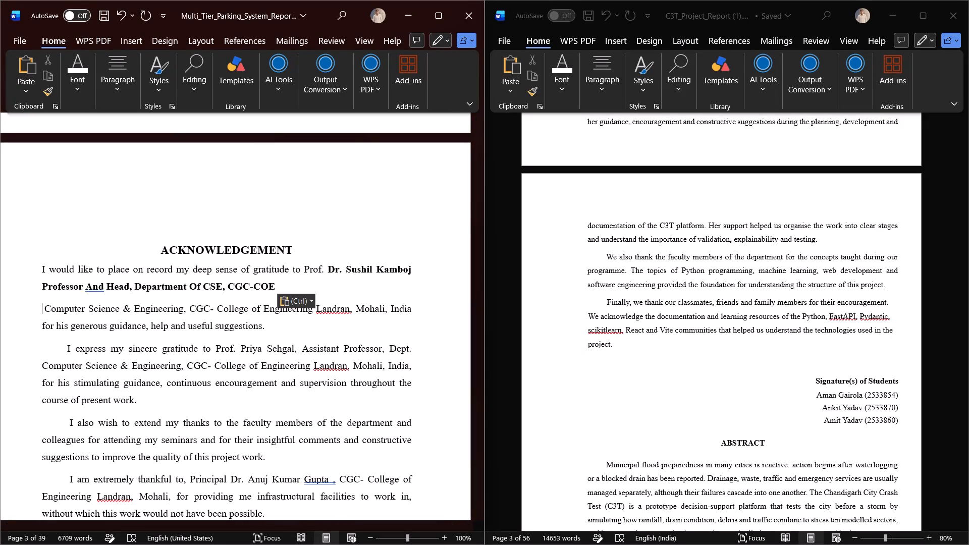
Shorten "Head, Department Of" to "HOD" in the professor's title in the first acknowledgement paragraph.
click(132, 286)
key(BackSpace)
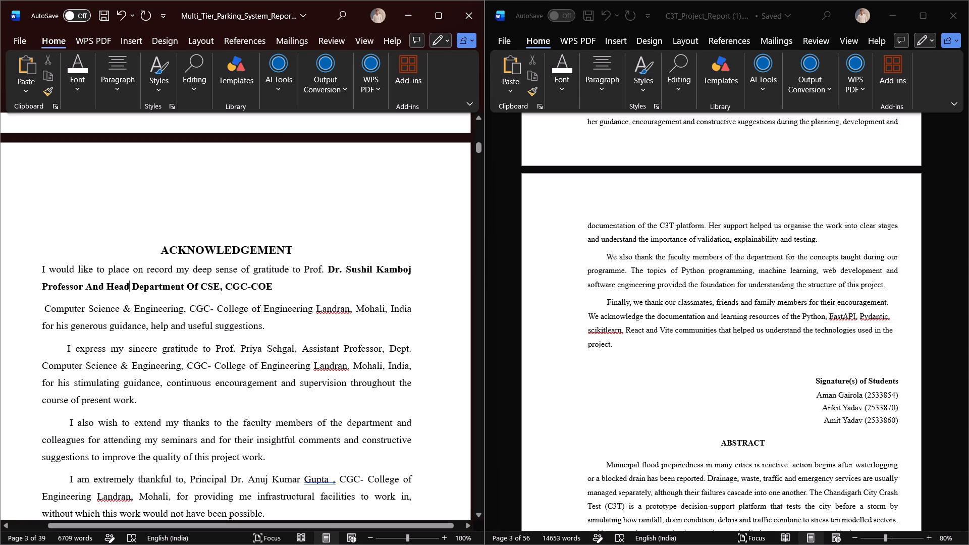
click(197, 289)
key(BackSpace)
key(BackSpace)
key(BackSpace)
key(BackSpace)
key(BackSpace)
key(BackSpace)
key(BackSpace)
key(BackSpace)
key(BackSpace)
key(BackSpace)
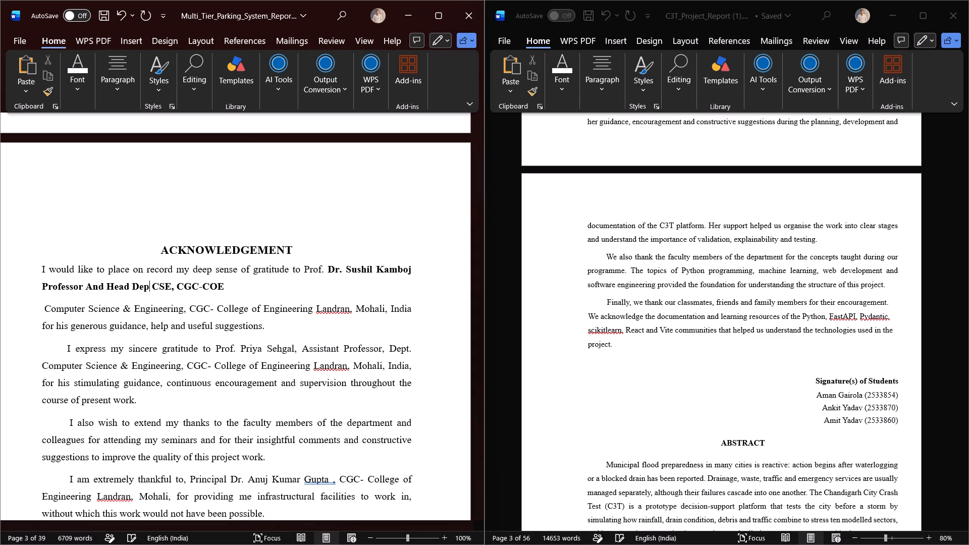
key(BackSpace)
key(BackSpace)
key(BackSpace)
key(BackSpace)
key(BackSpace)
key(BackSpace)
key(BackSpace)
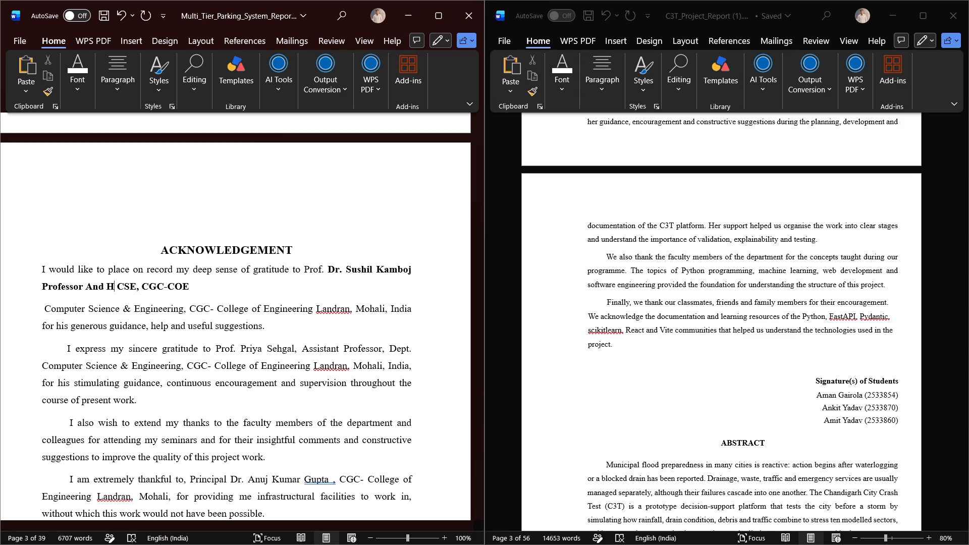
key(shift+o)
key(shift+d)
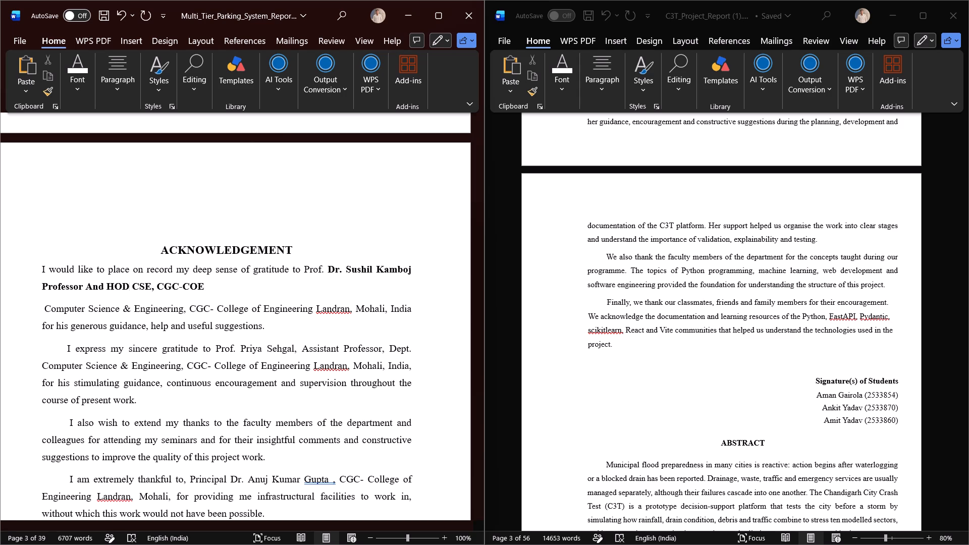
Replace "Professor And" before "HOD CSE" with a comma directly after the professor's name.
click(102, 287)
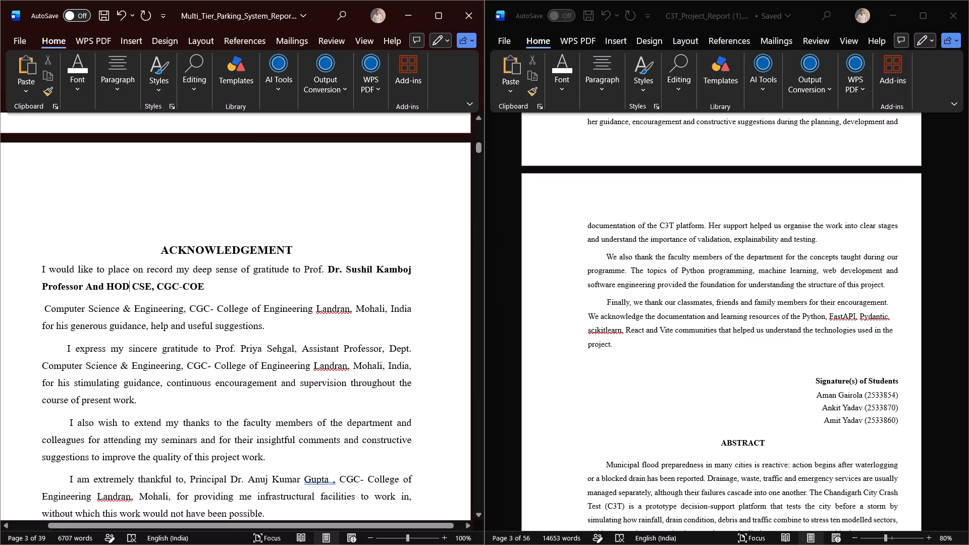
key(BackSpace)
key(BackSpace)
key(BackSpace)
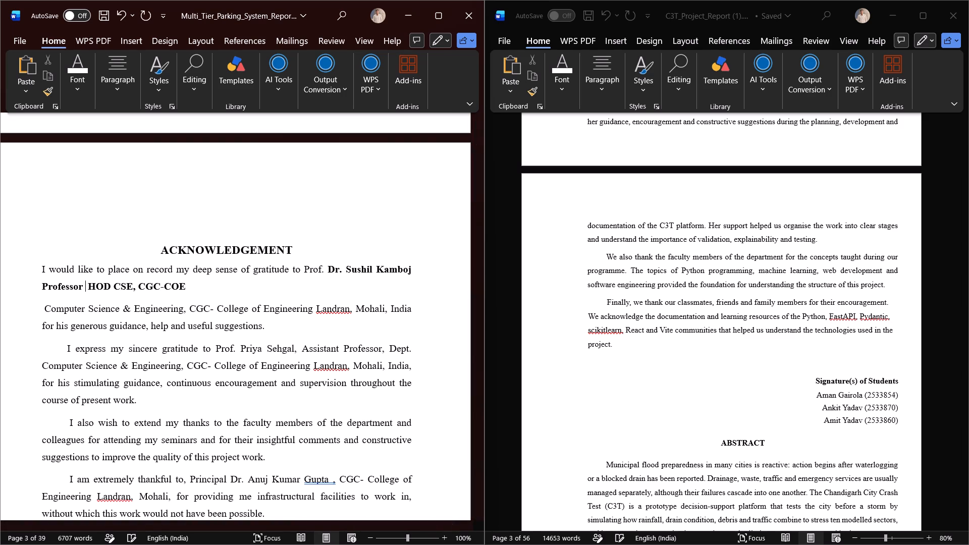
key(BackSpace)
key(BackSpace)
key(BackSpace)
key(BackSpace)
key(BackSpace)
key(BackSpace)
key(BackSpace)
key(BackSpace)
key(BackSpace)
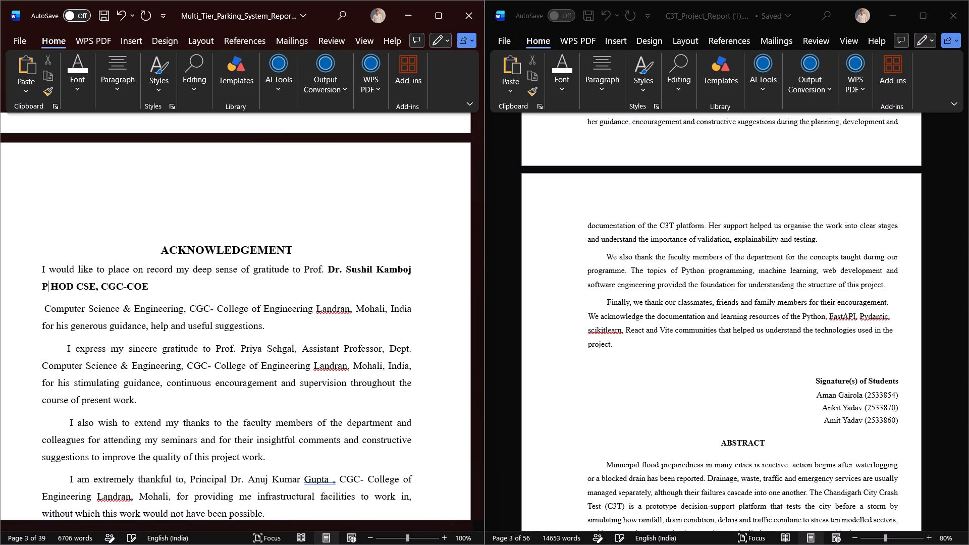
key(BackSpace)
key(BackSpace)
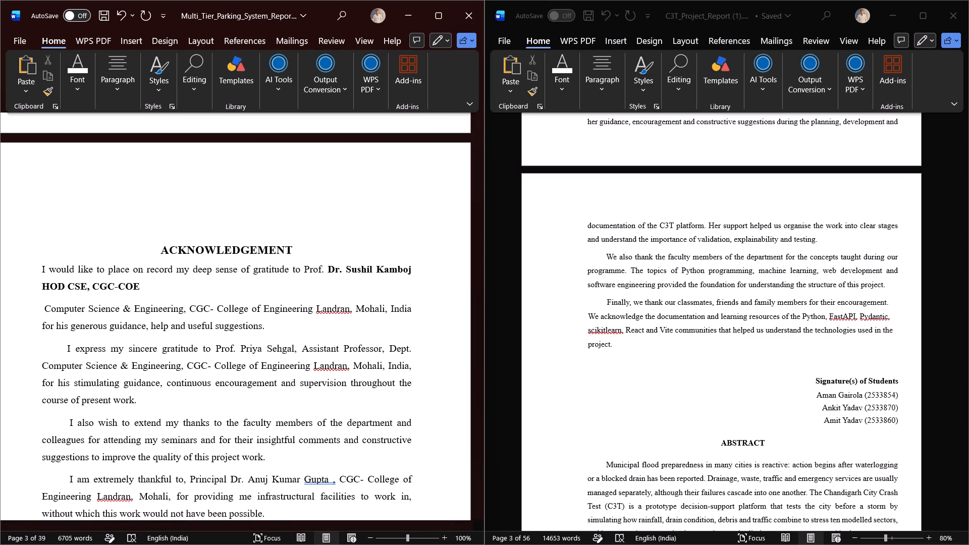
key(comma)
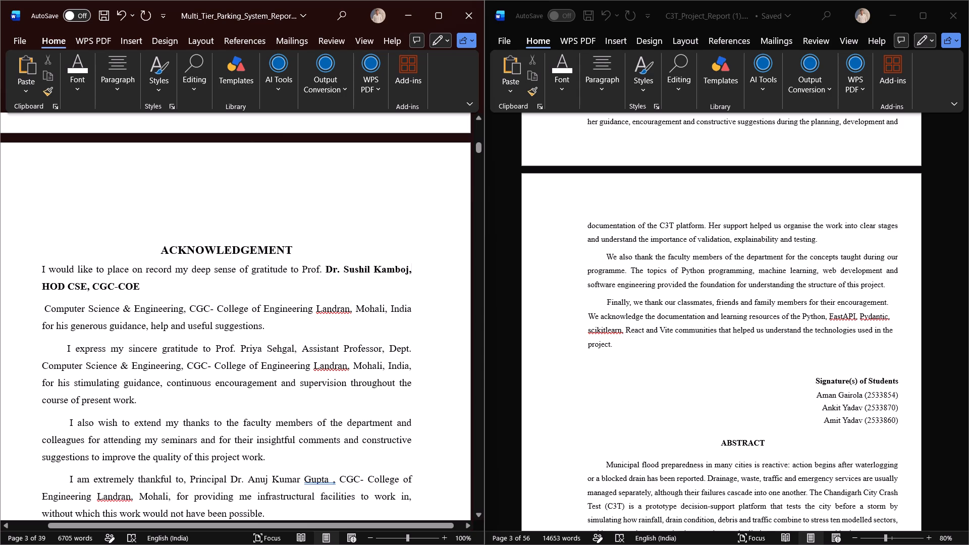
Make "Prof." before the professor's name bold in the first acknowledgement paragraph.
drag(303, 269, 321, 269)
drag(321, 269, 323, 268)
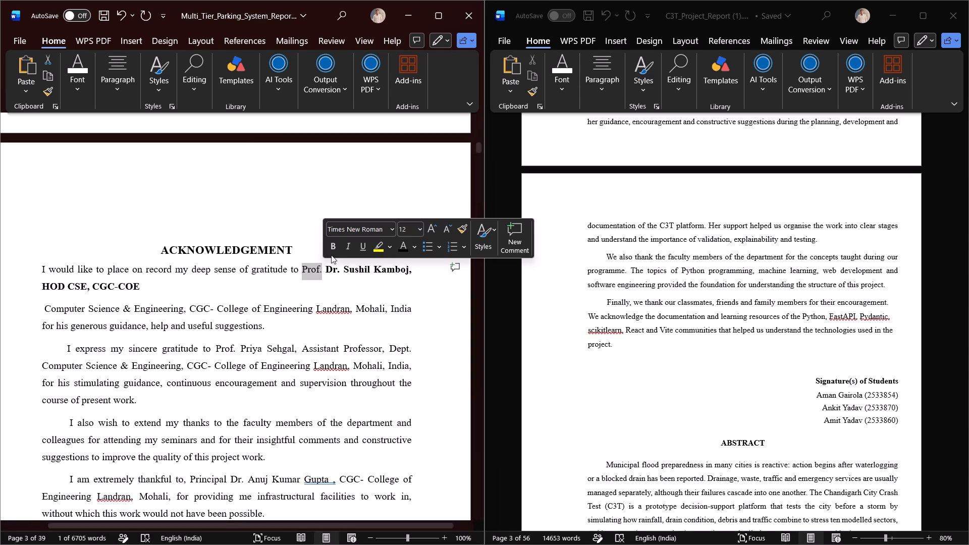
click(331, 252)
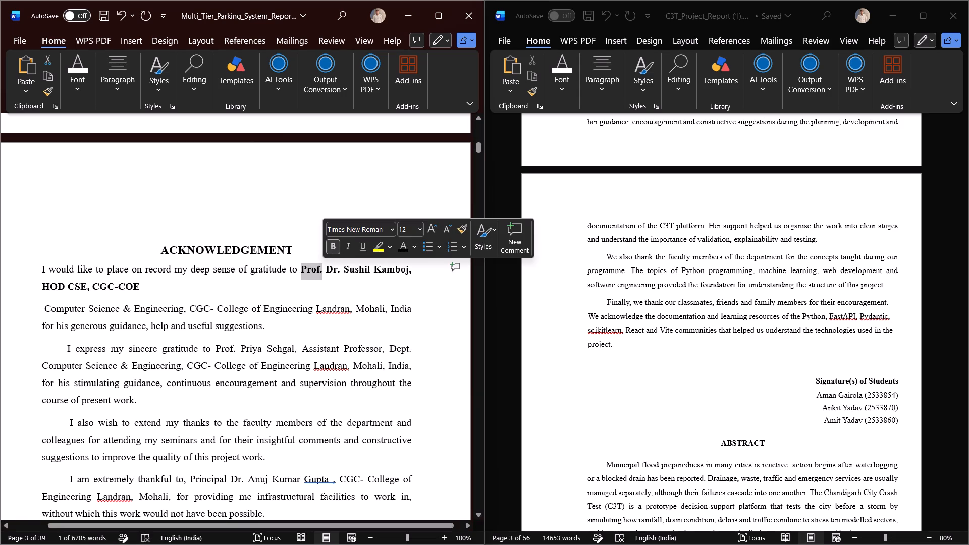
click(245, 288)
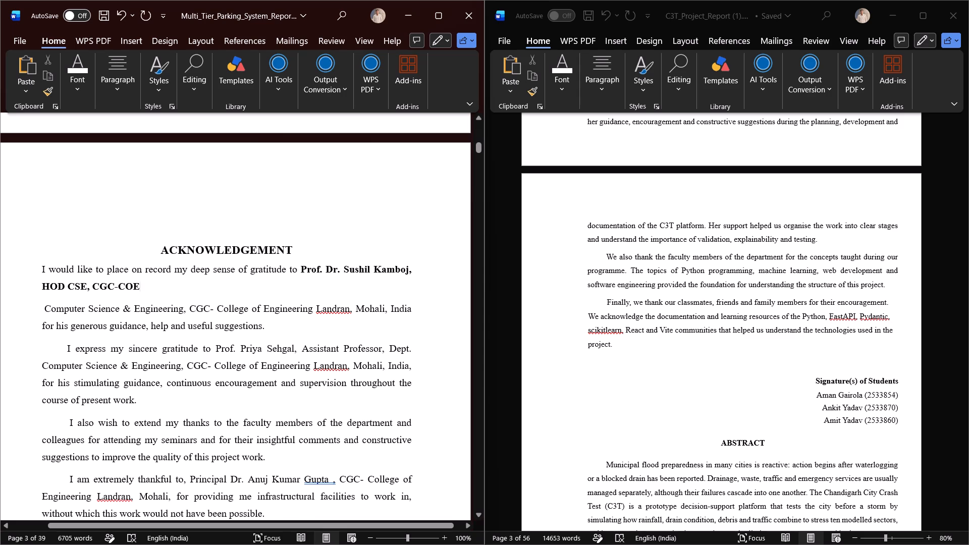
Remove the bold formatting from "CGC-COE" after "HOD CSE," in the first acknowledgement paragraph.
drag(92, 285, 133, 283)
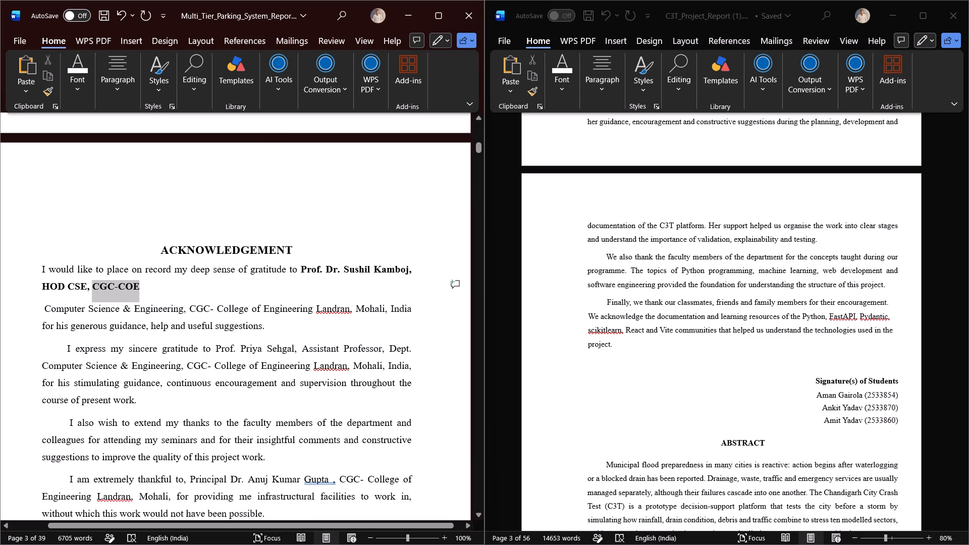
drag(133, 283, 133, 283)
click(143, 264)
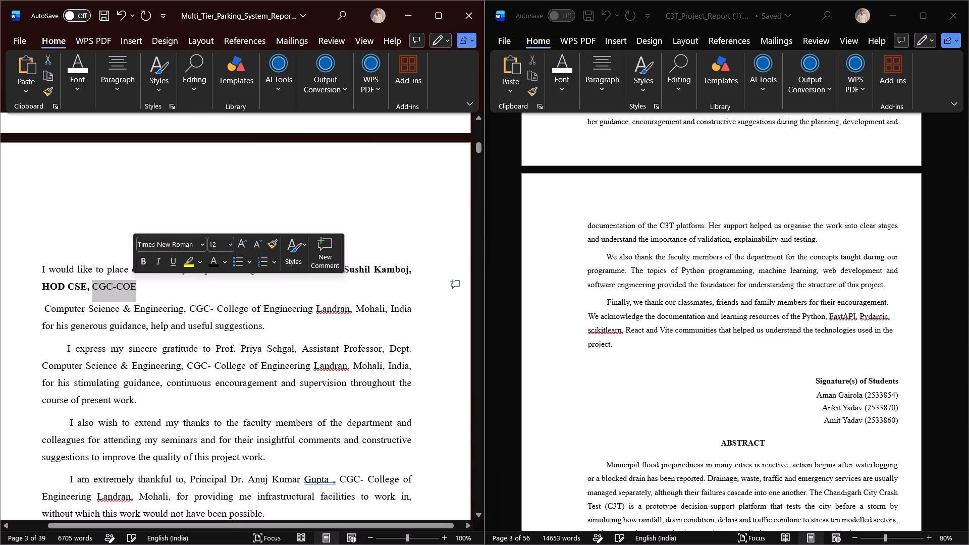
click(186, 293)
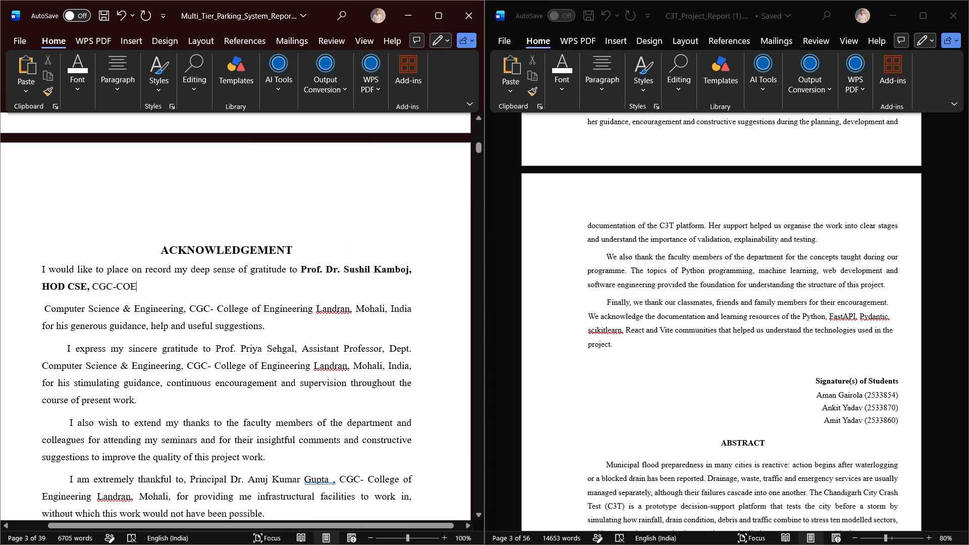
Join the separate "Computer Science & Engineering" paragraph onto the end of the acknowledgement's opening line, removing its leading space.
scroll(186, 293, down, 1)
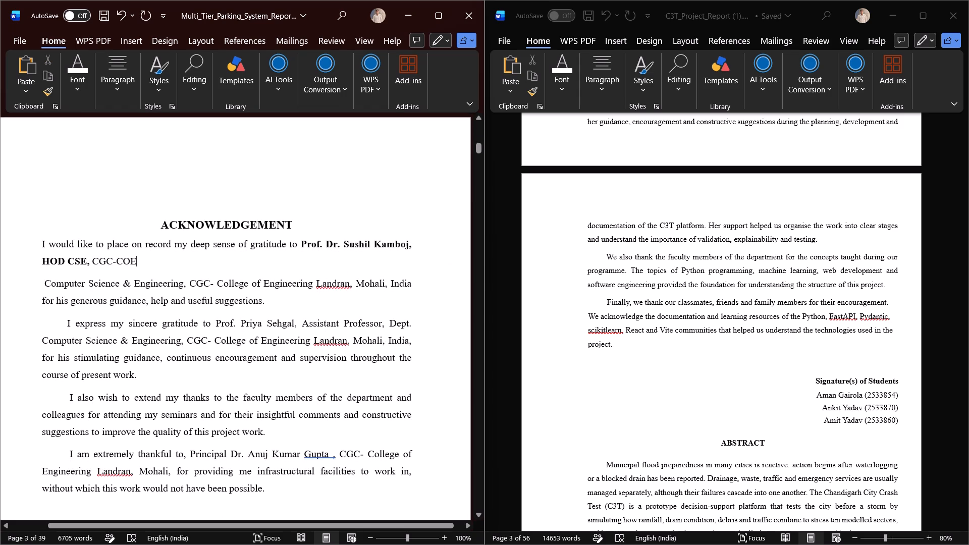
scroll(186, 293, down, 1)
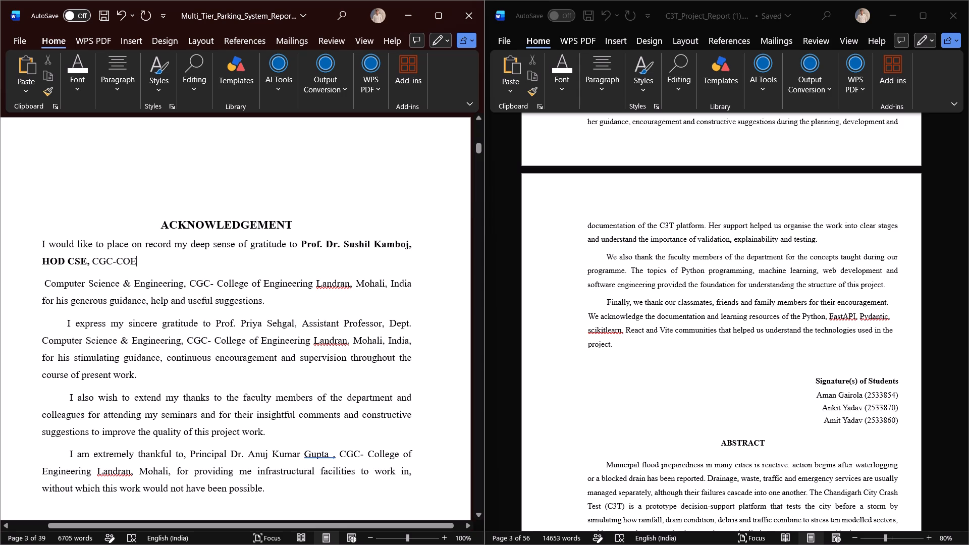
click(46, 282)
key(BackSpace)
key(BackSpace)
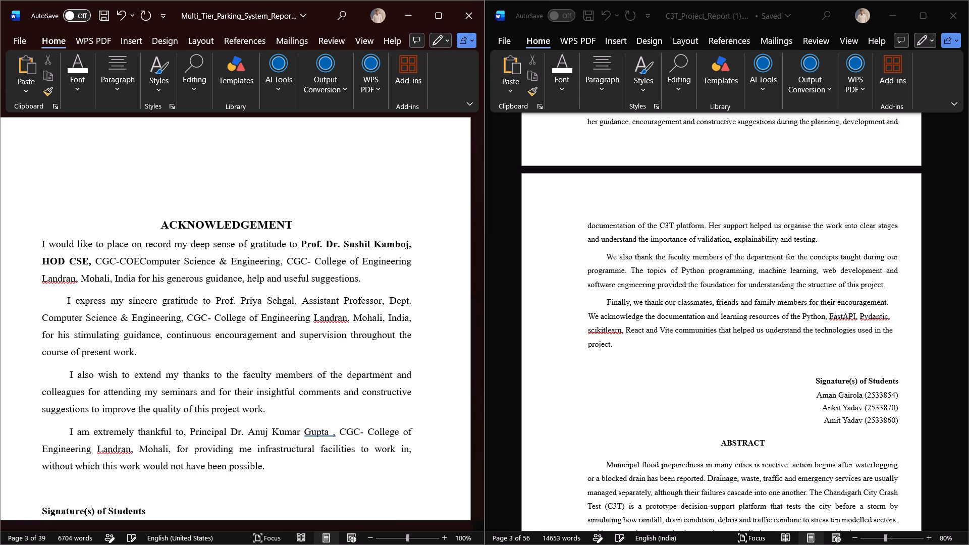
Delete "CSE, CGC-COE" after "HOD" in the acknowledgement's opening sentence and put a comma and space before "Computer Science & Engineering".
key(BackSpace)
key(BackSpace)
key(BackSpace)
key(BackSpace)
key(BackSpace)
key(BackSpace)
key(BackSpace)
key(BackSpace)
key(BackSpace)
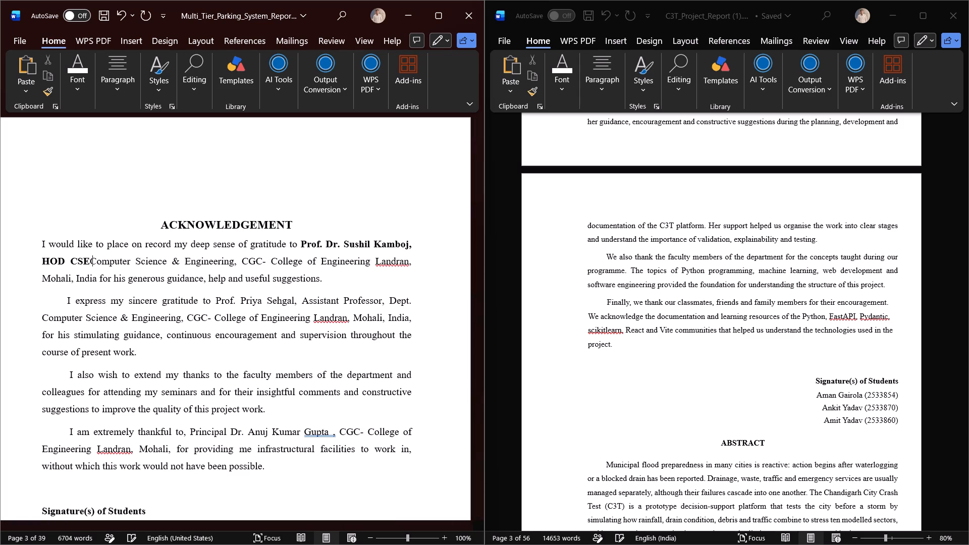
key(BackSpace)
key(BackSpace)
key(BackSpace)
key(BackSpace)
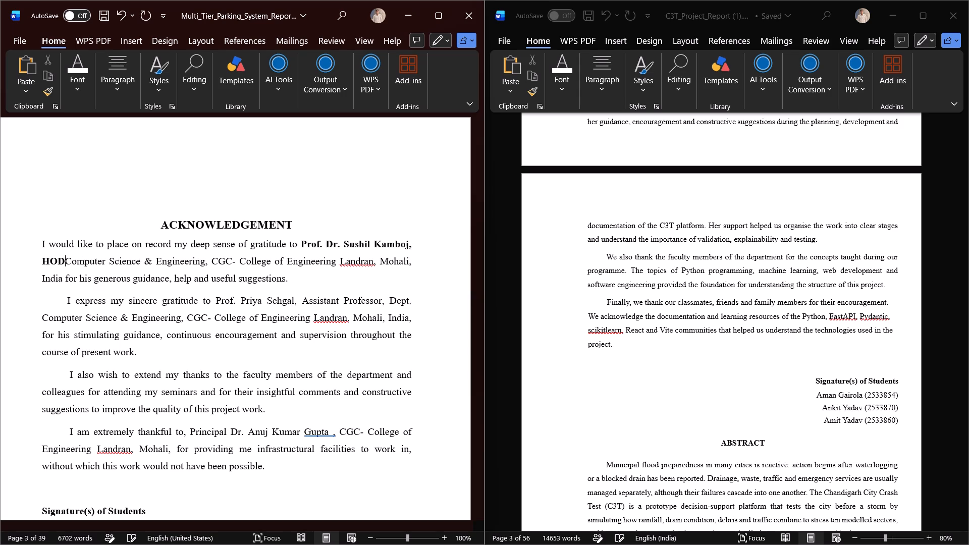
text(,)
key(space)
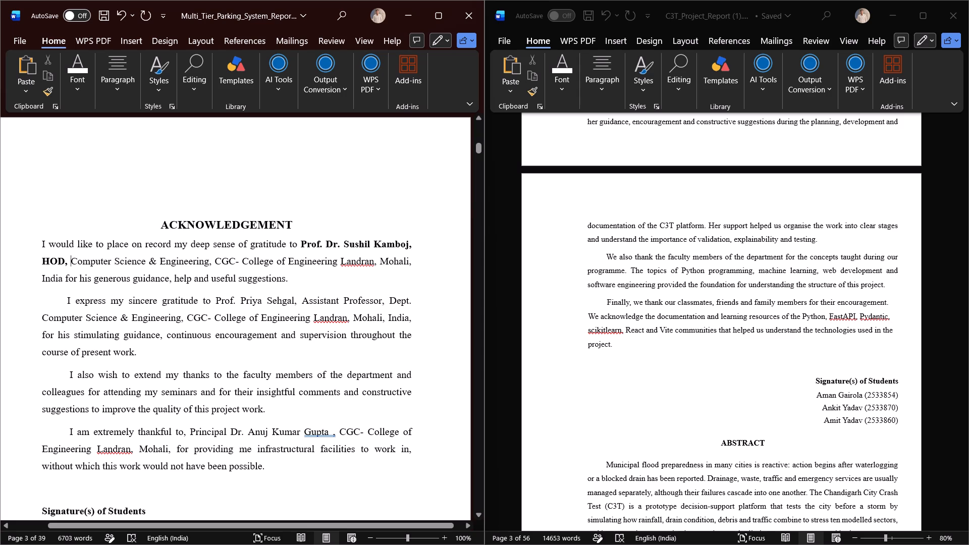
Review the acknowledgement's student signatures, the table of contents and the supervisor signature block on the page before the acknowledgement.
scroll(114, 264, down, 2)
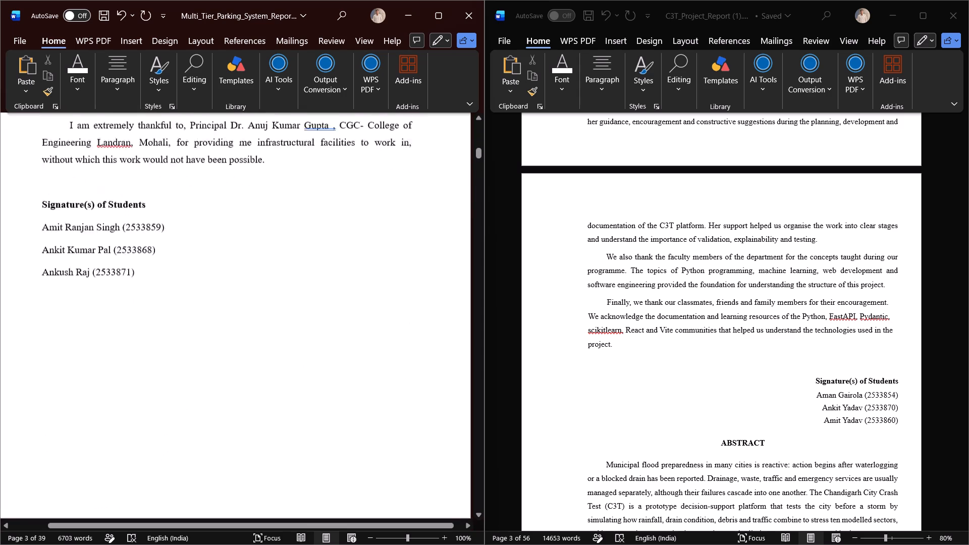
scroll(114, 264, down, 4)
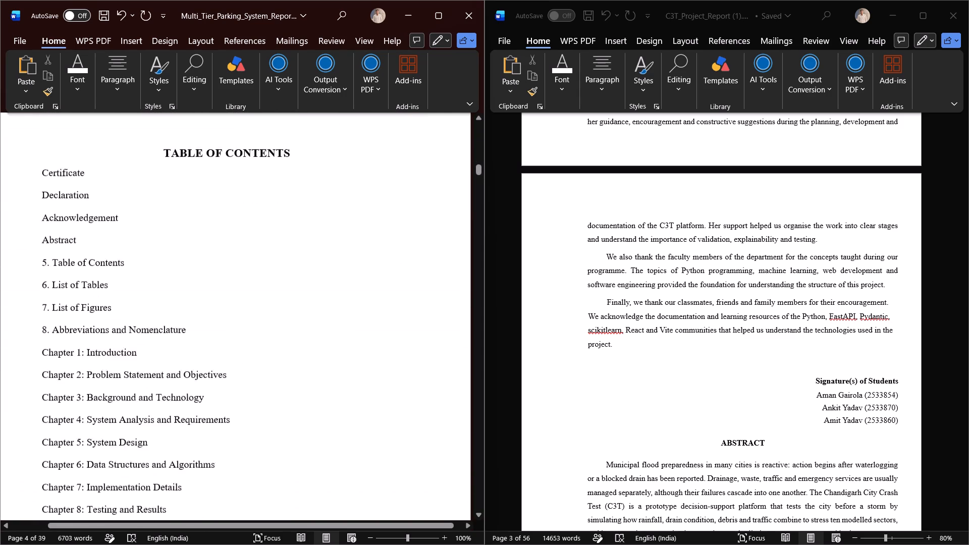
scroll(114, 264, up, 4)
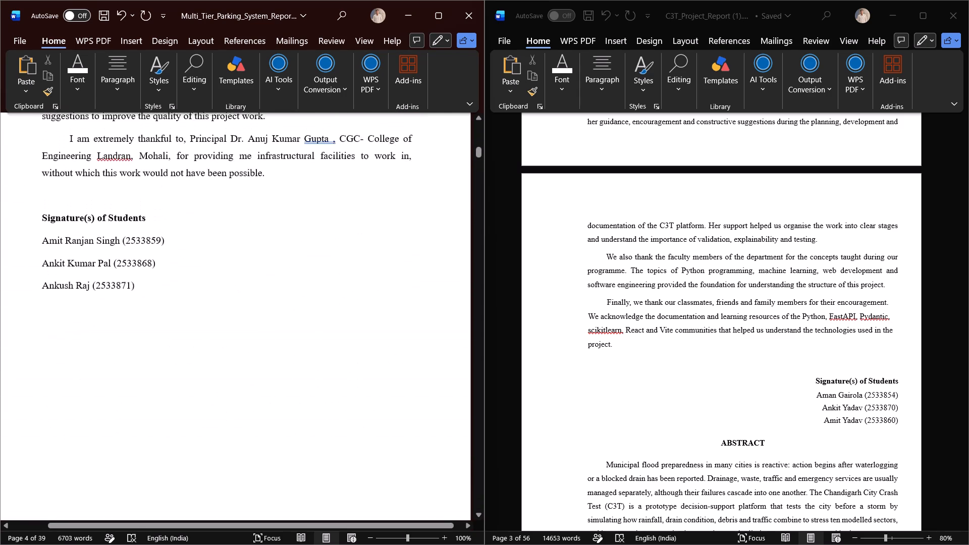
scroll(114, 264, up, 5)
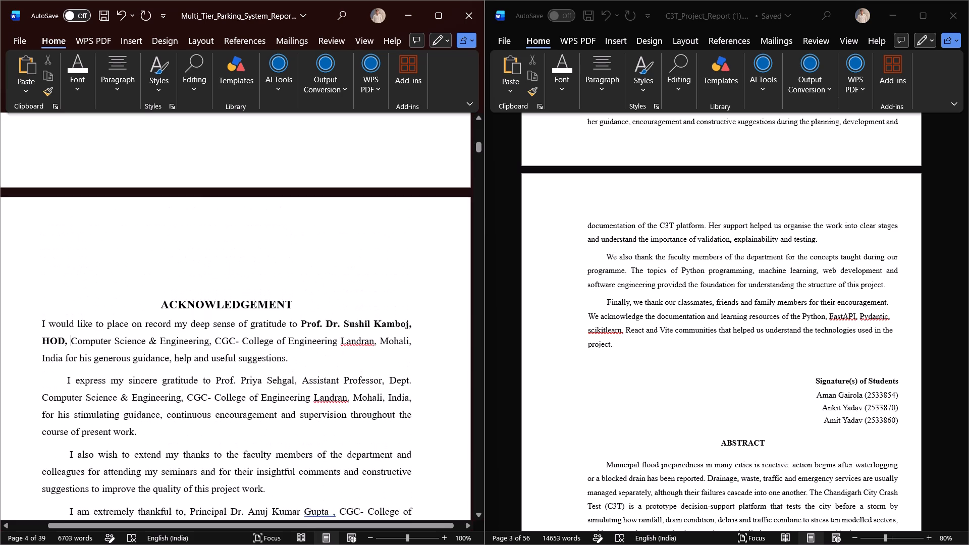
scroll(114, 264, up, 3)
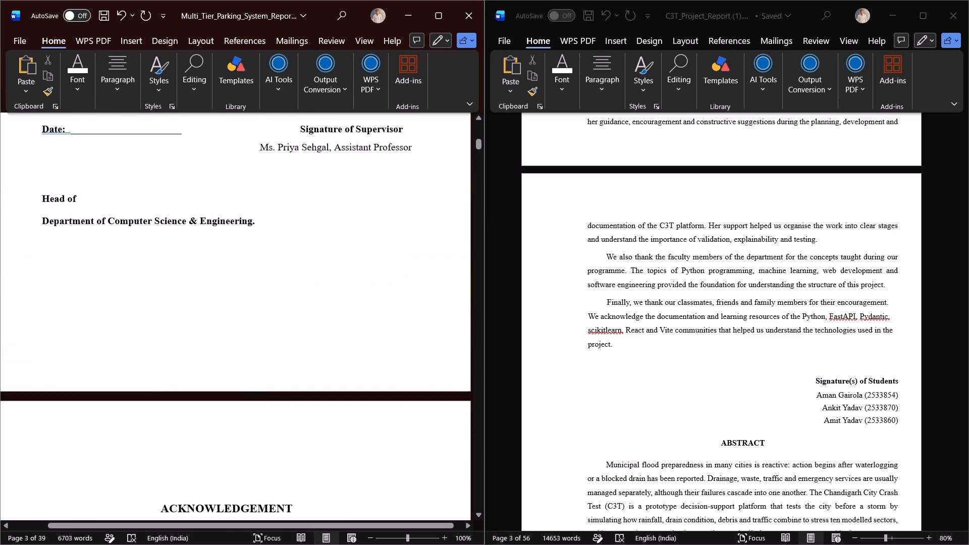
scroll(114, 264, up, 2)
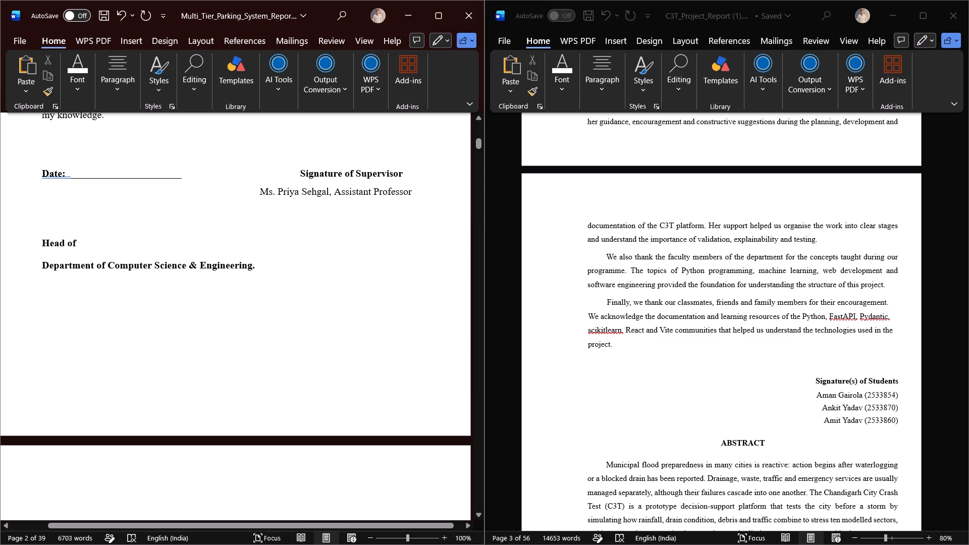
Delete the word "of" before "Computer Science & Engineering" in the department head's signature block.
click(107, 263)
key(BackSpace)
key(BackSpace)
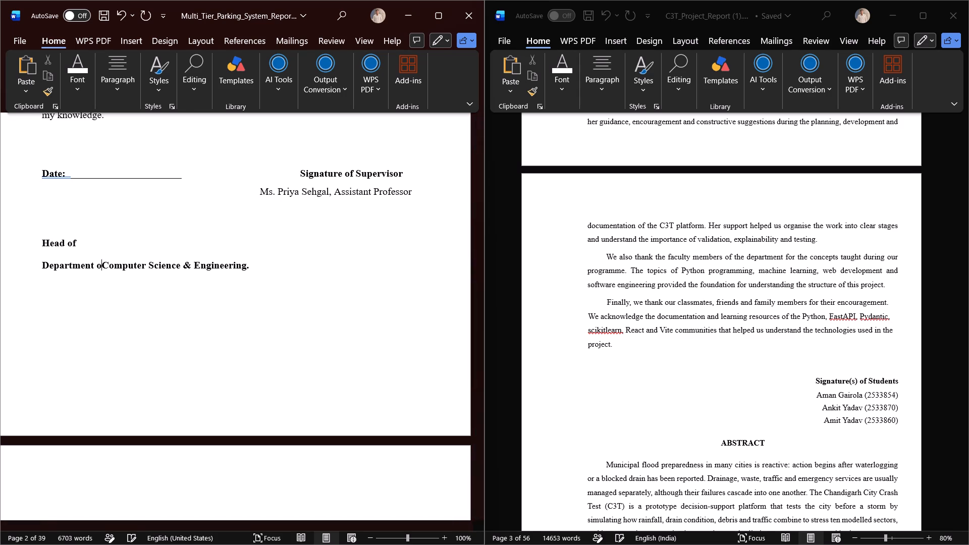
key(BackSpace)
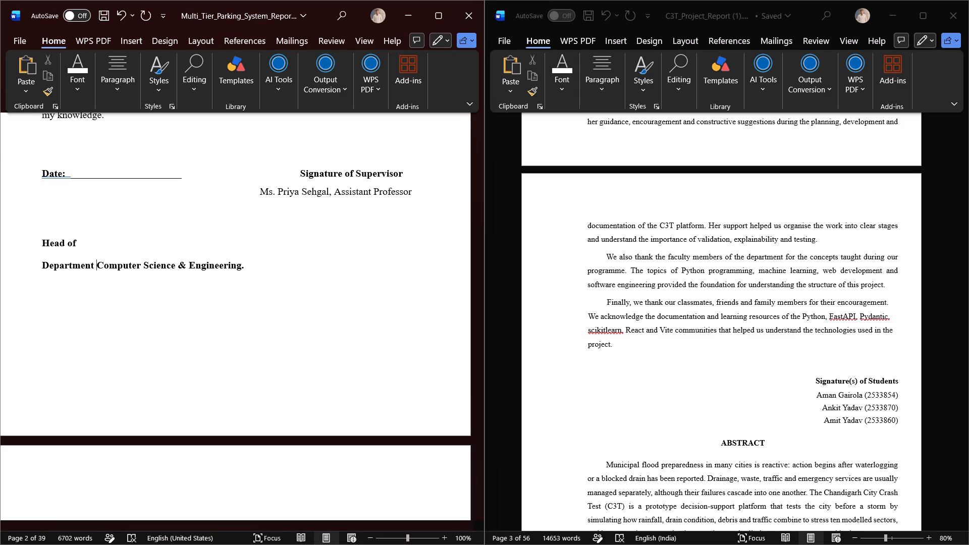
Join the "Department Computer Science & Engineering" line onto the "Head of" line above it.
key(Left)
key(Left)
key(Left)
key(Left)
key(Left)
key(Left)
key(Left)
key(Left)
key(Left)
key(Left)
key(Left)
key(BackSpace)
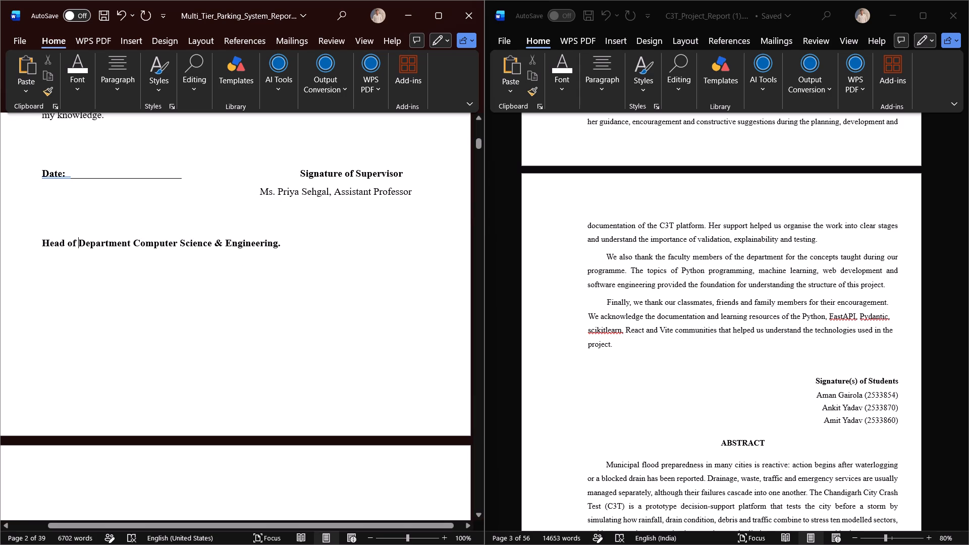
Break the signature line after "Head of Department" and remove the leading space before "Computer Science & Engineering".
click(130, 242)
key(Return)
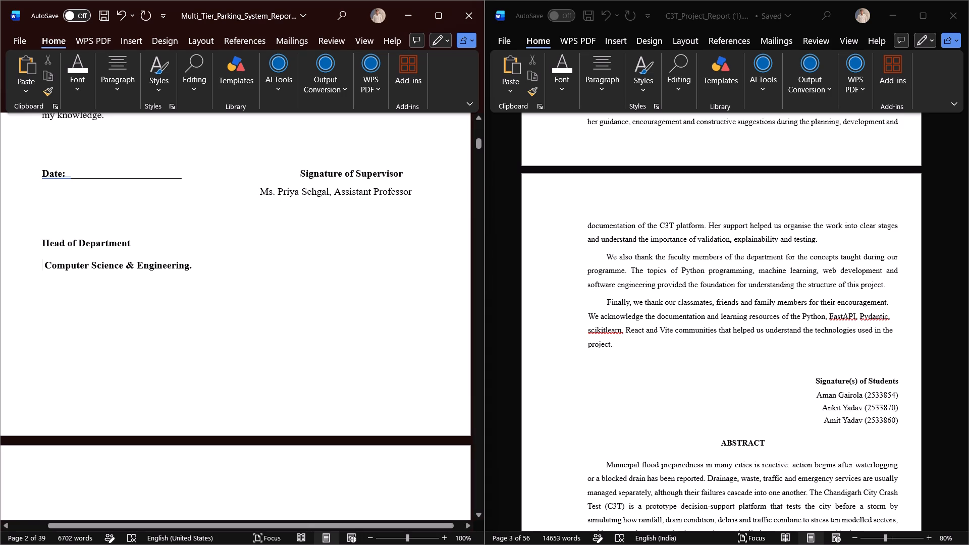
click(46, 265)
key(BackSpace)
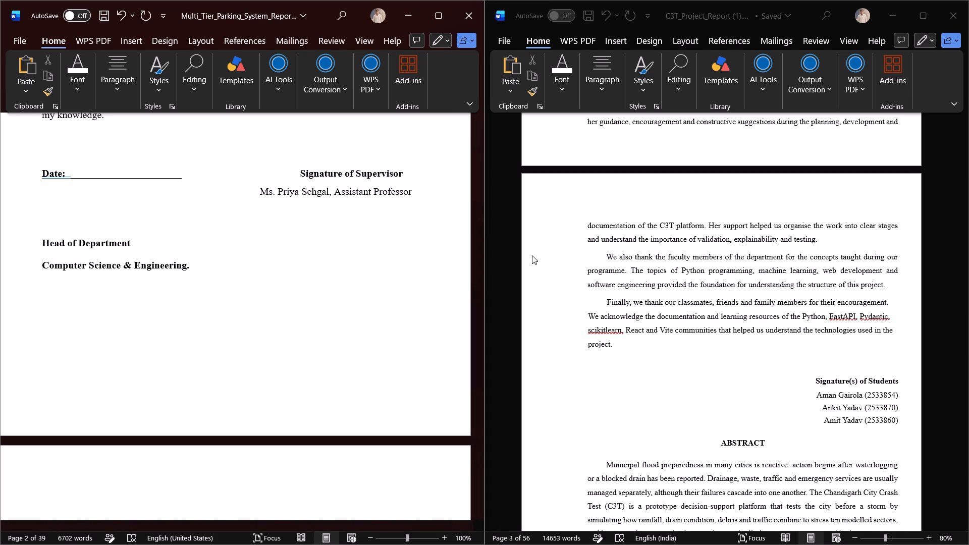
Copy "Department of" from the C3T report's signature block and paste it before "Computer Science & Engineering" in the parking system report.
scroll(532, 255, up, 3)
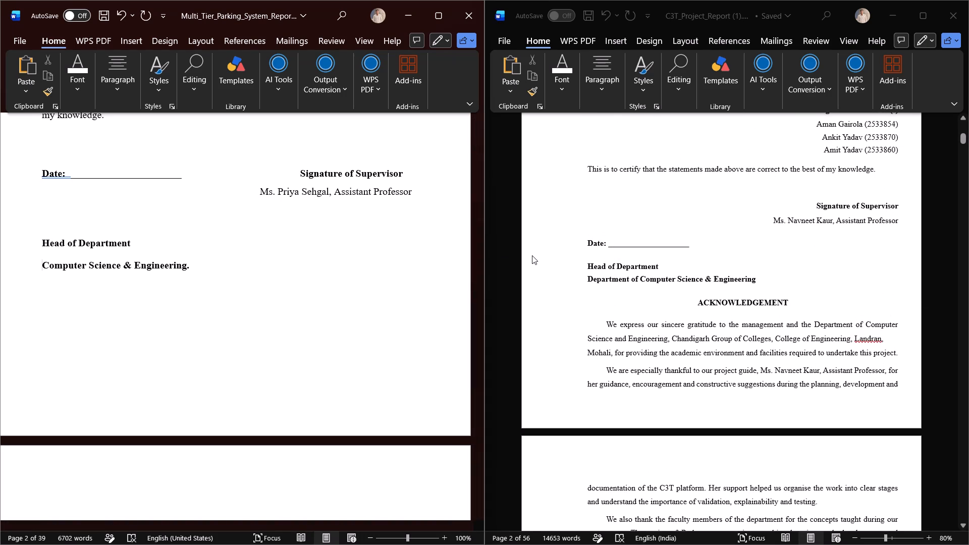
scroll(532, 255, up, 2)
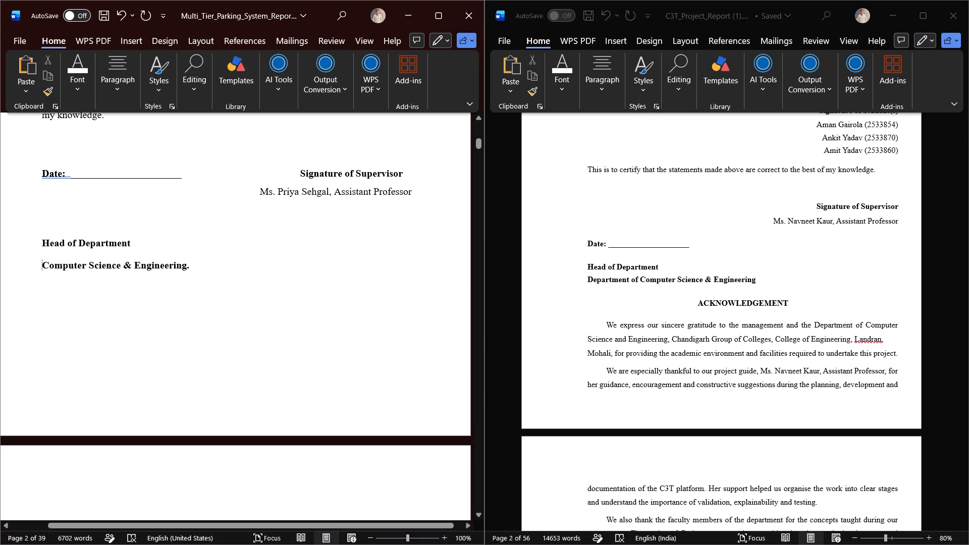
click(588, 281)
drag(588, 281, 630, 277)
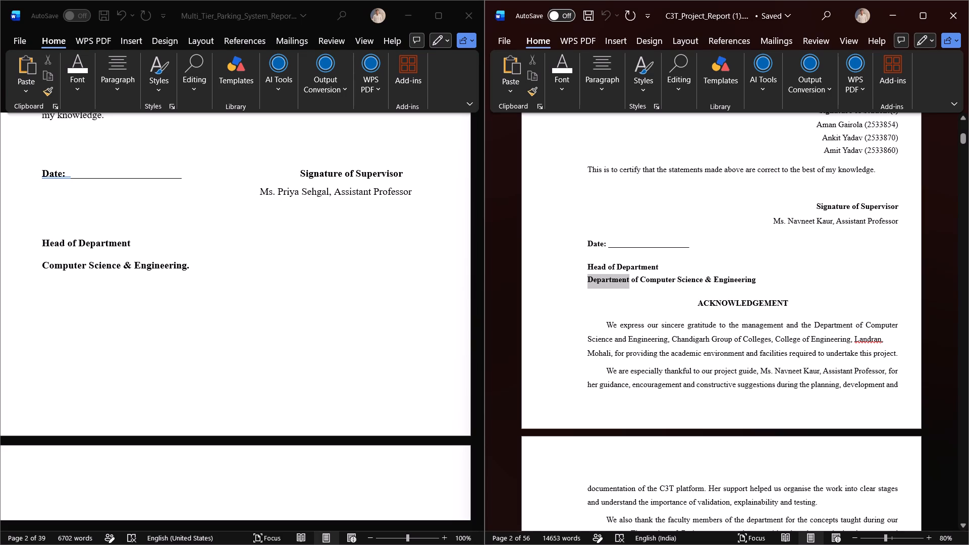
drag(630, 277, 638, 277)
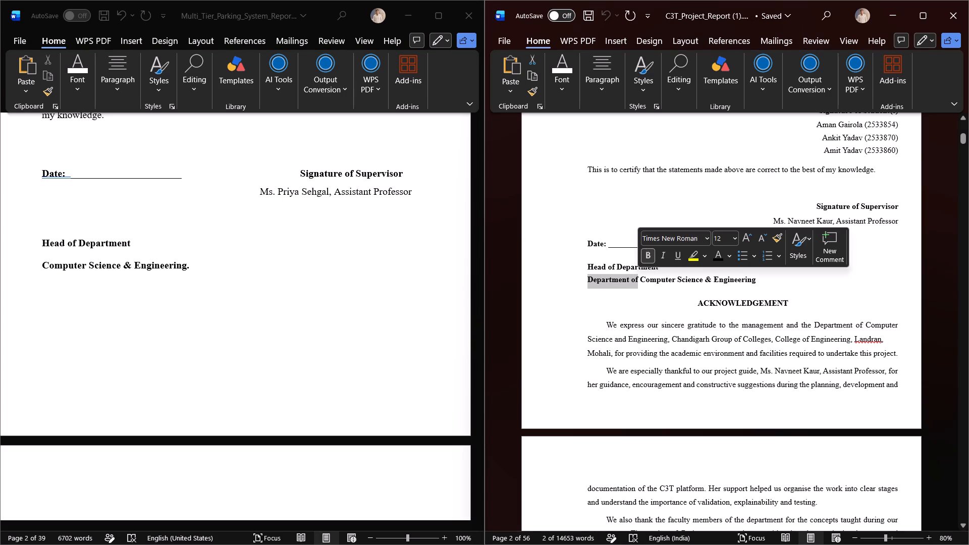
key(ctrl+c)
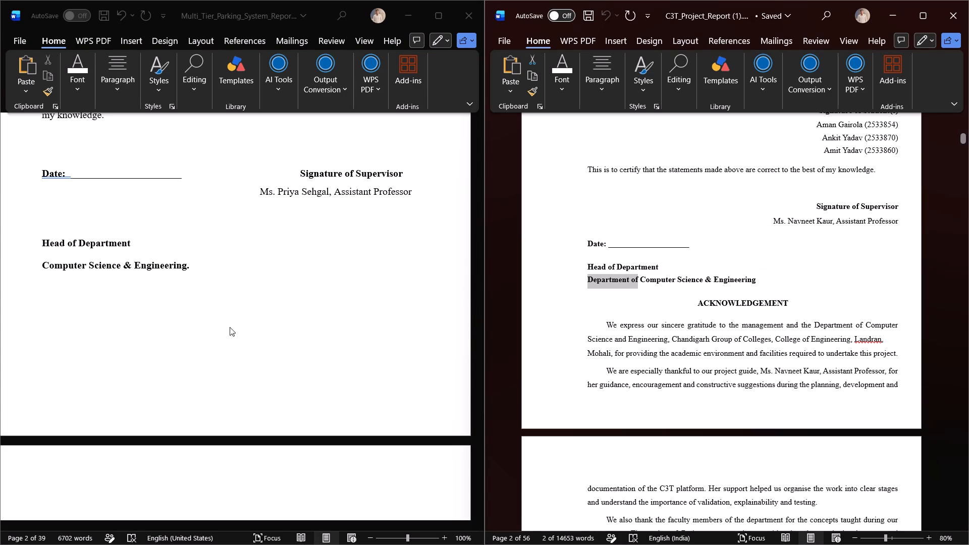
click(42, 266)
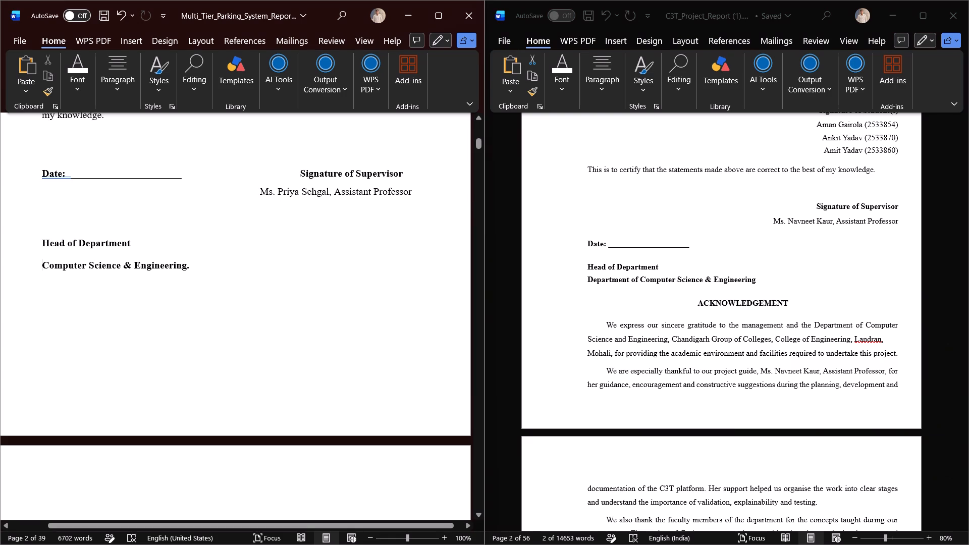
key(ctrl+v)
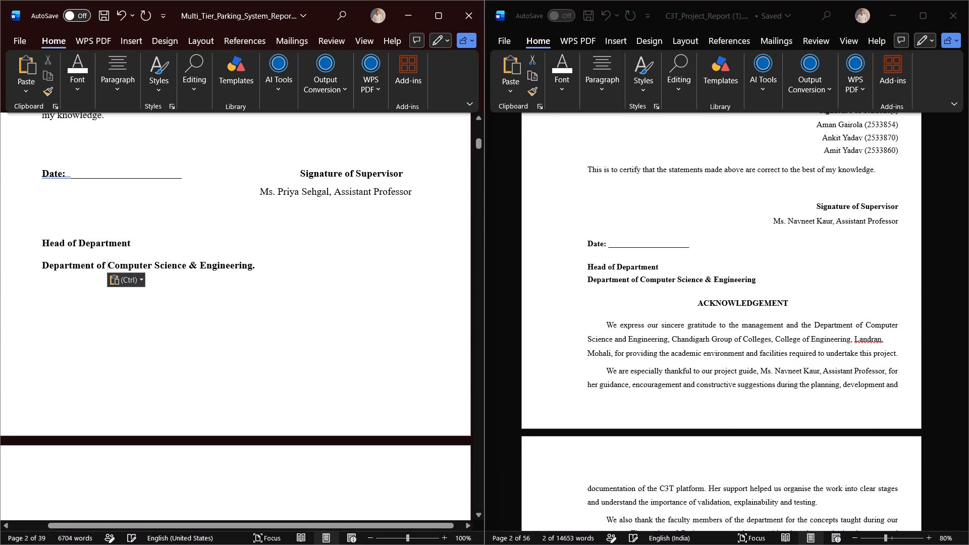
Bold the supervisor's name and the "Assistant Professor" title in the second acknowledgement paragraph of the parking system report.
click(209, 285)
scroll(352, 309, up, 2)
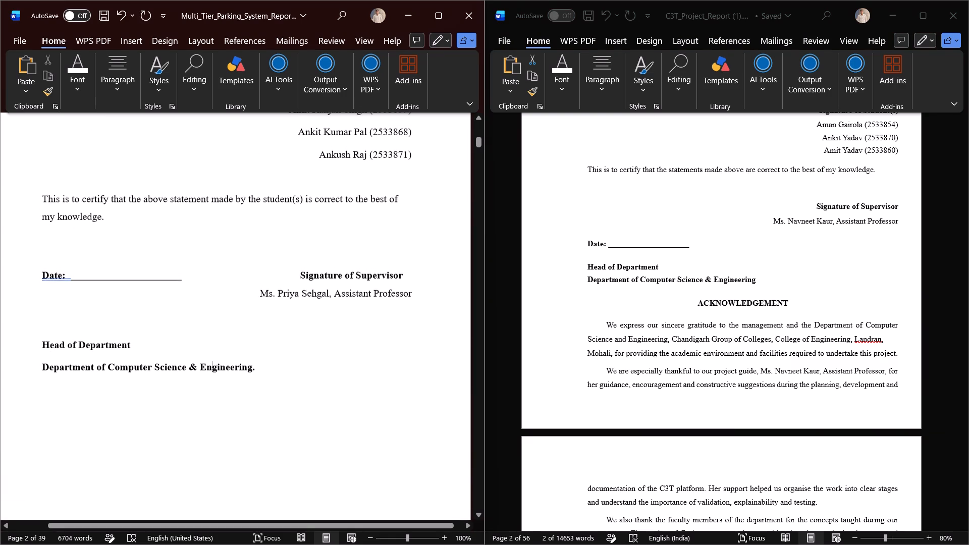
scroll(352, 309, up, 2)
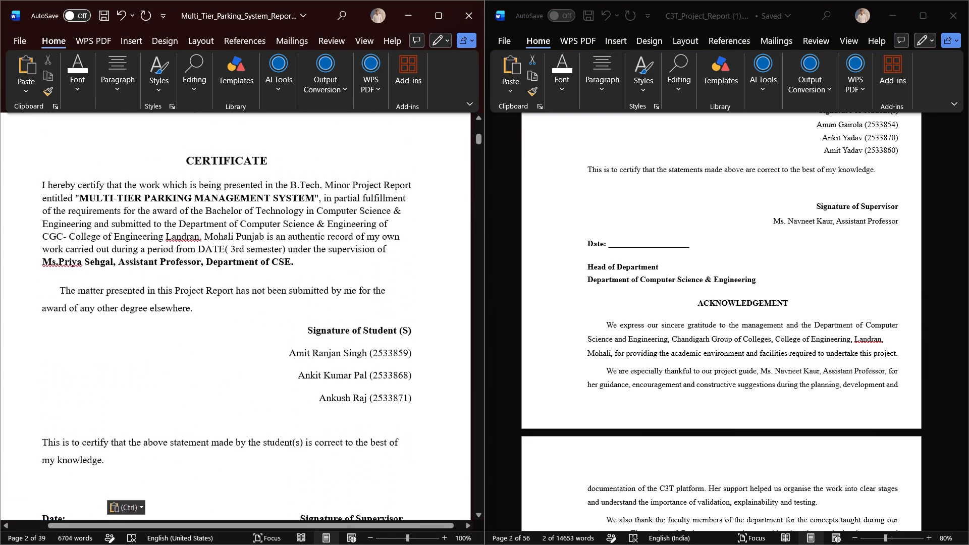
scroll(352, 309, up, 1)
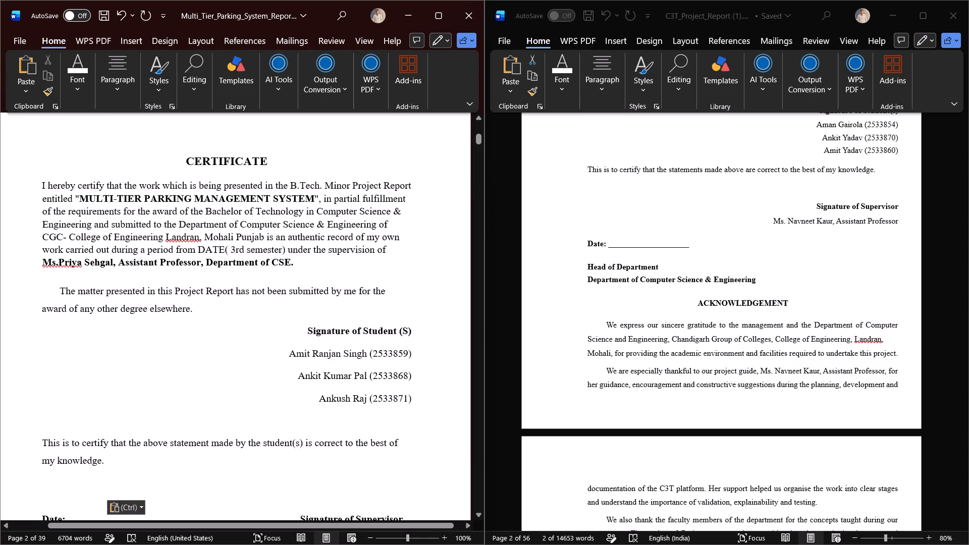
scroll(352, 309, down, 5)
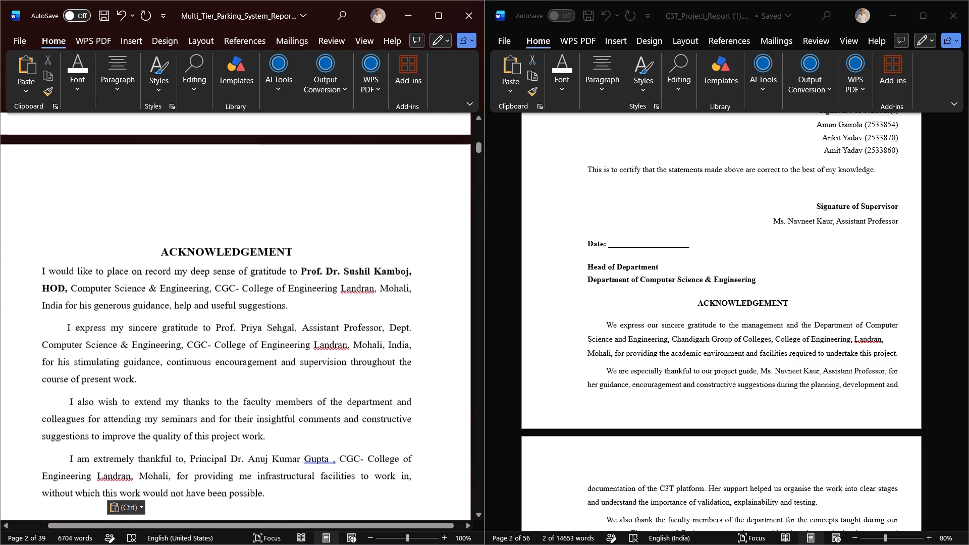
scroll(352, 309, down, 1)
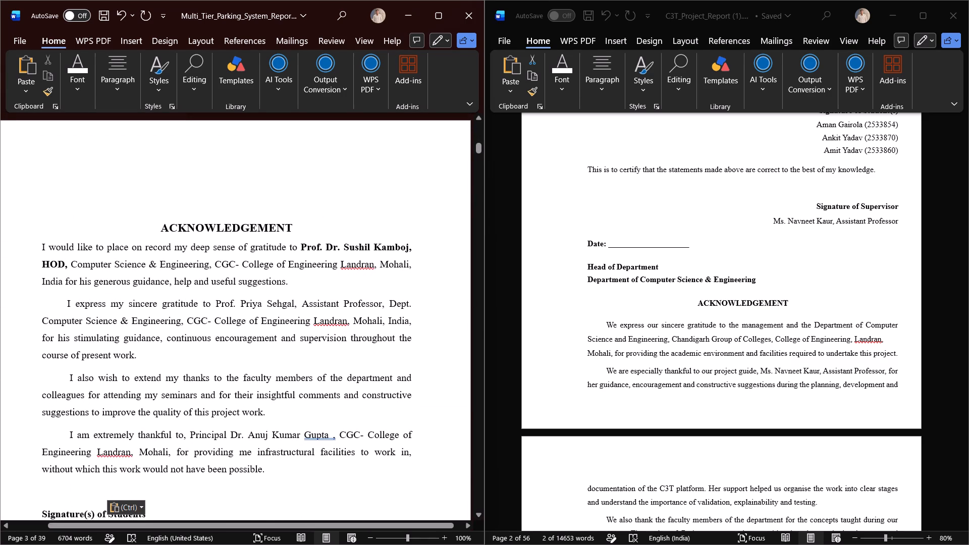
scroll(148, 398, down, 1)
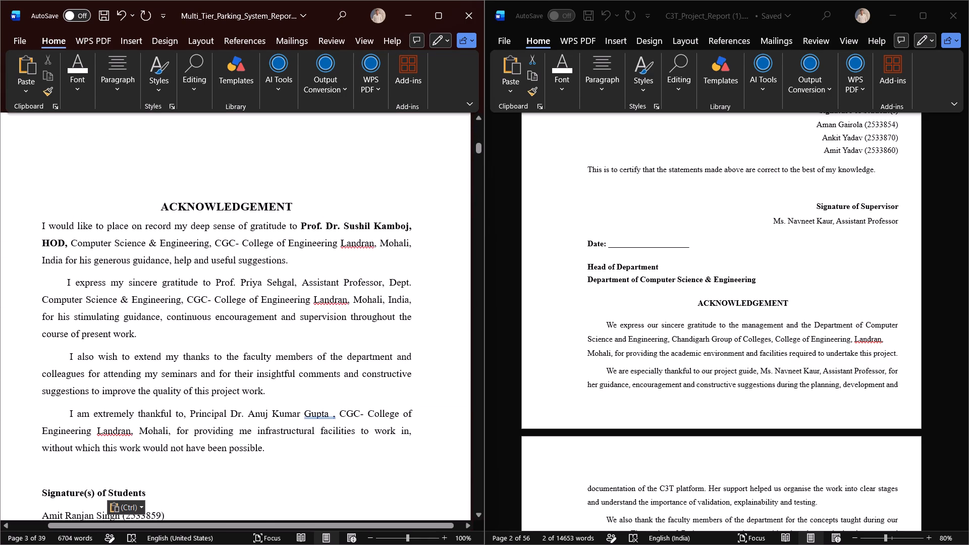
drag(217, 284, 340, 283)
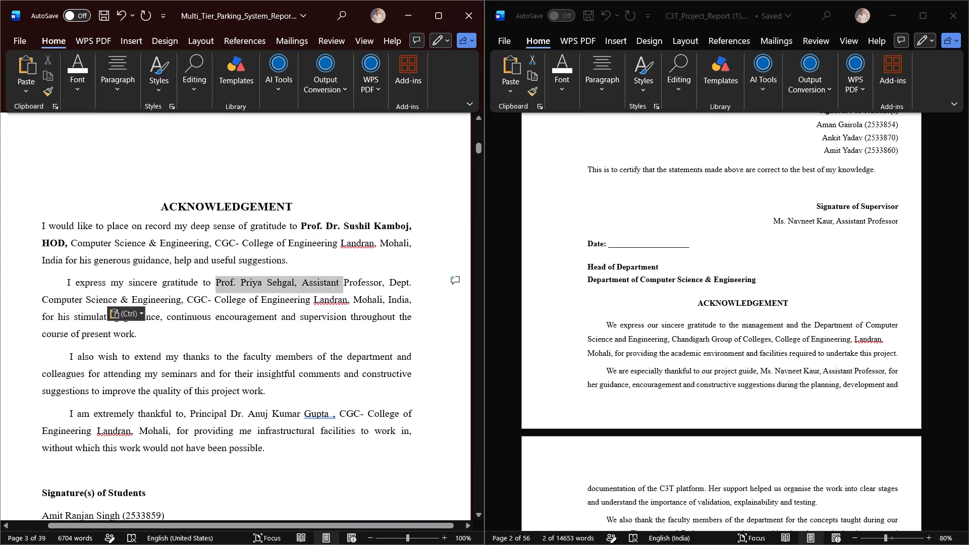
Bold the supervisor's name and the "Assistant Professor" title in the second acknowledgement paragraph of the parking system report.
drag(340, 283, 384, 278)
drag(384, 278, 384, 279)
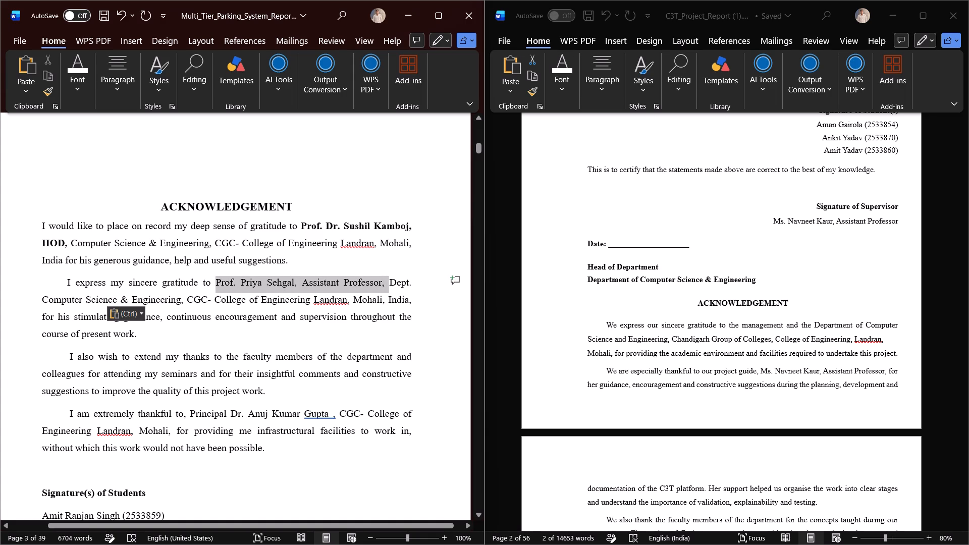
drag(384, 279, 381, 279)
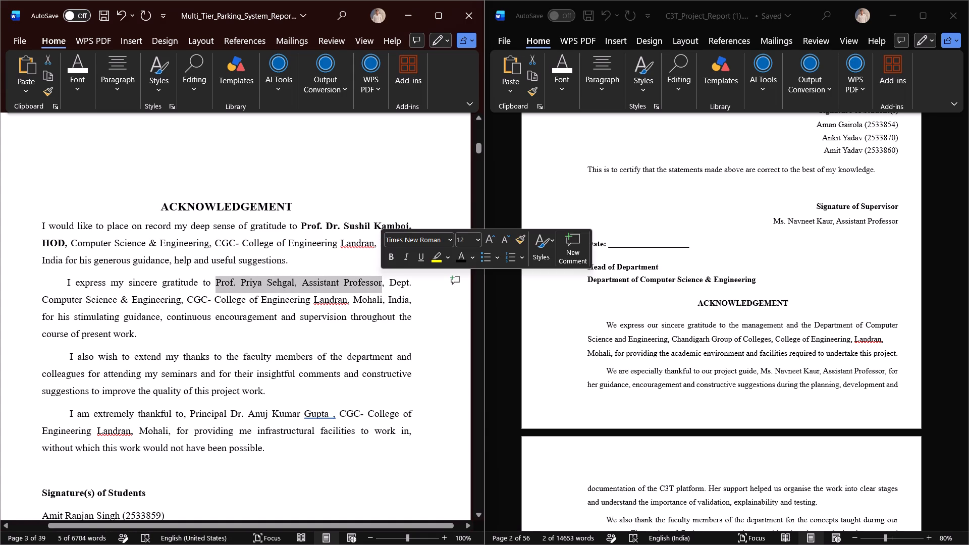
click(389, 262)
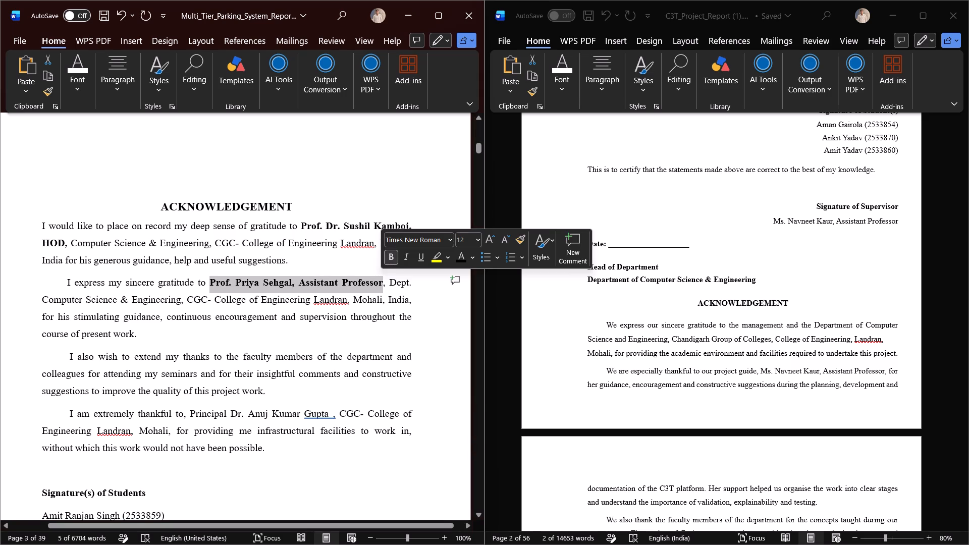
click(430, 330)
Bold the principal's name in the last acknowledgement paragraph and remove the stray space before the comma that follows it.
scroll(430, 330, down, 1)
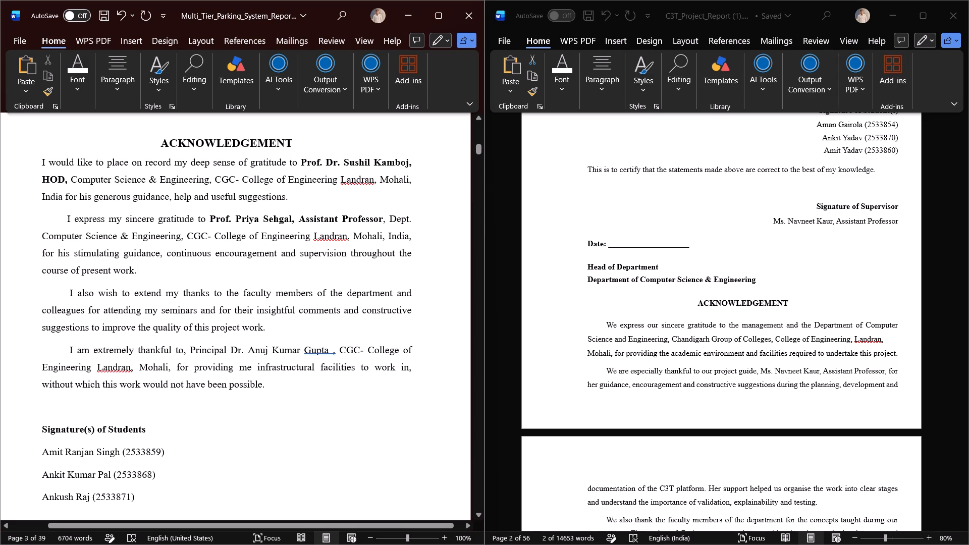
drag(230, 352, 317, 351)
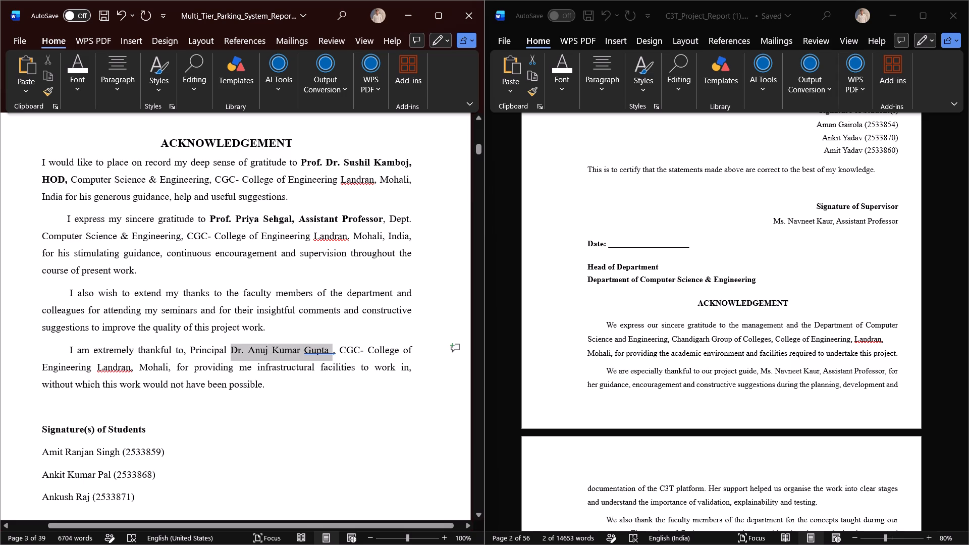
drag(317, 351, 320, 349)
drag(320, 349, 327, 350)
drag(327, 350, 326, 350)
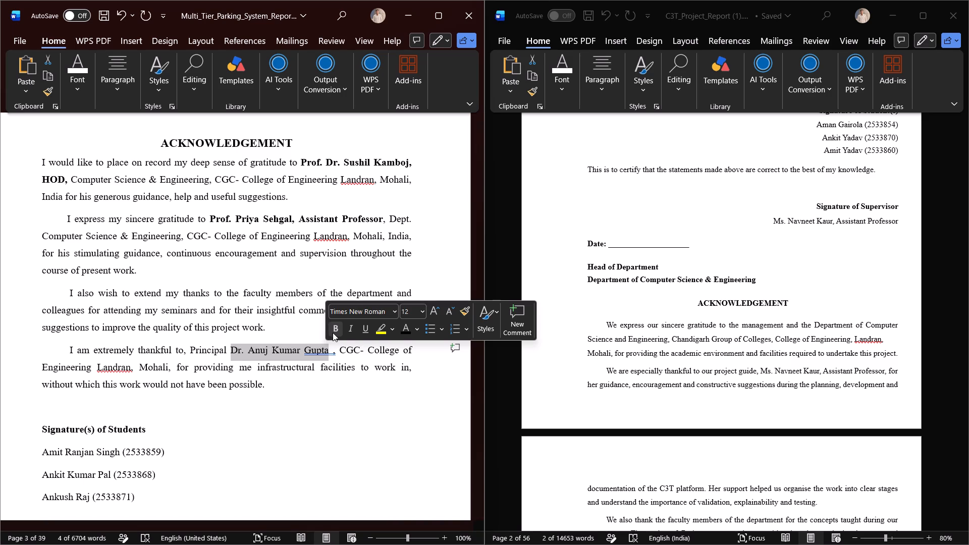
click(333, 333)
click(335, 349)
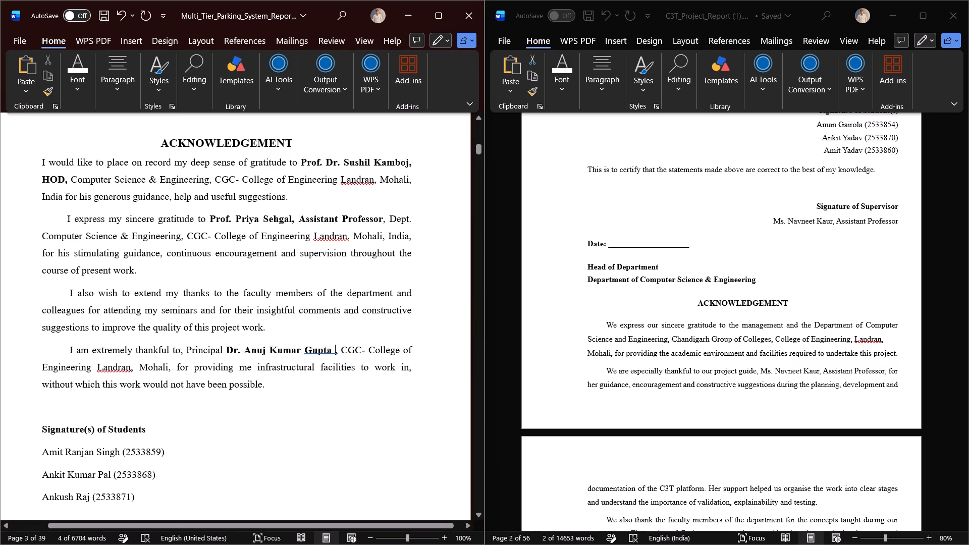
key(BackSpace)
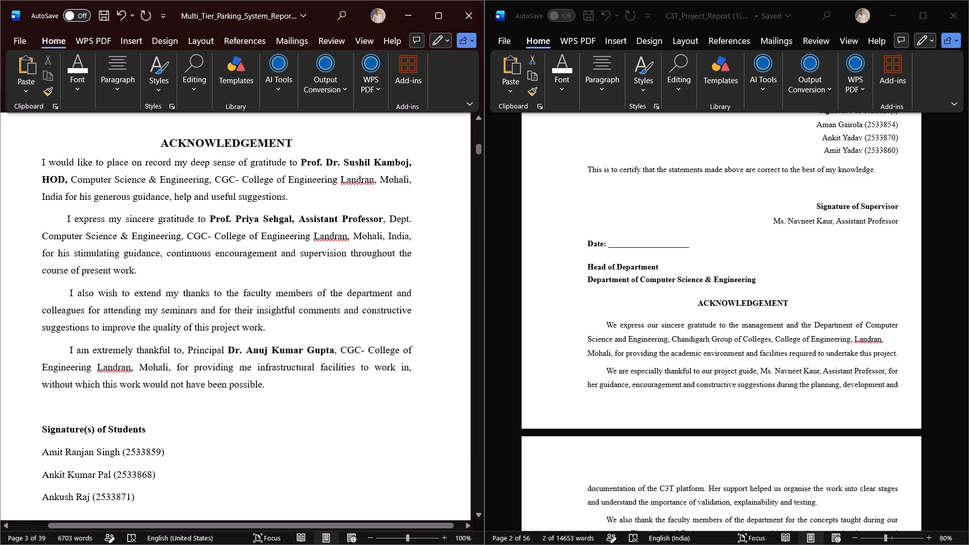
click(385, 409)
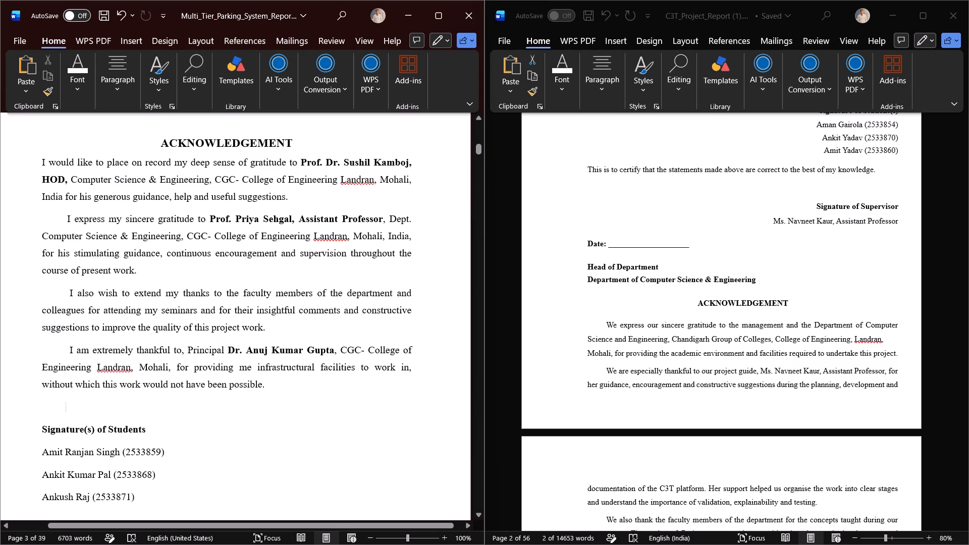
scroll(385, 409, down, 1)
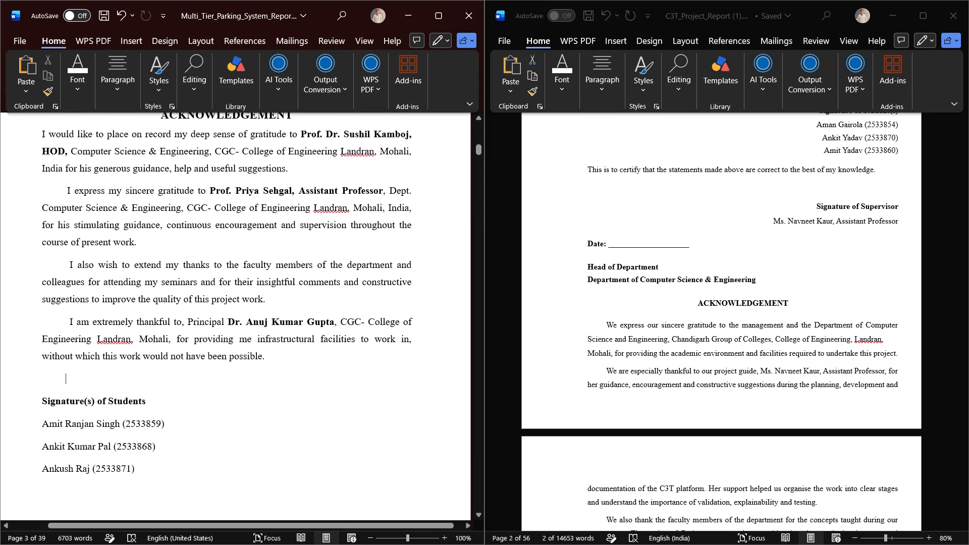
Review the students' signature block, abstract, table of contents and list of tables in the parking system report.
scroll(385, 409, down, 3)
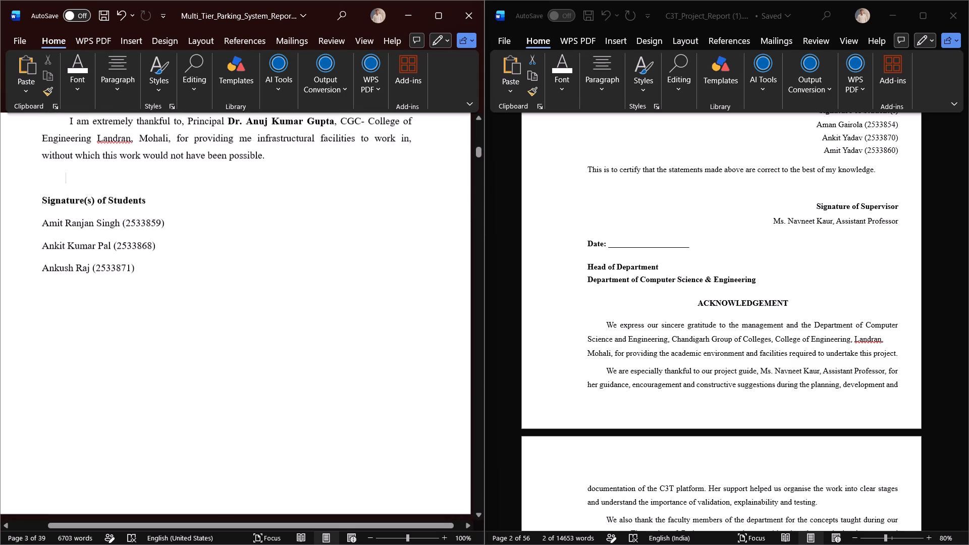
scroll(385, 409, down, 4)
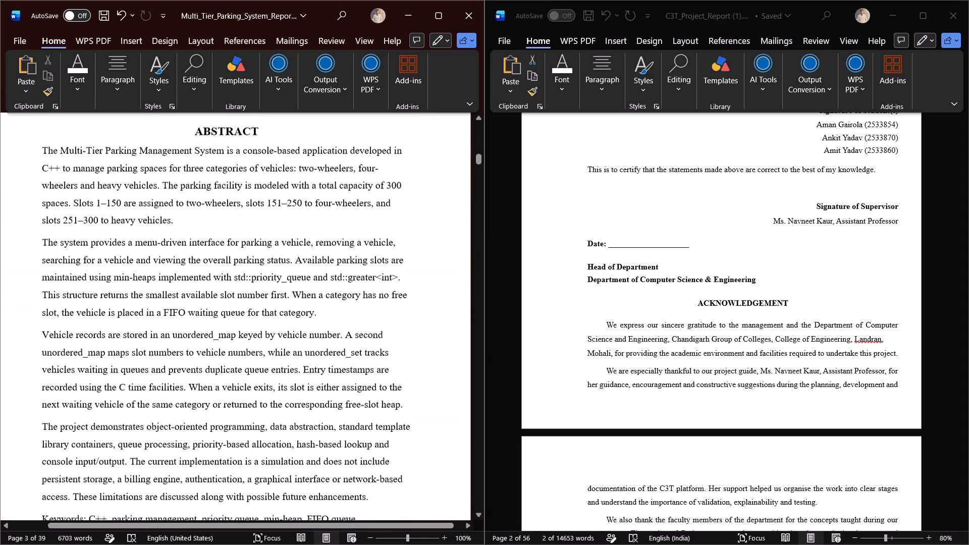
scroll(385, 409, down, 7)
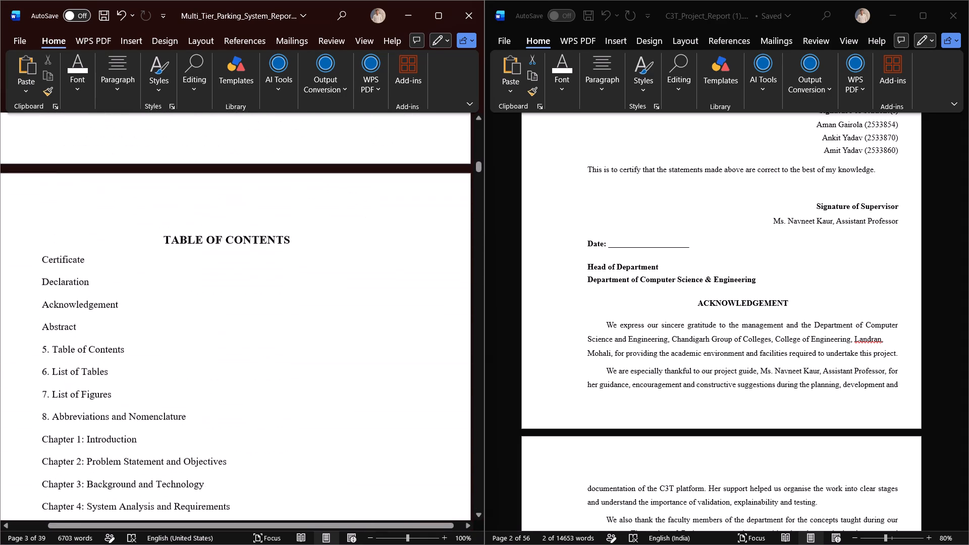
scroll(385, 409, down, 1)
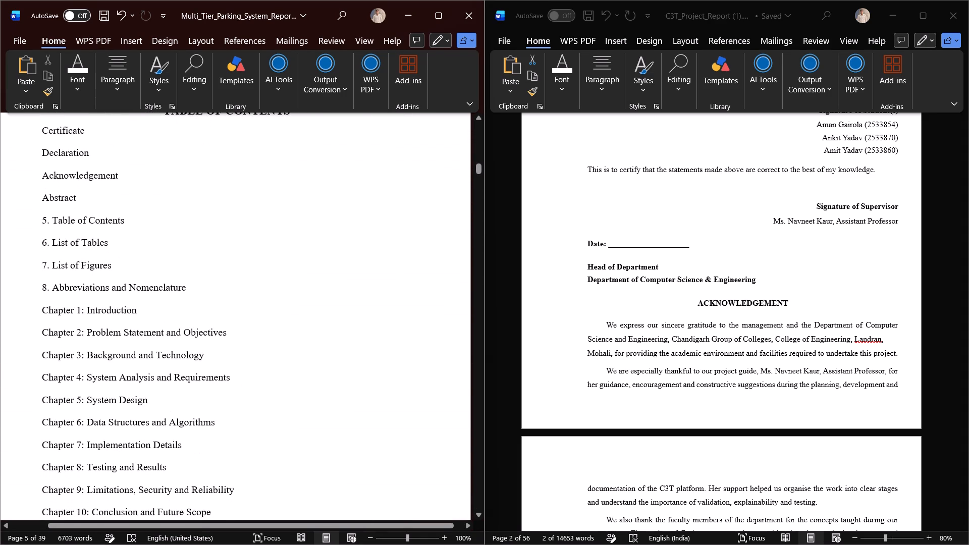
scroll(385, 409, down, 4)
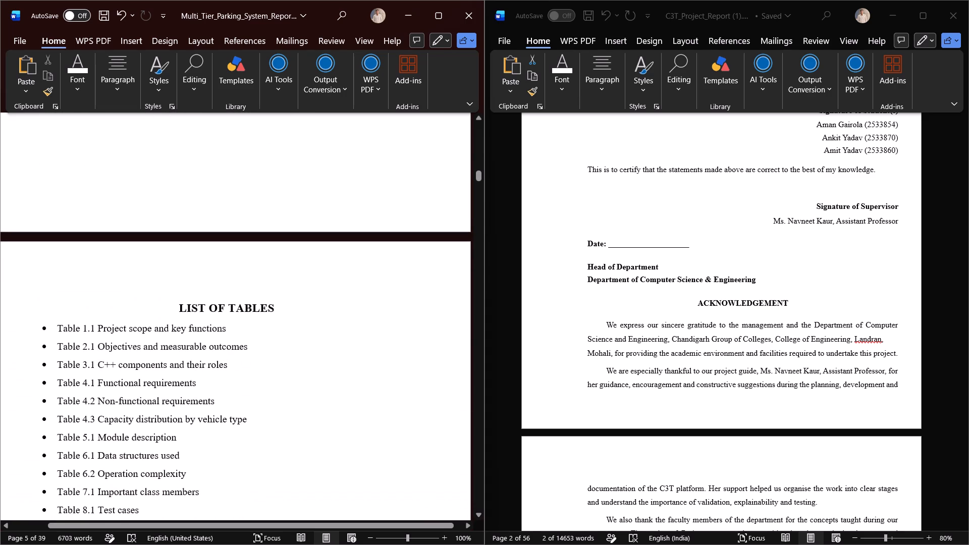
scroll(385, 409, down, 1)
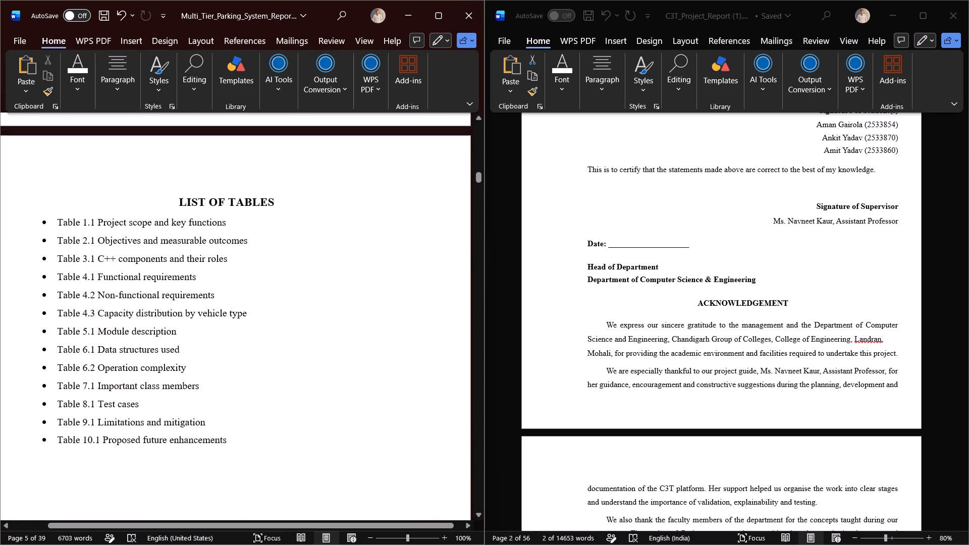
Examine how the C3T report lays out its table of contents and list of tables, for comparison with the parking system report.
scroll(765, 344, down, 8)
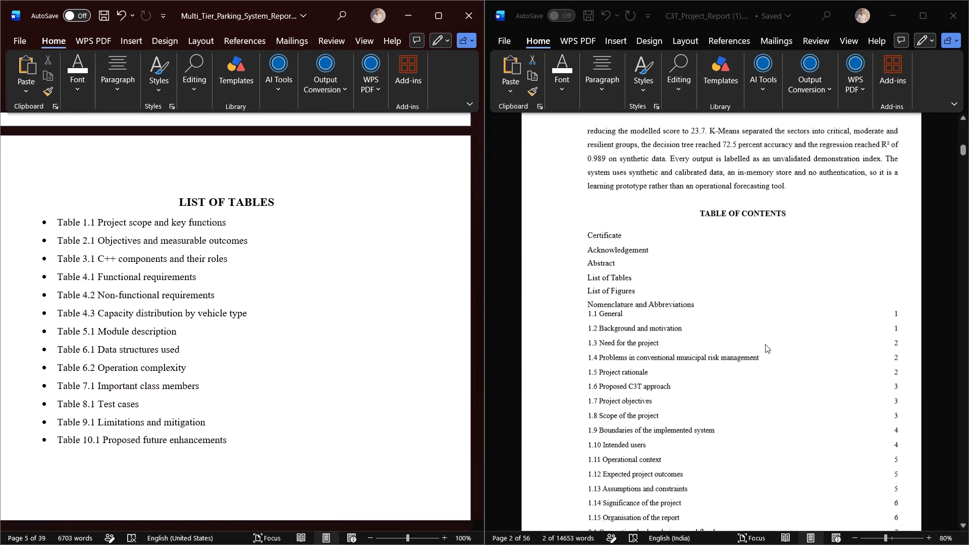
scroll(765, 344, down, 5)
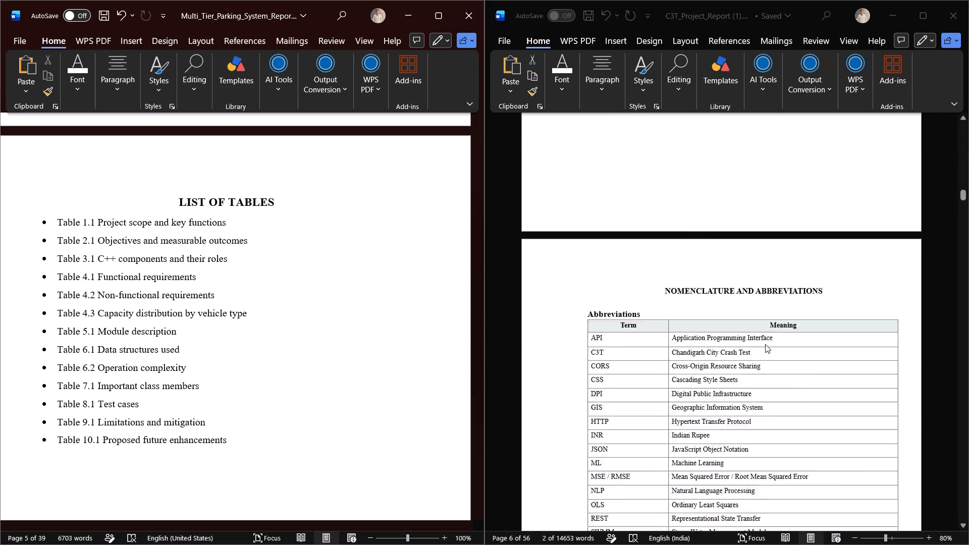
scroll(765, 344, up, 10)
scroll(765, 344, down, 1)
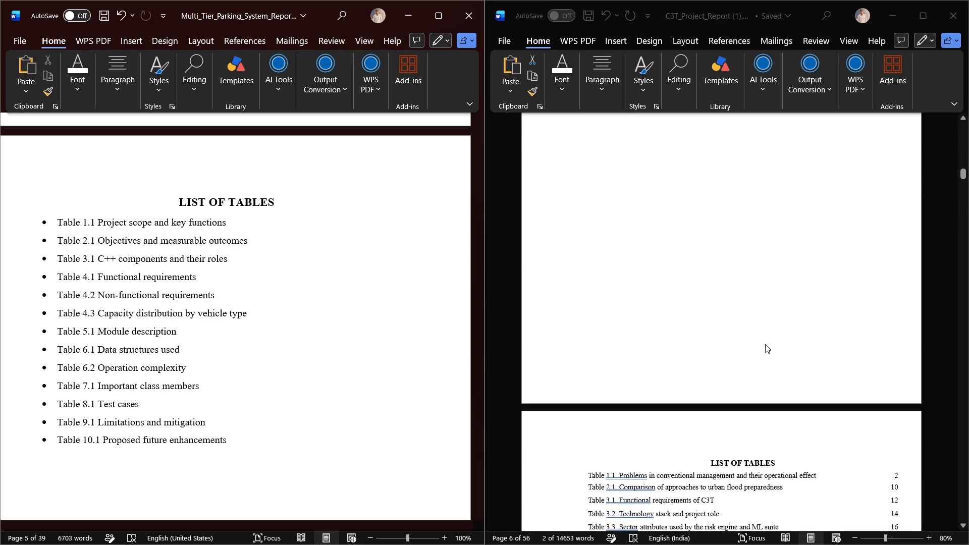
scroll(765, 344, down, 2)
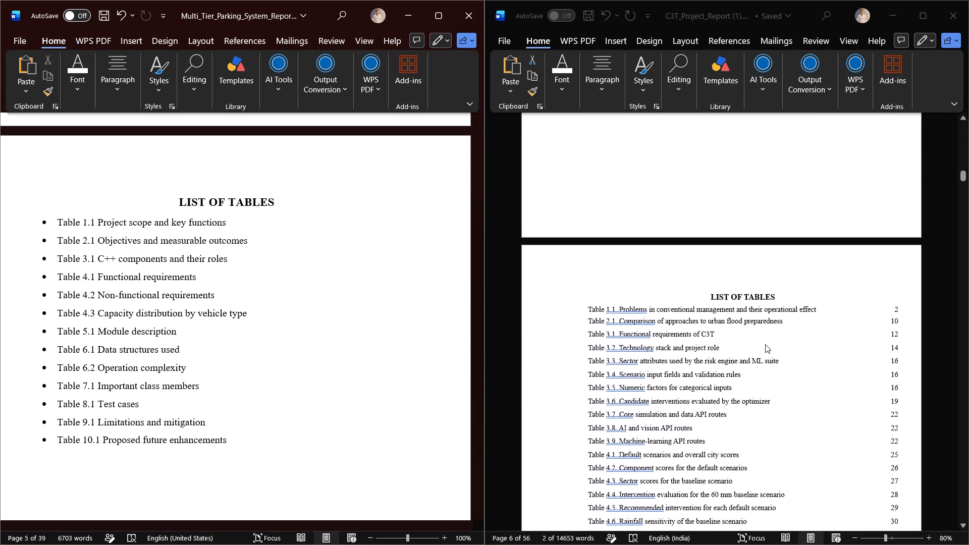
scroll(765, 344, down, 1)
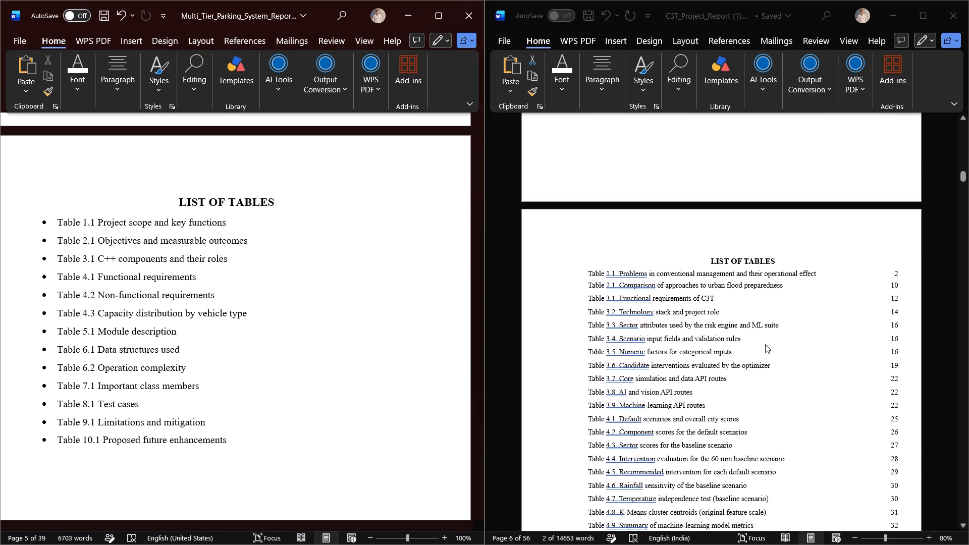
scroll(765, 344, down, 2)
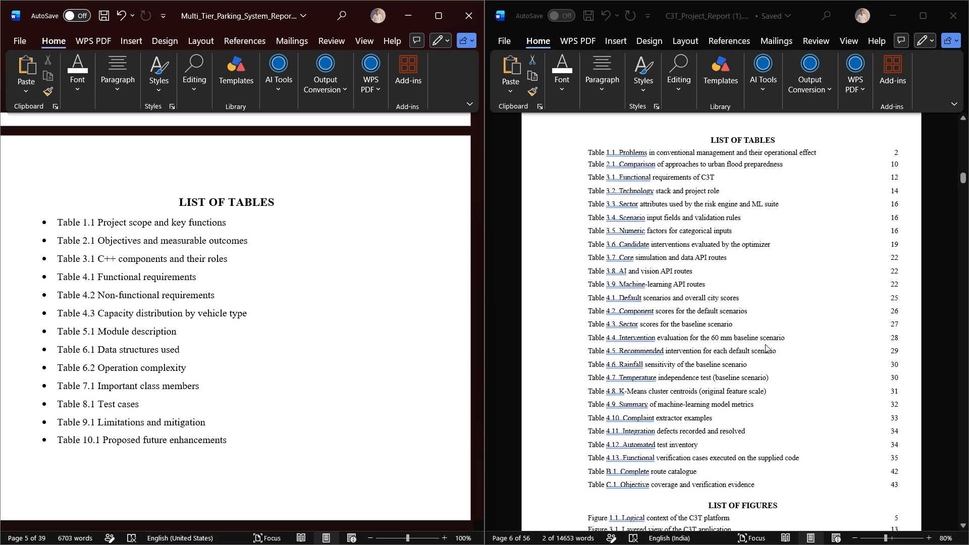
Examine the C3T report's list of figures, nomenclature and abbreviations, and the page layout of Chapter 1: Introduction.
scroll(765, 344, down, 7)
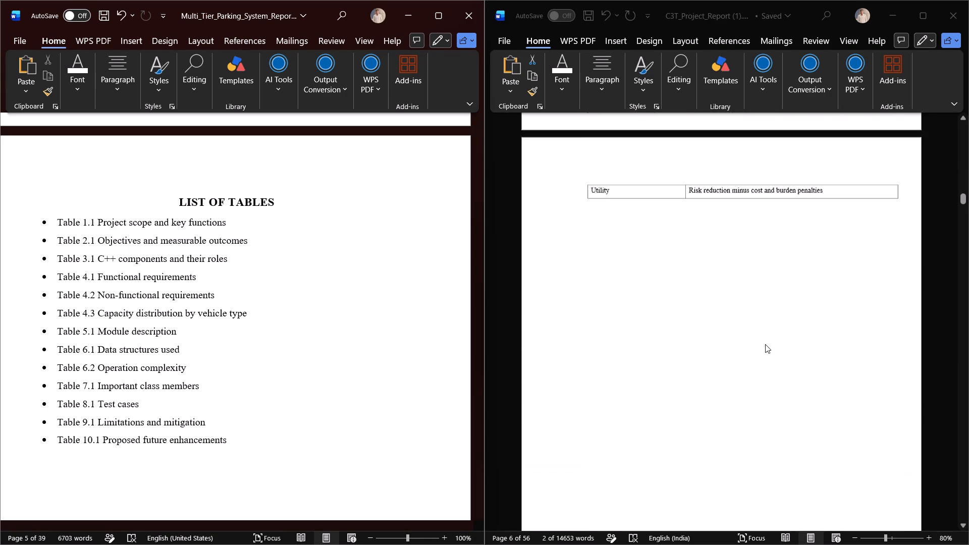
scroll(765, 344, down, 2)
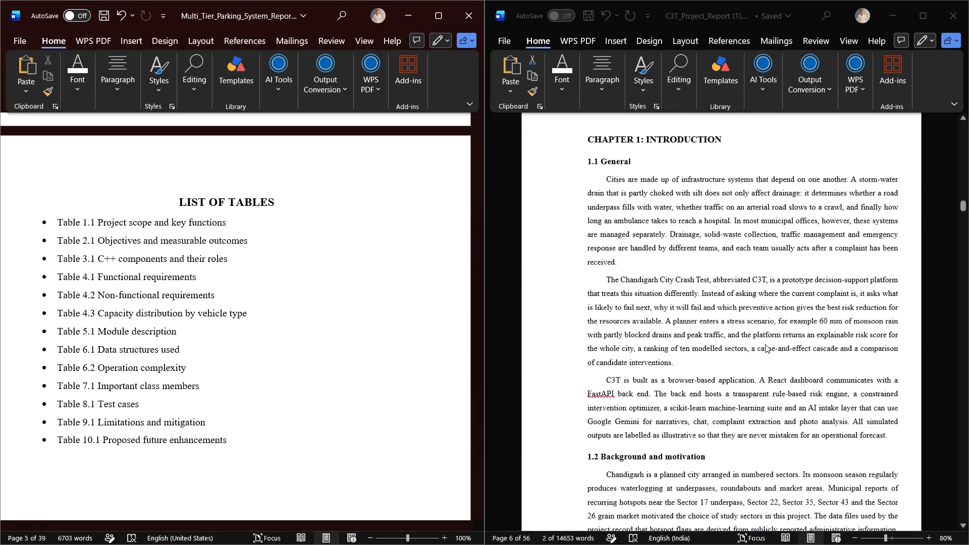
scroll(765, 344, down, 2)
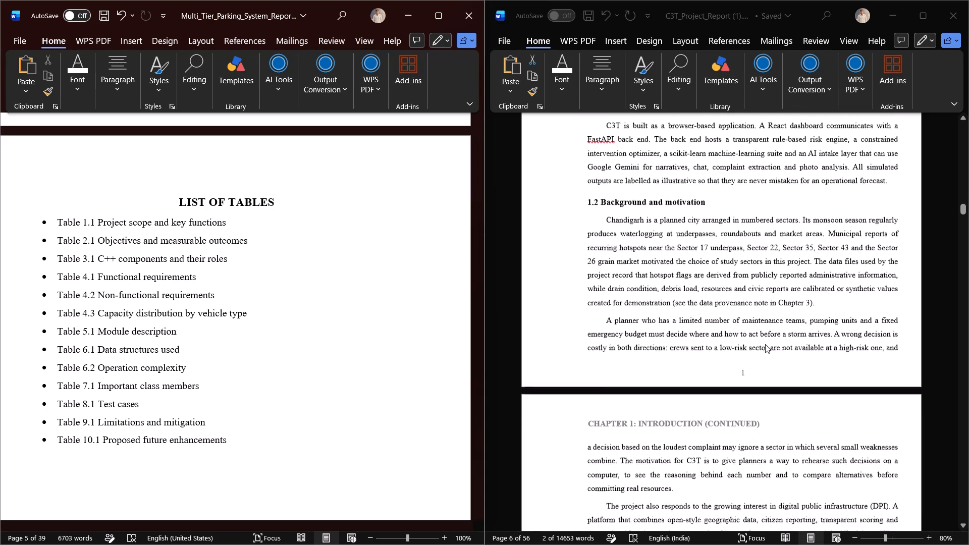
scroll(765, 344, down, 1)
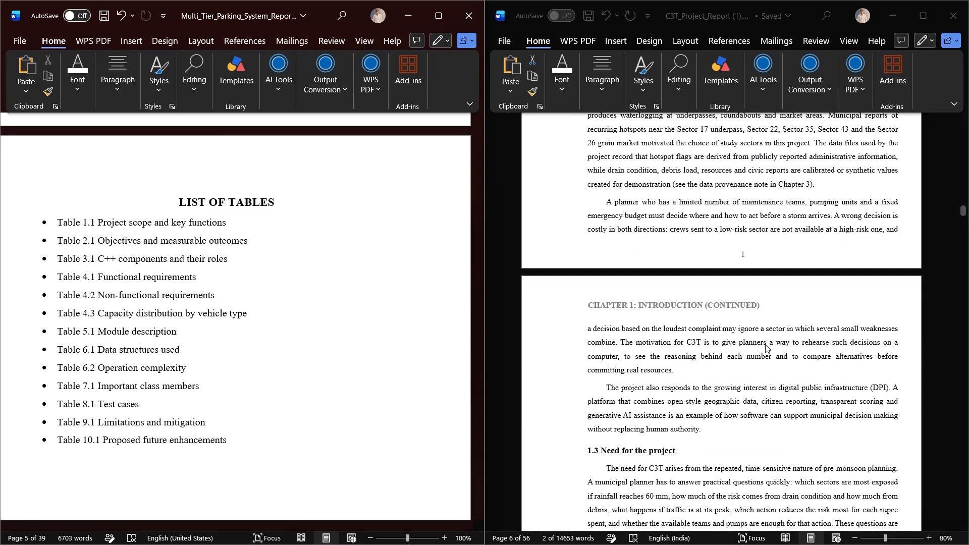
scroll(765, 344, up, 4)
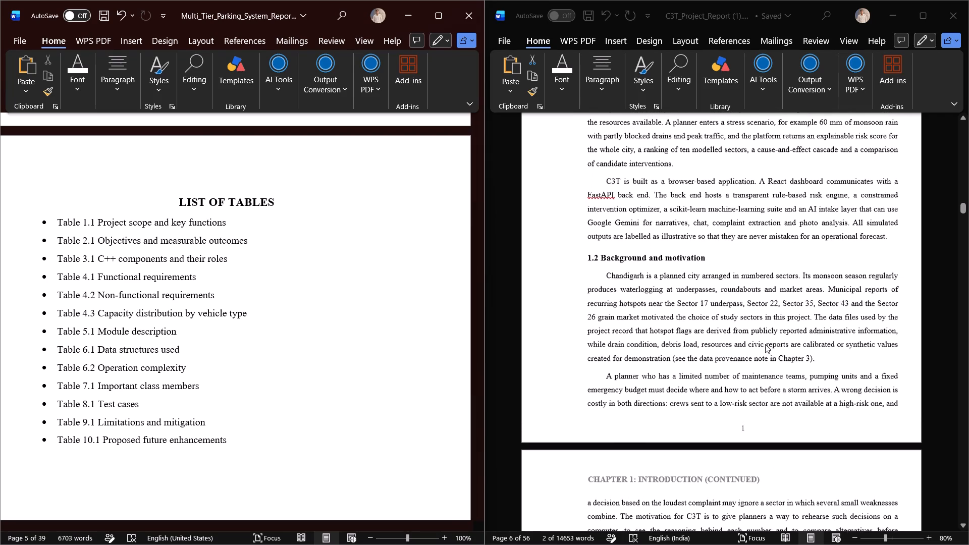
Review the parking system report's front matter from the list of figures back to the title page and certificate.
scroll(349, 411, down, 4)
scroll(349, 411, up, 2)
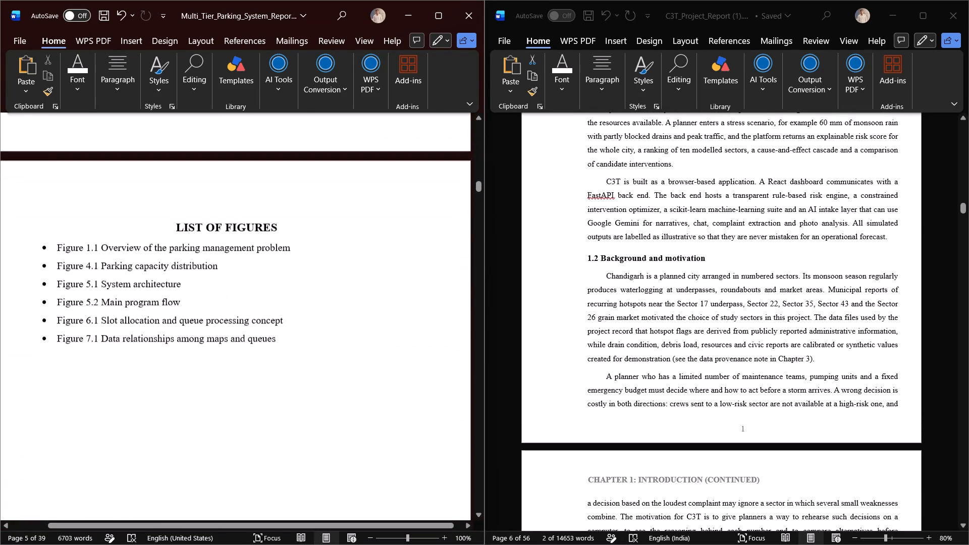
scroll(349, 411, up, 2)
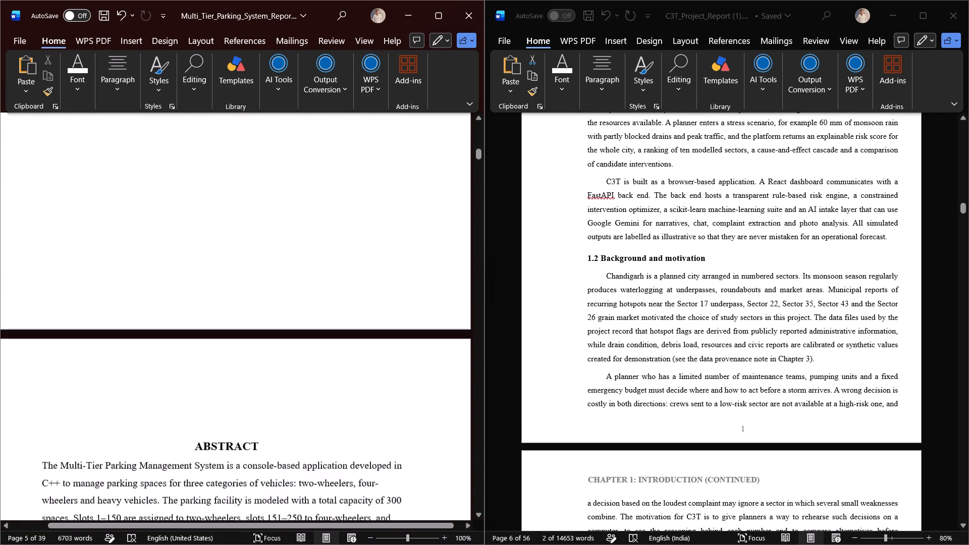
scroll(349, 411, up, 1)
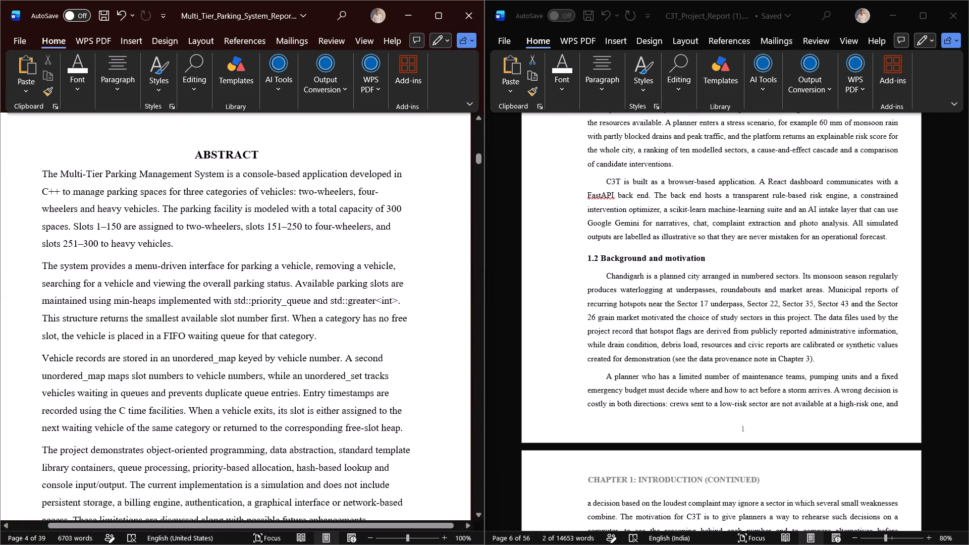
scroll(349, 411, up, 2)
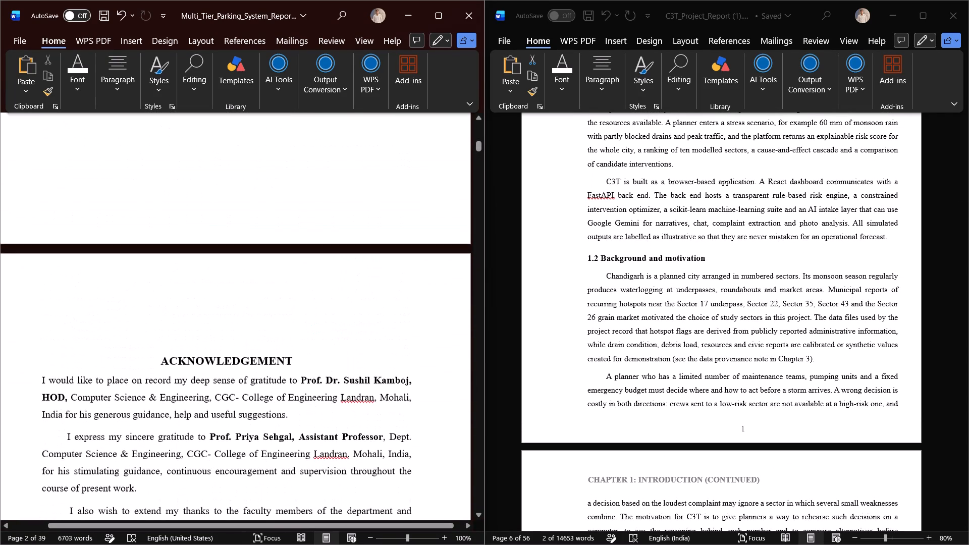
scroll(349, 411, up, 1)
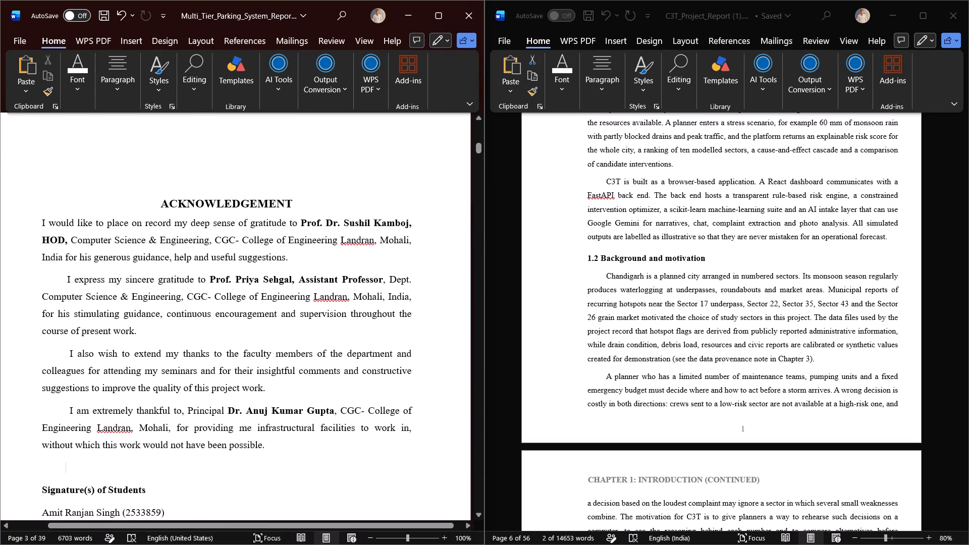
scroll(349, 411, up, 2)
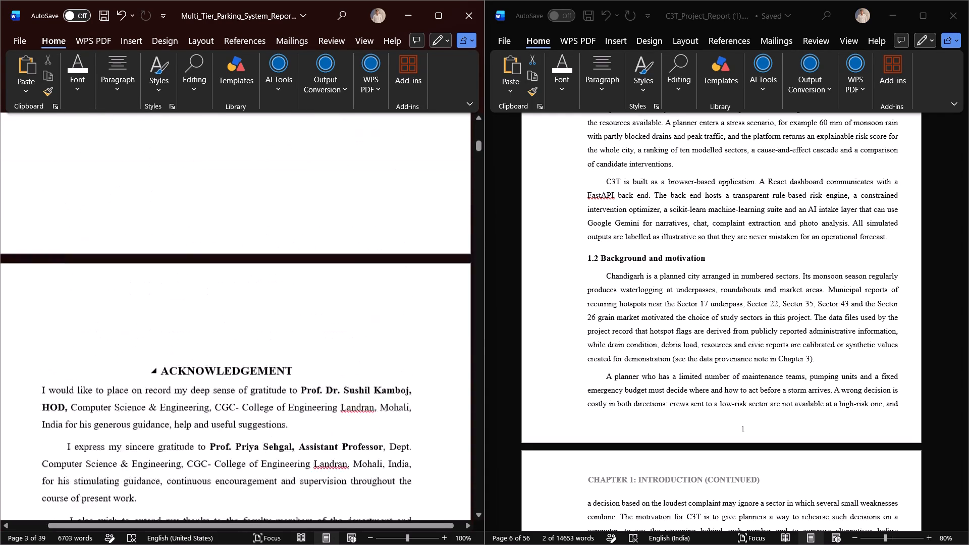
scroll(349, 411, up, 3)
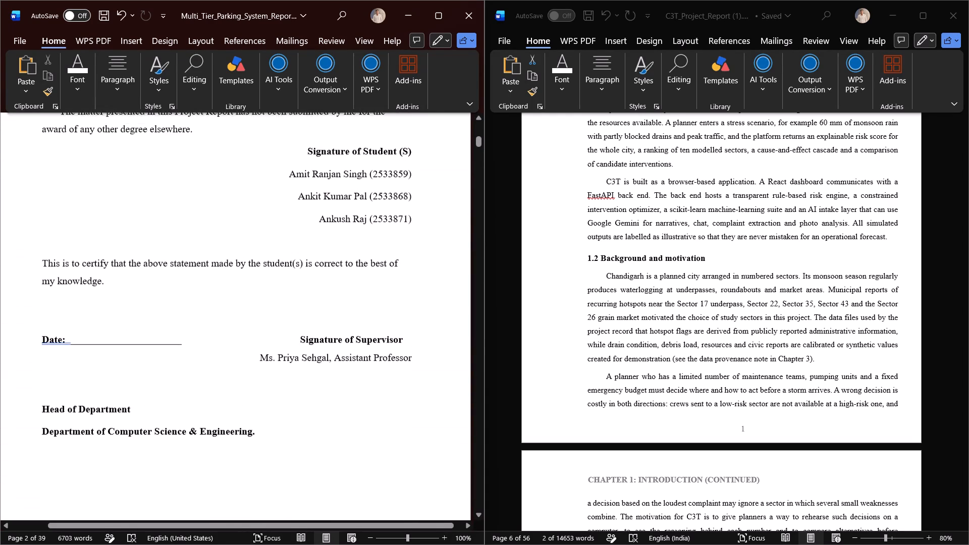
scroll(349, 411, up, 2)
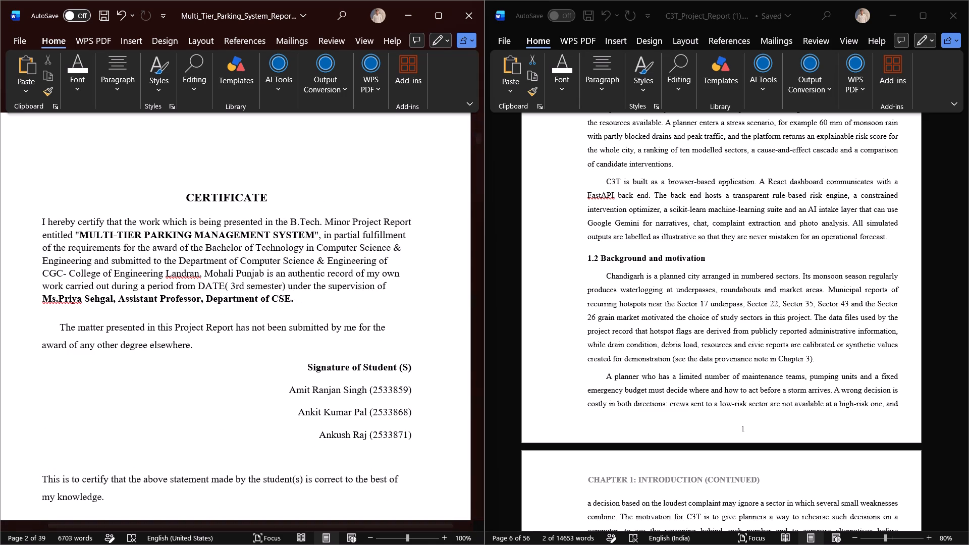
scroll(349, 411, up, 4)
scroll(349, 411, right, 1)
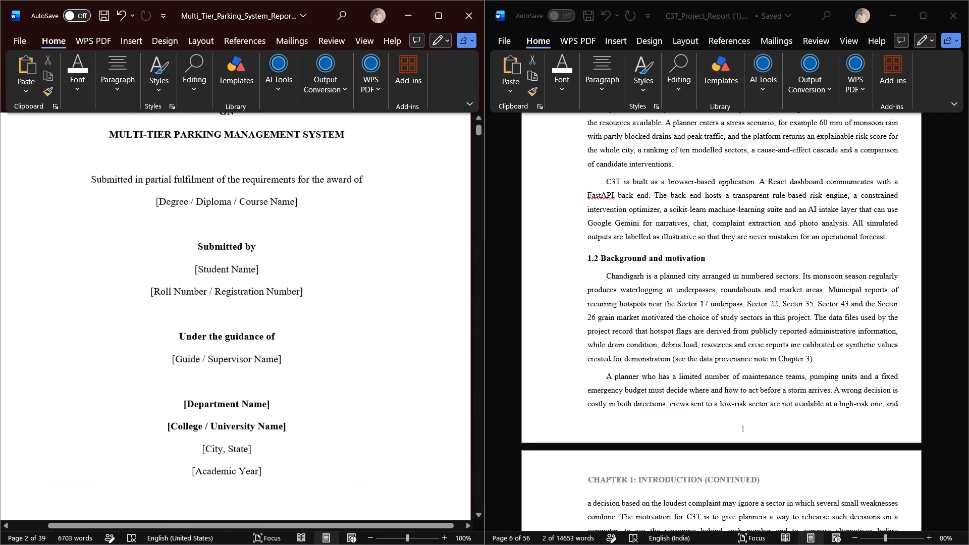
scroll(349, 411, right, 1)
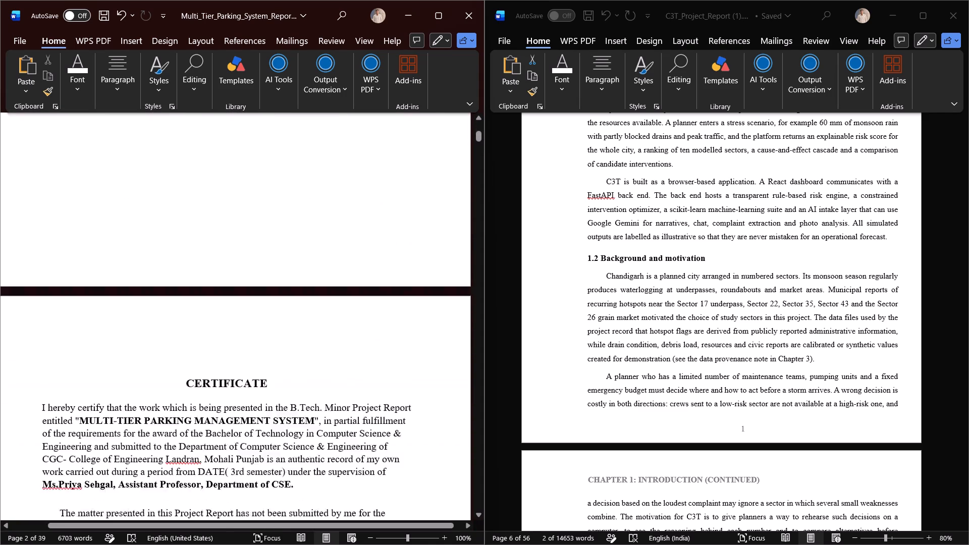
scroll(349, 411, right, 1)
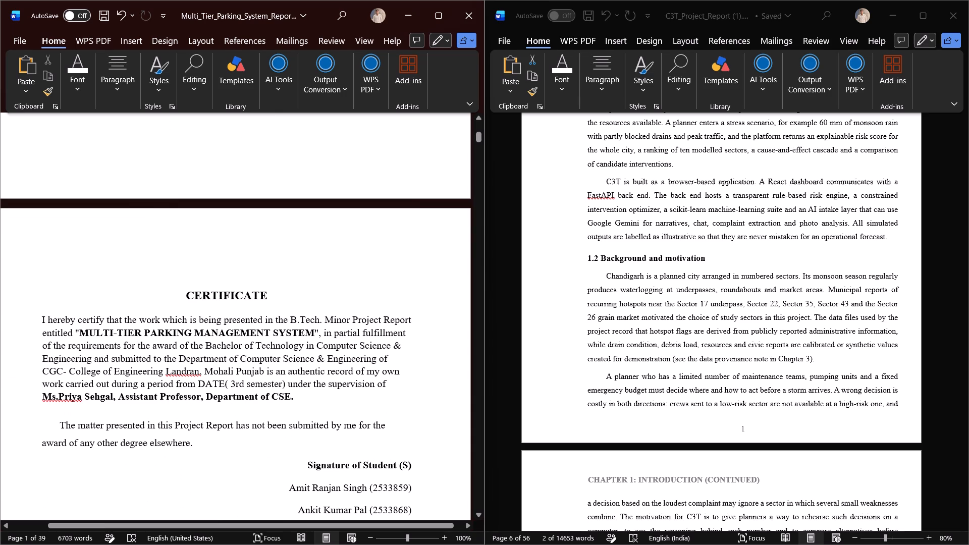
Review the parking system report's front matter from the certificate through the acknowledgement and abstract to the table of contents.
scroll(349, 411, down, 1)
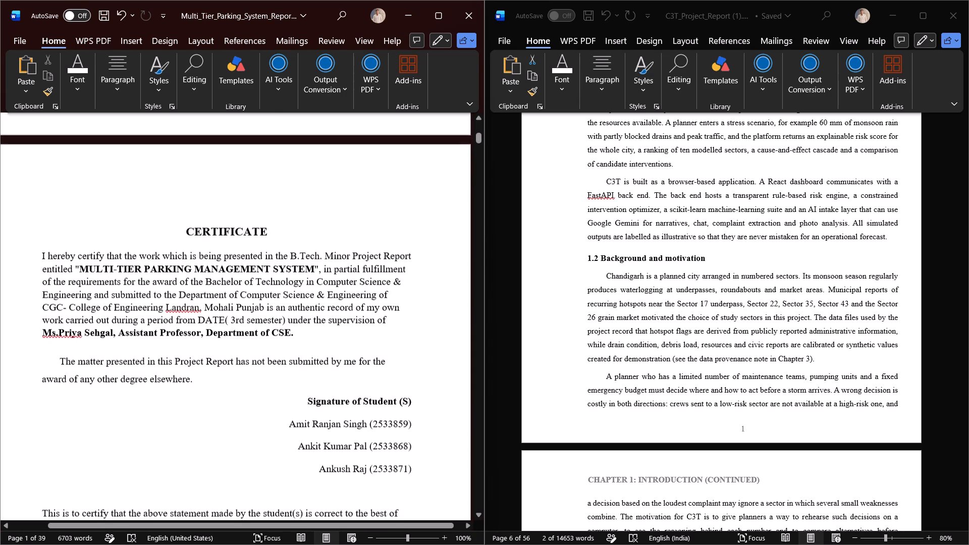
scroll(349, 411, down, 2)
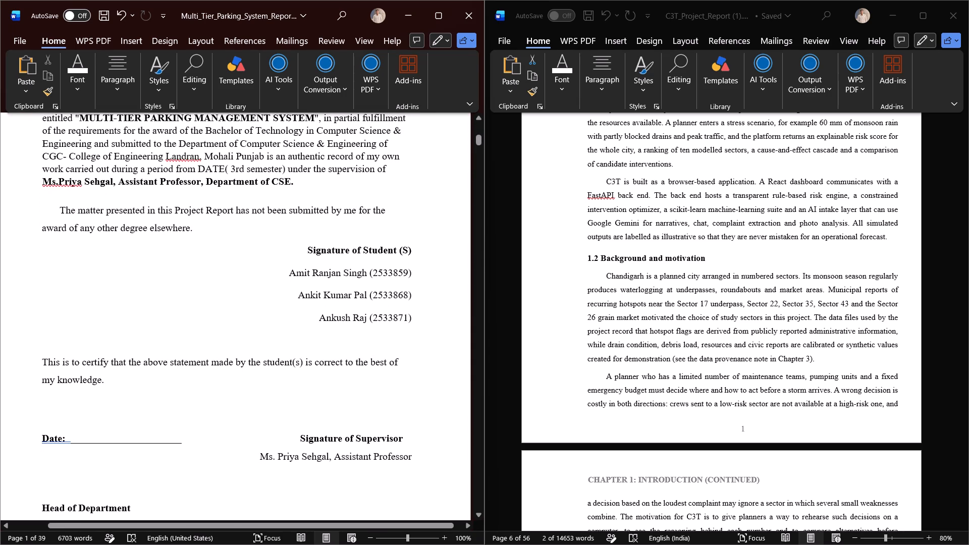
scroll(349, 411, down, 1)
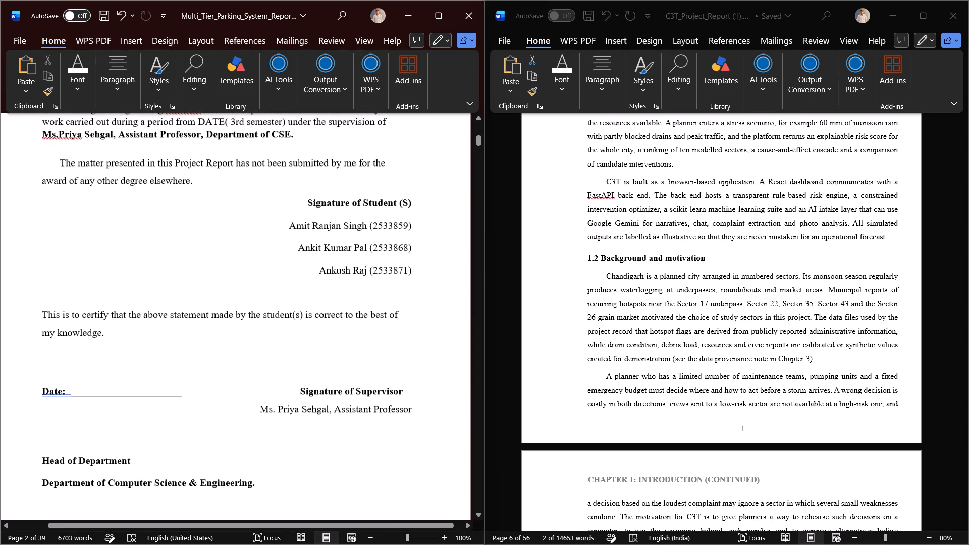
scroll(349, 411, down, 3)
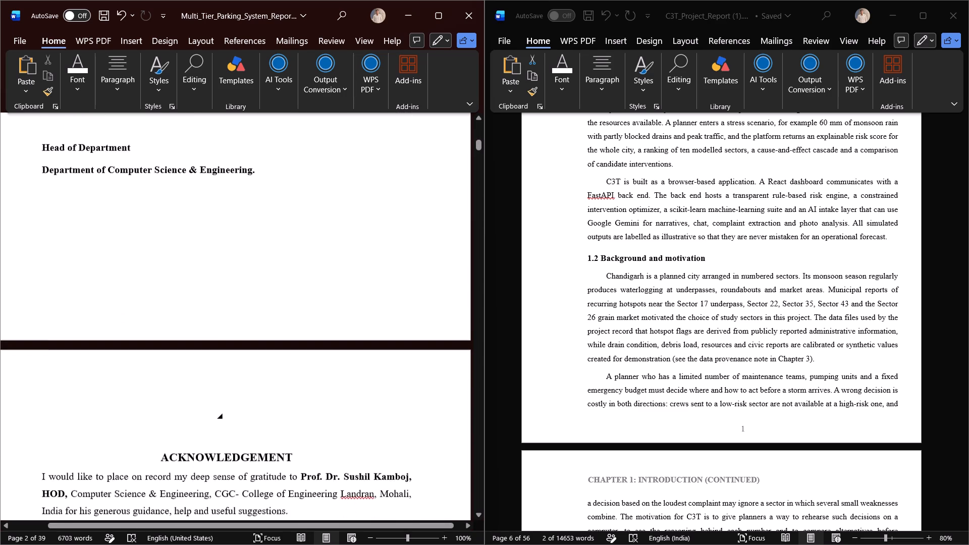
scroll(349, 411, down, 2)
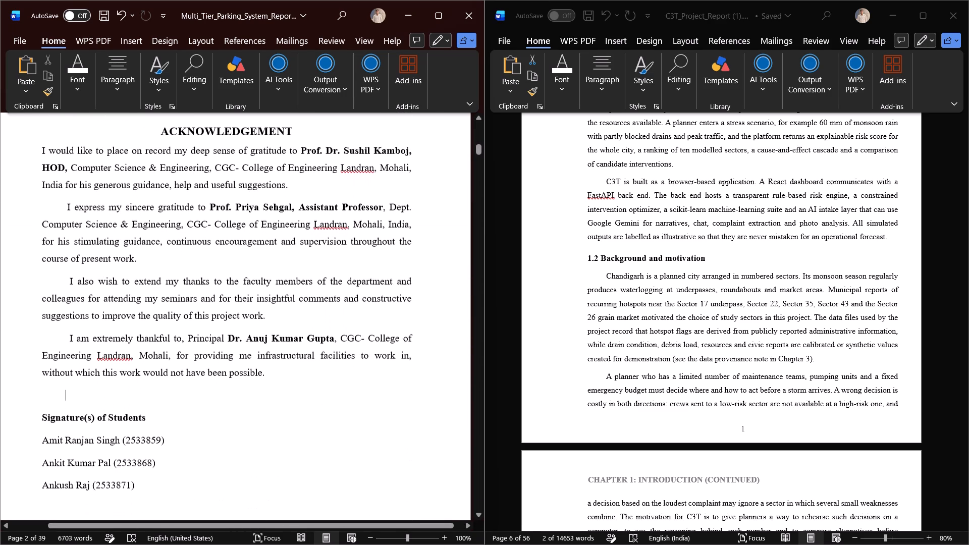
scroll(349, 411, down, 1)
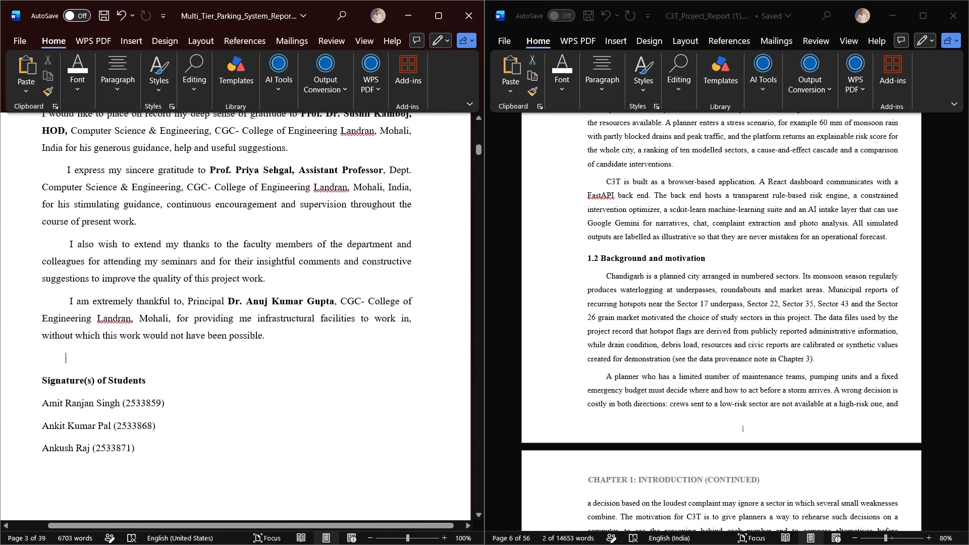
scroll(349, 411, down, 2)
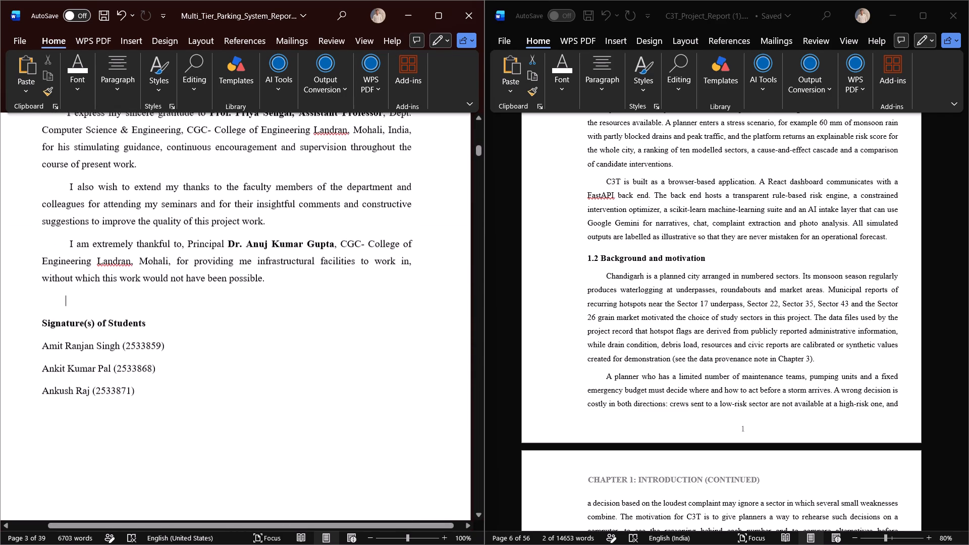
scroll(349, 411, down, 1)
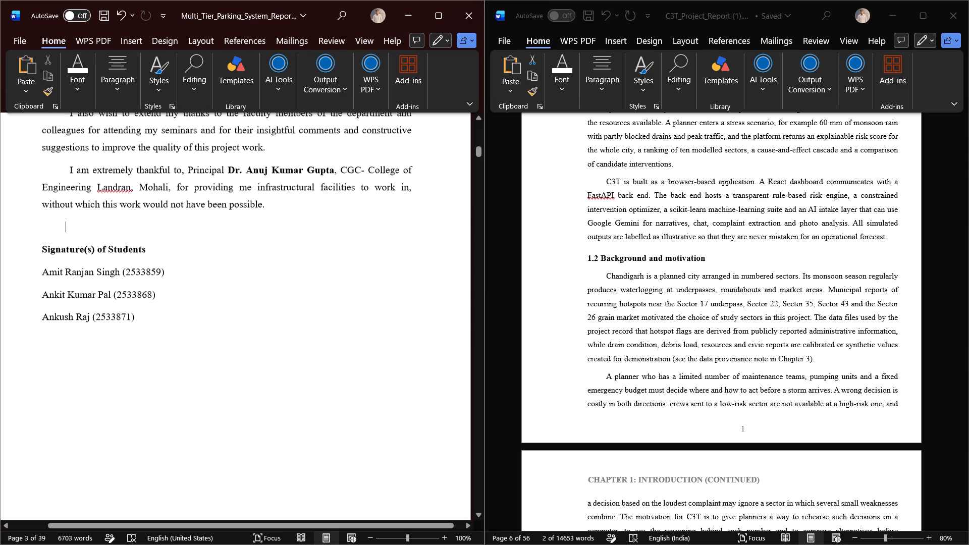
scroll(349, 411, down, 2)
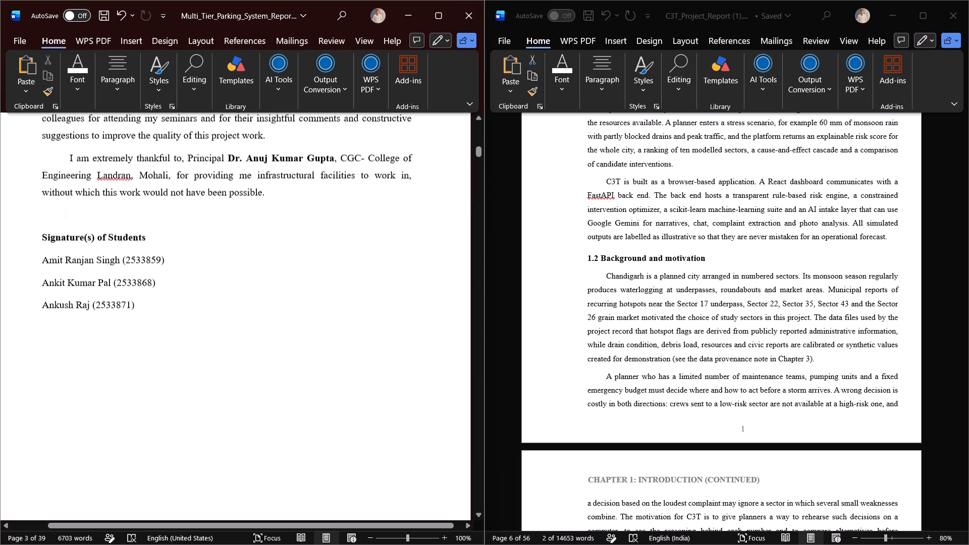
scroll(349, 411, down, 1)
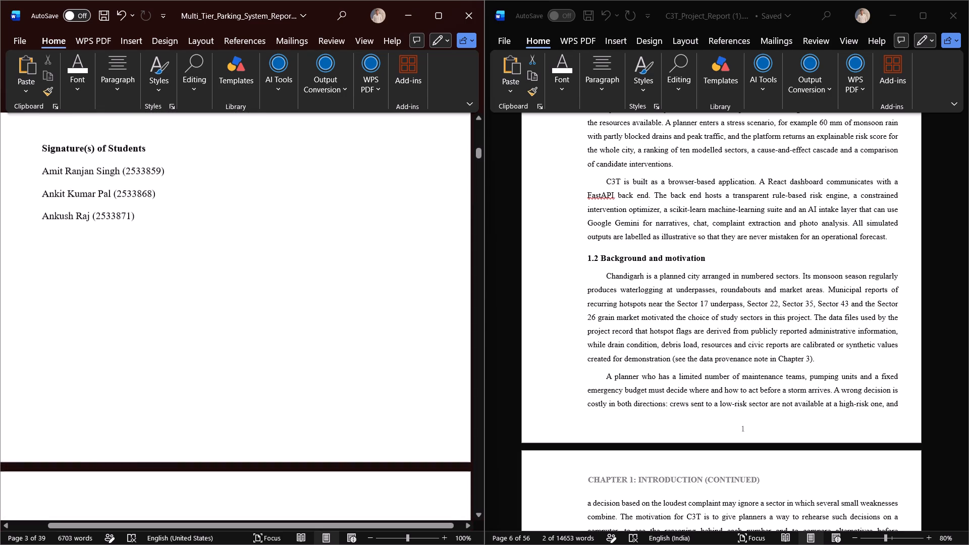
scroll(349, 411, down, 1)
scroll(349, 411, right, 1)
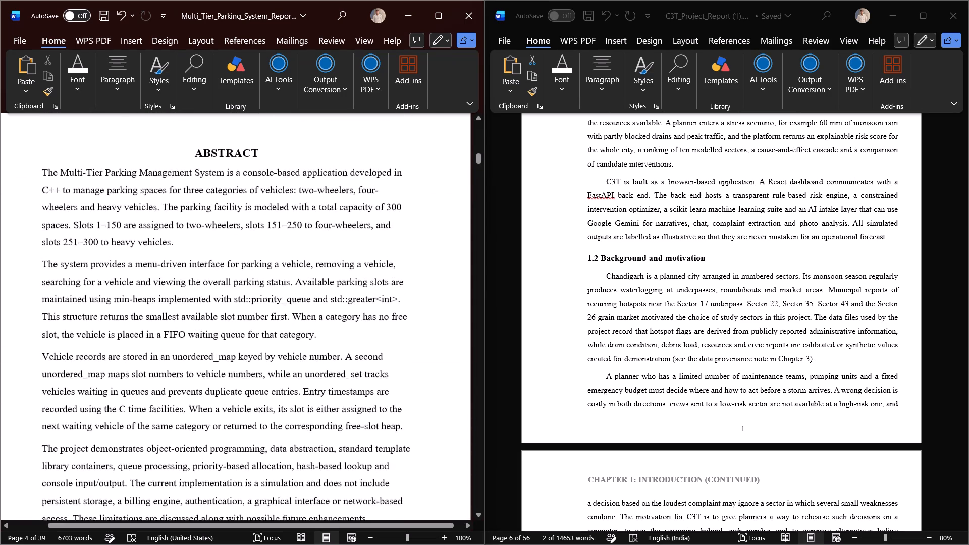
scroll(349, 411, right, 1)
scroll(349, 411, down, 3)
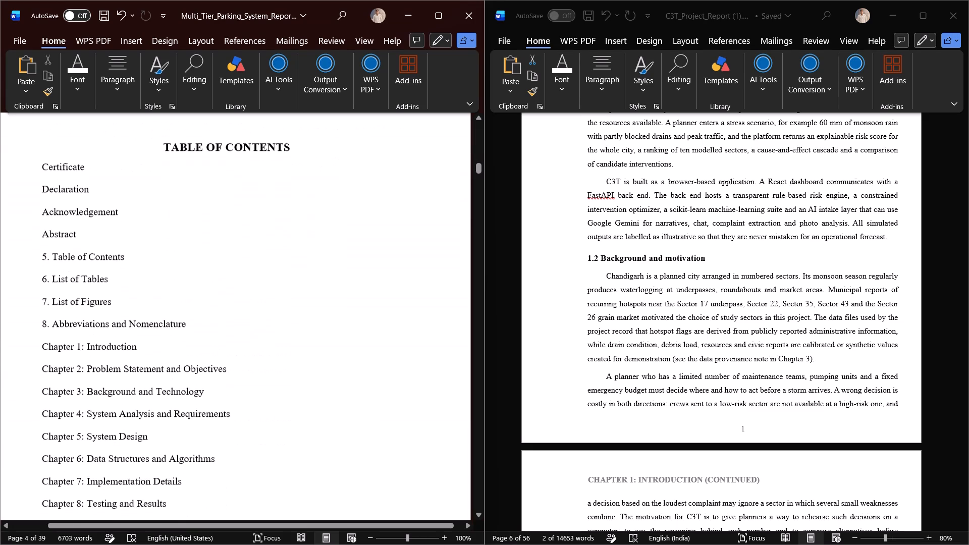
scroll(349, 411, down, 1)
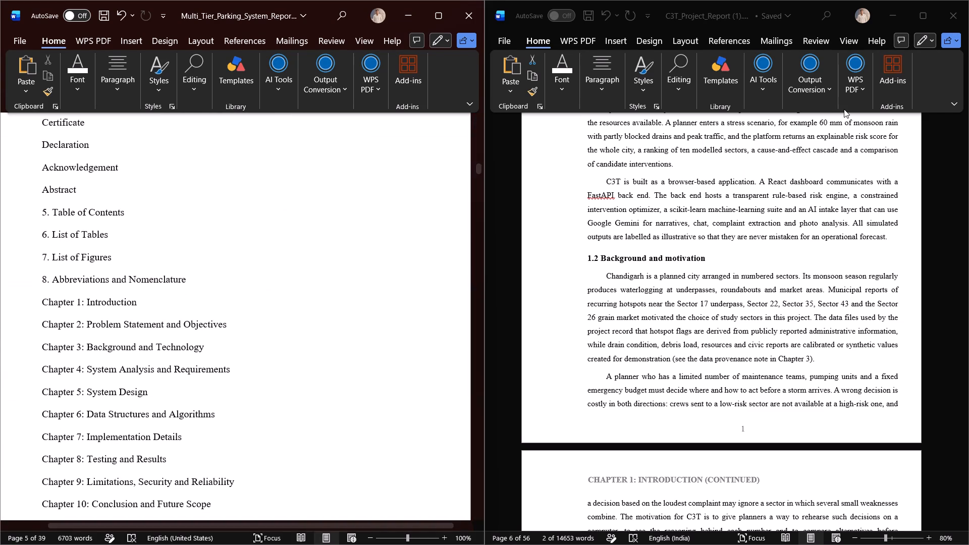
Close the C3T reference report and maximize the parking system report's window.
click(959, 15)
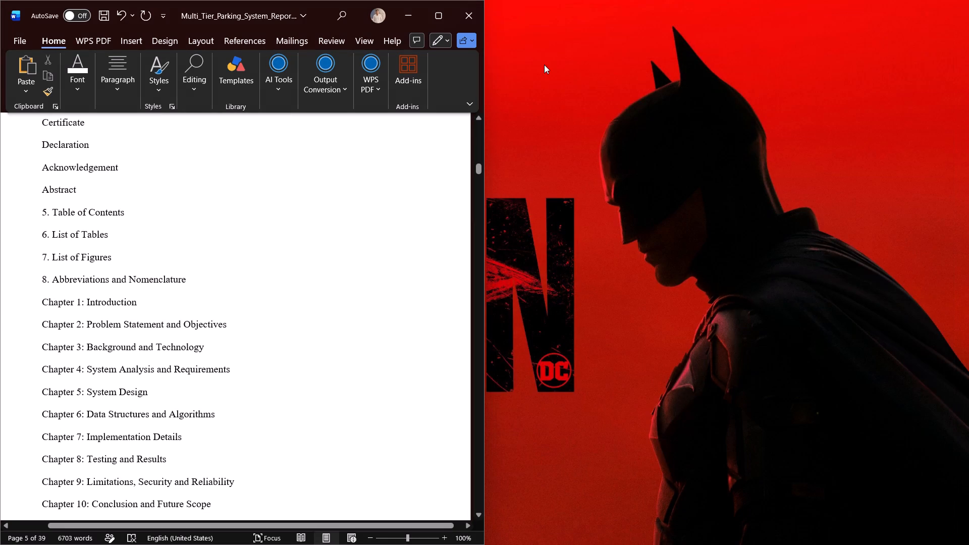
click(436, 19)
Return to the title page at the start of the parking system report.
scroll(529, 276, up, 2)
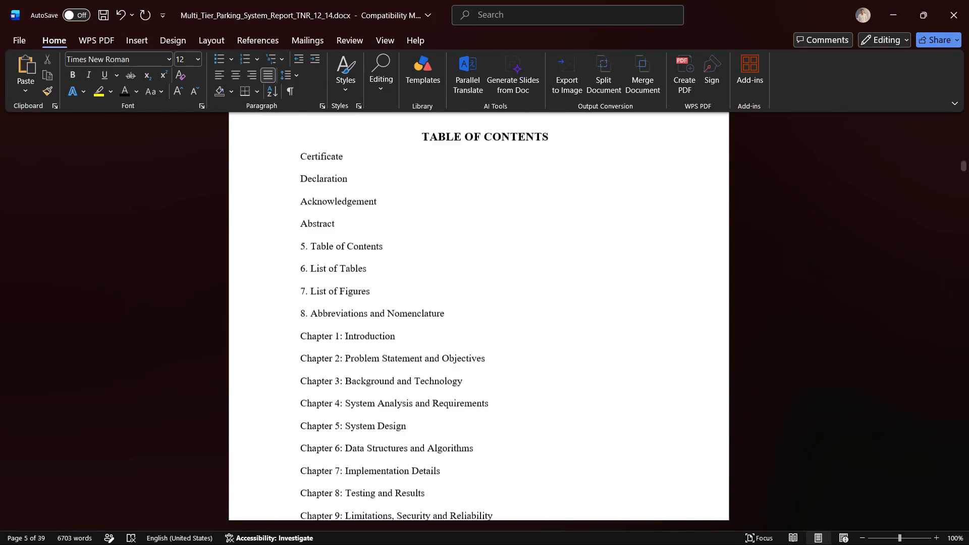
scroll(529, 276, up, 19)
scroll(529, 276, up, 7)
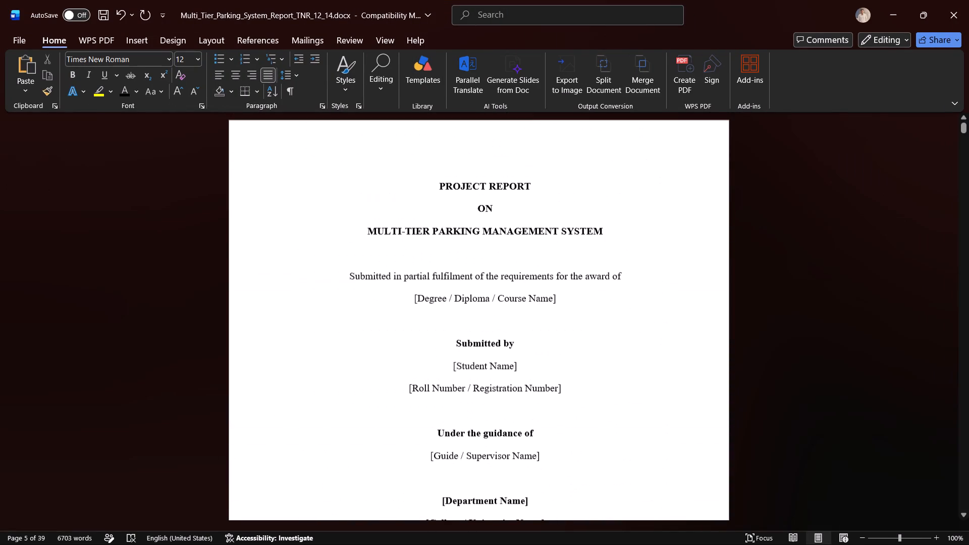
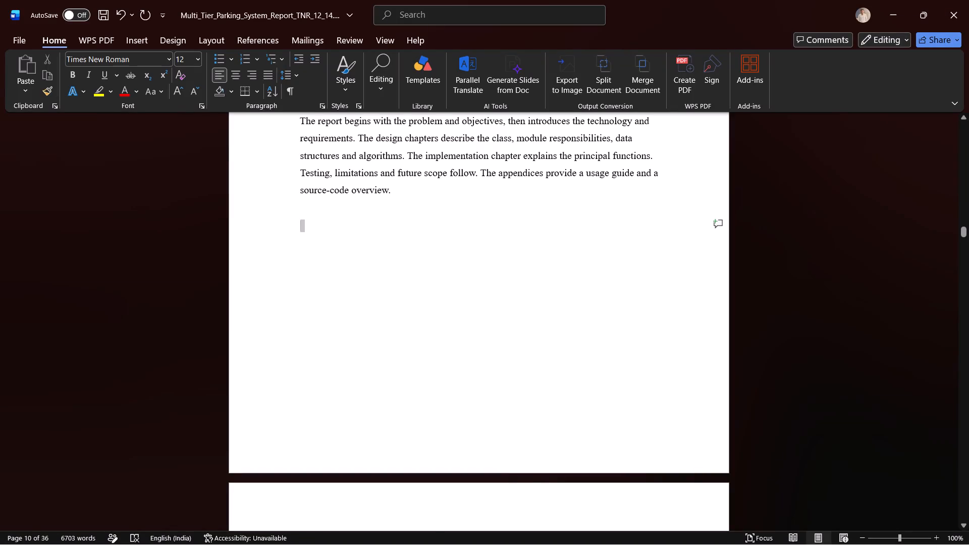
Delete the page break and the empty lines between section 1.5 and the Chapter 2: Problem Statement and Objectives heading.
key(BackSpace)
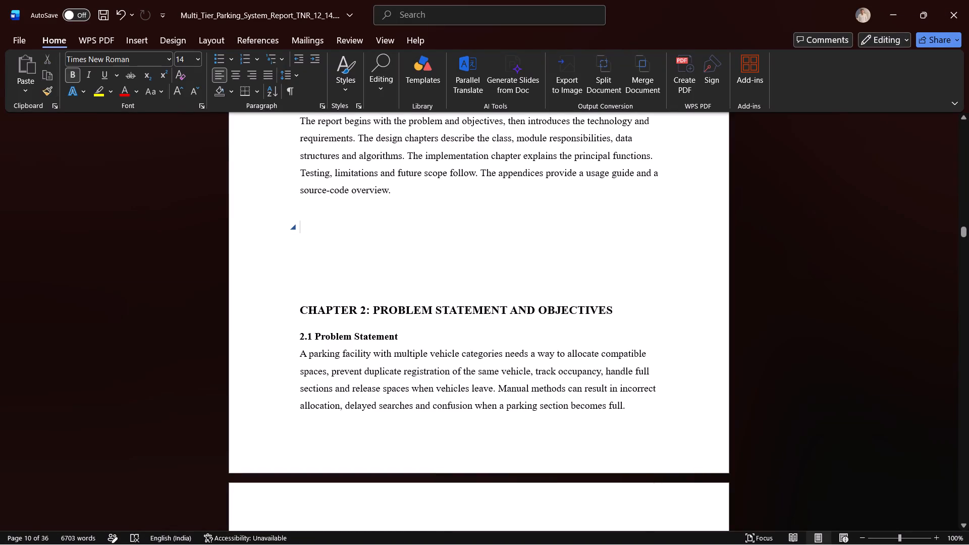
ctrl+drag(305, 225, 349, 282)
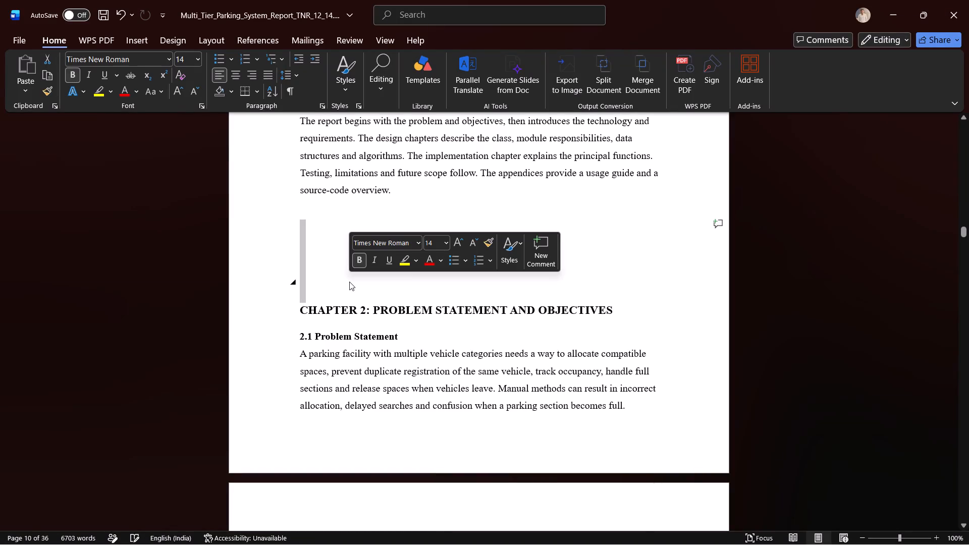
key(Delete)
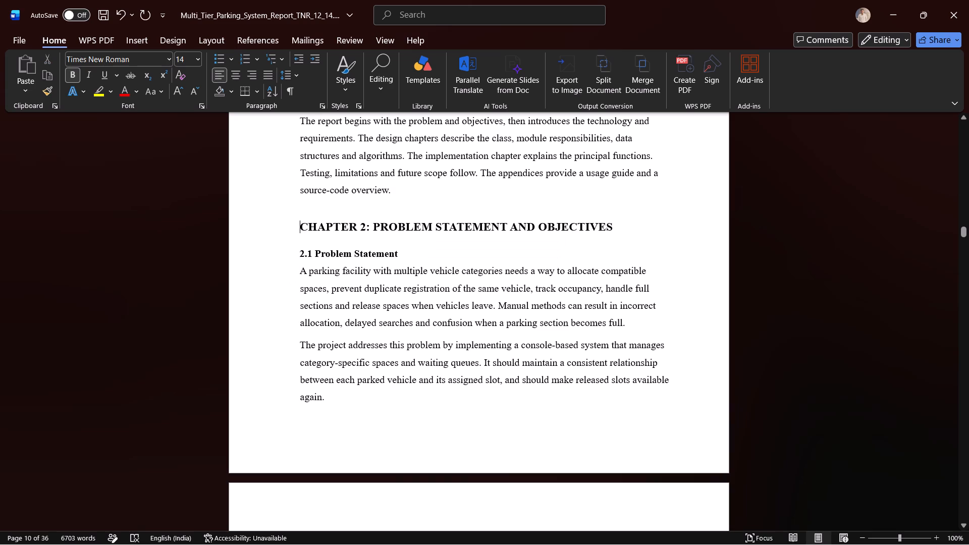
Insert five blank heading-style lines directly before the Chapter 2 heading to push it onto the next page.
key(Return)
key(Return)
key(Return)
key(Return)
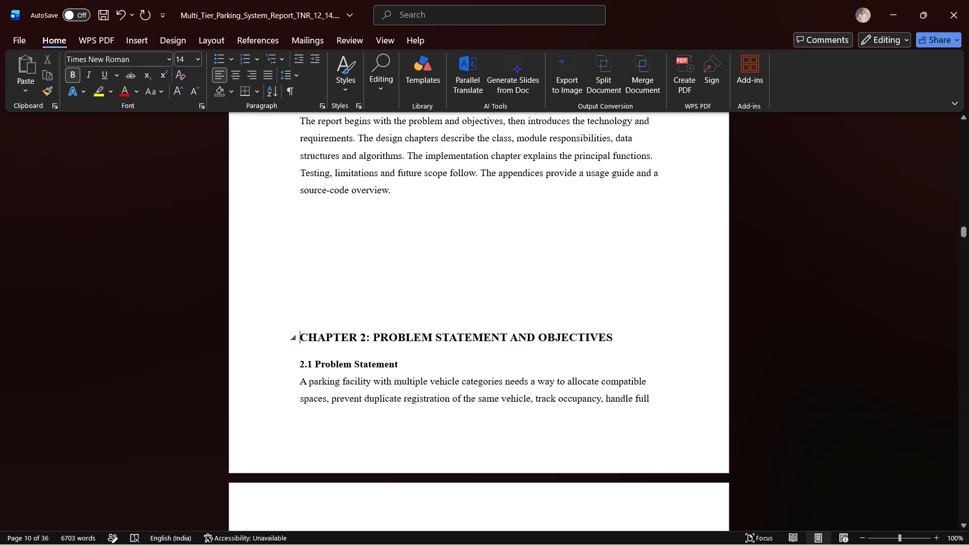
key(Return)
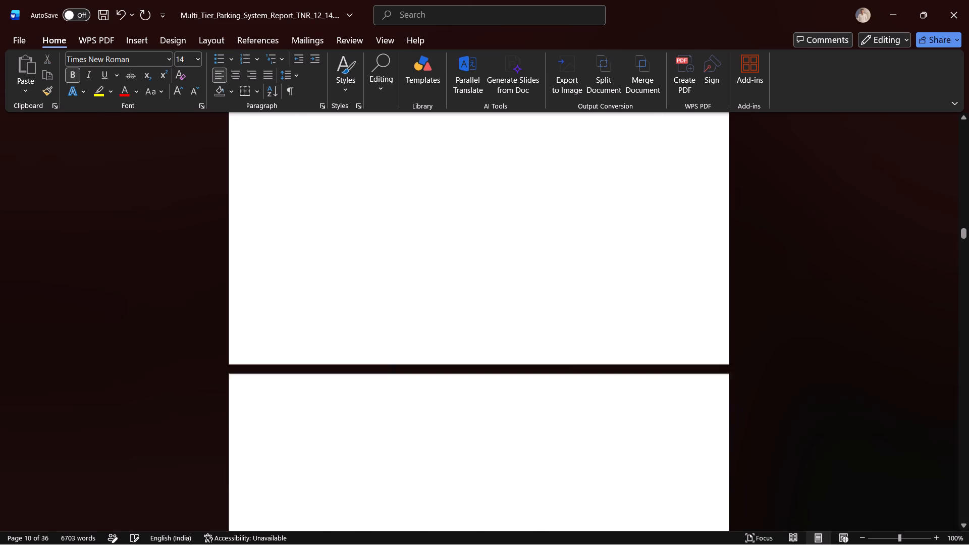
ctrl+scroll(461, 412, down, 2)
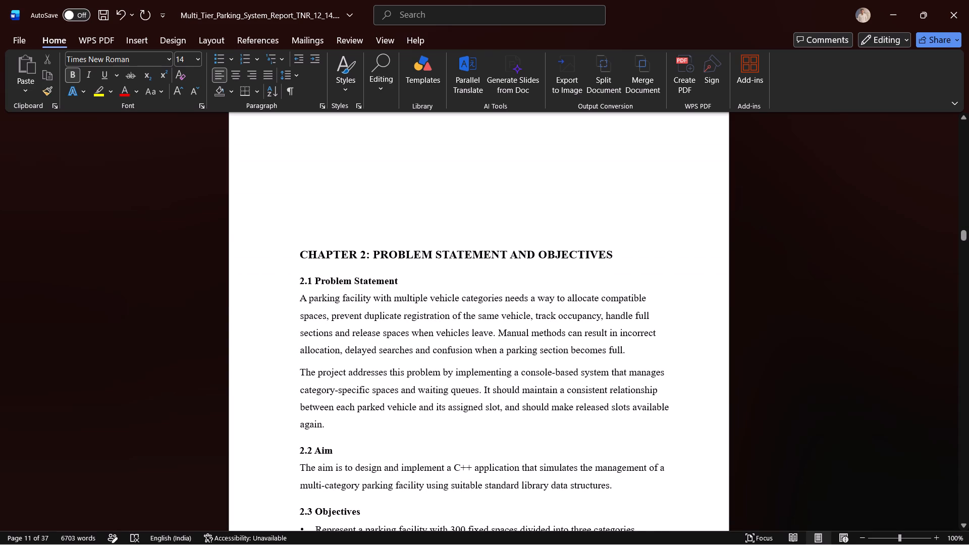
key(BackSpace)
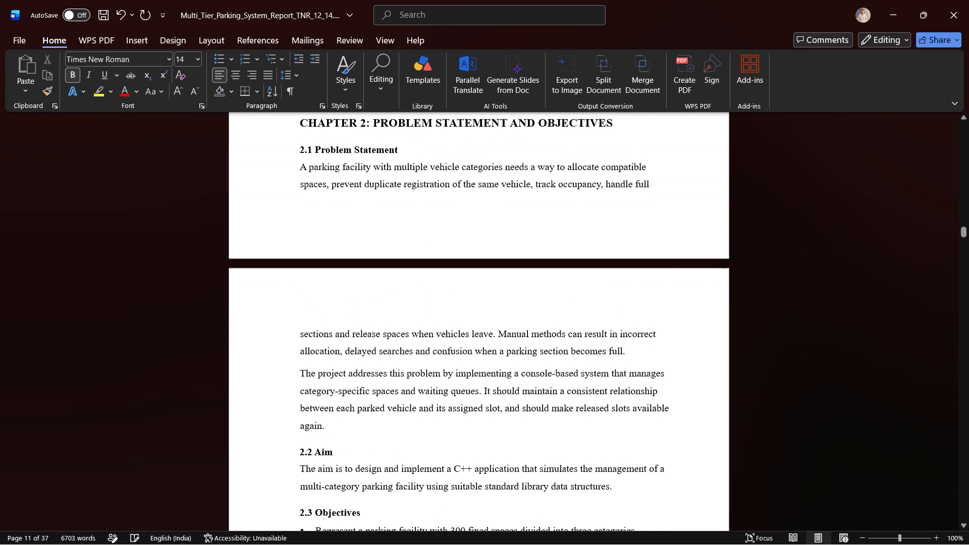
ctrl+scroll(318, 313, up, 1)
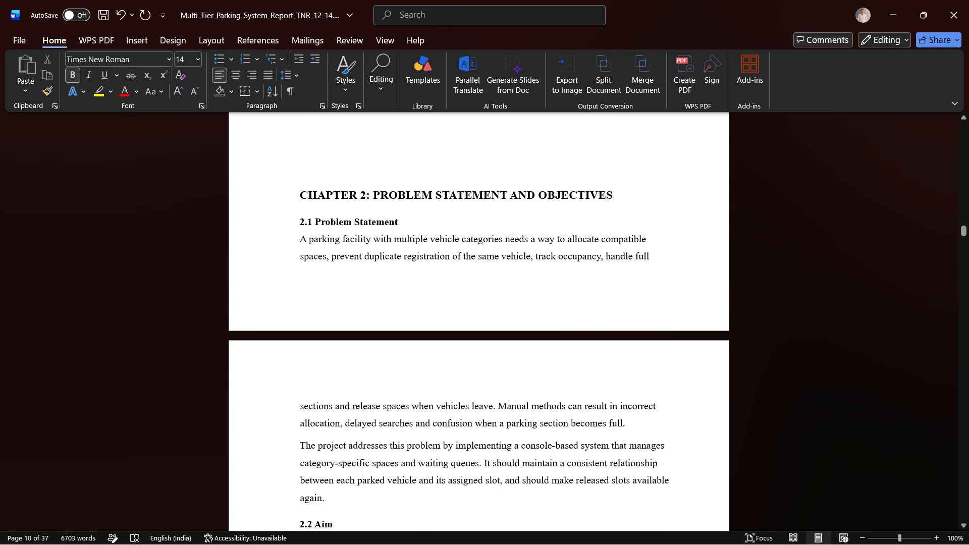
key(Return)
Insert one blank line before the Chapter 3: Background and Technology heading to push it onto the next page.
ctrl+scroll(402, 372, down, 4)
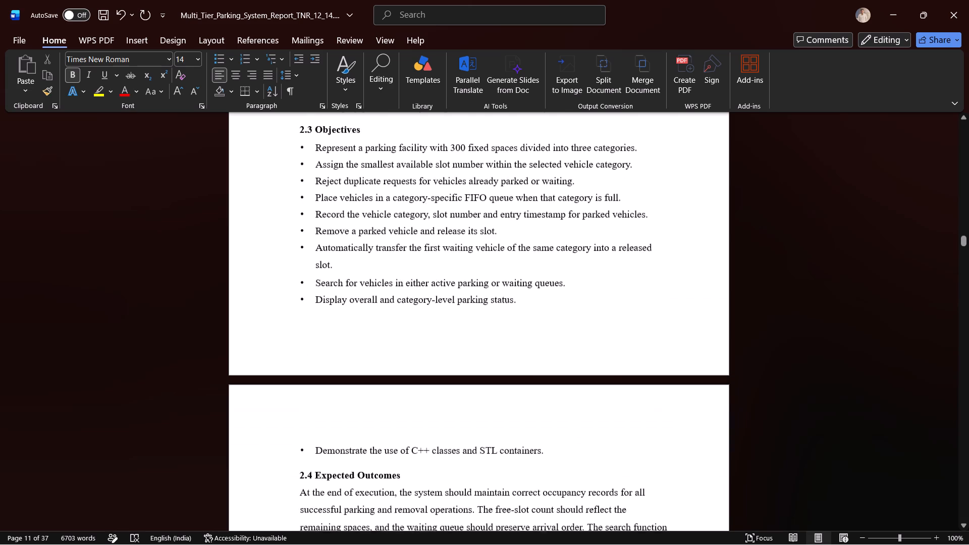
ctrl+scroll(402, 372, down, 5)
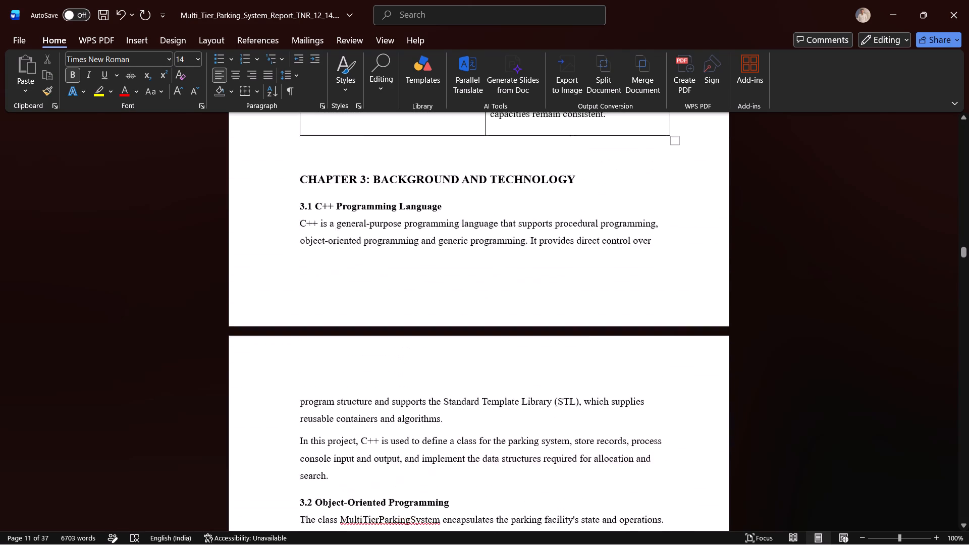
ctrl+scroll(402, 372, down, 1)
ctrl+click(294, 228)
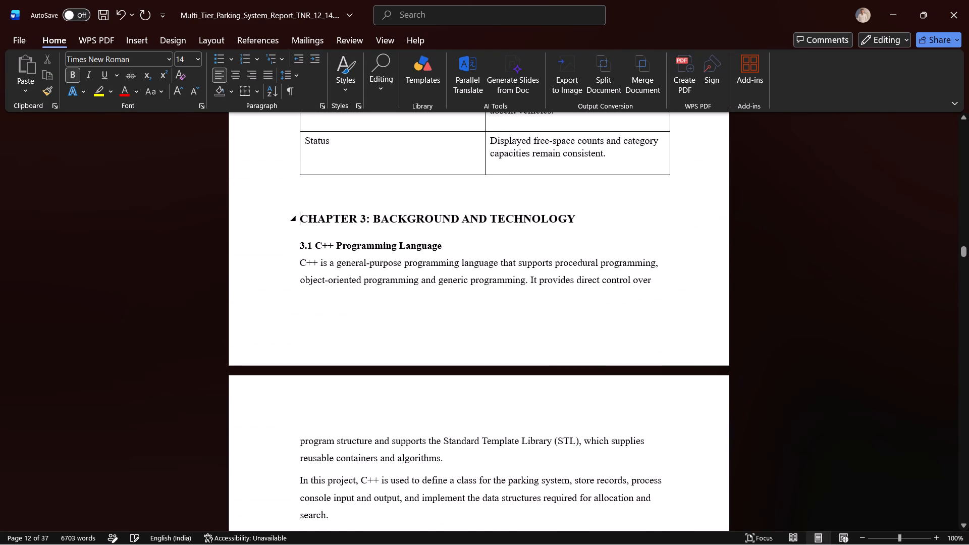
key(Return)
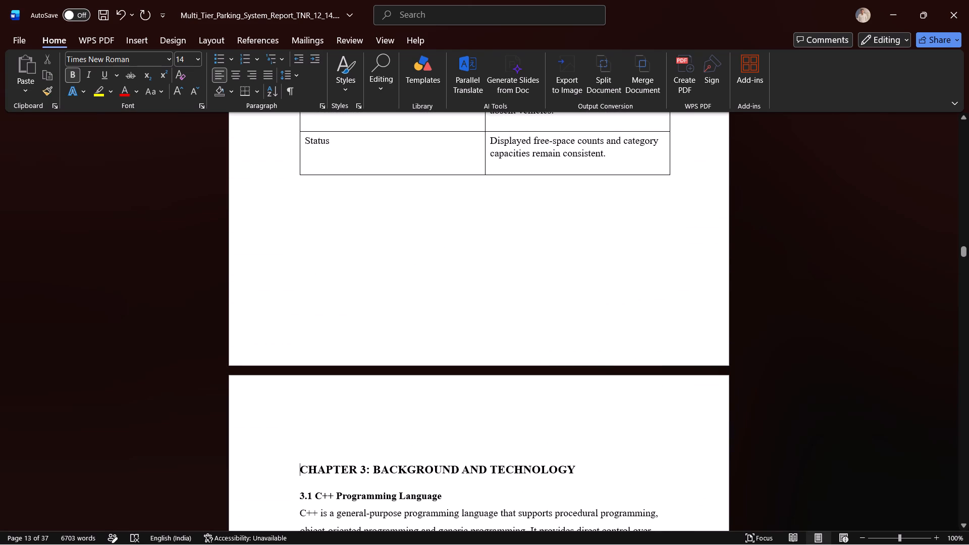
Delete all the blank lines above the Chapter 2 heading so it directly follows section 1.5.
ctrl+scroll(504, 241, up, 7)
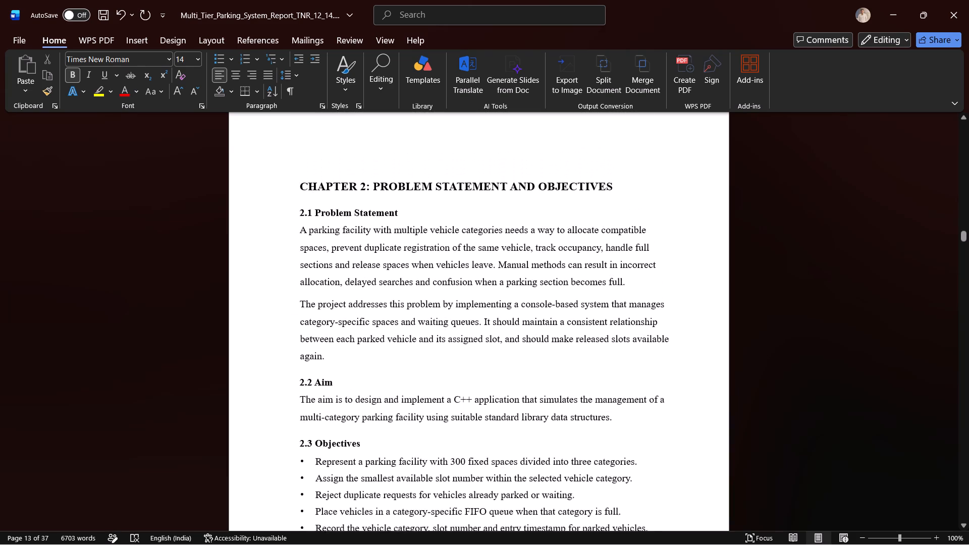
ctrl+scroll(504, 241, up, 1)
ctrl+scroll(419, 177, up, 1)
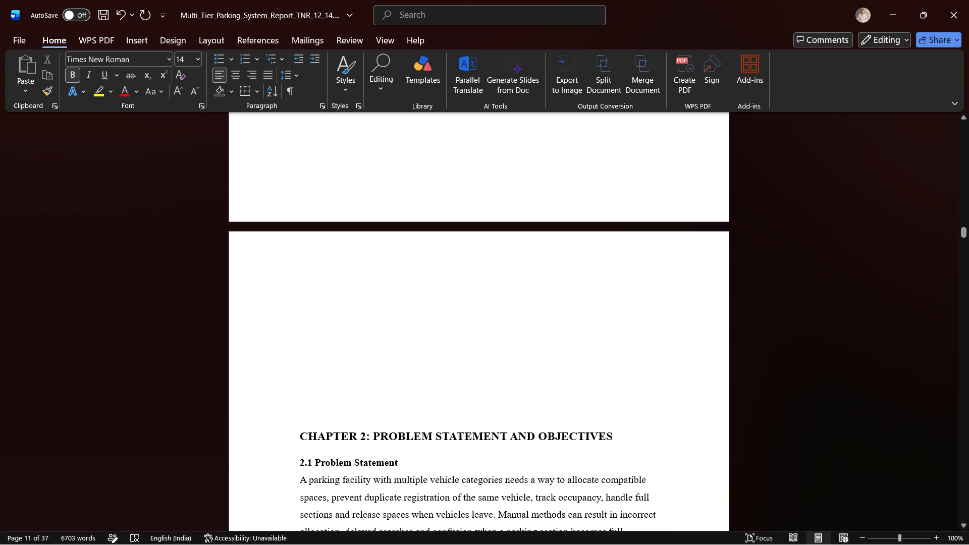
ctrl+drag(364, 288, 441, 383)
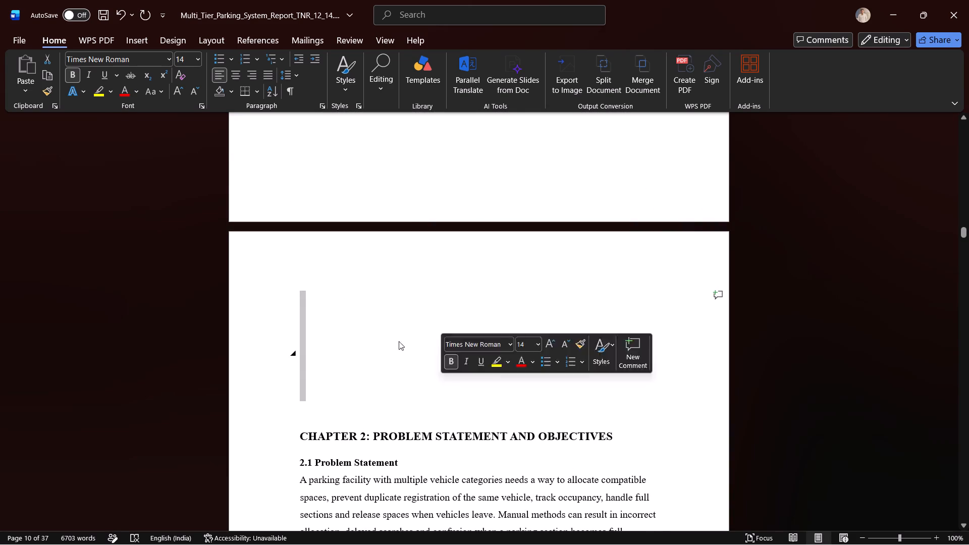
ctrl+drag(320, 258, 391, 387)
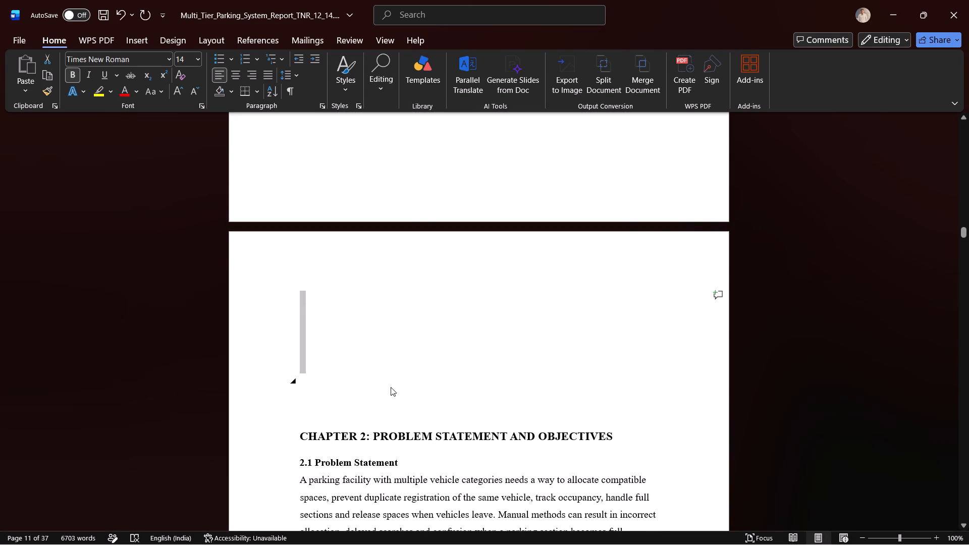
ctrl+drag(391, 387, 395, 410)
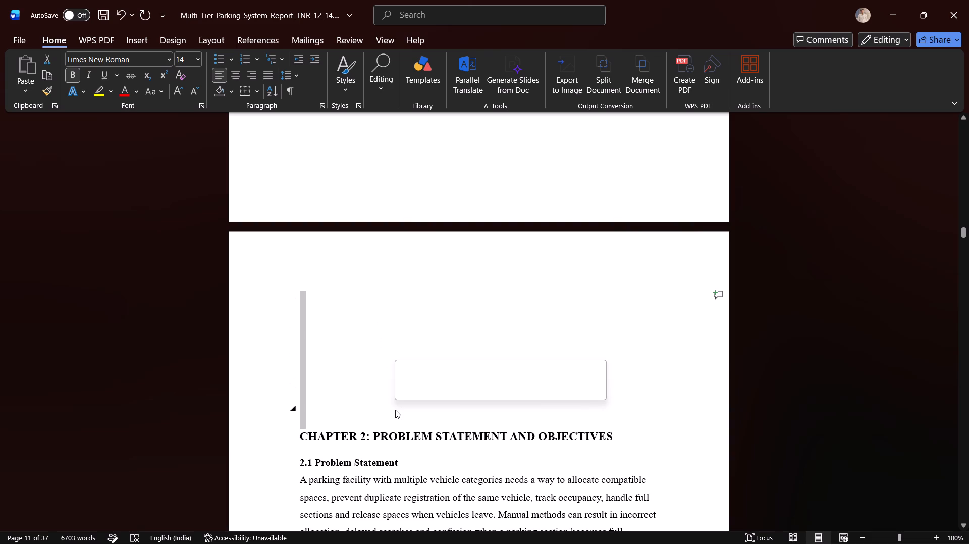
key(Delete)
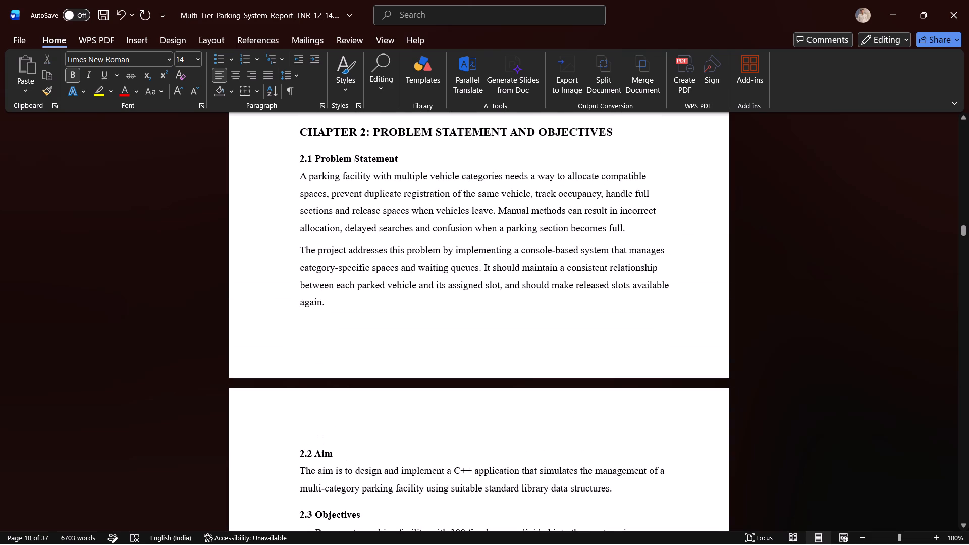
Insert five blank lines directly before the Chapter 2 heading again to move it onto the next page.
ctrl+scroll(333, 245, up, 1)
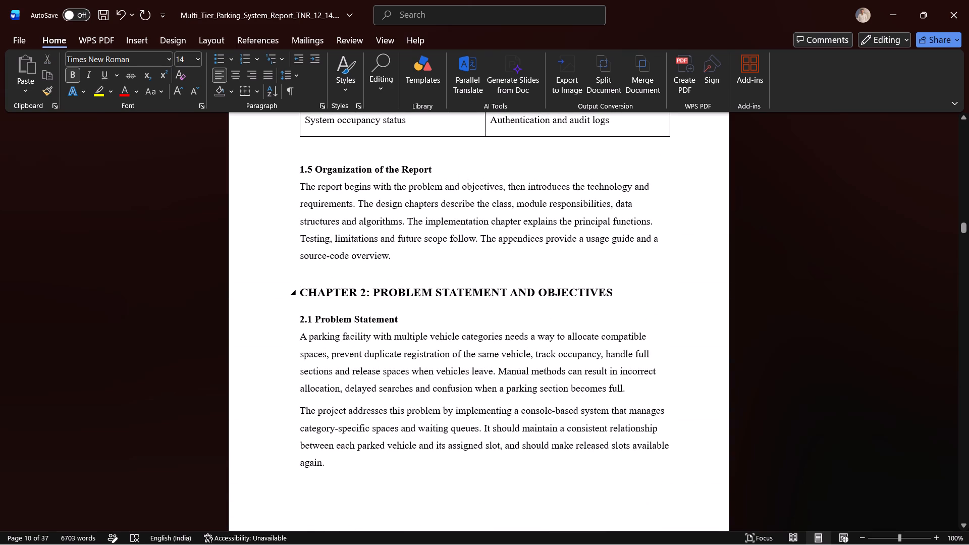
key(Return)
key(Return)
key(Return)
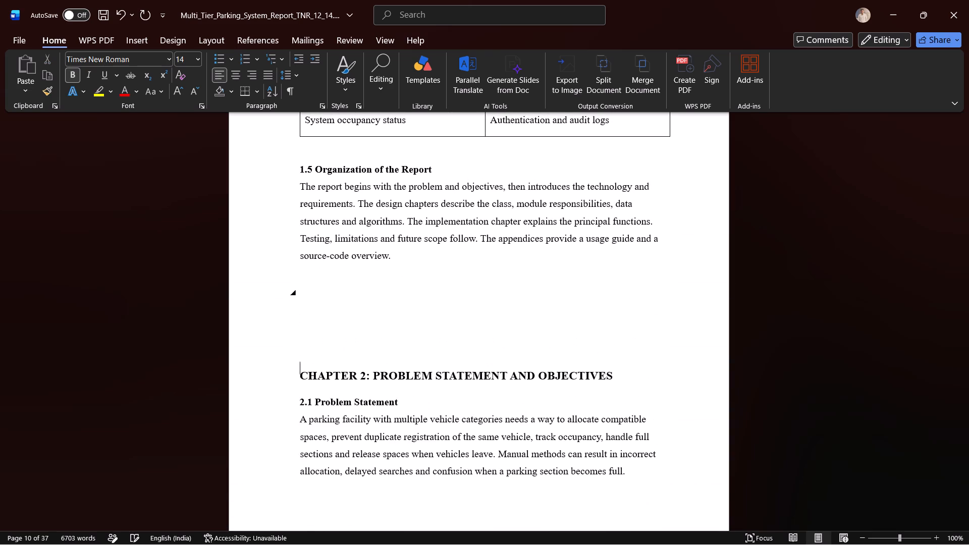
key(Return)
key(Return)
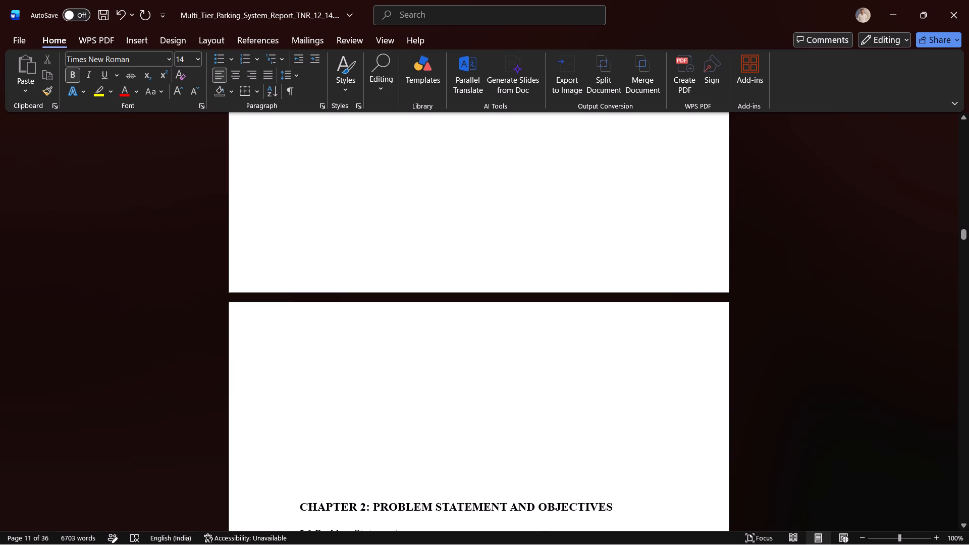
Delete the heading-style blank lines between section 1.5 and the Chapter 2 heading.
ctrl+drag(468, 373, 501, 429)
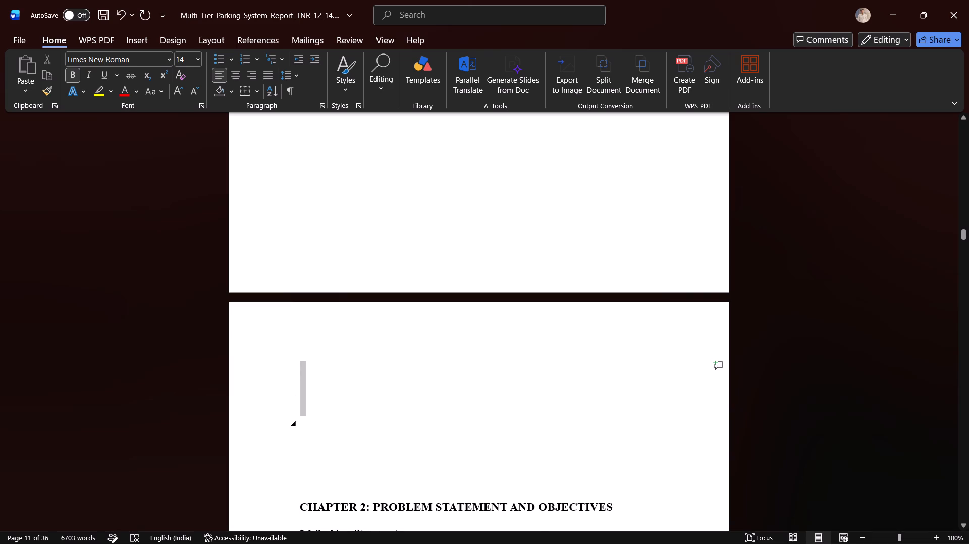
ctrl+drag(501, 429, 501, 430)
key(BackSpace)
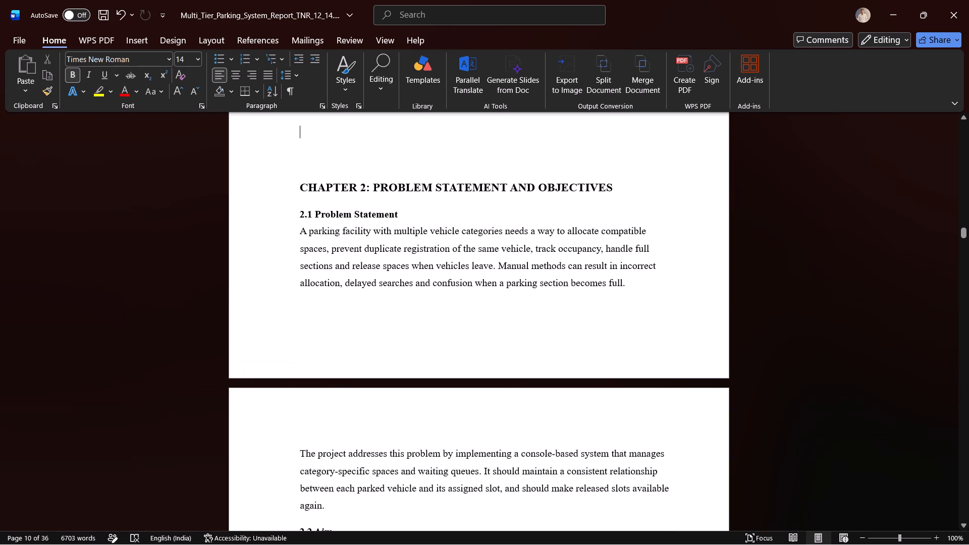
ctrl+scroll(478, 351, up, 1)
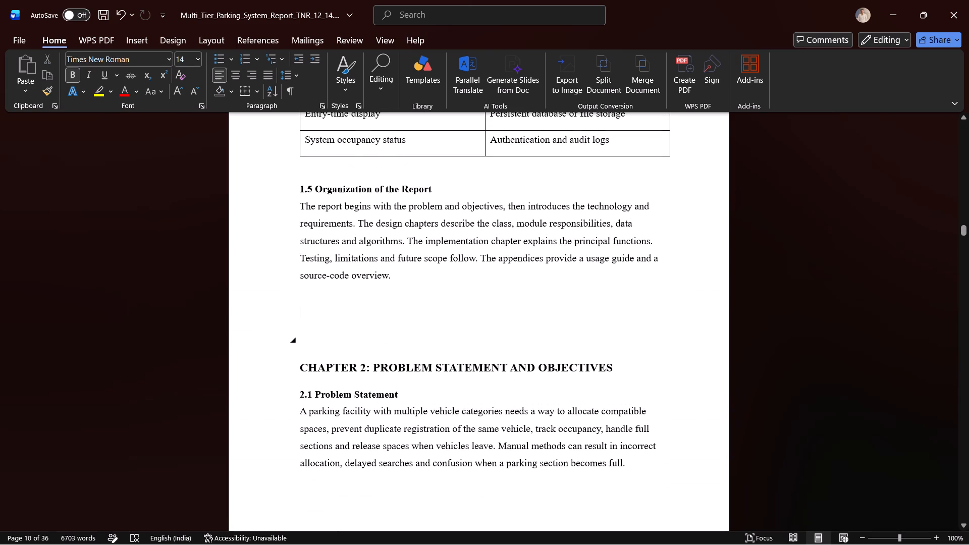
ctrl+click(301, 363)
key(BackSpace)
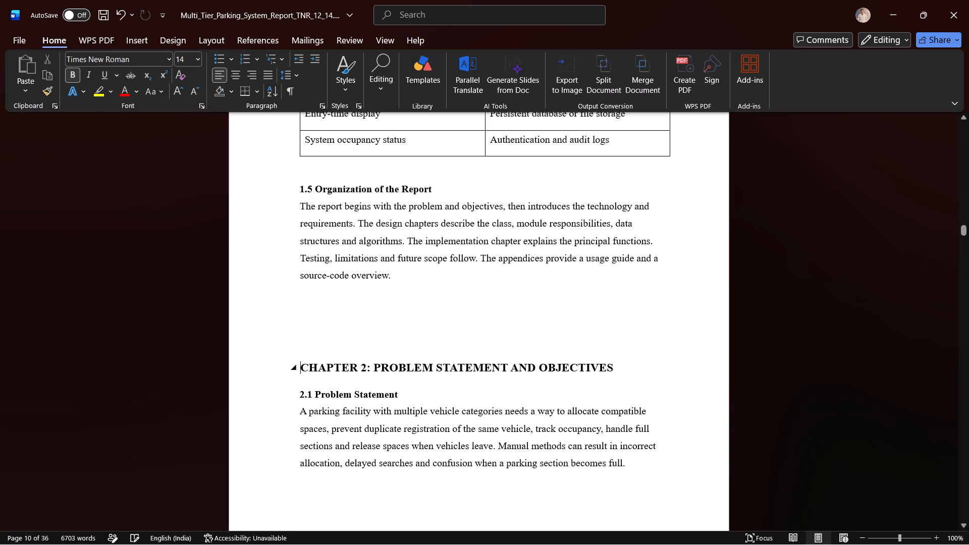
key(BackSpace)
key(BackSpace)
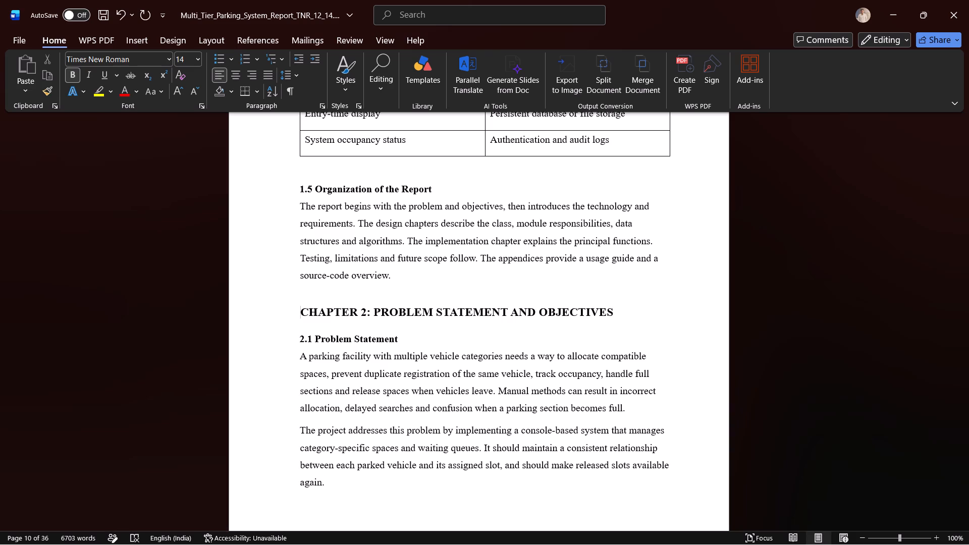
Add six blank body-text lines after section 1.5's last paragraph so the Chapter 2 heading starts at the top of a new page.
ctrl+click(306, 293)
ctrl+click(401, 276)
key(Return)
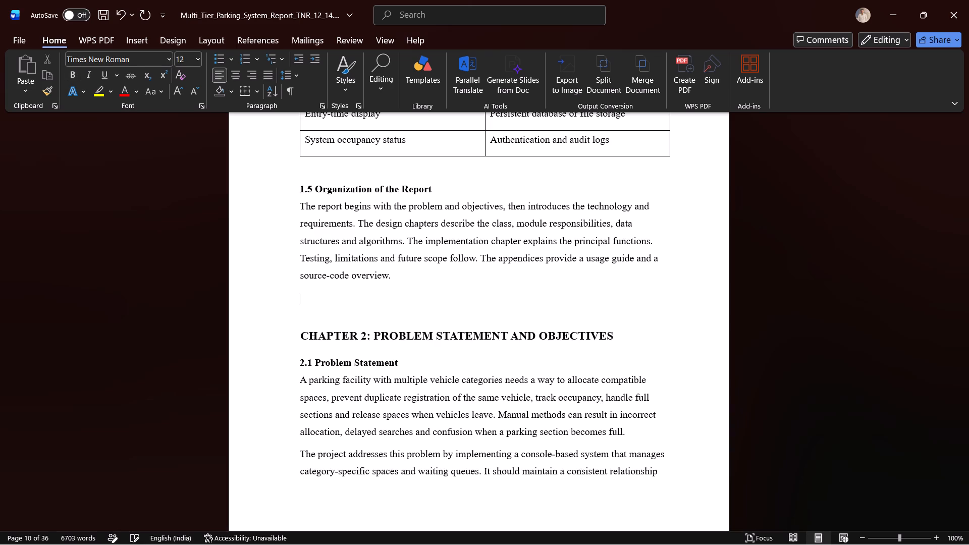
key(Return)
key(Return)
key(Return)
key(Return)
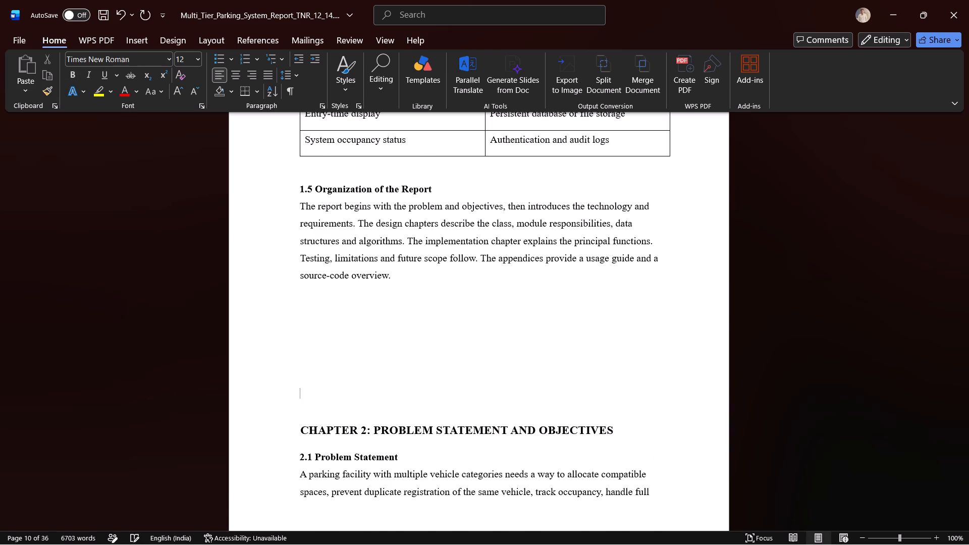
ctrl+scroll(401, 276, down, 1)
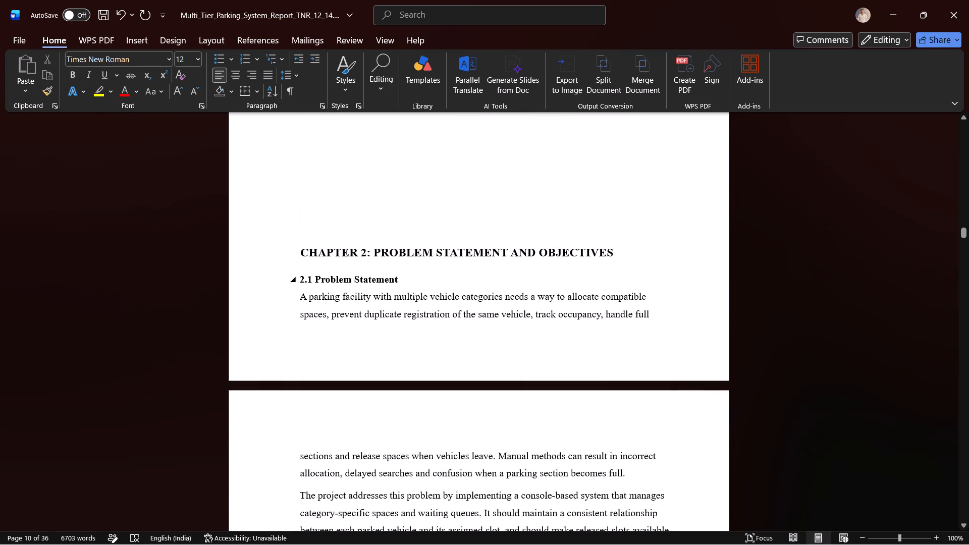
key(Return)
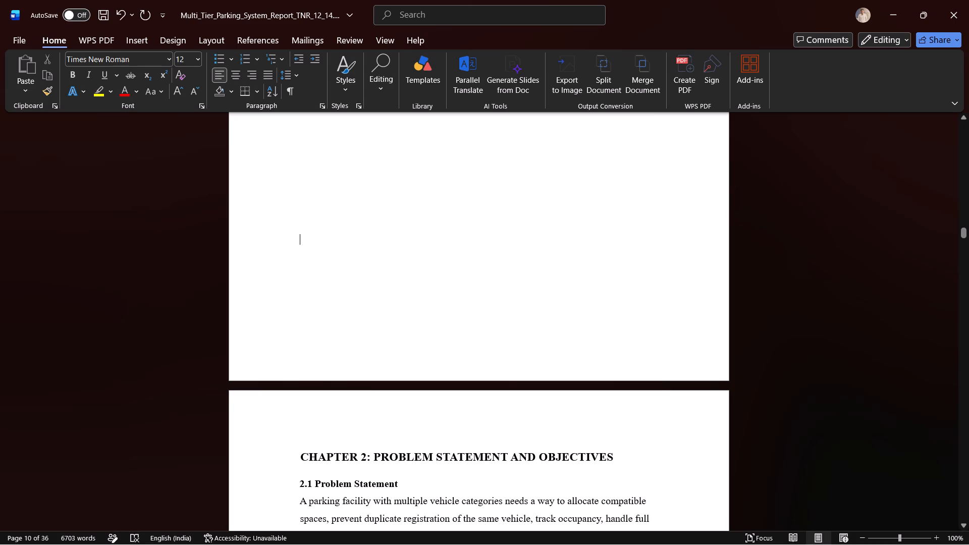
Delete the blank lines between Chapter 2's last table and the Chapter 3 heading.
ctrl+scroll(567, 368, down, 2)
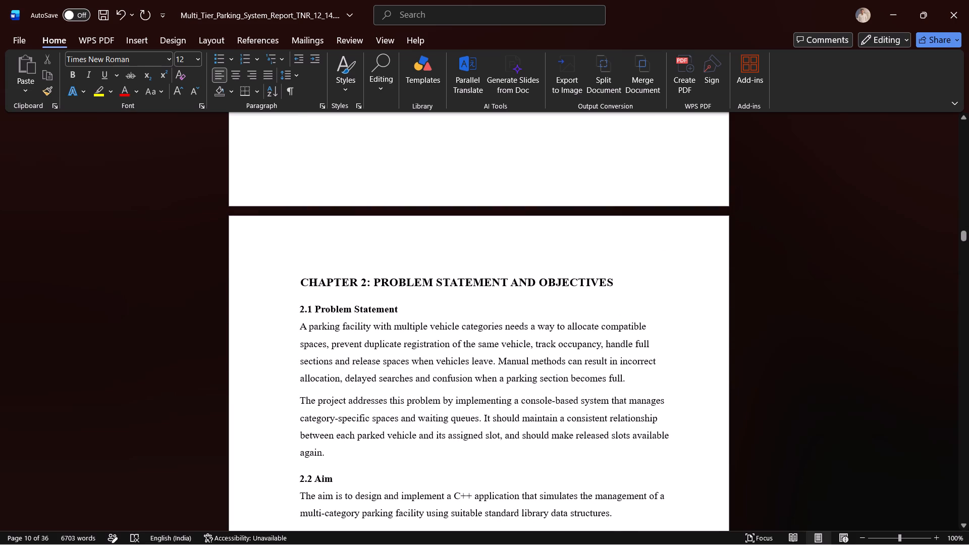
ctrl+scroll(567, 368, down, 8)
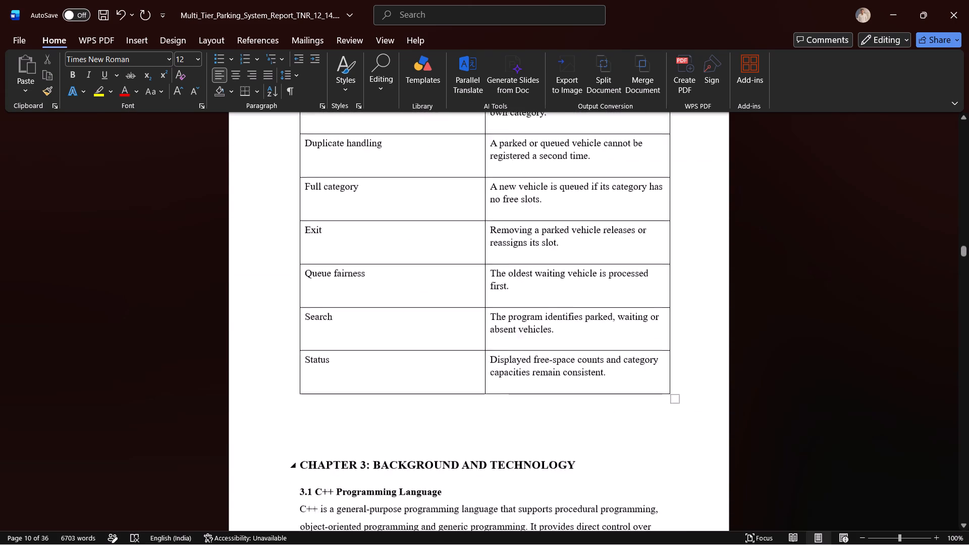
ctrl+scroll(567, 368, down, 1)
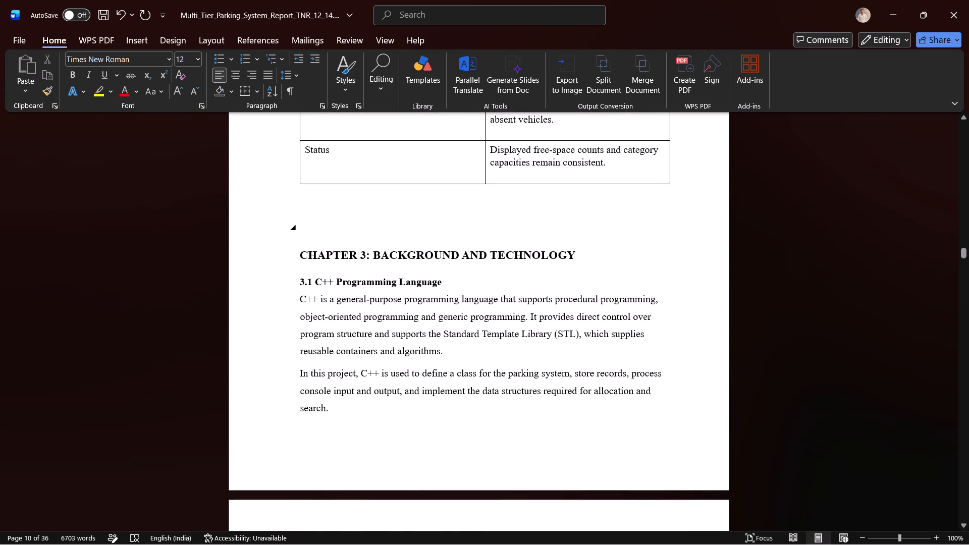
ctrl+click(313, 201)
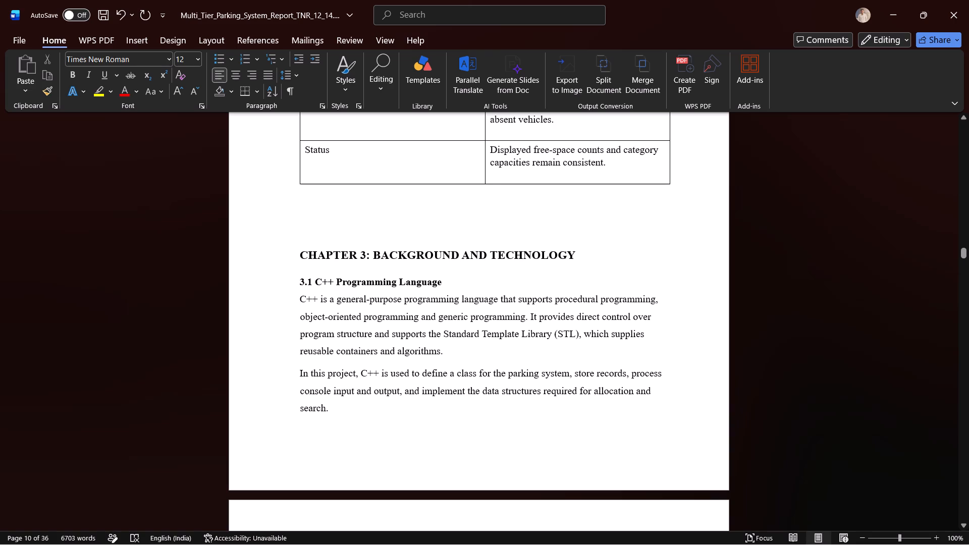
ctrl+drag(313, 201, 362, 235)
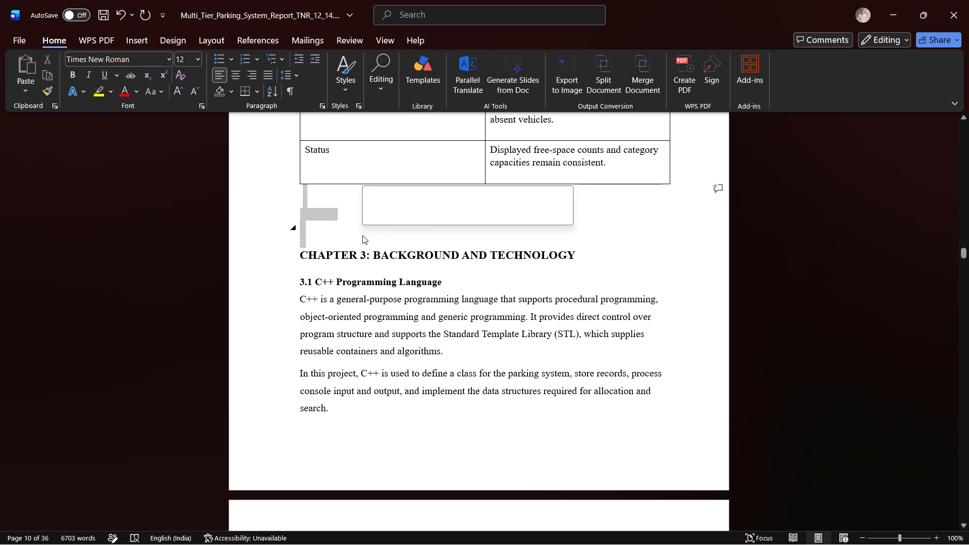
key(BackSpace)
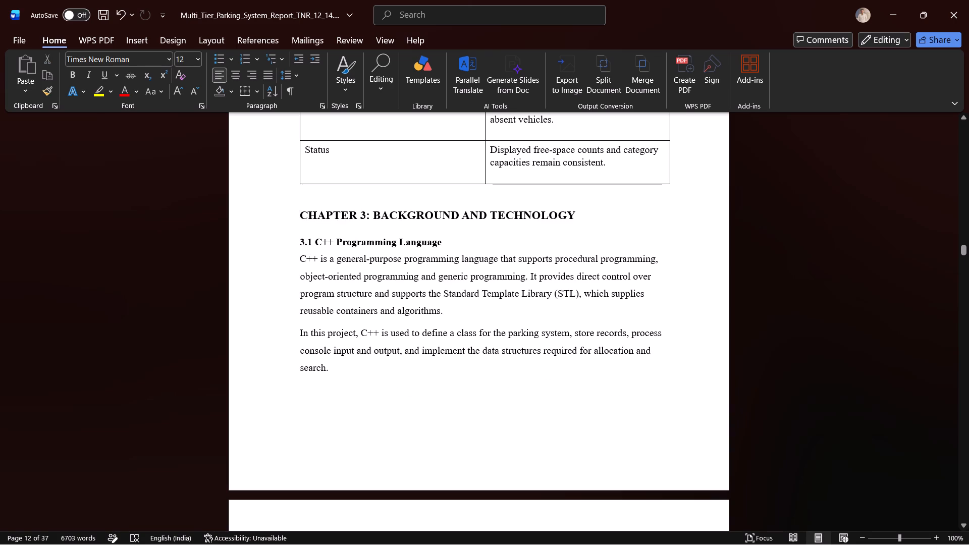
Insert seven blank lines between Chapter 2's last table and the Chapter 3 heading so Chapter 3 starts on a new page.
key(Return)
key(Return)
key(Return)
key(Return)
key(Return)
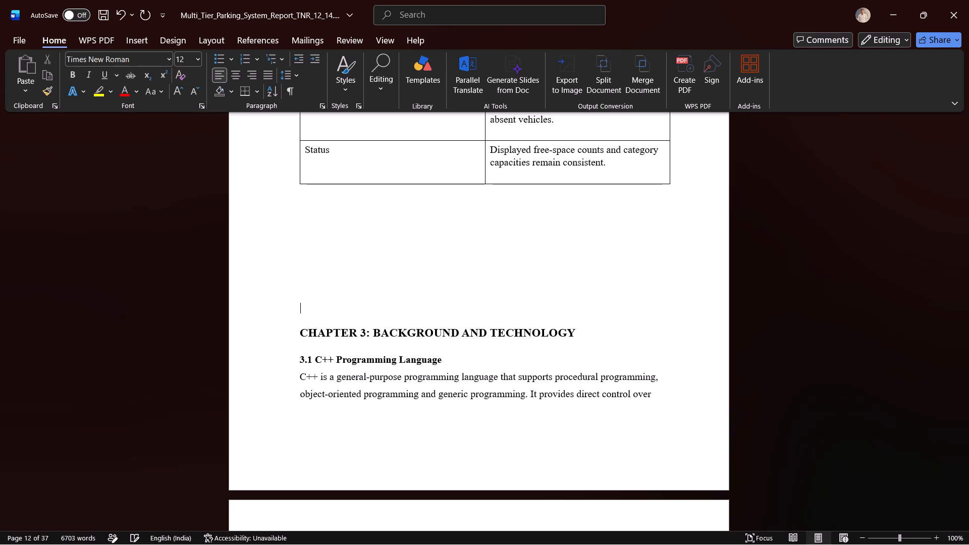
key(Return)
key(Return)
Add four blank lines after section 3.6's last paragraph so the Chapter 4 heading starts on a new page.
ctrl+scroll(565, 201, down, 2)
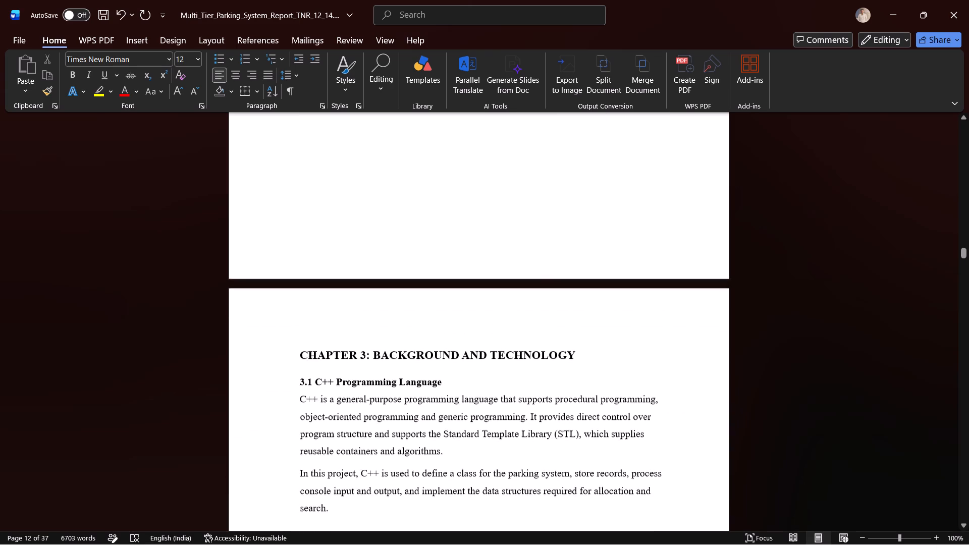
ctrl+scroll(565, 201, down, 5)
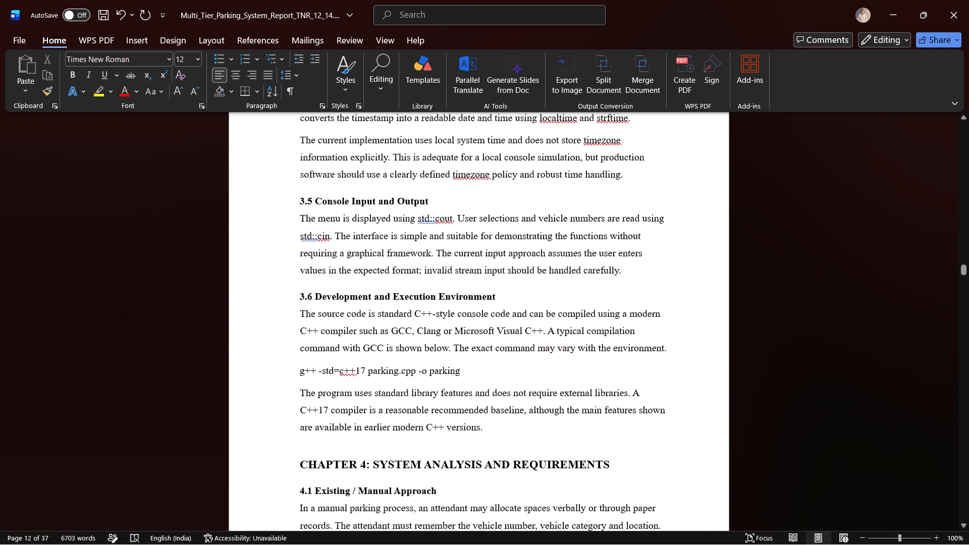
ctrl+scroll(565, 201, down, 1)
ctrl+scroll(565, 201, up, 1)
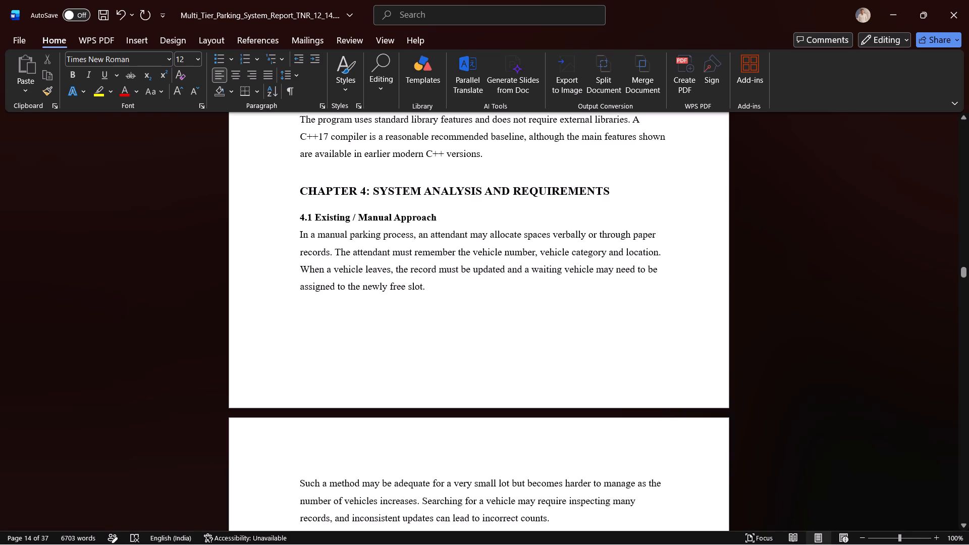
ctrl+click(504, 155)
key(Return)
key(Return)
key(Return)
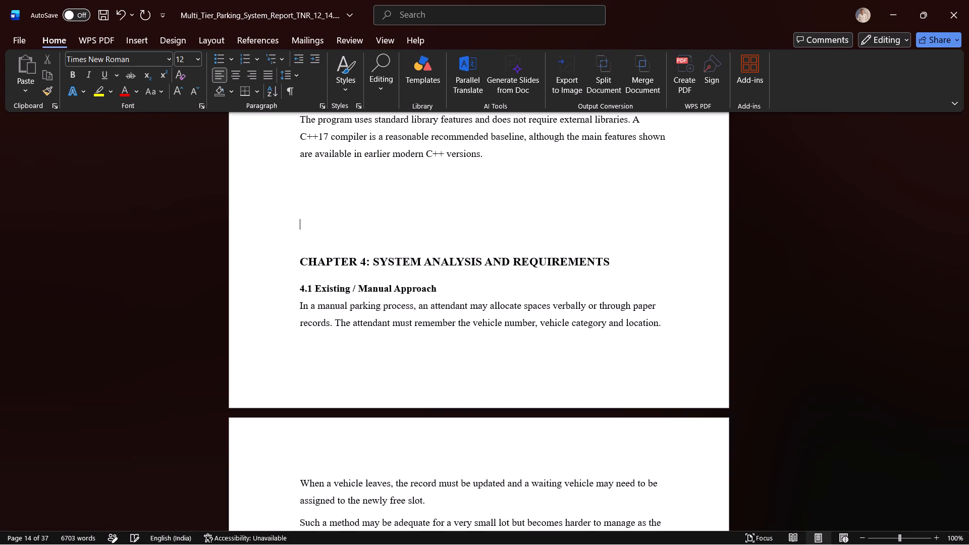
key(Return)
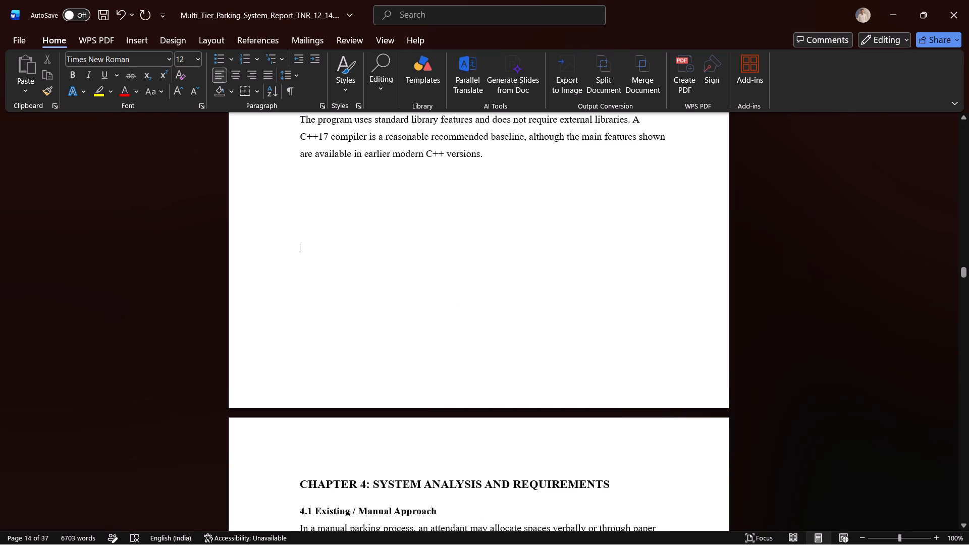
Add five unbulleted blank lines after section 4.6's last bullet so the Chapter 5 heading starts on a new page.
ctrl+scroll(693, 288, down, 9)
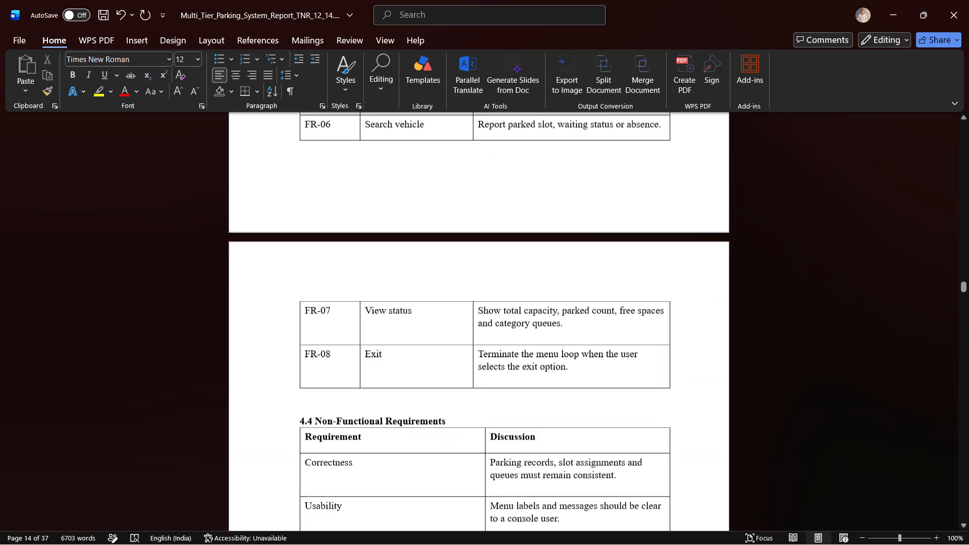
ctrl+scroll(693, 288, down, 1)
ctrl+scroll(693, 288, up, 1)
ctrl+scroll(693, 288, down, 1)
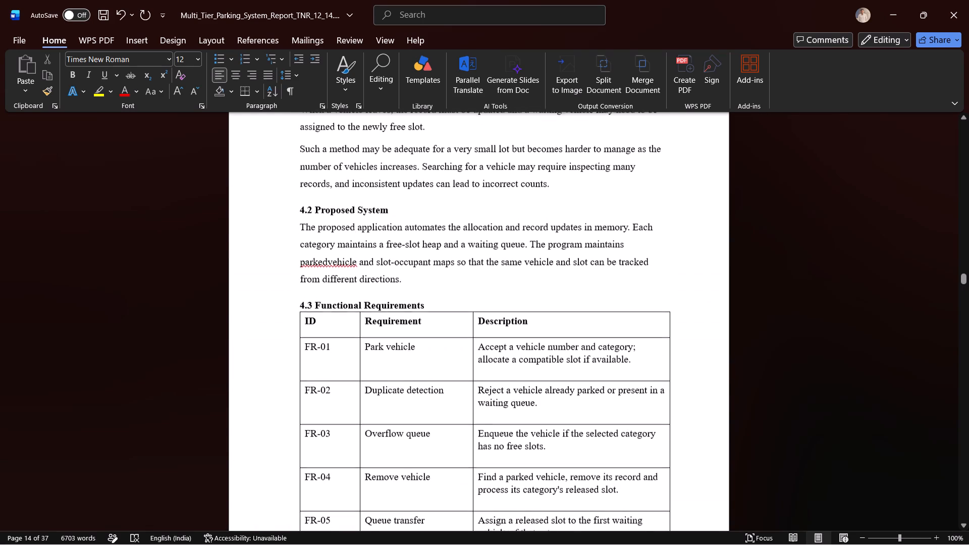
ctrl+scroll(693, 288, down, 2)
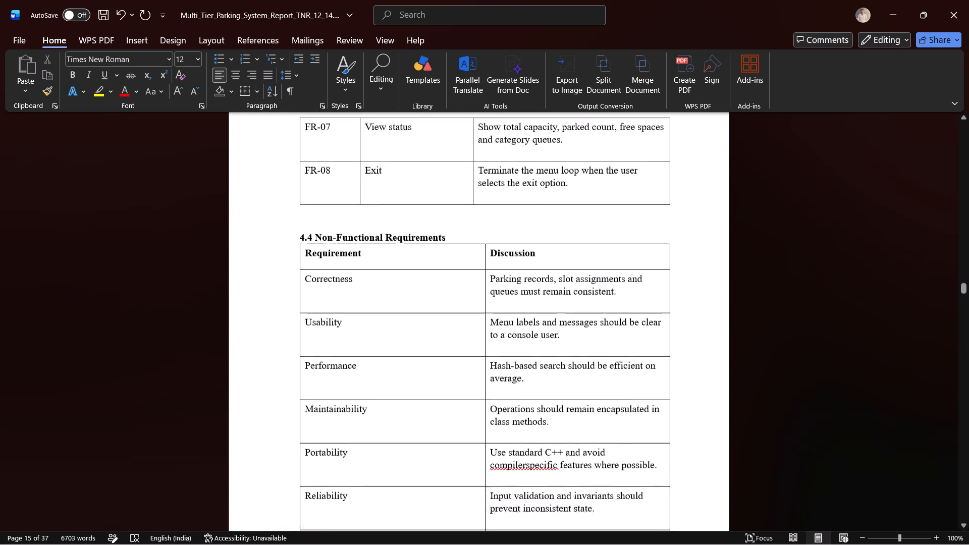
ctrl+scroll(693, 288, down, 2)
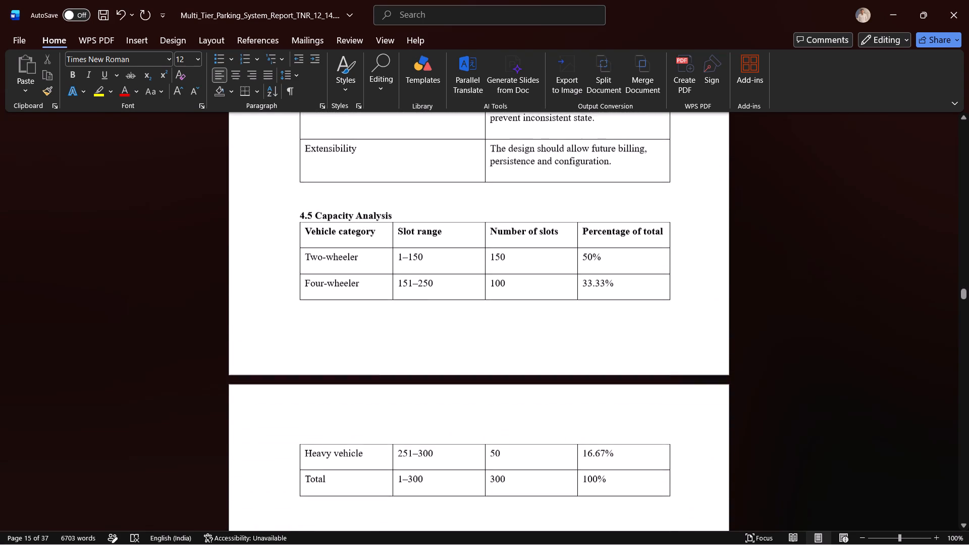
ctrl+scroll(693, 288, down, 5)
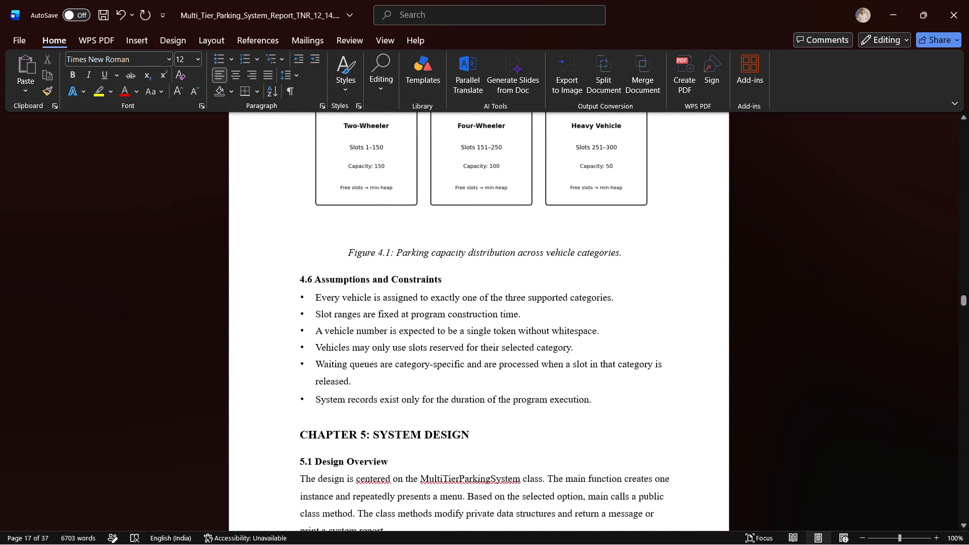
ctrl+scroll(693, 288, down, 5)
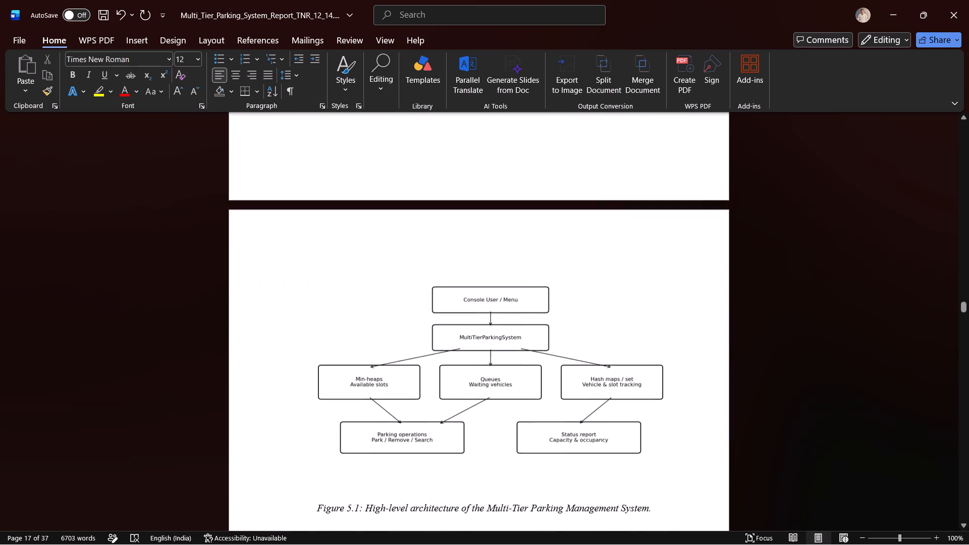
ctrl+scroll(693, 288, down, 4)
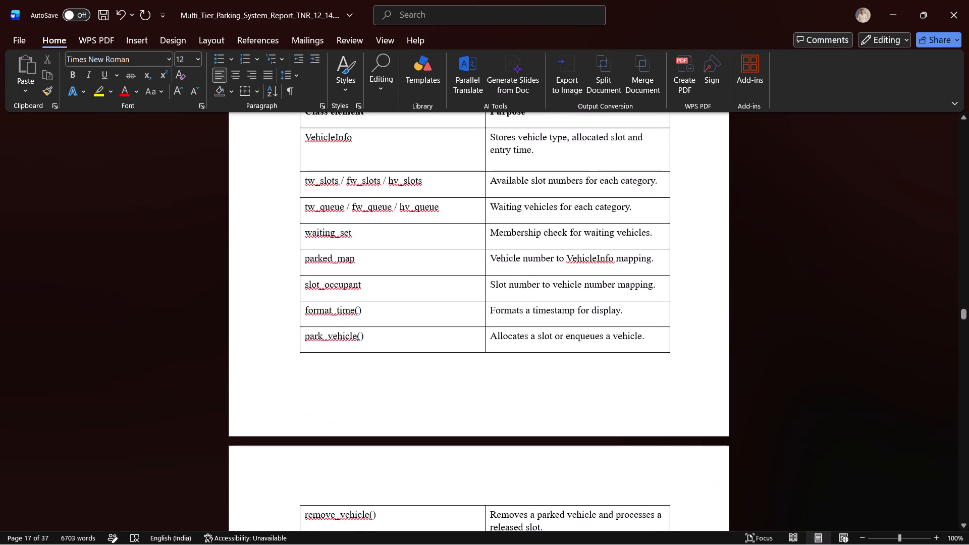
ctrl+scroll(693, 288, up, 5)
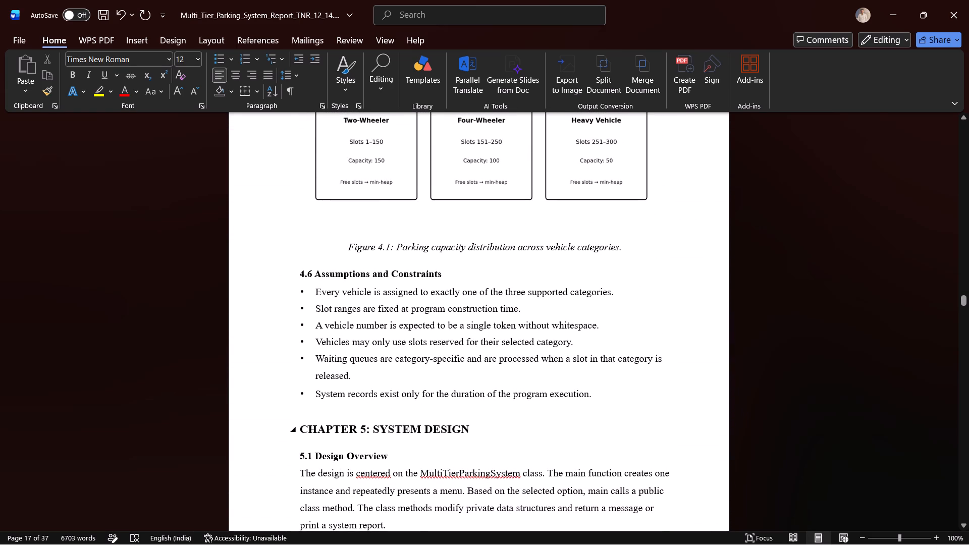
ctrl+click(603, 397)
key(Return)
key(Return)
key(Return)
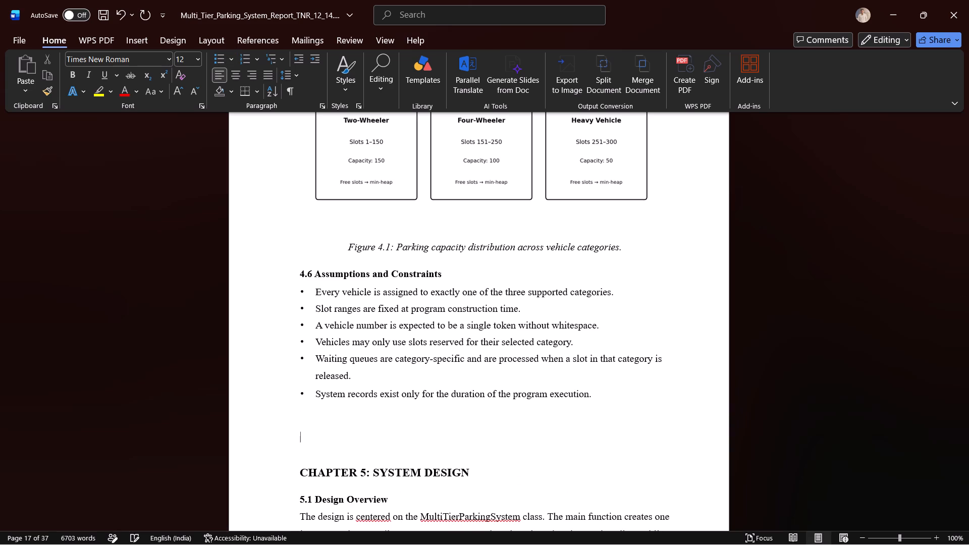
key(Return)
key(Return)
key(Return)
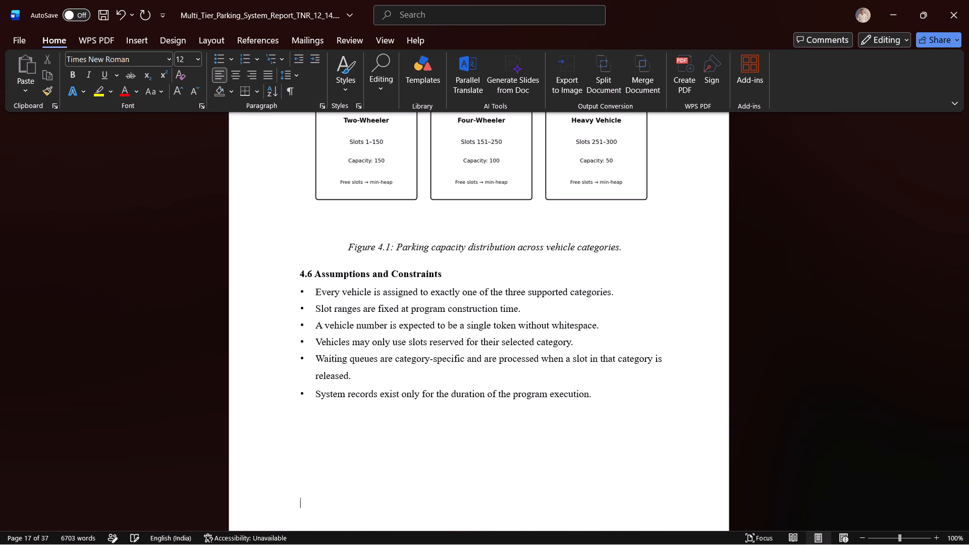
Shrink the section 5.4 Program Flow diagram slightly so the Figure 5.2 caption fits beneath it on the same page.
ctrl+scroll(603, 397, down, 3)
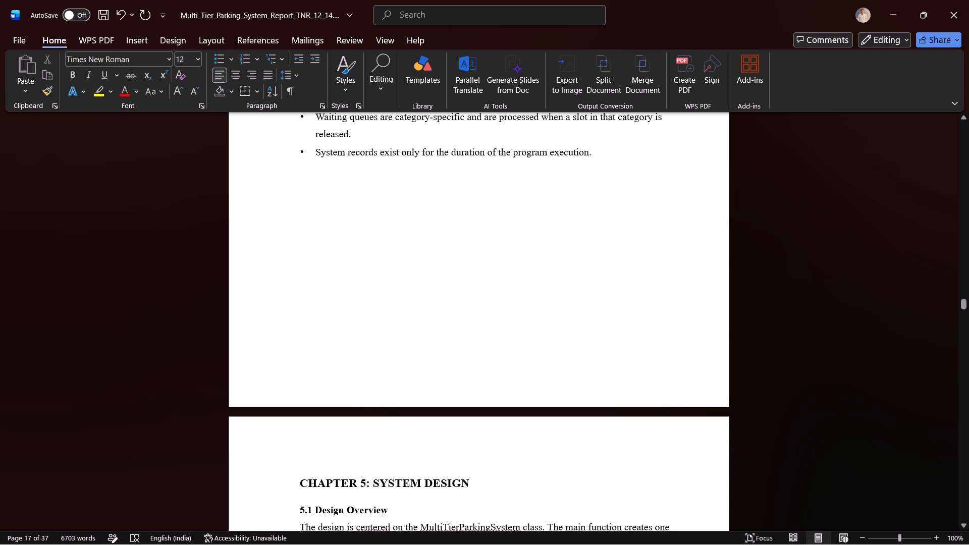
ctrl+scroll(657, 415, down, 6)
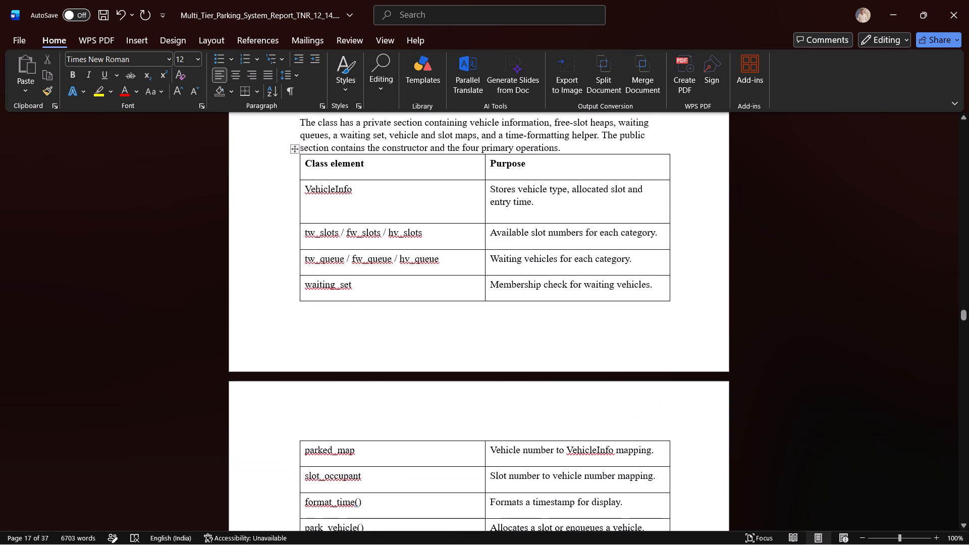
ctrl+scroll(657, 415, down, 1)
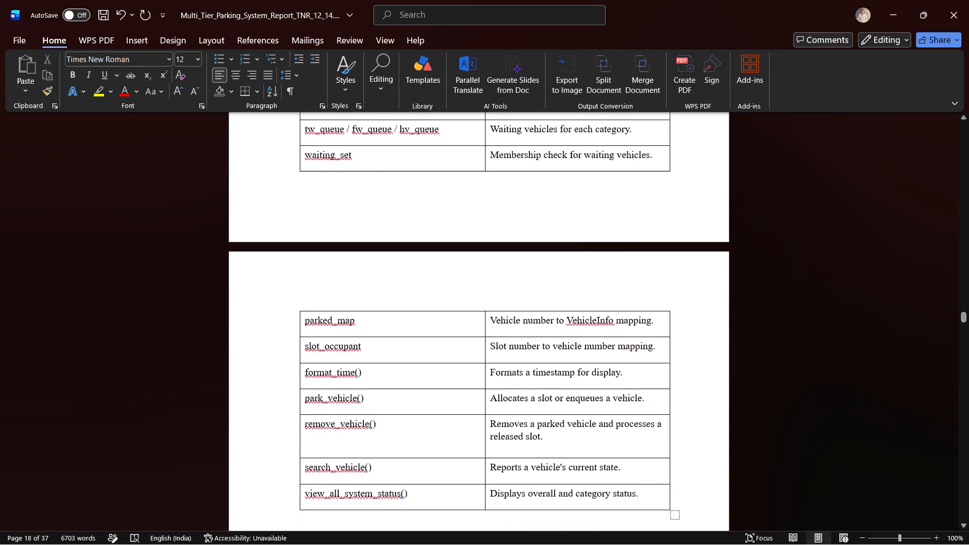
ctrl+scroll(657, 415, down, 5)
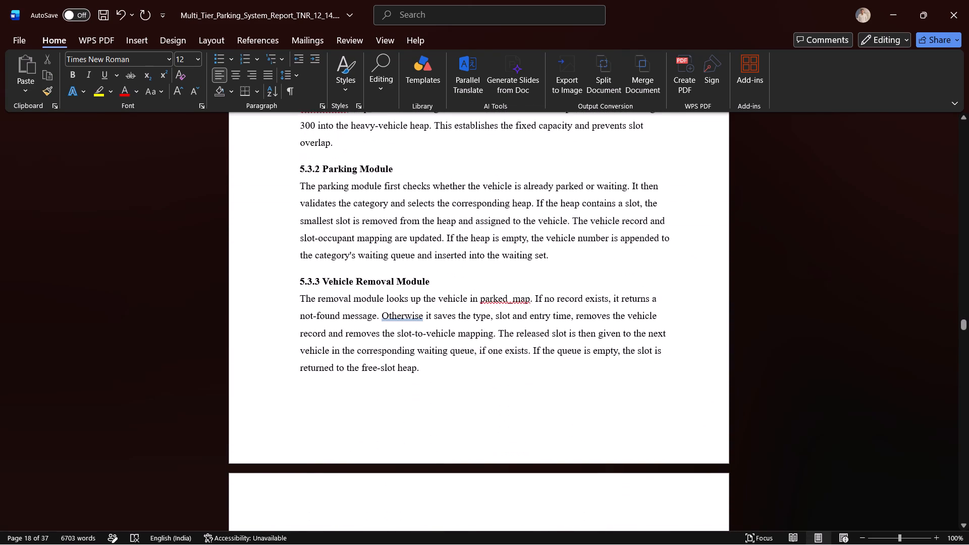
ctrl+scroll(657, 415, down, 5)
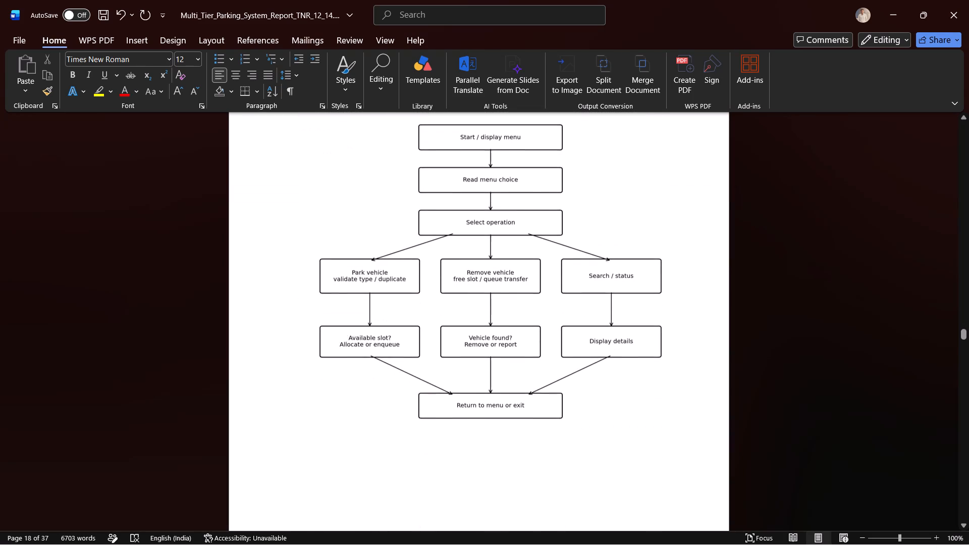
ctrl+scroll(657, 415, down, 5)
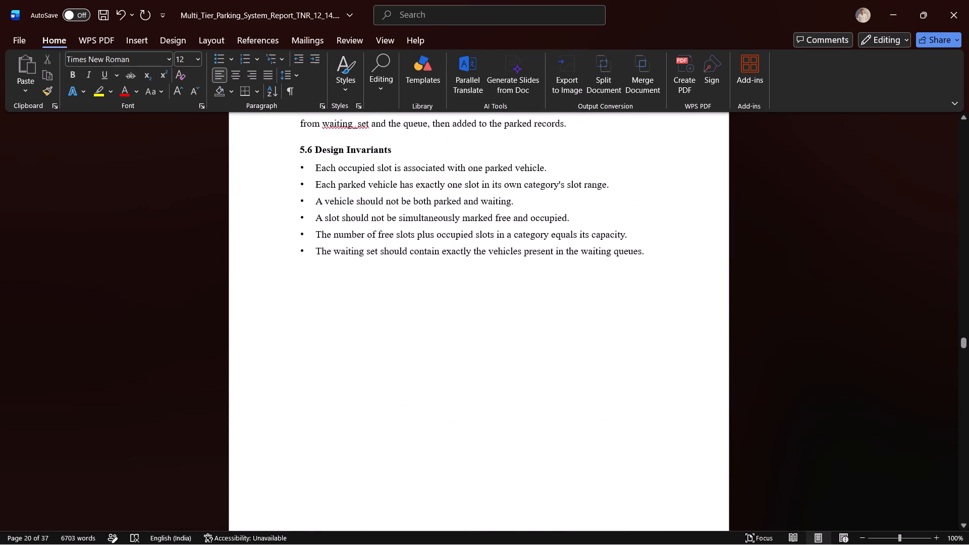
ctrl+scroll(657, 415, up, 6)
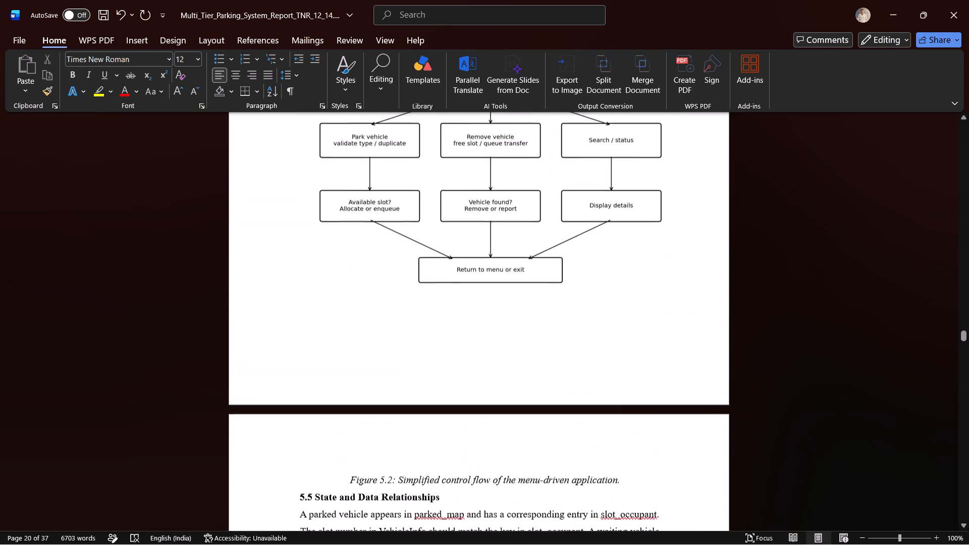
ctrl+scroll(657, 415, up, 3)
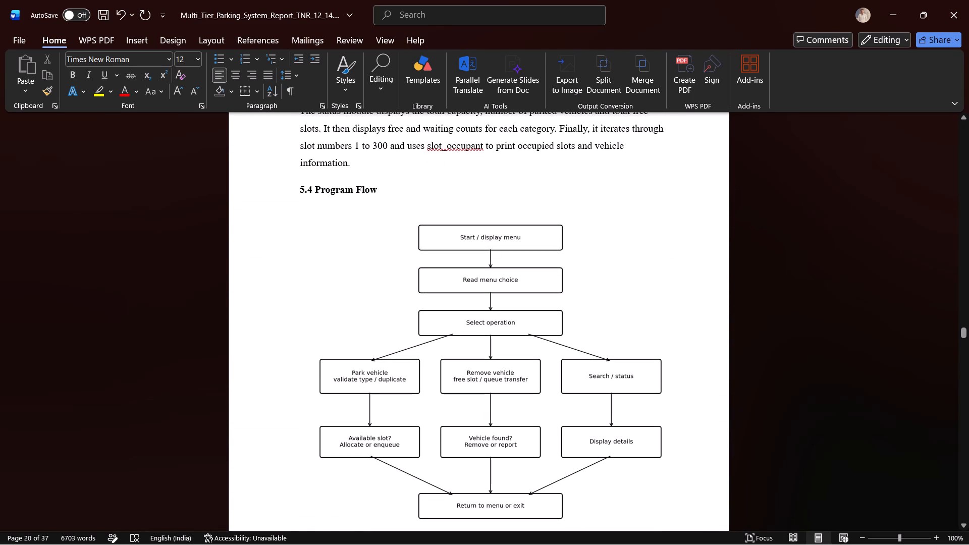
ctrl+click(411, 358)
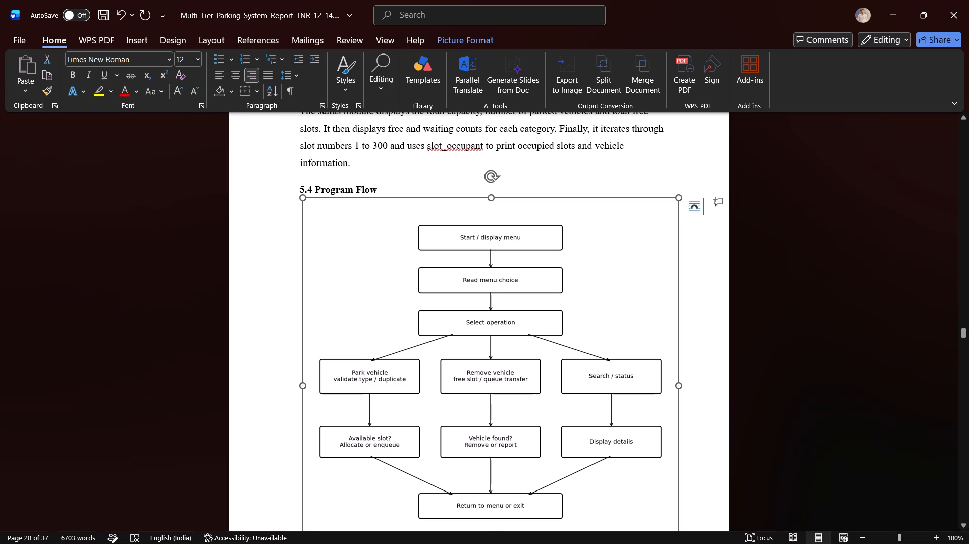
ctrl+scroll(514, 386, down, 1)
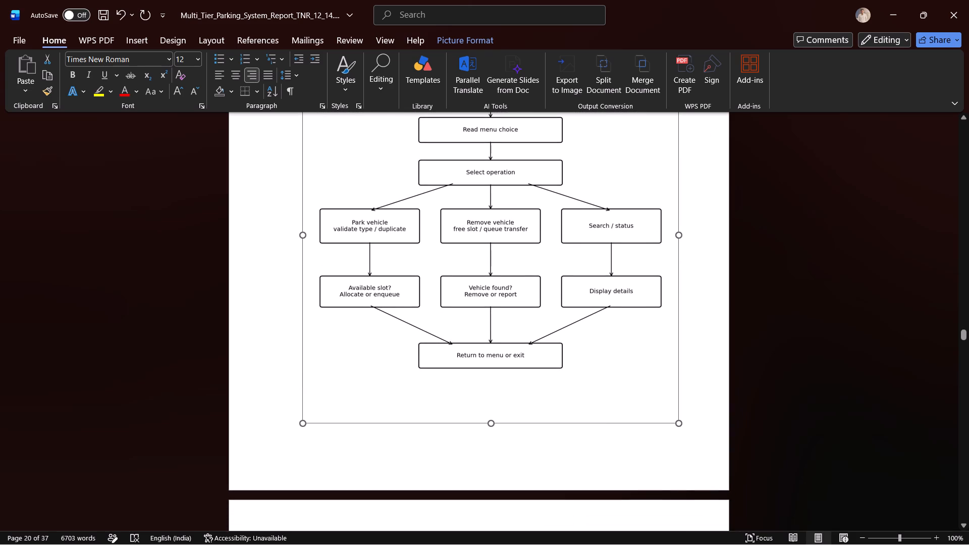
ctrl+drag(677, 426, 677, 424)
ctrl+drag(677, 424, 672, 393)
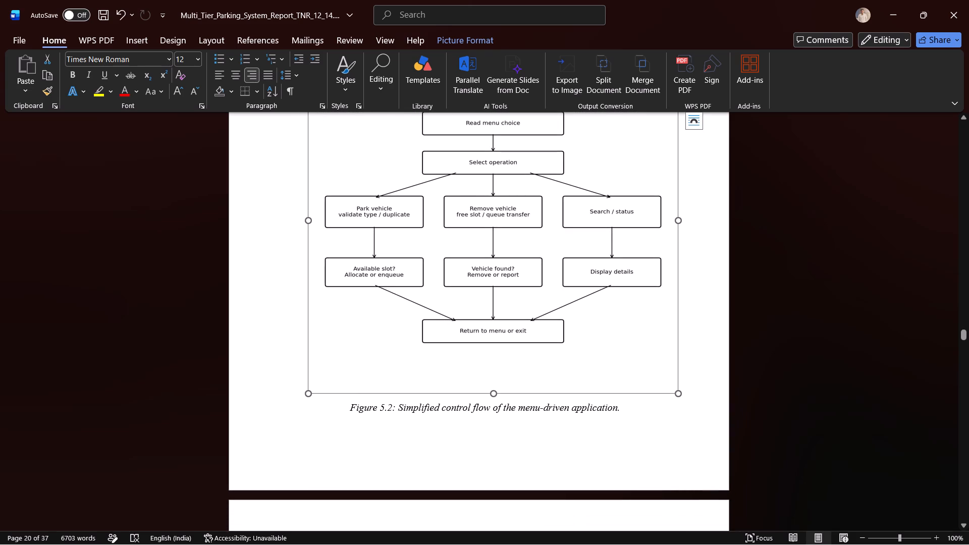
ctrl+click(680, 427)
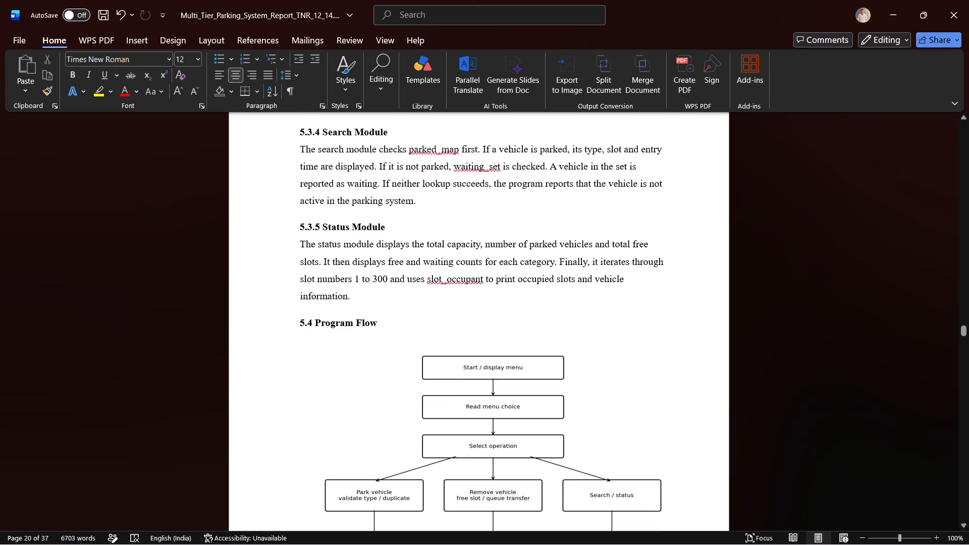
Add seven unnumbered blank lines after section 6.9's last numbered item so the Chapter 7 heading starts on a new page.
ctrl+scroll(680, 427, down, 4)
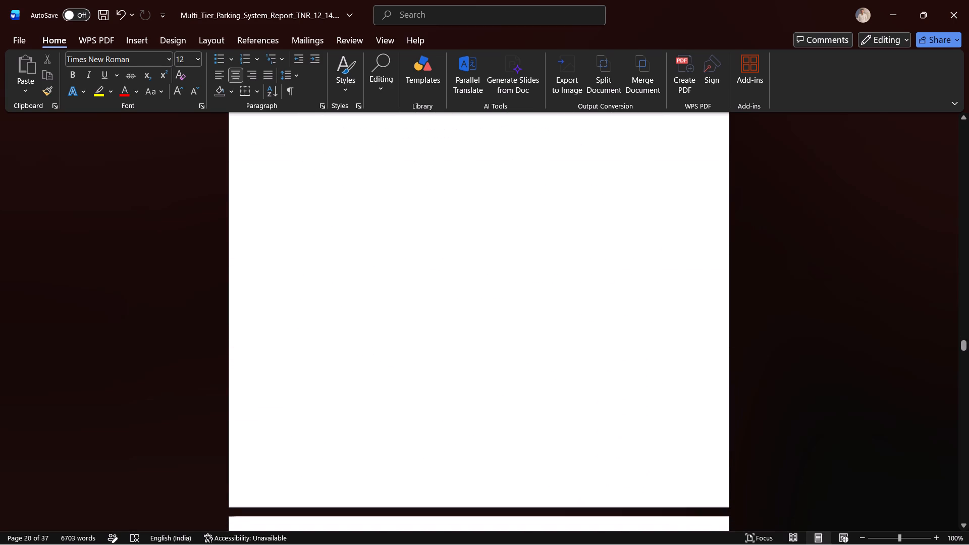
ctrl+scroll(680, 427, down, 2)
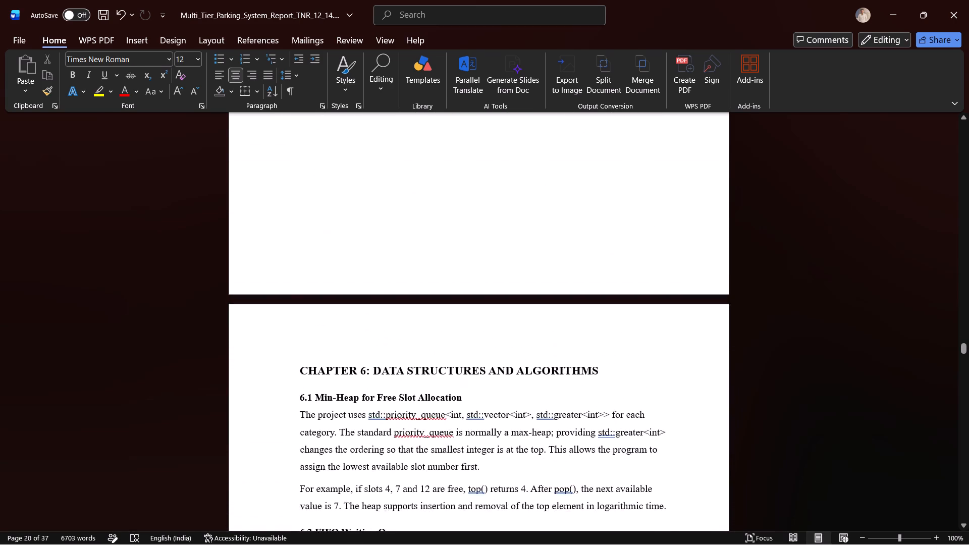
ctrl+scroll(680, 427, down, 6)
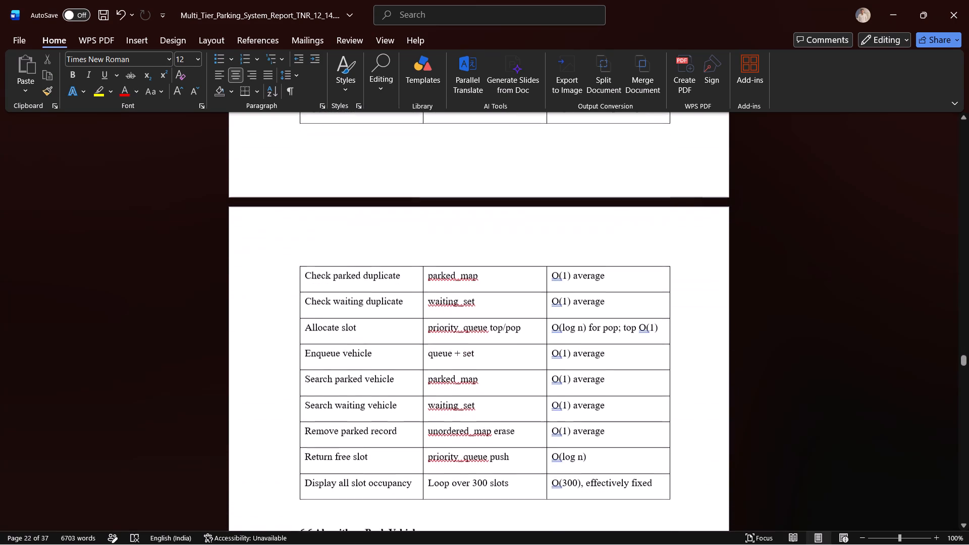
ctrl+scroll(680, 427, down, 6)
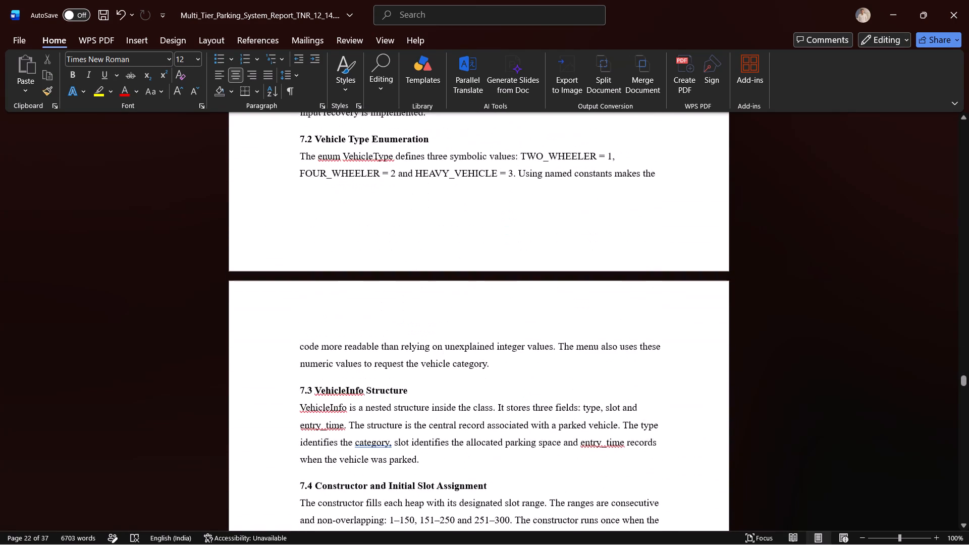
ctrl+scroll(680, 427, up, 1)
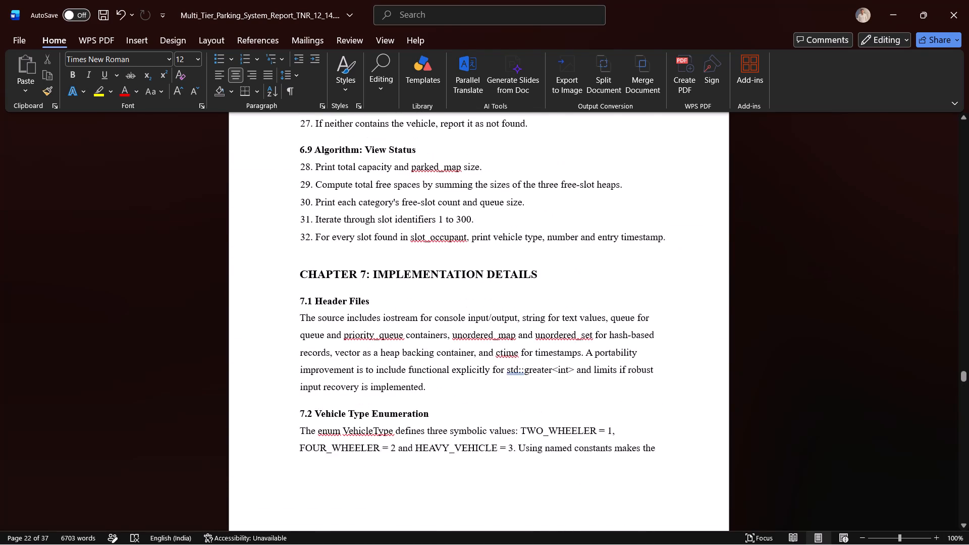
ctrl+scroll(680, 427, up, 1)
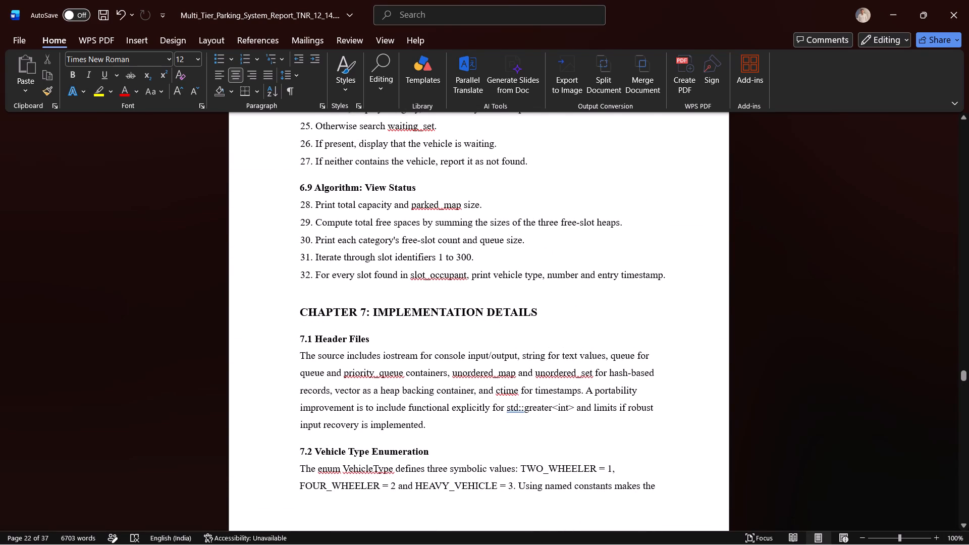
ctrl+click(680, 275)
key(Return)
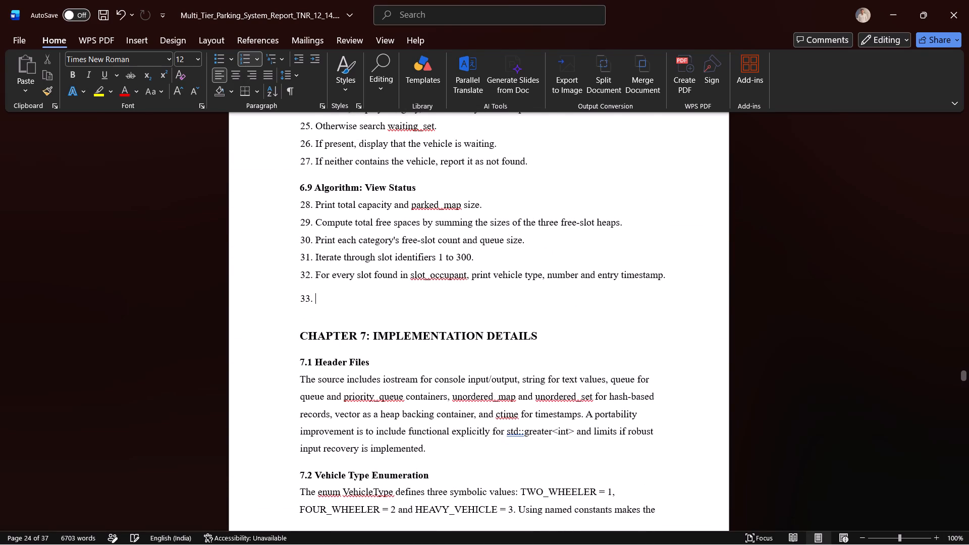
key(Return)
key(Return)
key(Return)
key(Return)
key(Return)
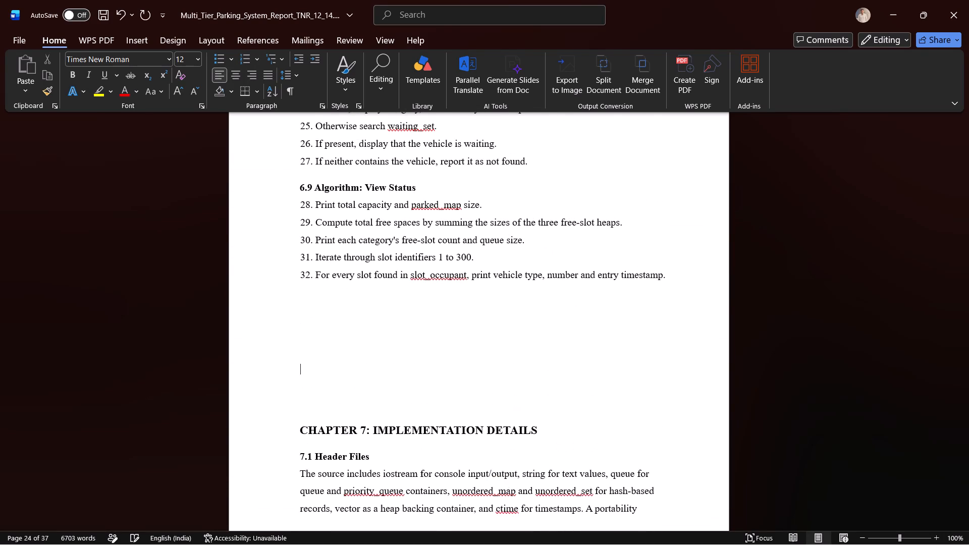
key(Return)
key(Return)
Add seven unbulleted blank lines after section 7.11's last bullet so the Chapter 8 heading starts on a new page.
ctrl+scroll(680, 275, down, 1)
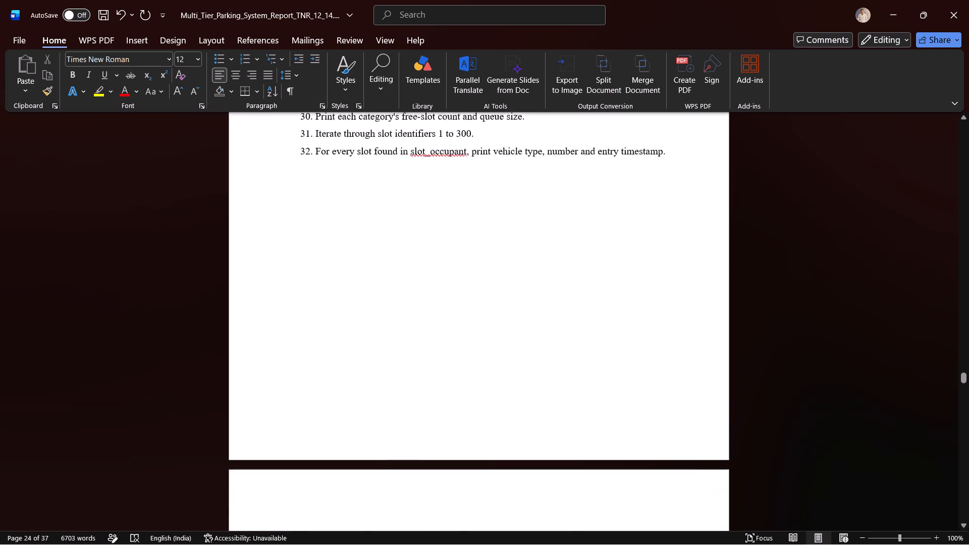
ctrl+scroll(680, 275, down, 6)
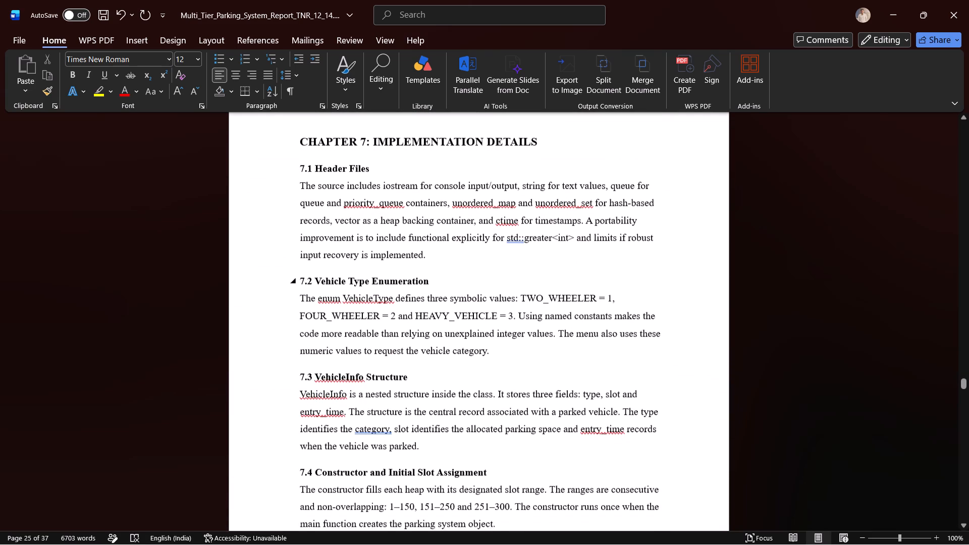
ctrl+scroll(680, 275, down, 5)
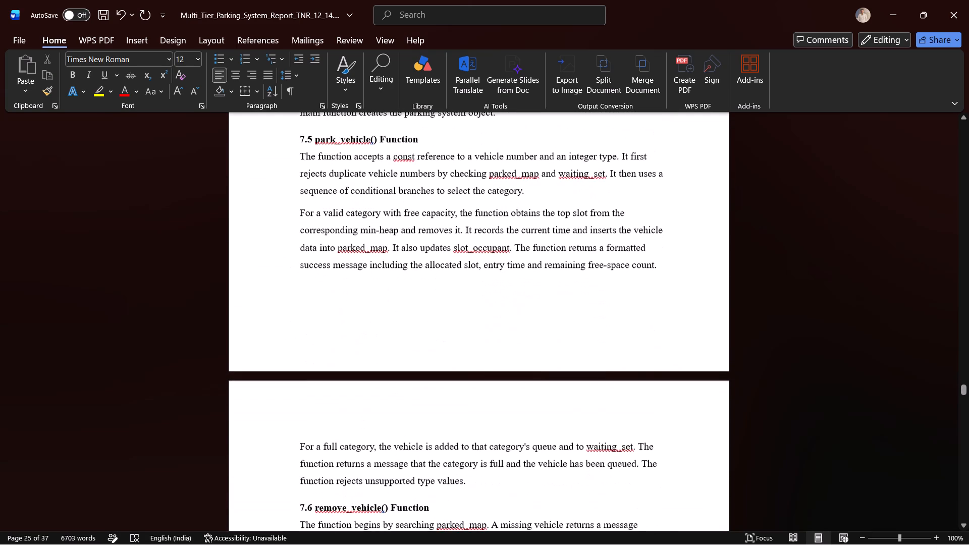
ctrl+scroll(680, 275, down, 6)
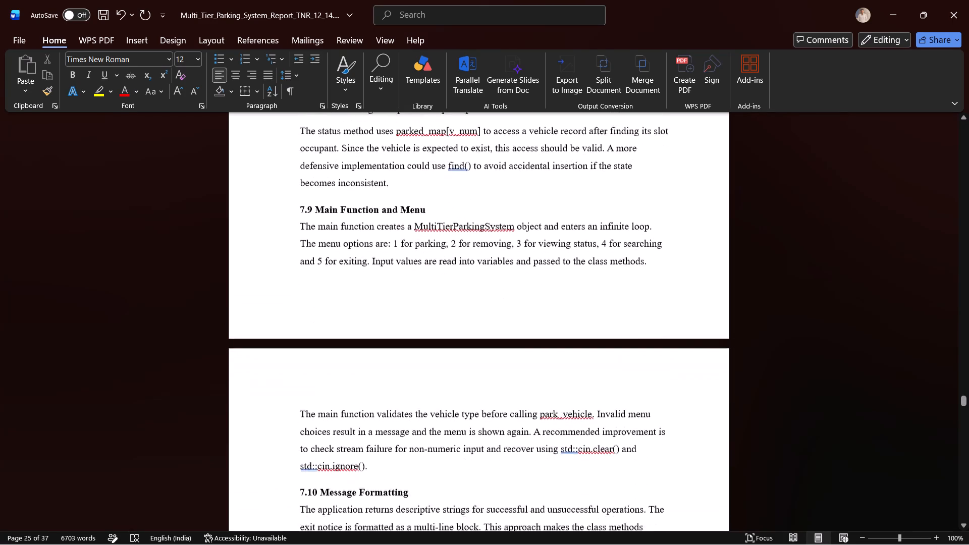
ctrl+scroll(680, 275, down, 3)
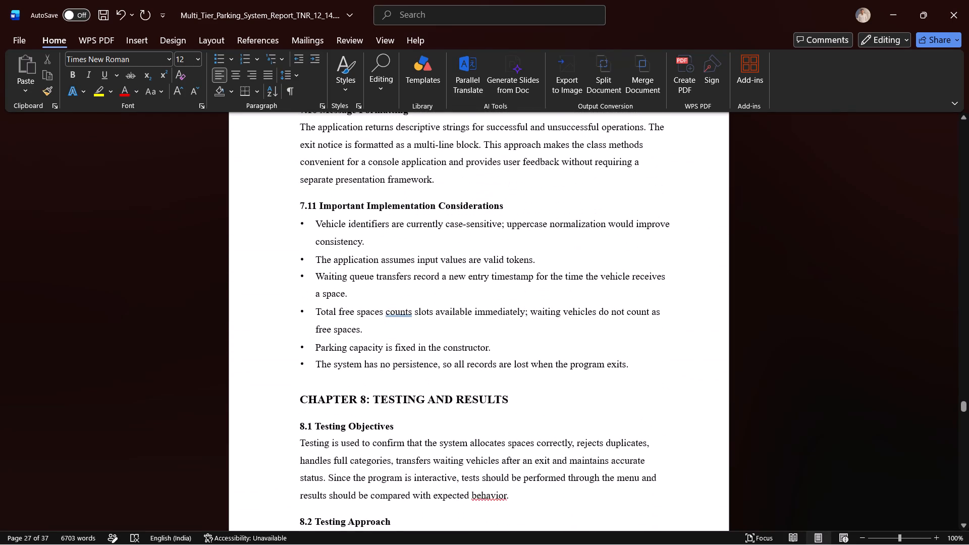
ctrl+scroll(680, 275, down, 1)
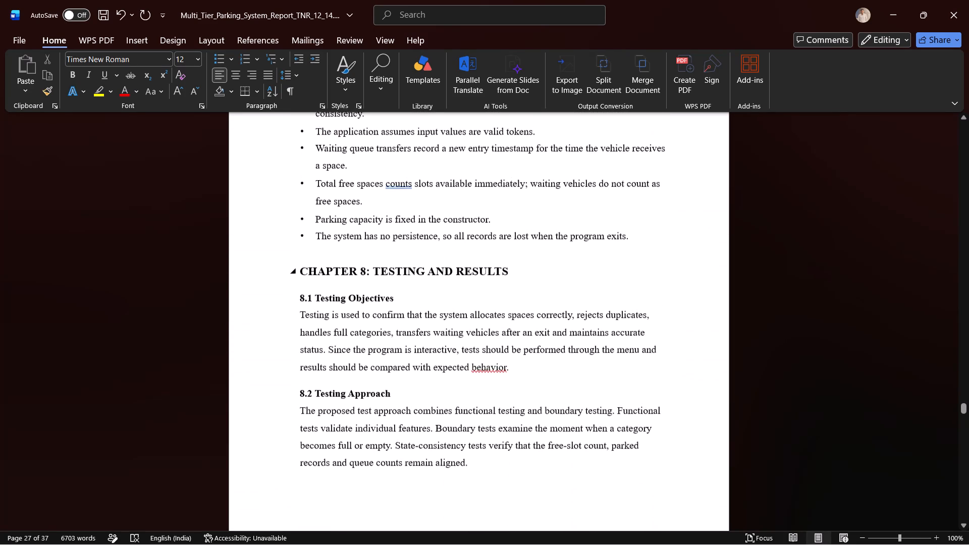
ctrl+scroll(680, 275, down, 1)
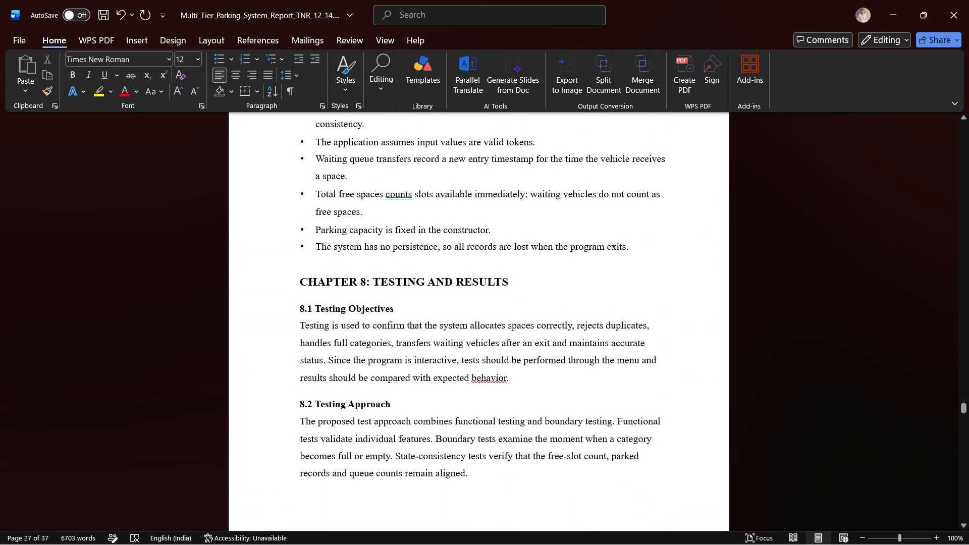
ctrl+click(637, 243)
key(Return)
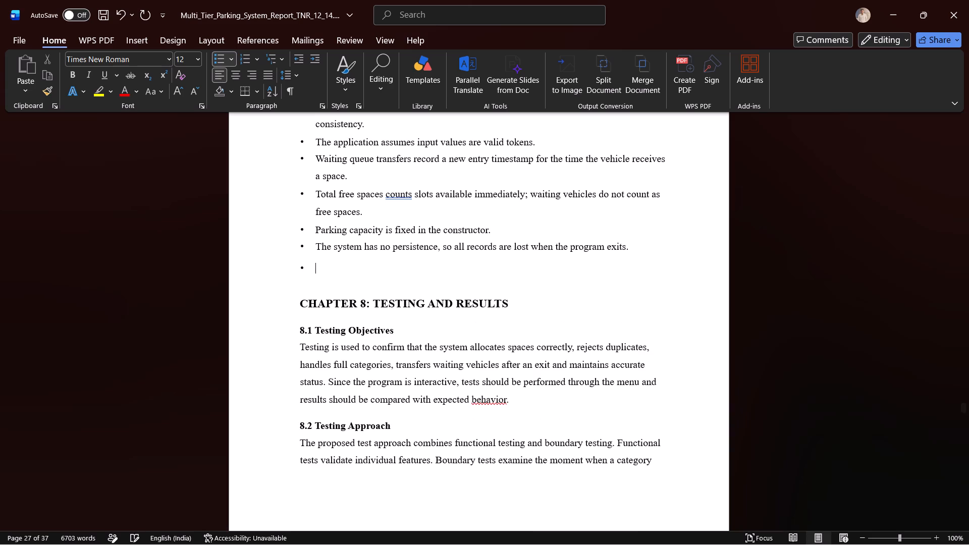
key(Return)
key(Return)
key(Return)
key(Return)
key(Return)
key(Return)
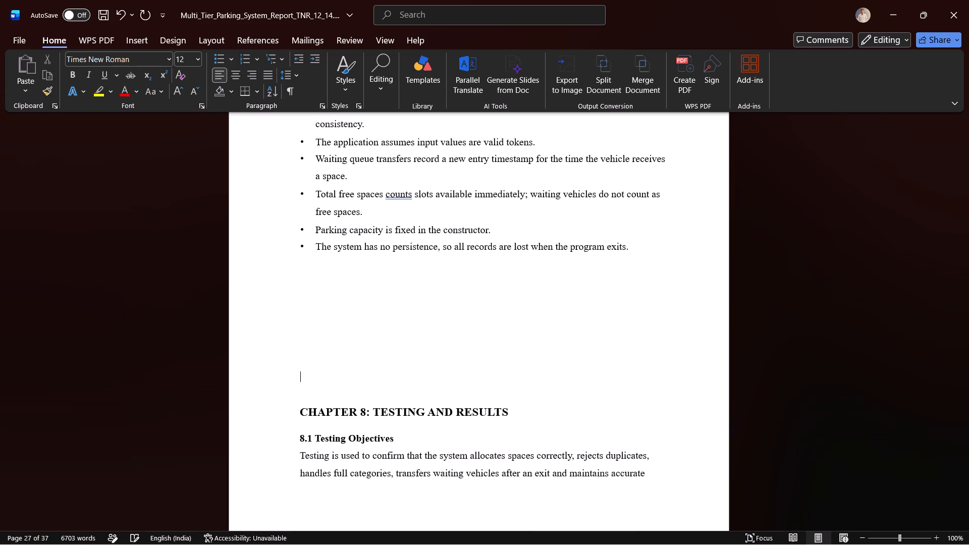
key(Return)
Check the page layout of Chapter 8 and the start of Chapter 9, including their headings and tables.
ctrl+scroll(637, 243, down, 2)
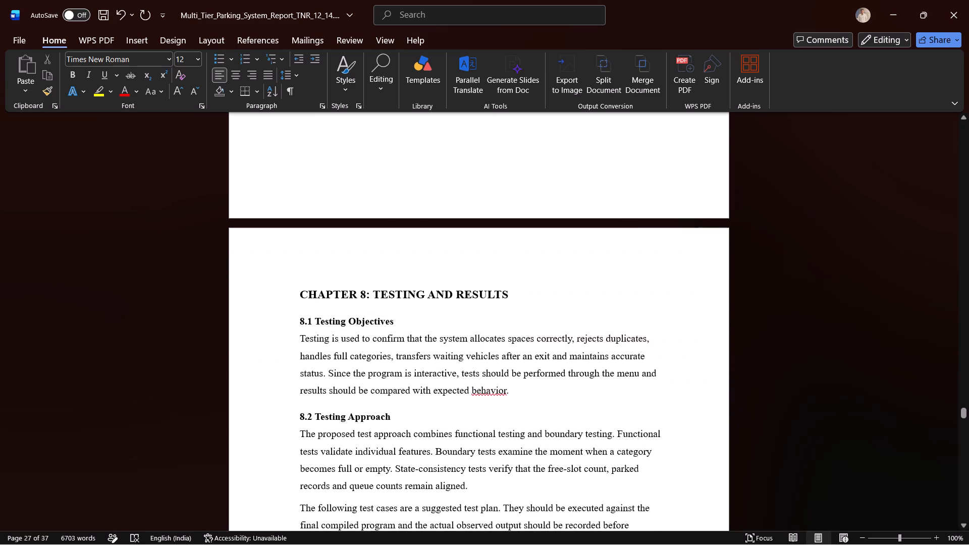
ctrl+scroll(684, 342, down, 4)
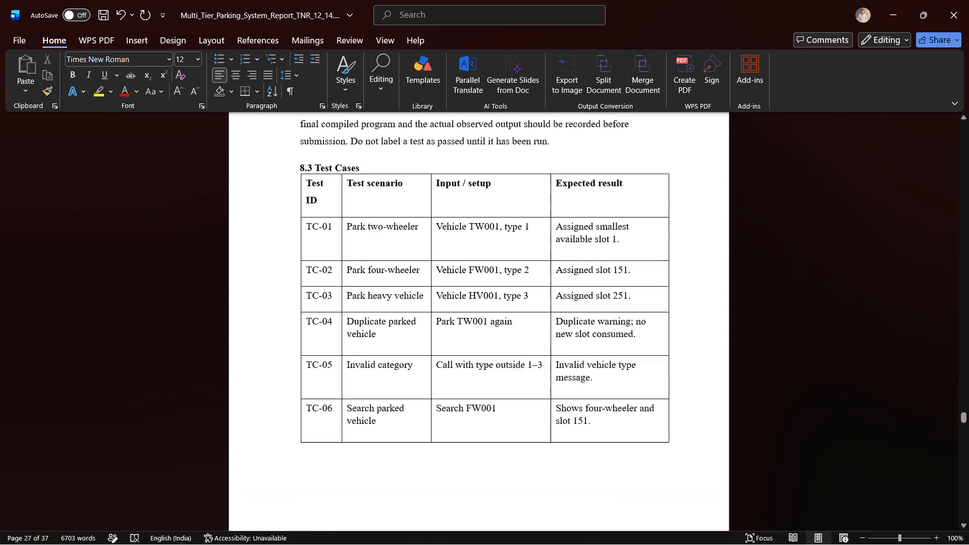
ctrl+scroll(684, 342, down, 3)
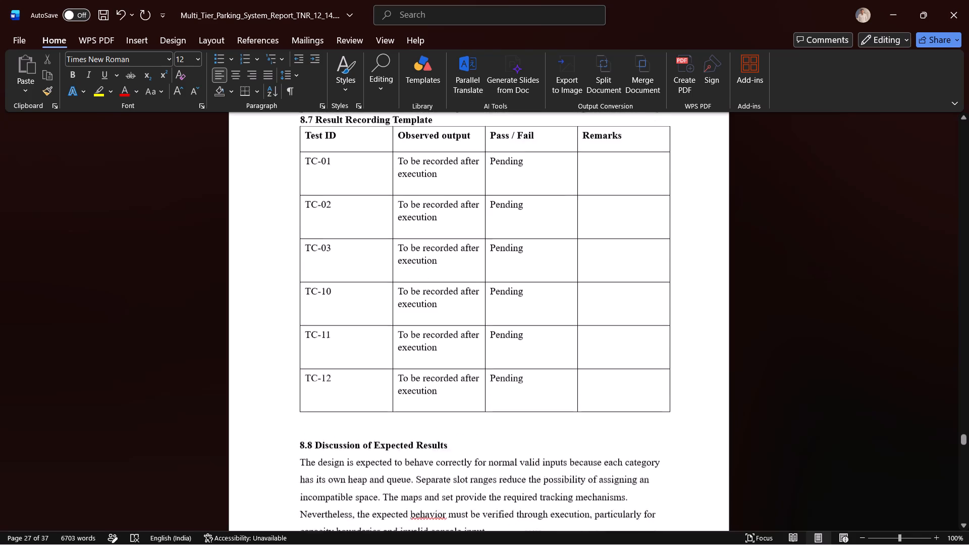
ctrl+scroll(684, 342, down, 5)
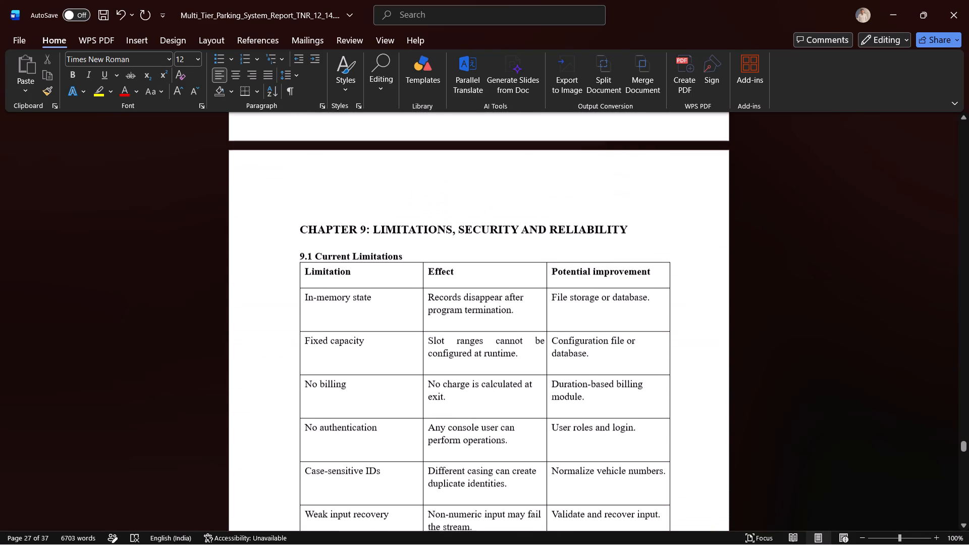
ctrl+scroll(684, 342, down, 6)
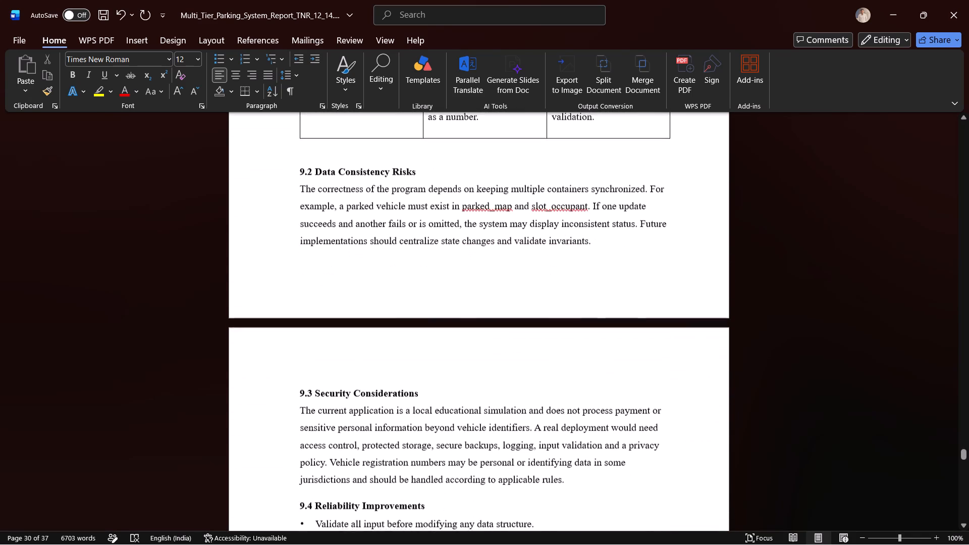
Add seven blank lines after section 9.5's last paragraph so the Chapter 10 heading starts on a new page.
ctrl+scroll(684, 342, down, 3)
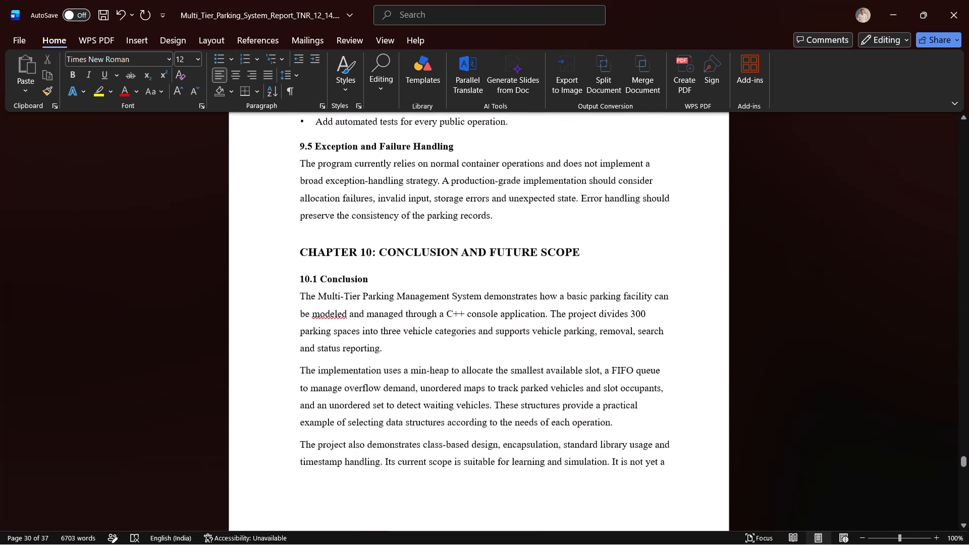
ctrl+scroll(684, 342, down, 1)
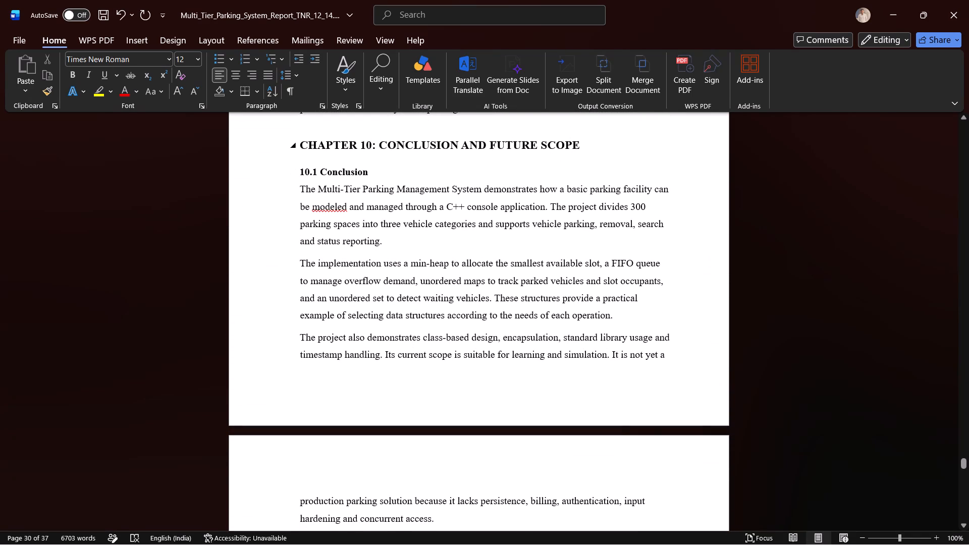
ctrl+scroll(521, 139, up, 1)
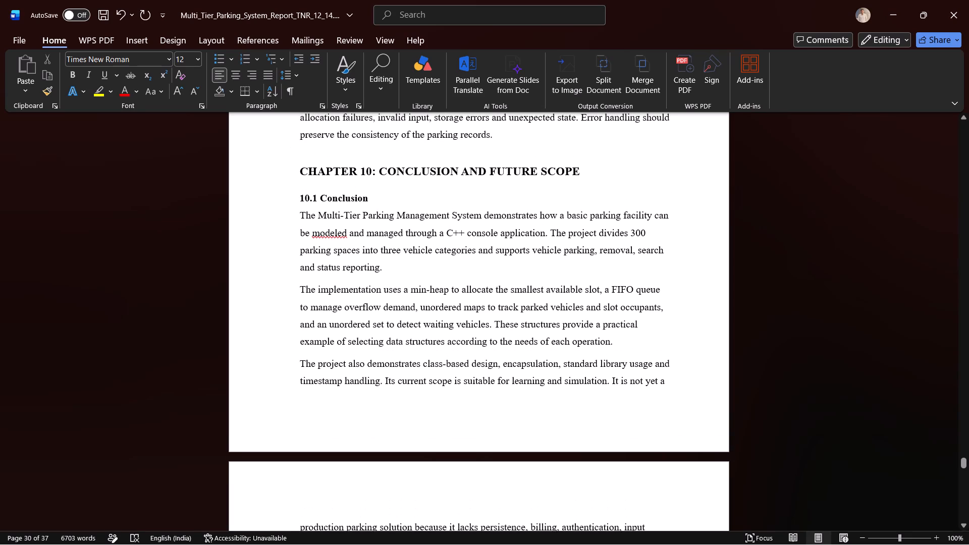
ctrl+click(527, 146)
key(Return)
key(Return)
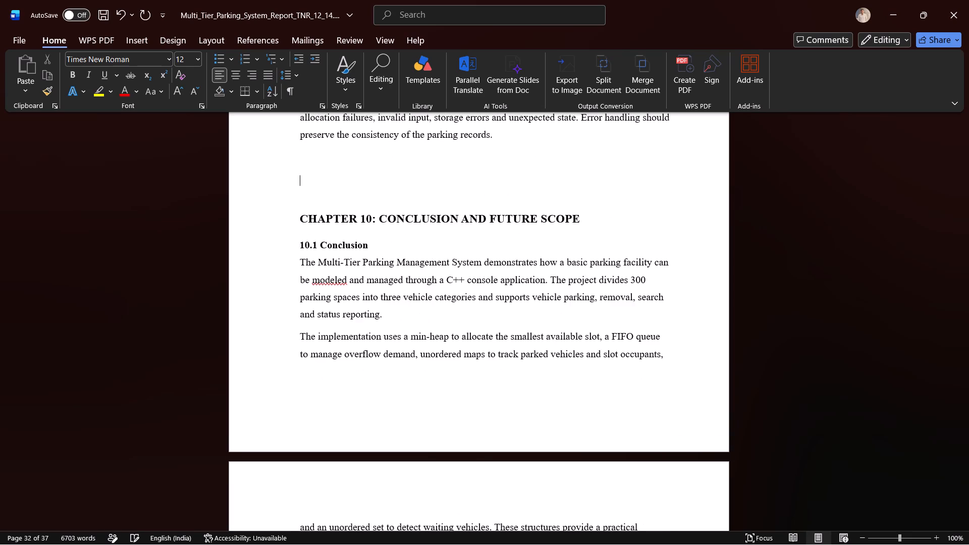
key(Return)
key(Return)
key(Return)
key(Return)
key(Return)
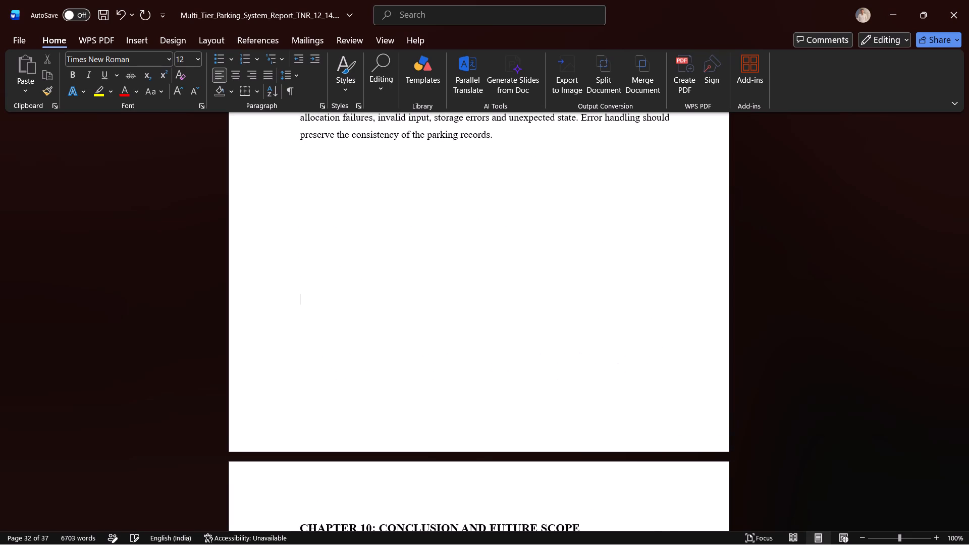
Add one blank line after section 10.4's Final Remarks paragraph so the References heading starts on a new page.
ctrl+scroll(678, 216, down, 4)
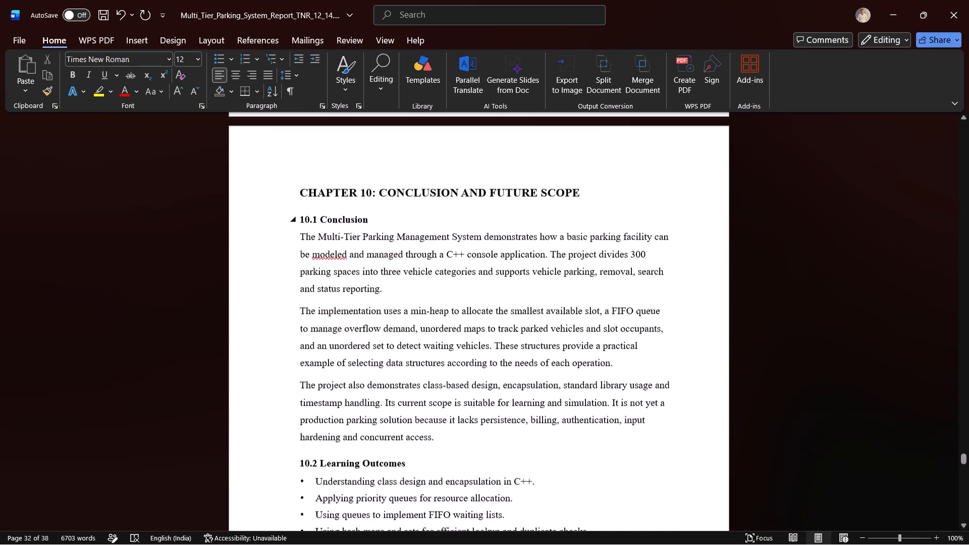
ctrl+scroll(678, 216, down, 5)
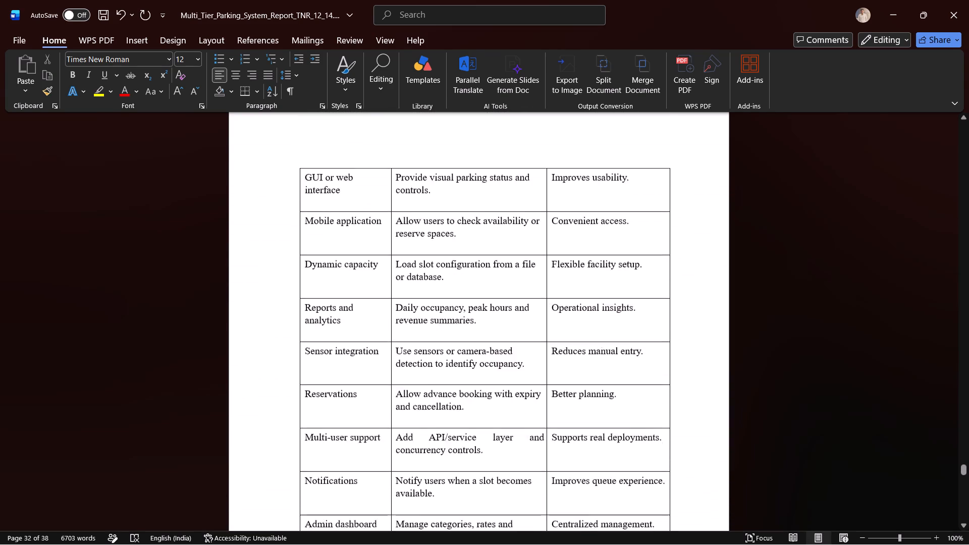
ctrl+scroll(678, 216, down, 4)
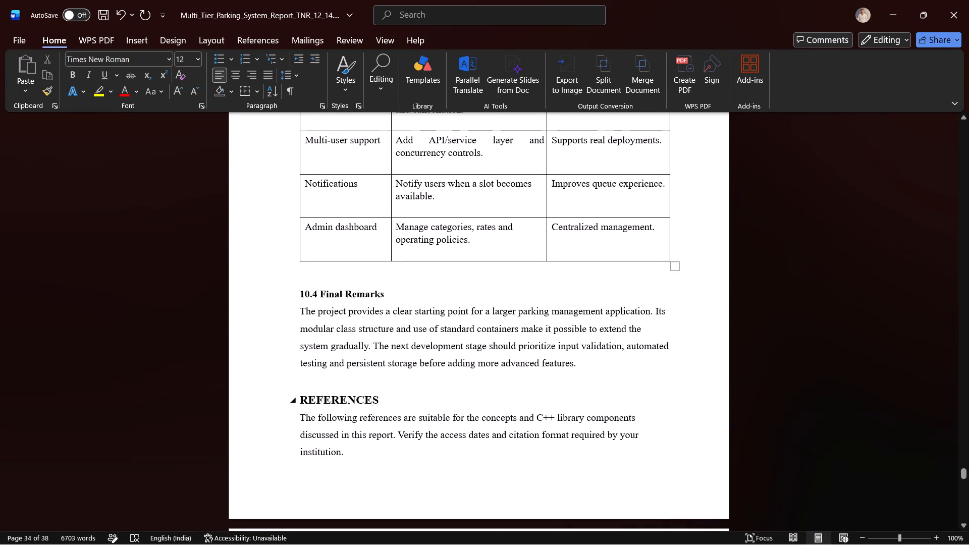
ctrl+click(581, 363)
key(Return)
Add eight unnumbered blank lines after reference [7] so the Appendix A heading starts on a new page.
ctrl+scroll(581, 363, down, 1)
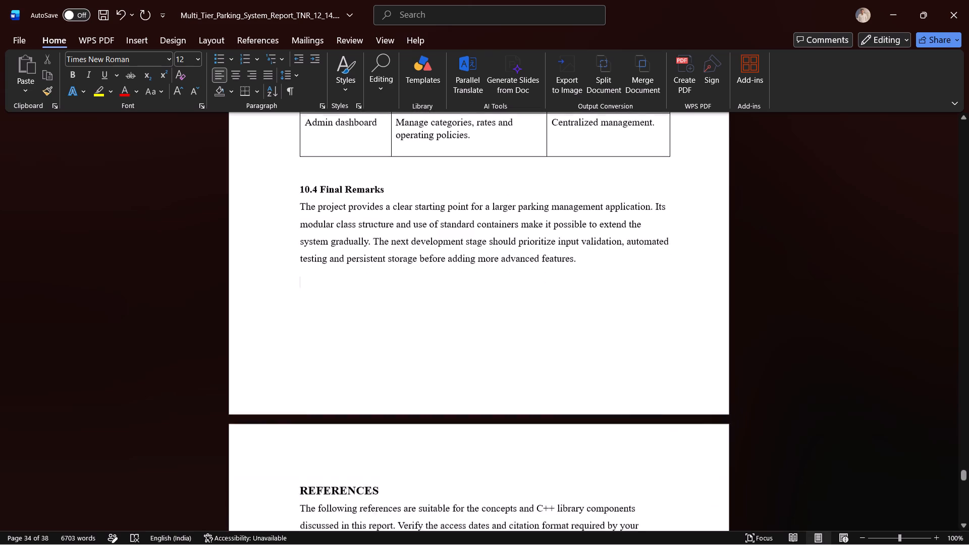
ctrl+scroll(581, 363, down, 5)
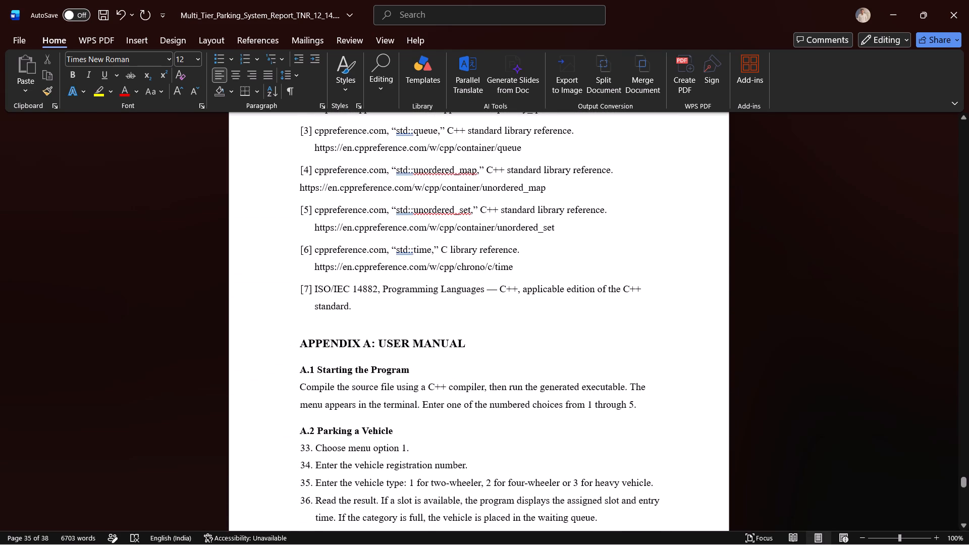
ctrl+click(379, 306)
key(Return)
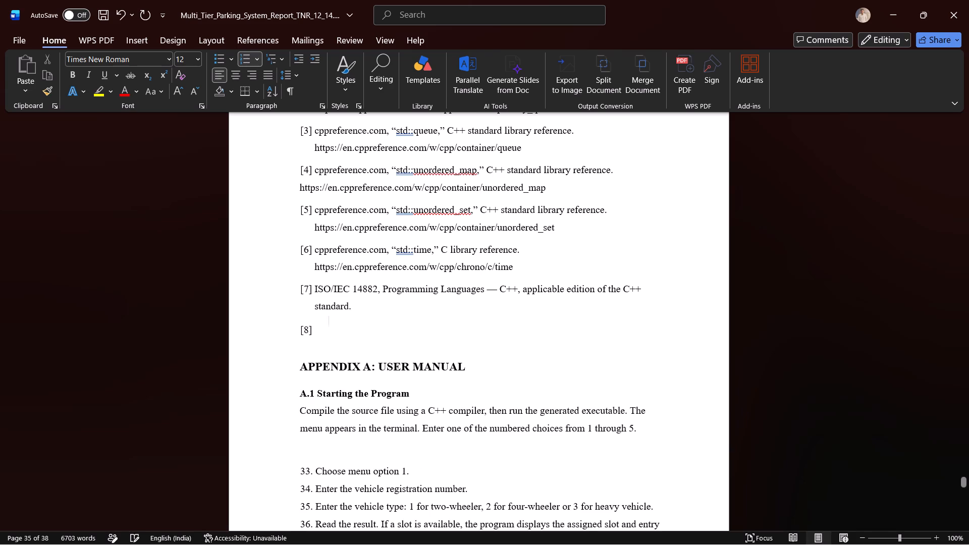
key(Return)
key(Return)
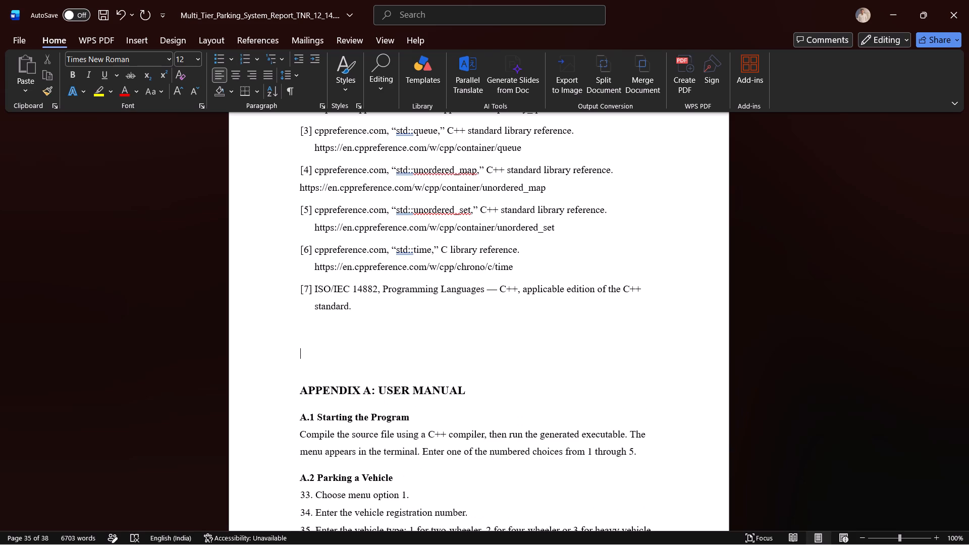
key(Return)
key(Return)
key(Return)
key(Return)
key(Return)
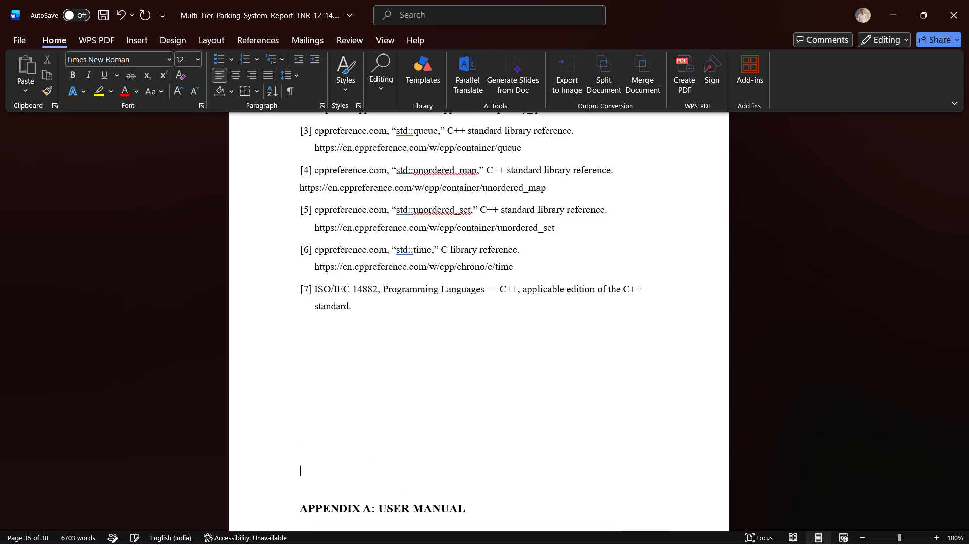
key(Return)
Add three blank lines after section A.6's Exiting text so the Appendix B heading starts on a new page.
ctrl+scroll(379, 306, down, 4)
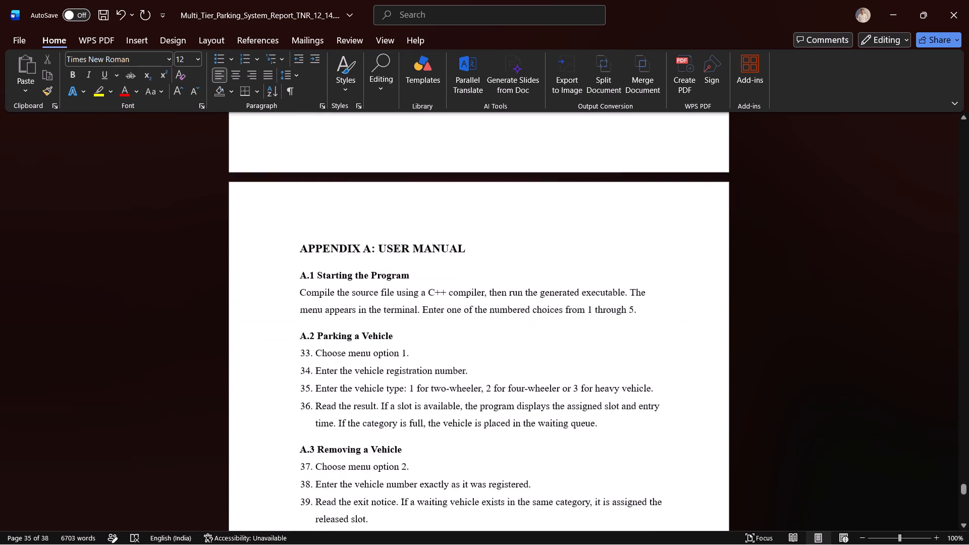
ctrl+scroll(379, 306, down, 2)
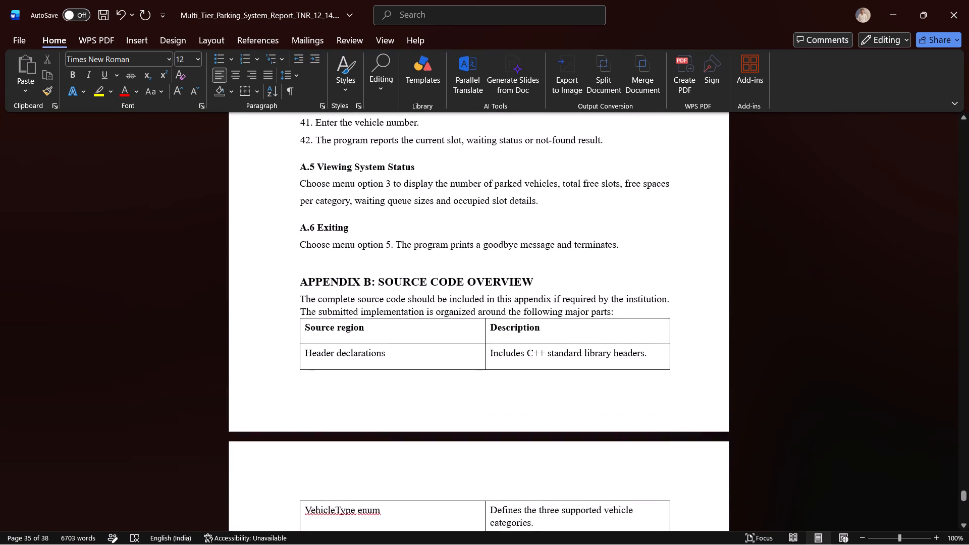
ctrl+scroll(379, 306, down, 1)
ctrl+click(622, 246)
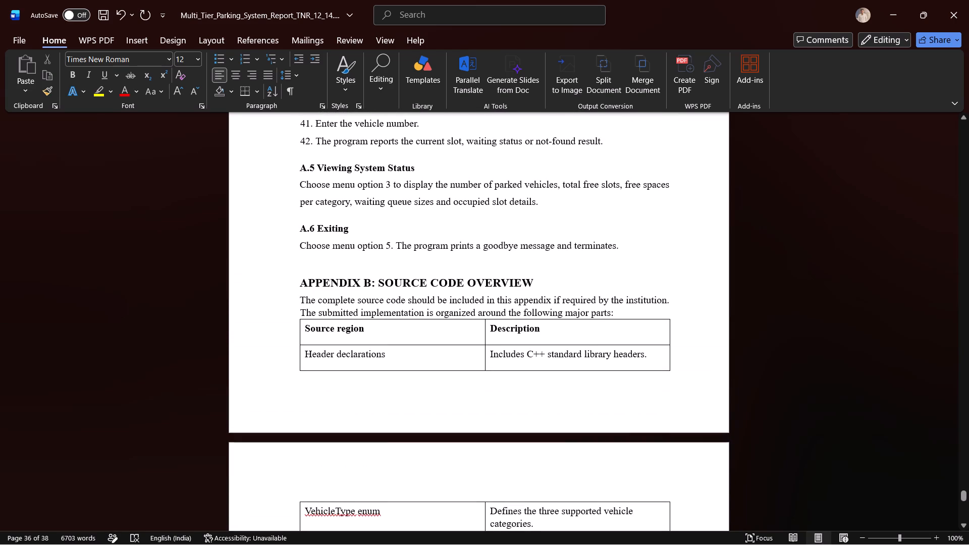
key(Return)
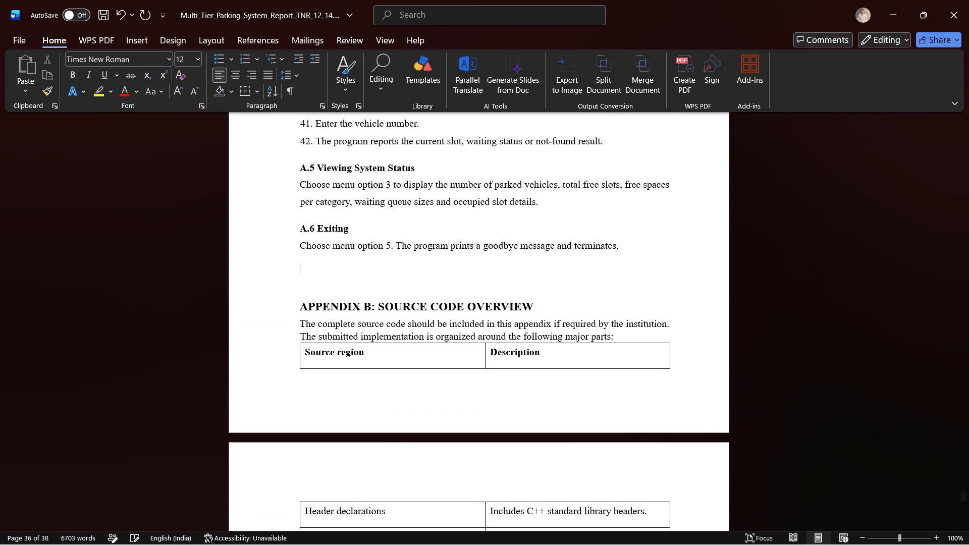
key(Return)
key(Return)
Add four blank lines after the note closing Appendix B so the Appendix C heading starts on a new page.
ctrl+scroll(622, 246, down, 2)
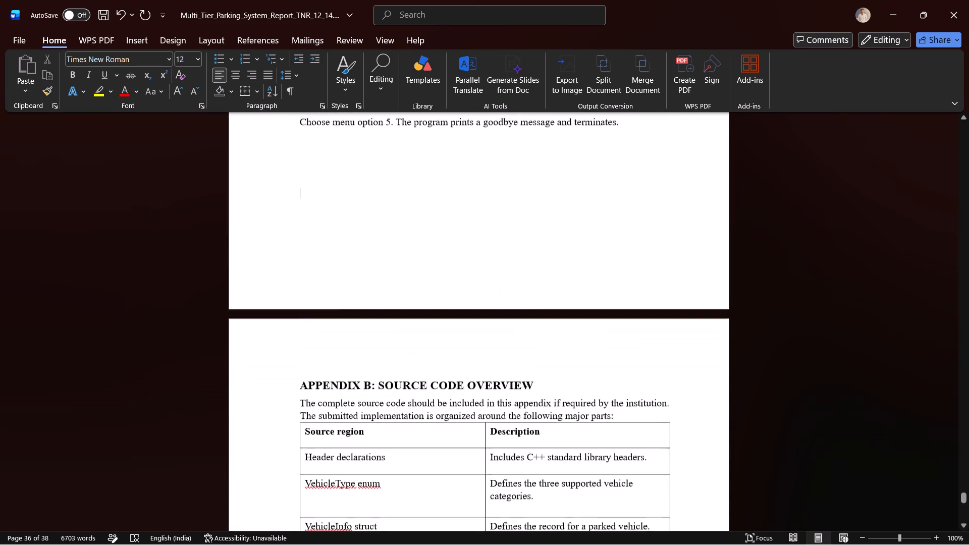
ctrl+scroll(622, 246, down, 3)
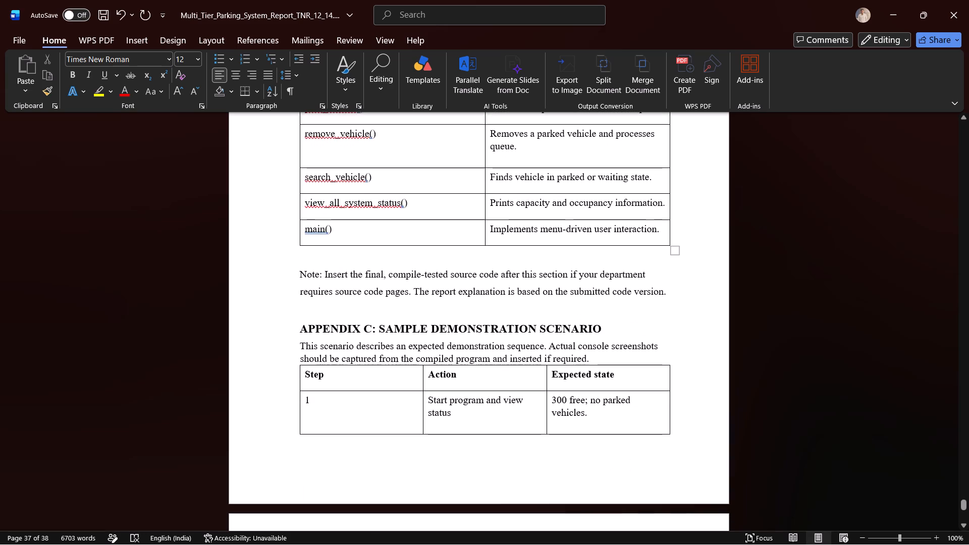
ctrl+click(670, 294)
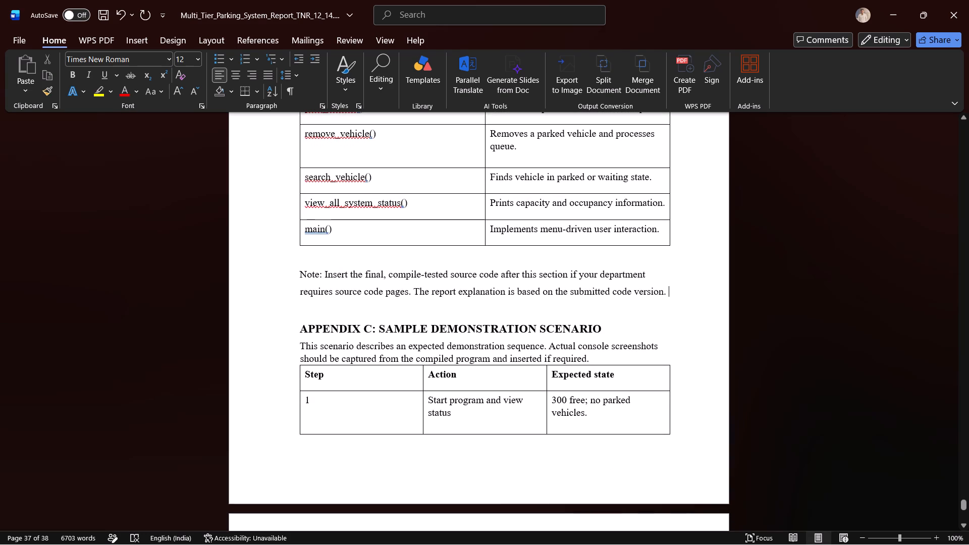
key(Return)
key(Return)
key(Return)
key(Return)
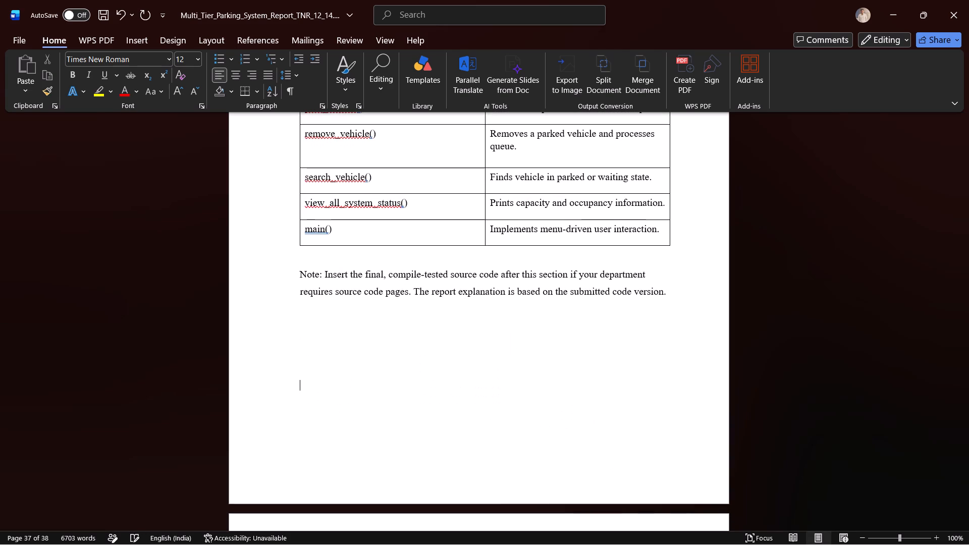
In the Appendix C table, narrow the Step column and widen the Expected state column, keeping each action on one line.
ctrl+scroll(670, 294, down, 4)
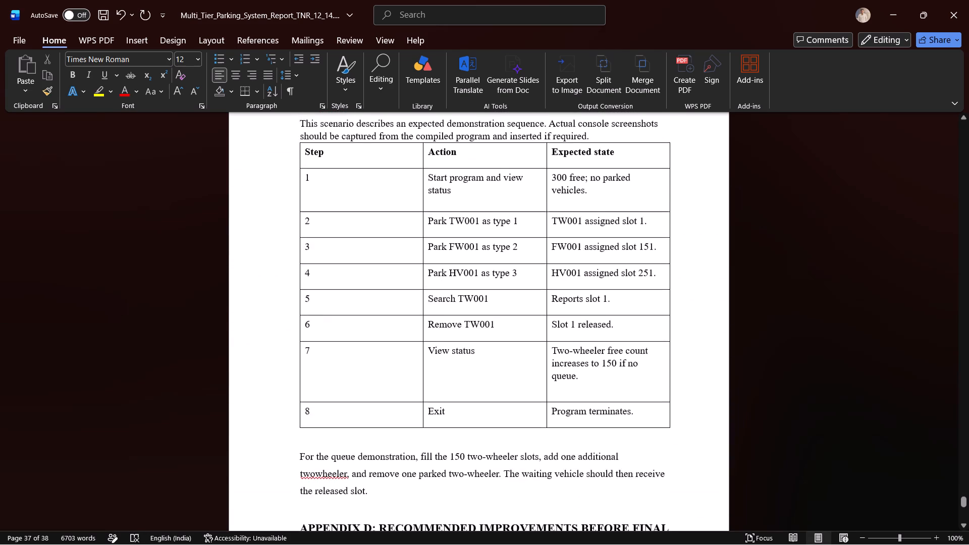
ctrl+scroll(670, 294, down, 2)
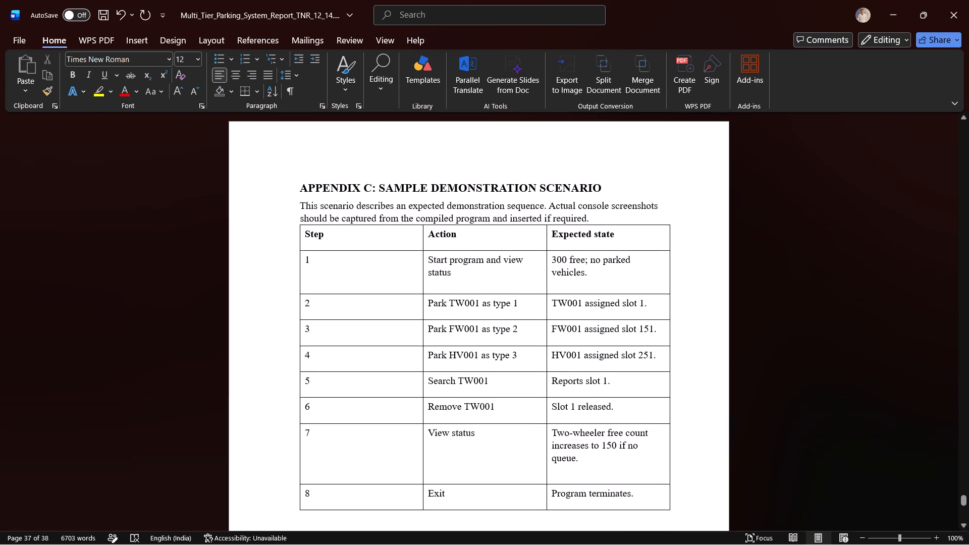
ctrl+scroll(670, 294, down, 1)
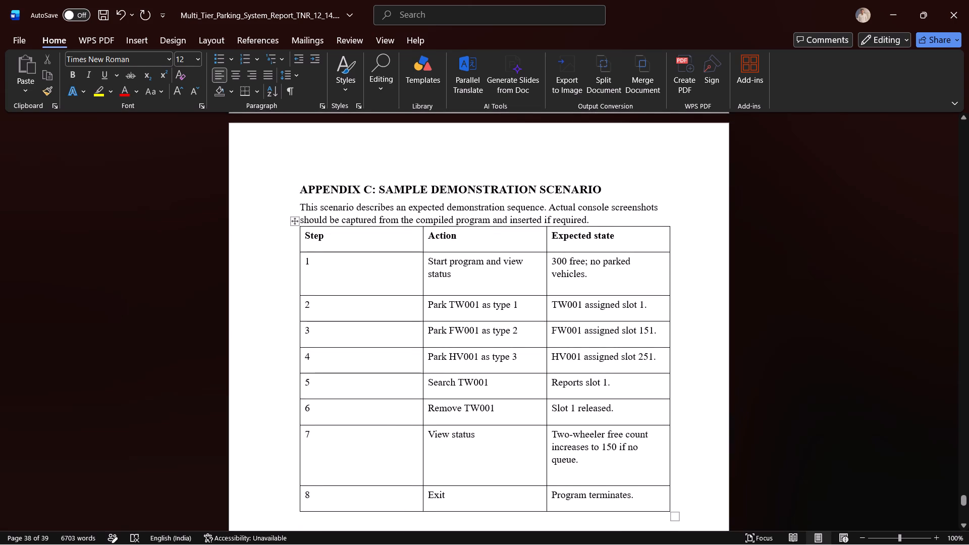
ctrl+drag(422, 366, 357, 364)
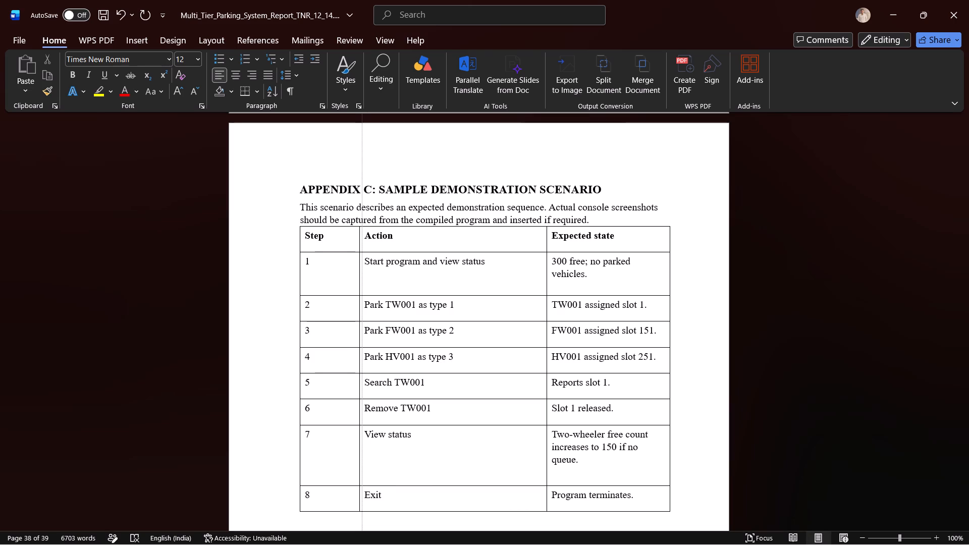
ctrl+drag(357, 364, 353, 365)
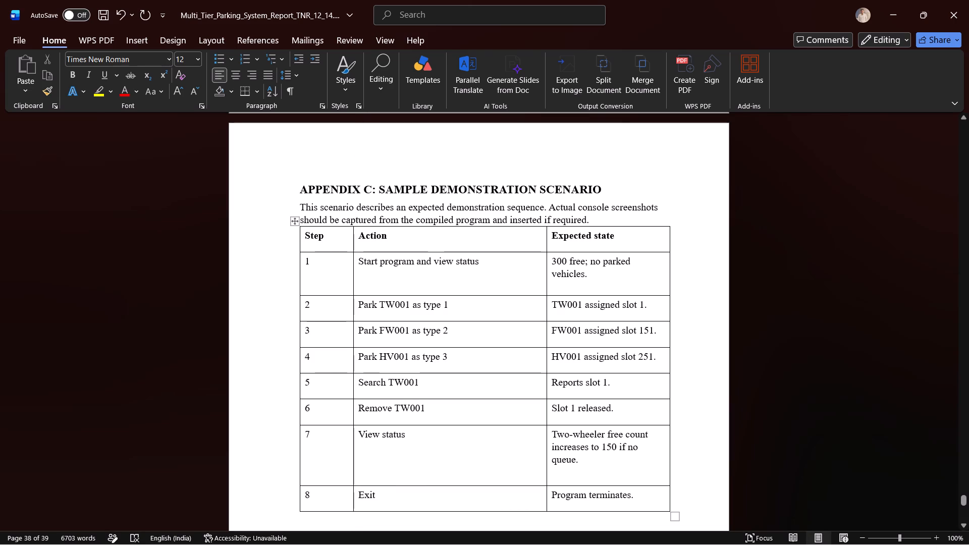
ctrl+drag(546, 338, 522, 337)
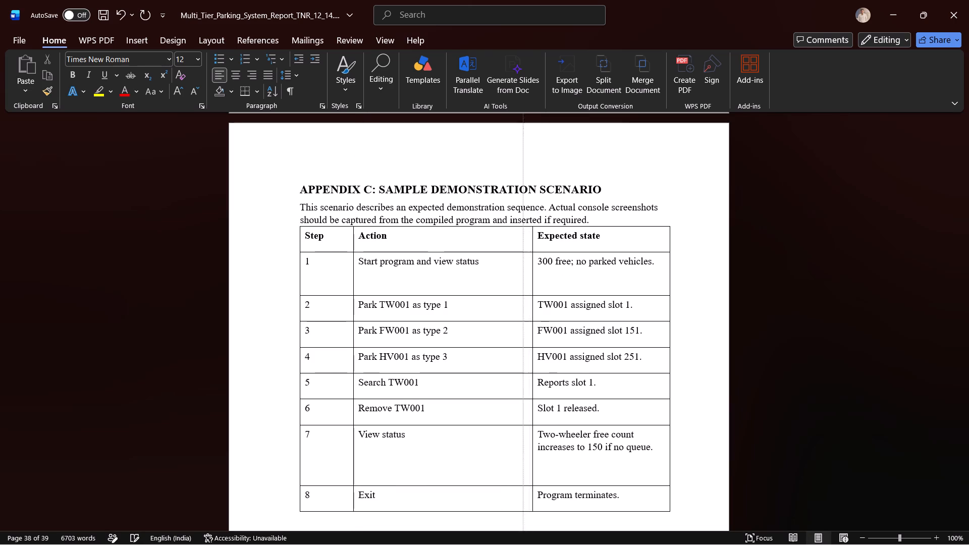
ctrl+drag(522, 337, 494, 337)
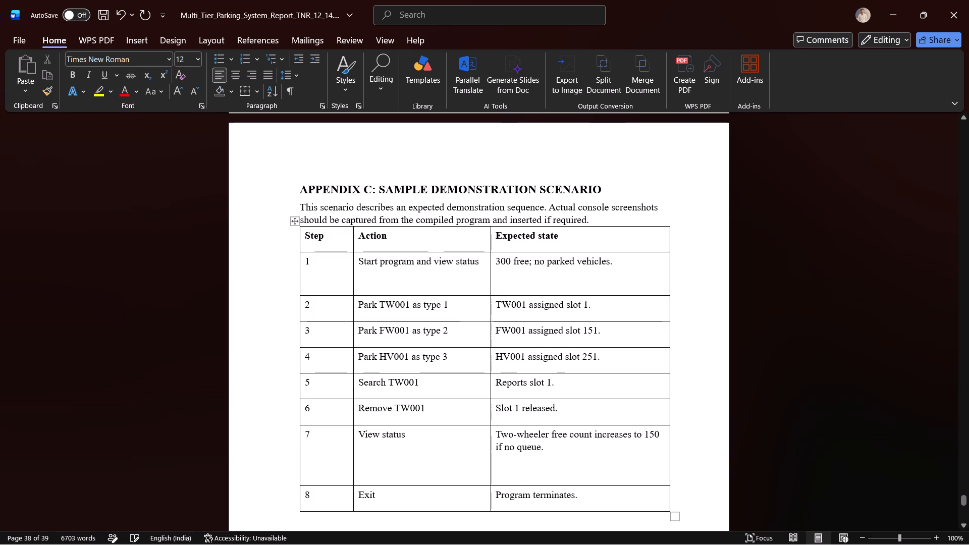
Add six blank lines after the queue demonstration paragraph closing Appendix C so the Appendix D heading starts on a new page.
ctrl+scroll(703, 329, down, 2)
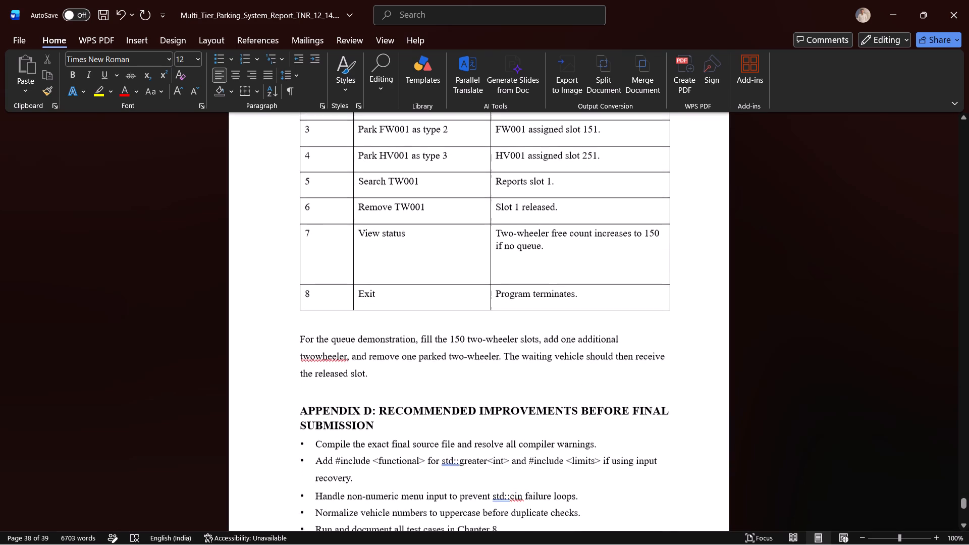
ctrl+scroll(703, 329, down, 2)
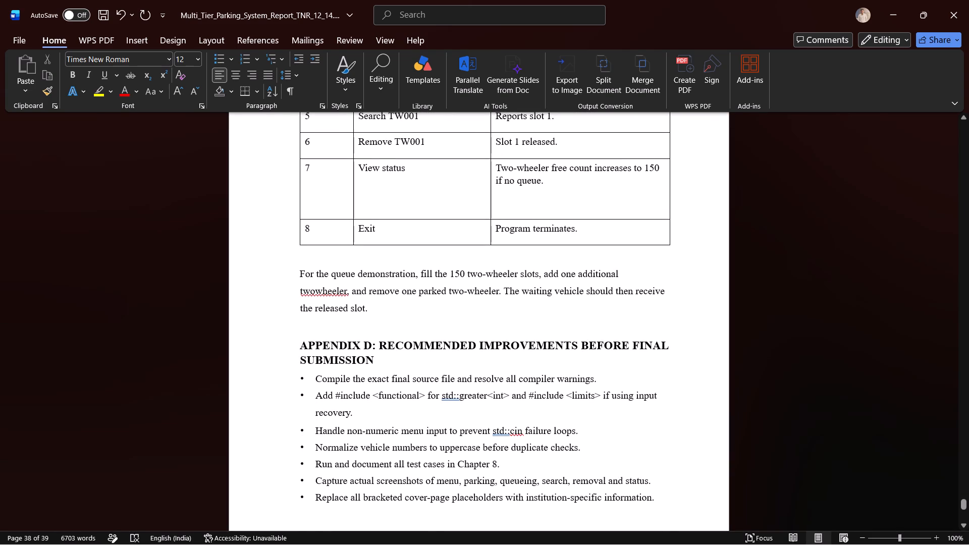
ctrl+click(377, 313)
key(Return)
key(Return)
key(Return)
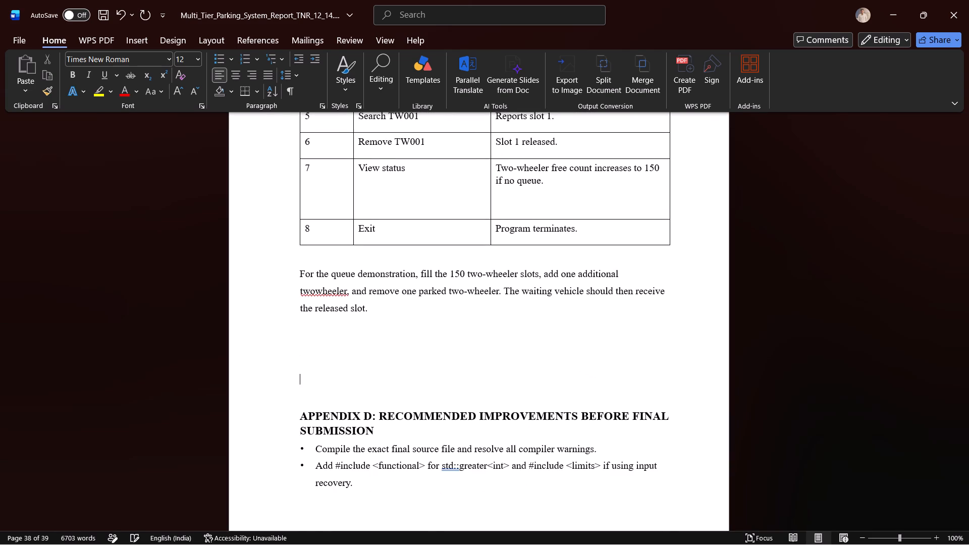
key(Return)
key(Return)
key(Return)
ctrl+scroll(377, 313, down, 1)
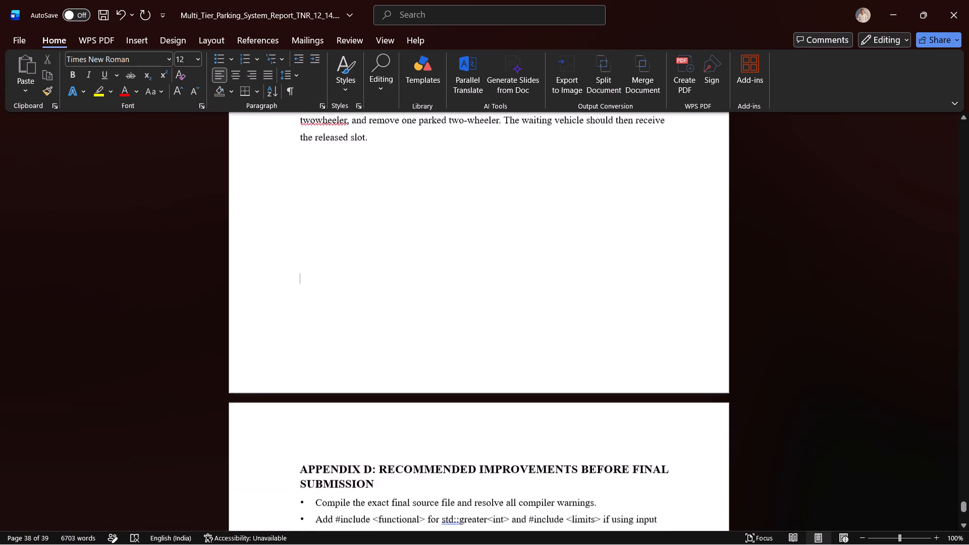
Review the page layout around Appendices C and D through the document's end, and the Certificate page near the beginning.
ctrl+scroll(377, 313, down, 8)
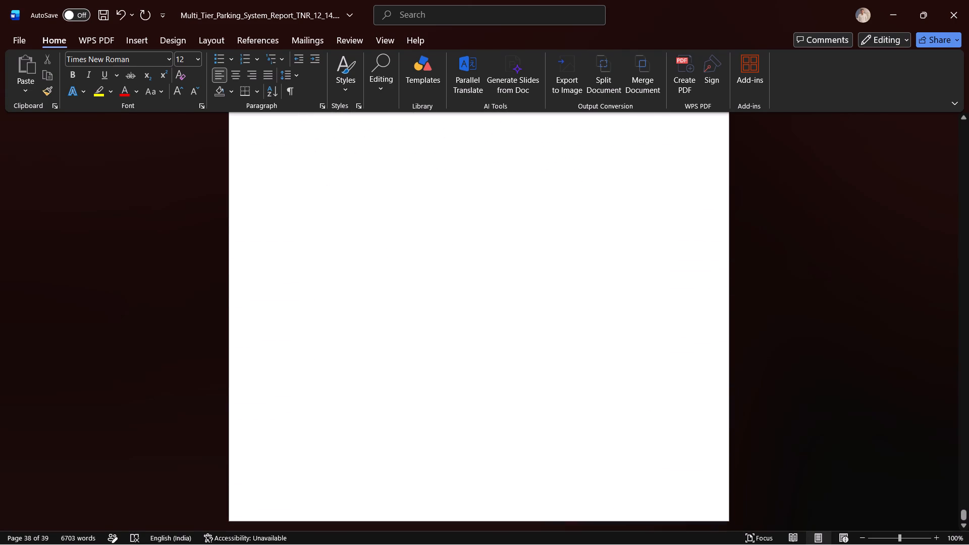
ctrl+scroll(377, 313, down, 14)
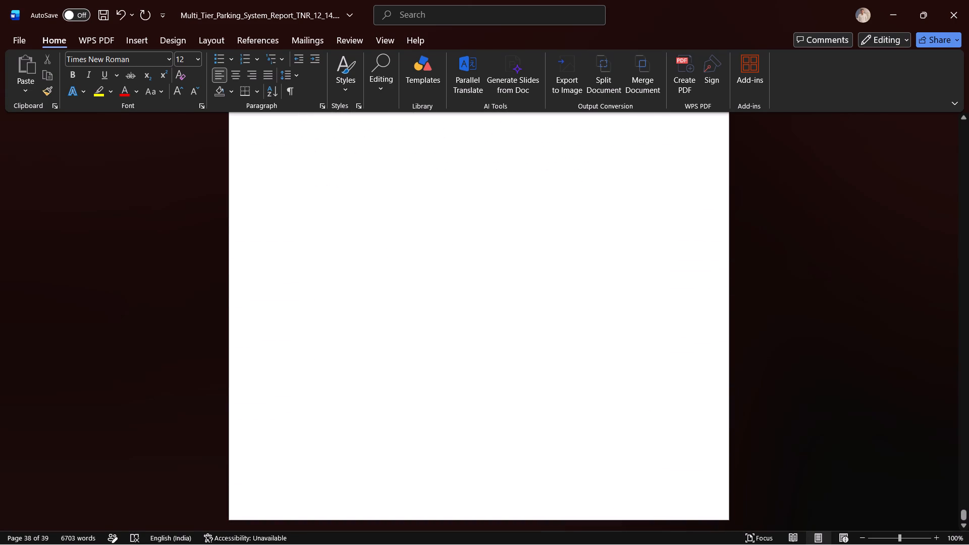
ctrl+scroll(377, 313, down, 4)
ctrl+scroll(377, 313, up, 4)
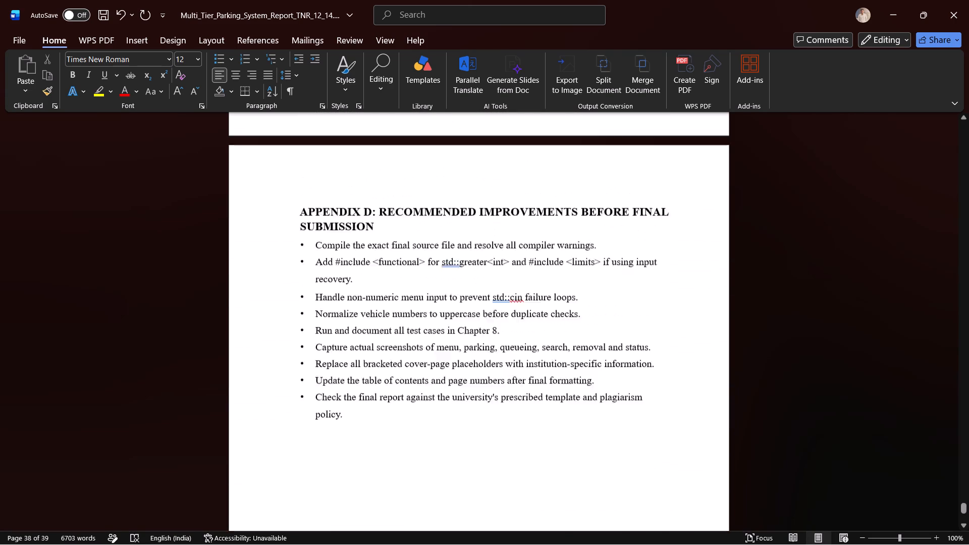
ctrl+scroll(377, 313, up, 6)
ctrl+scroll(377, 313, down, 4)
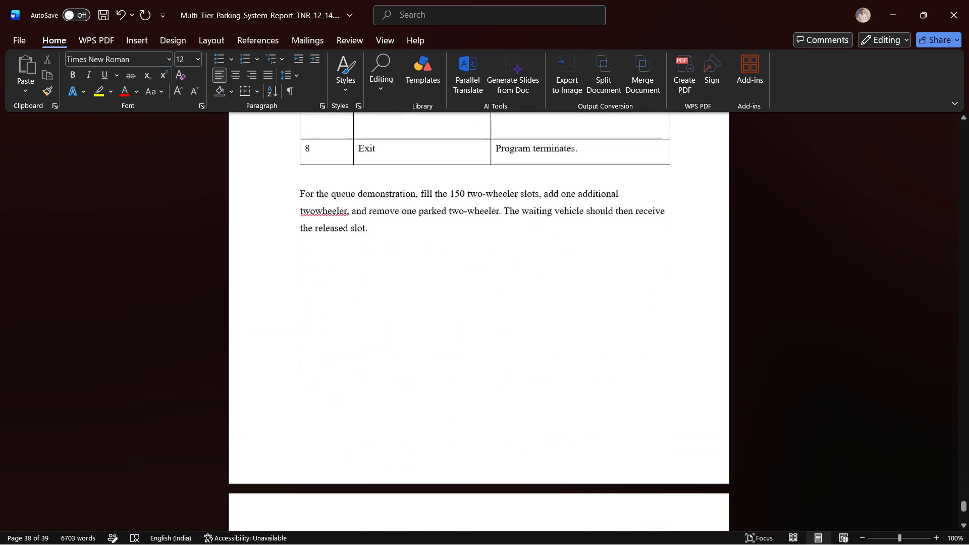
ctrl+scroll(377, 313, up, 3)
ctrl+scroll(377, 313, down, 1)
ctrl+scroll(377, 313, up, 1)
ctrl+scroll(377, 313, down, 2)
ctrl+scroll(377, 313, up, 1)
ctrl+scroll(377, 313, down, 1)
ctrl+scroll(377, 313, up, 1)
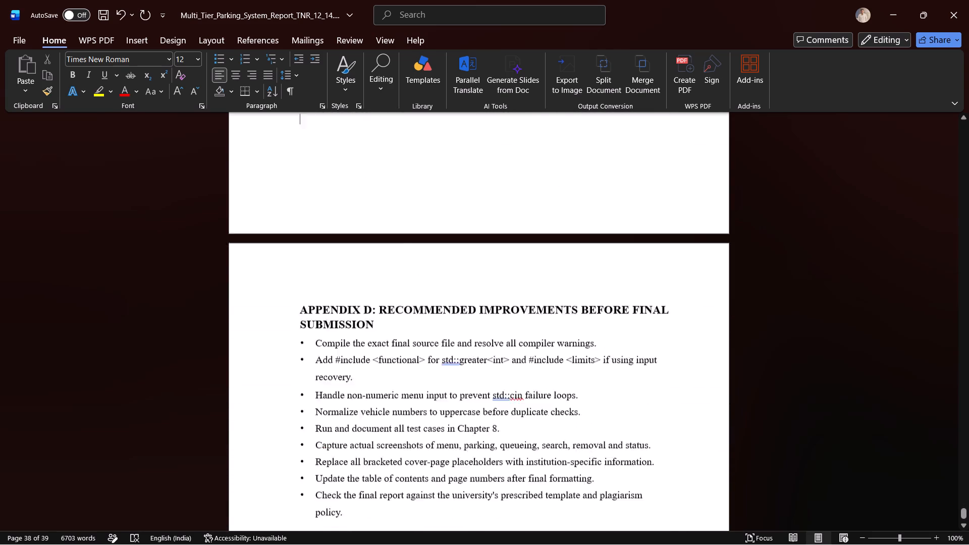
ctrl+scroll(377, 313, up, 7)
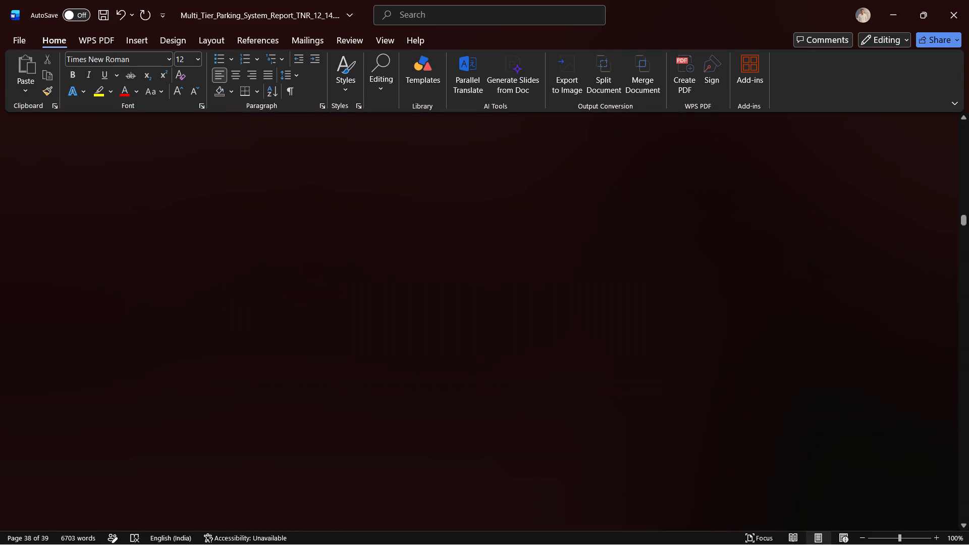
ctrl+scroll(377, 313, down, 4)
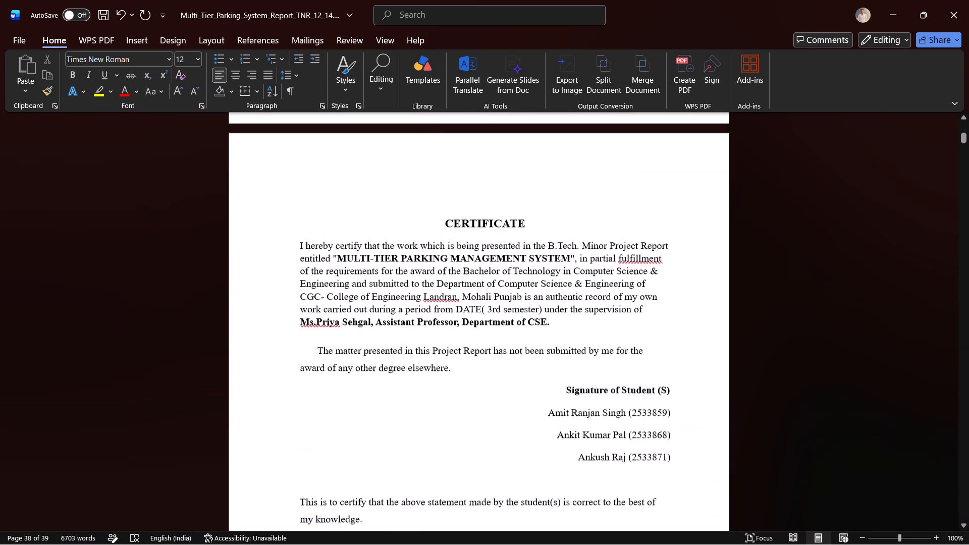
ctrl+scroll(377, 313, down, 2)
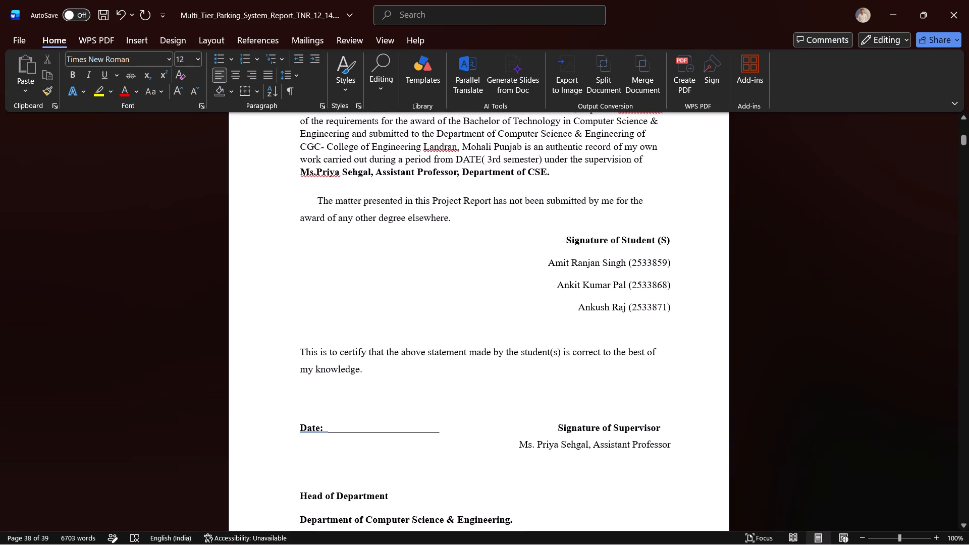
Begin saving the edited report as a new copy, bringing up the choice of save locations.
ctrl+click(21, 38)
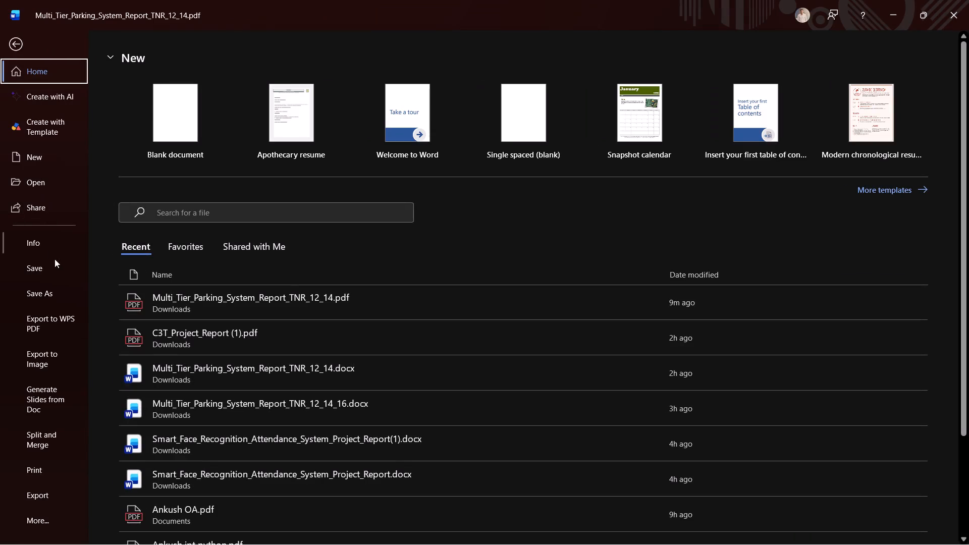
ctrl+click(57, 290)
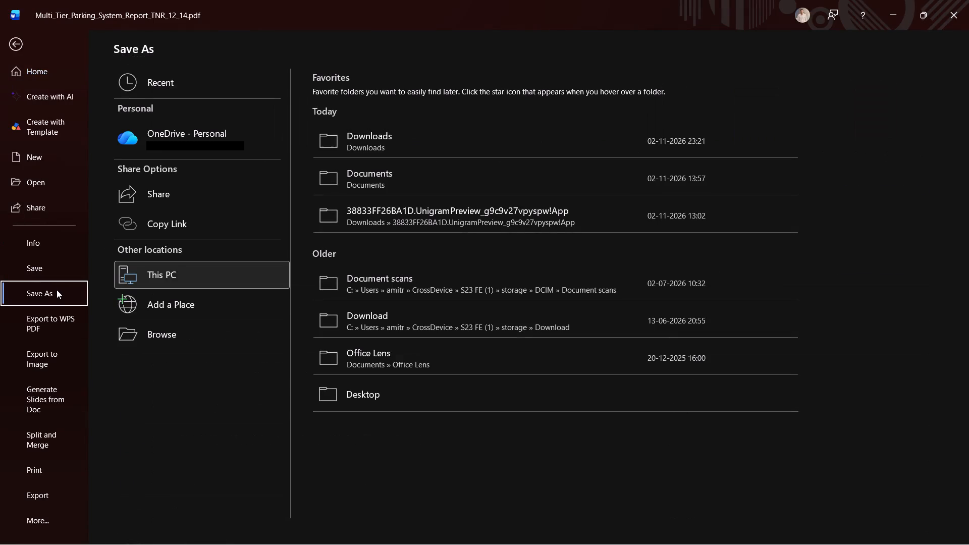
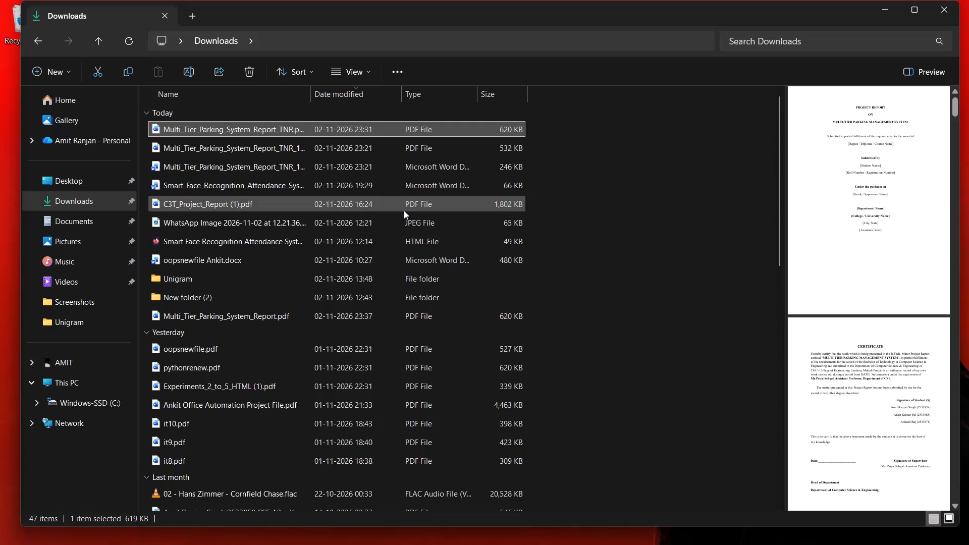
Open C3T_Project_Report (1).pdf from the Downloads folder as a converted document in Word.
ctrl+double_click(401, 209)
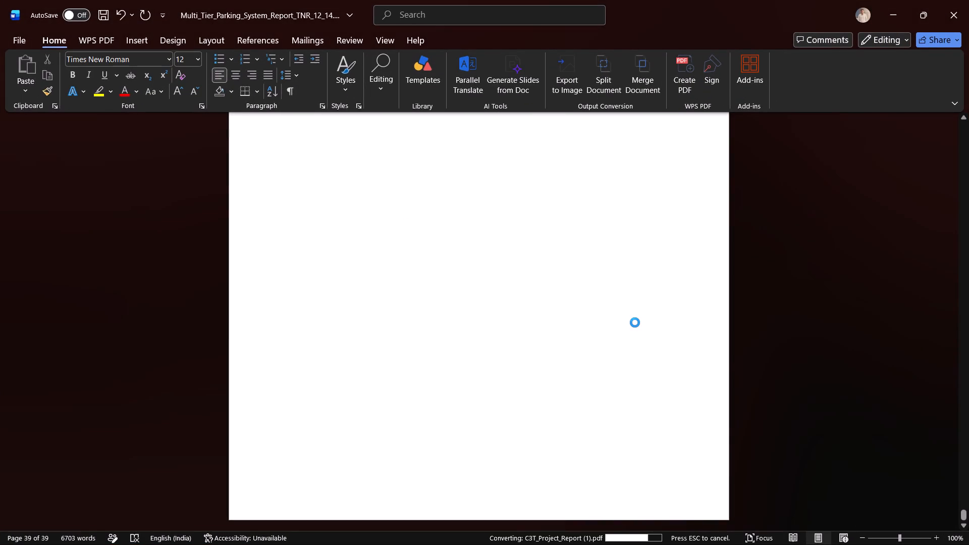
Examine the C3T report's page layout from the certificate and acknowledgement through the contents, tables, figures and abbreviations lists into Chapter 1.
ctrl+scroll(635, 322, down, 5)
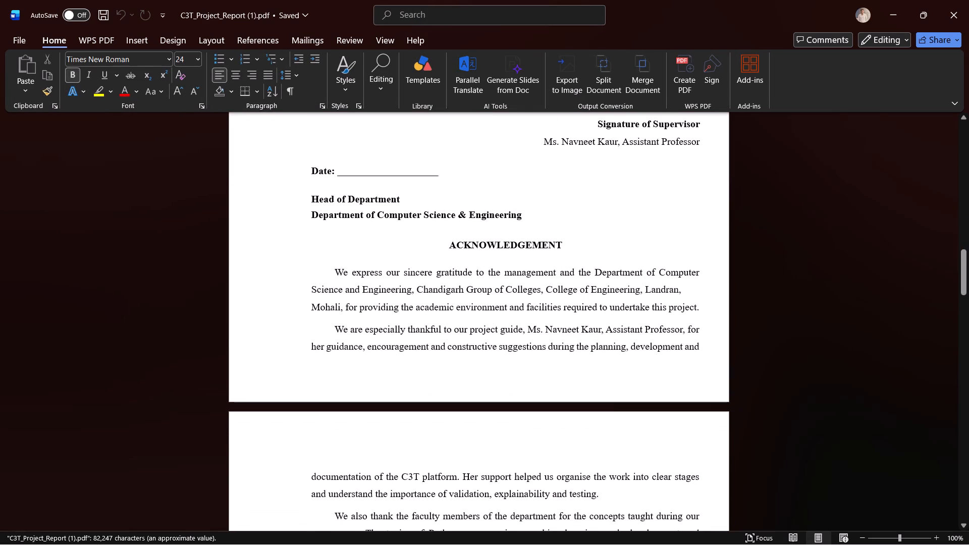
ctrl+scroll(635, 322, down, 9)
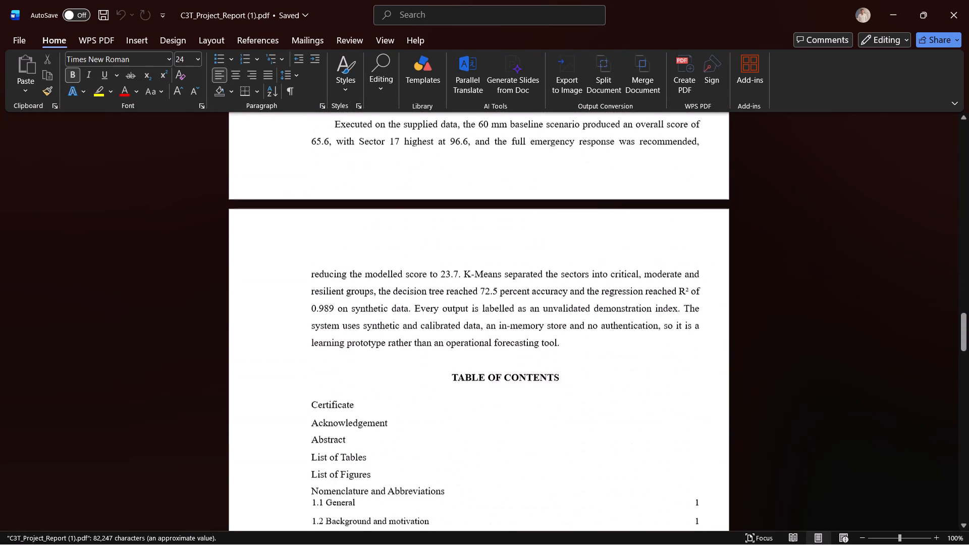
ctrl+scroll(635, 322, down, 11)
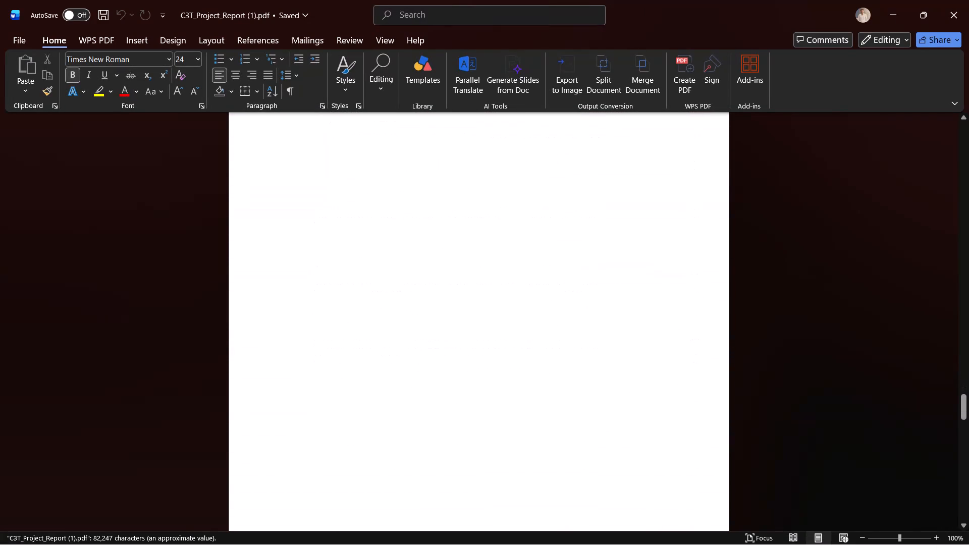
ctrl+scroll(635, 322, down, 1)
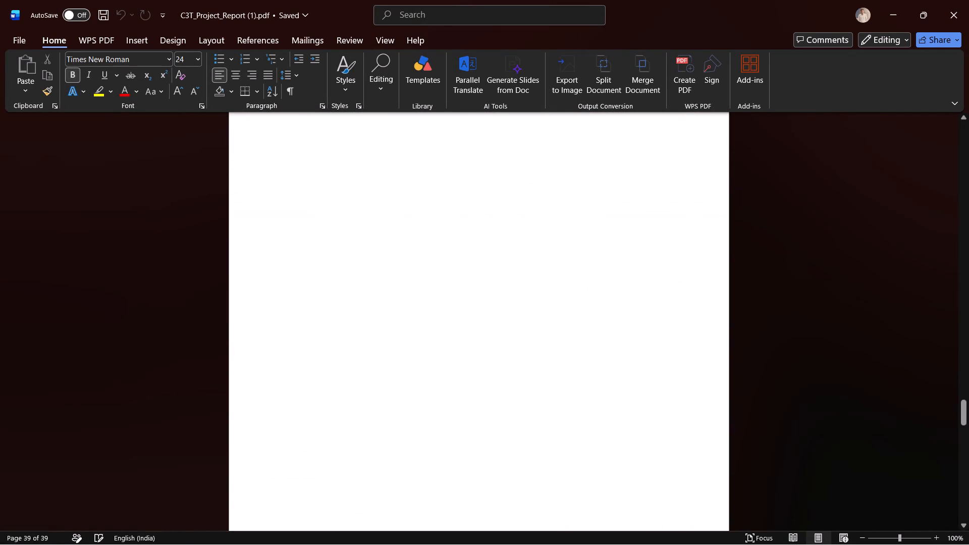
ctrl+scroll(635, 322, down, 4)
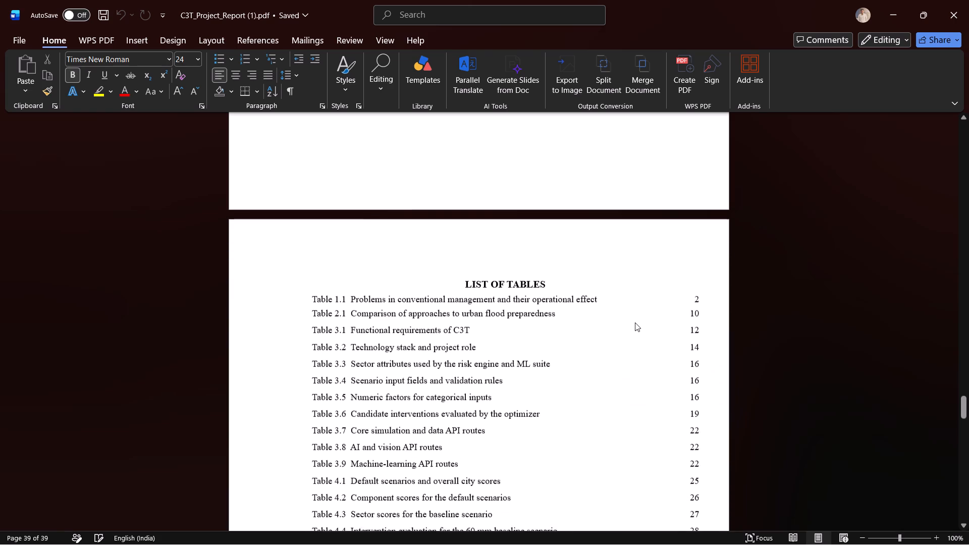
ctrl+scroll(635, 322, down, 2)
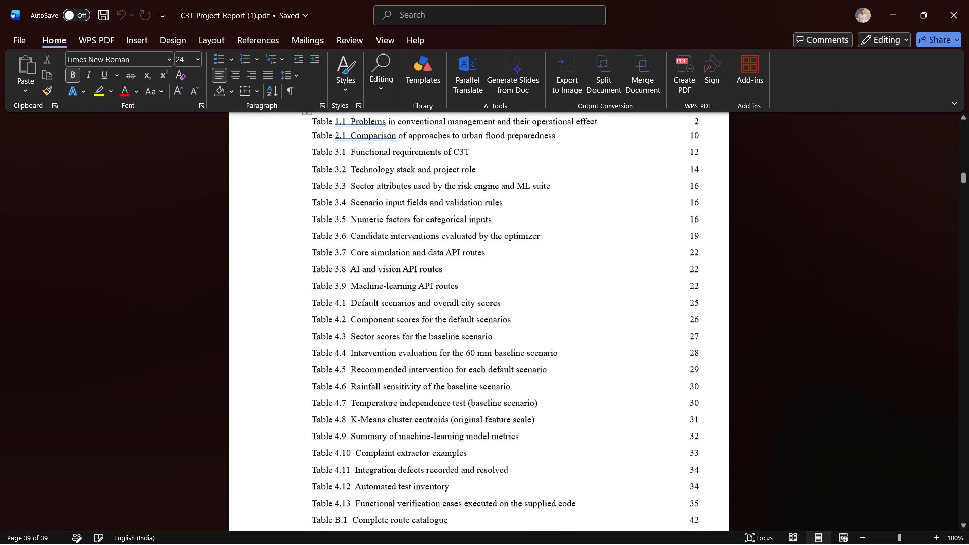
ctrl+scroll(635, 322, down, 6)
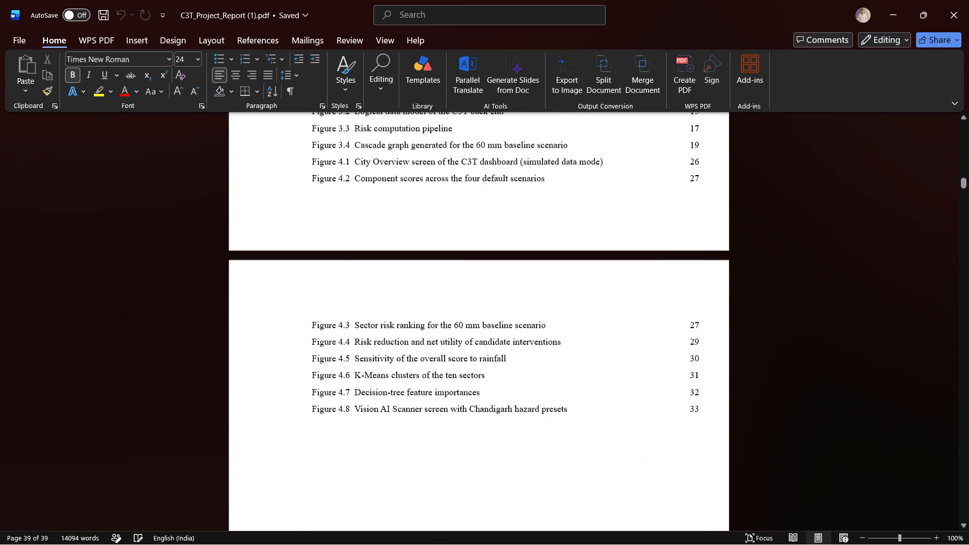
ctrl+scroll(635, 322, down, 6)
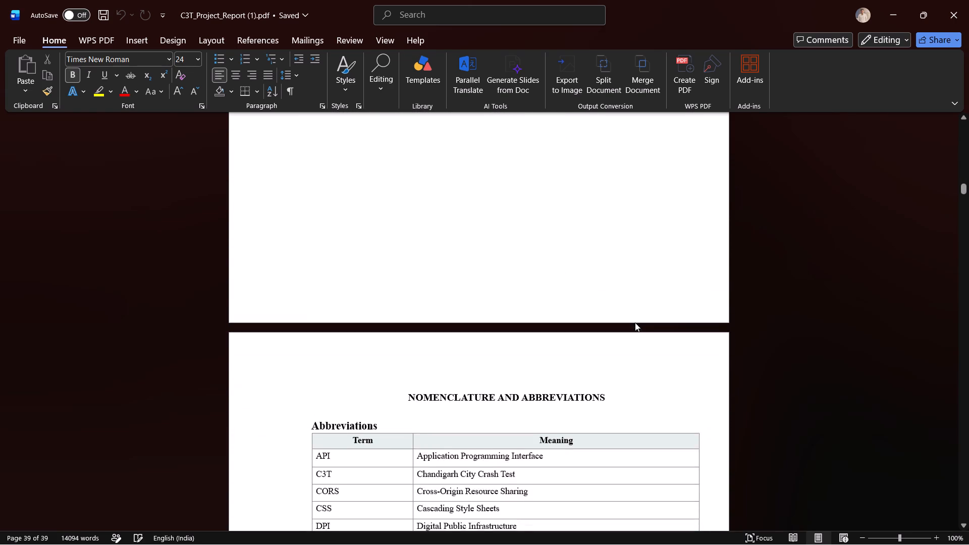
ctrl+scroll(635, 322, down, 4)
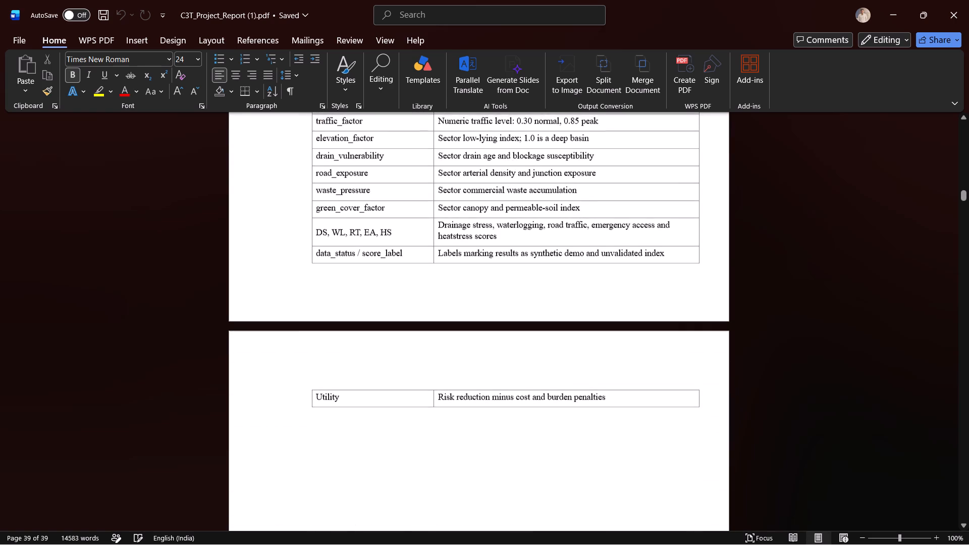
ctrl+scroll(635, 322, down, 4)
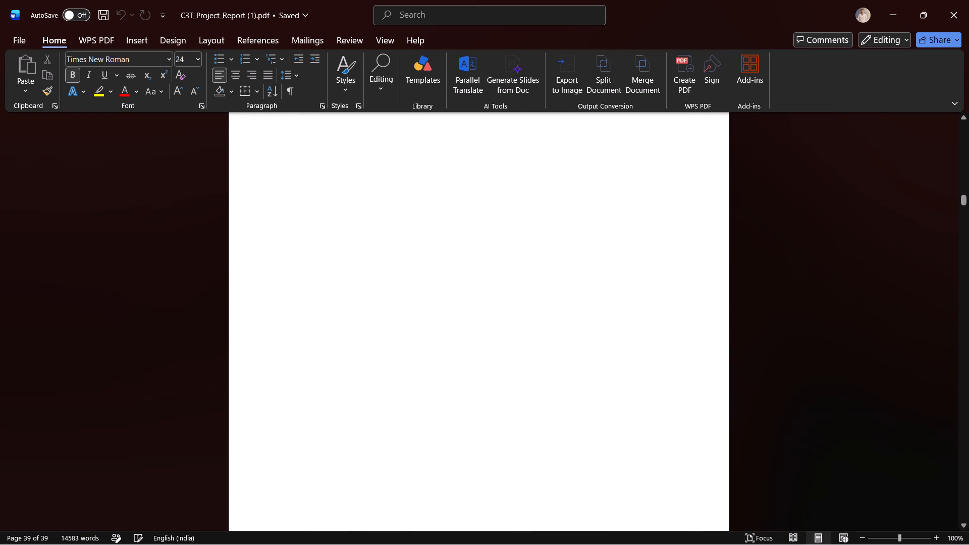
ctrl+scroll(635, 322, down, 5)
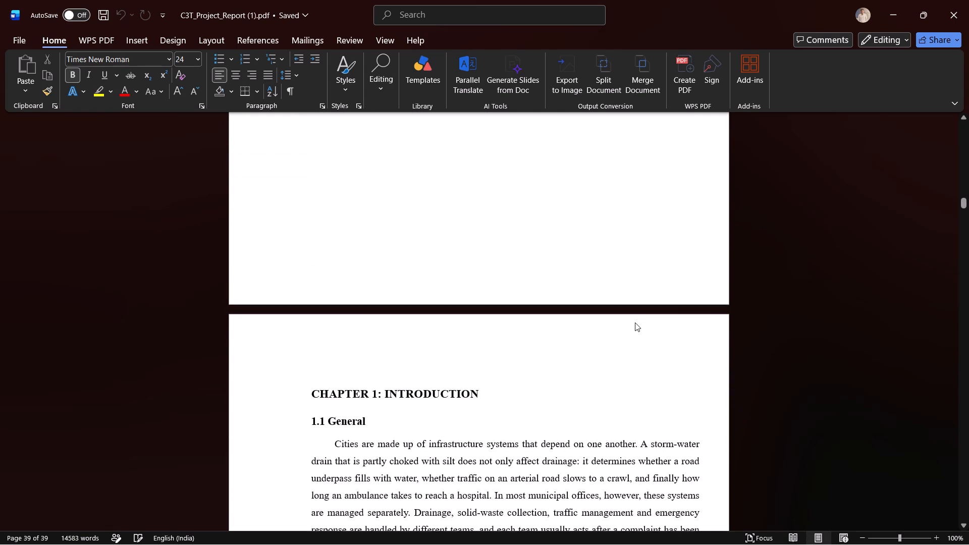
ctrl+scroll(635, 322, down, 4)
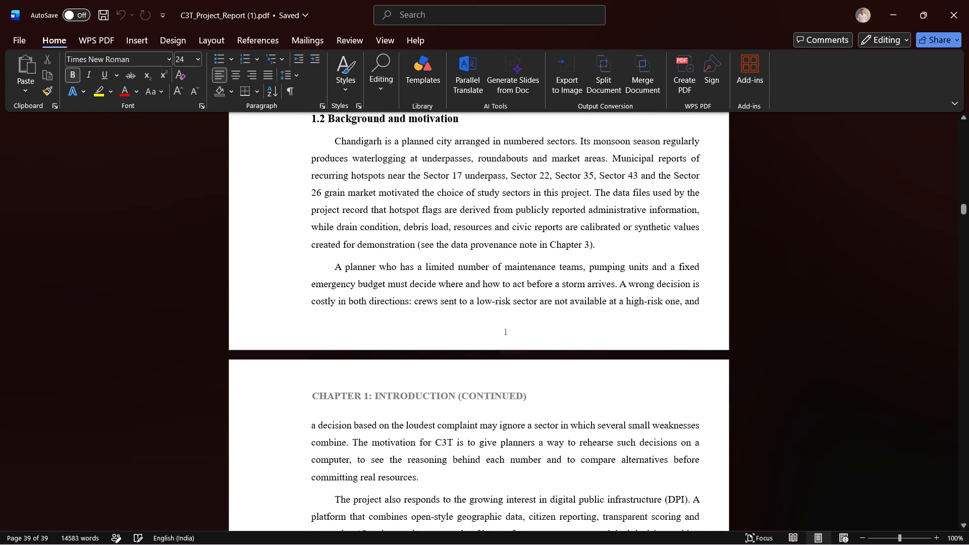
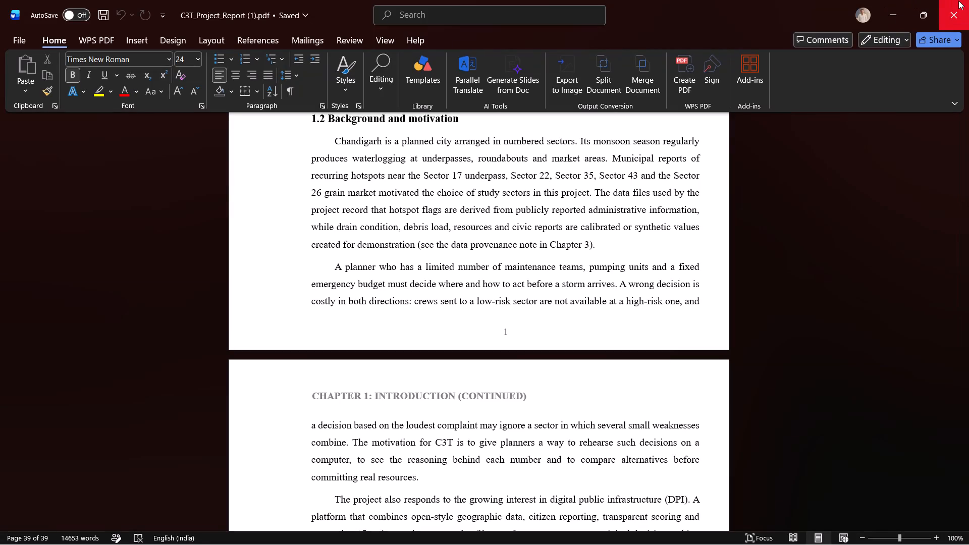
Close the C3T report and the Multi-Tier Parking System report, discarding the parking report's unsaved changes.
ctrl+click(958, 1)
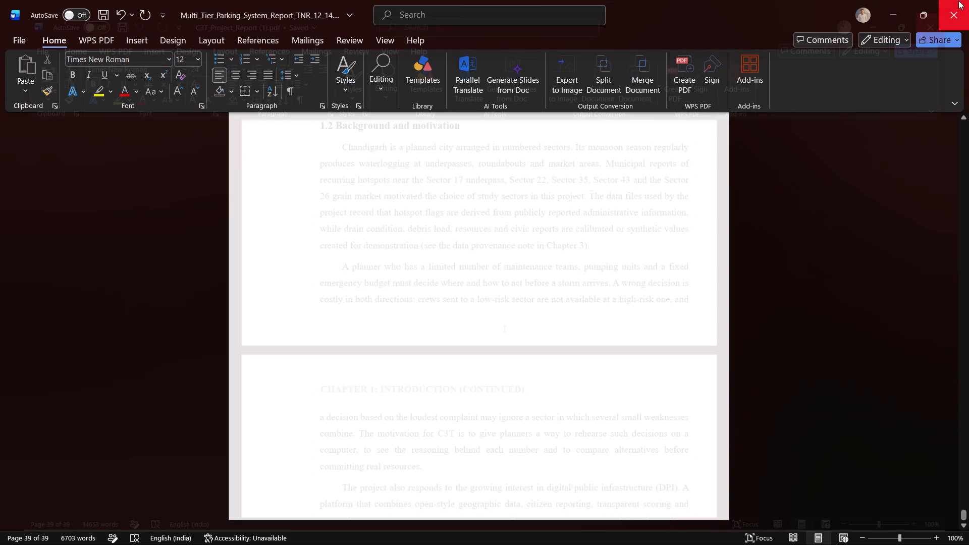
ctrl+click(950, 0)
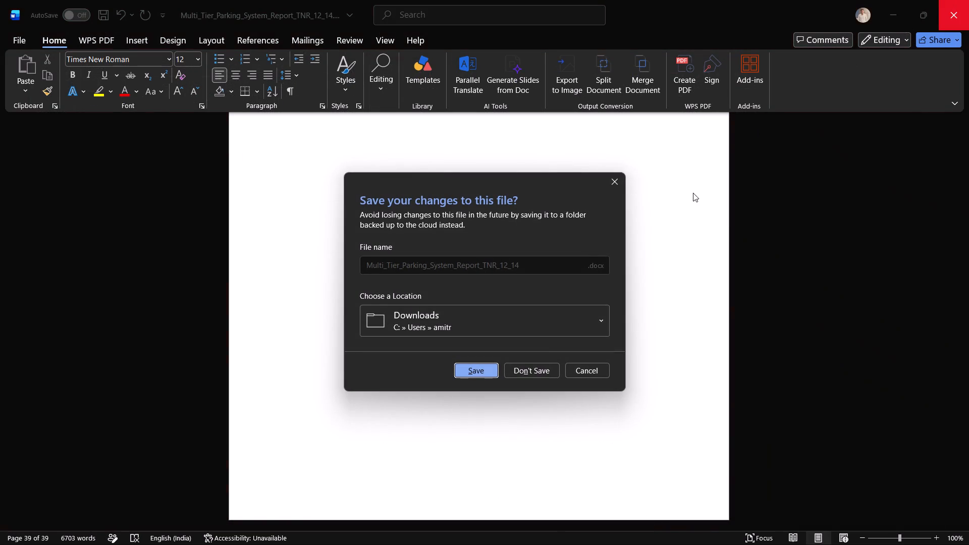
ctrl+click(540, 374)
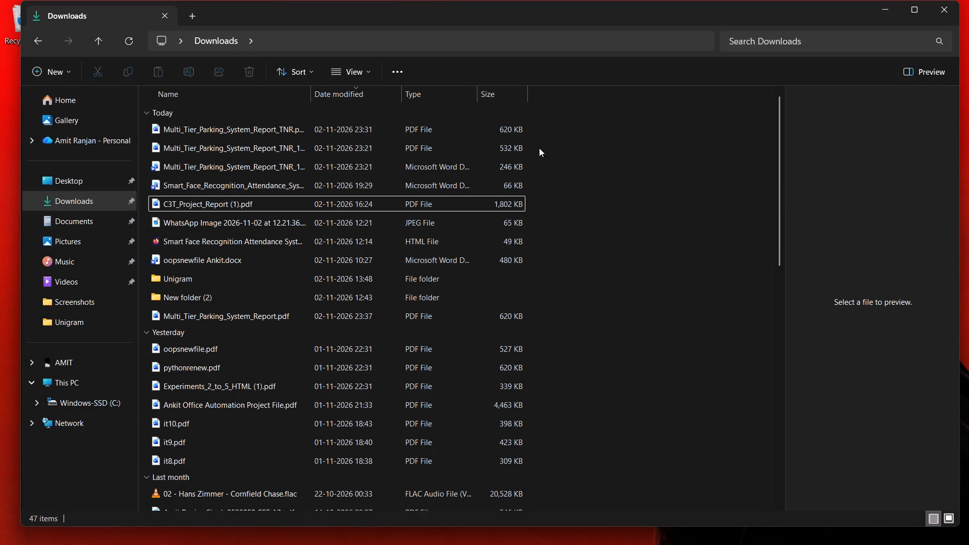
Delete the Multi_Tier_Parking_System_Report_TNR_1 PDF and Word files and the Smart_Face_Recognition_Attendance Word document from Downloads.
ctrl+drag(539, 148, 475, 189)
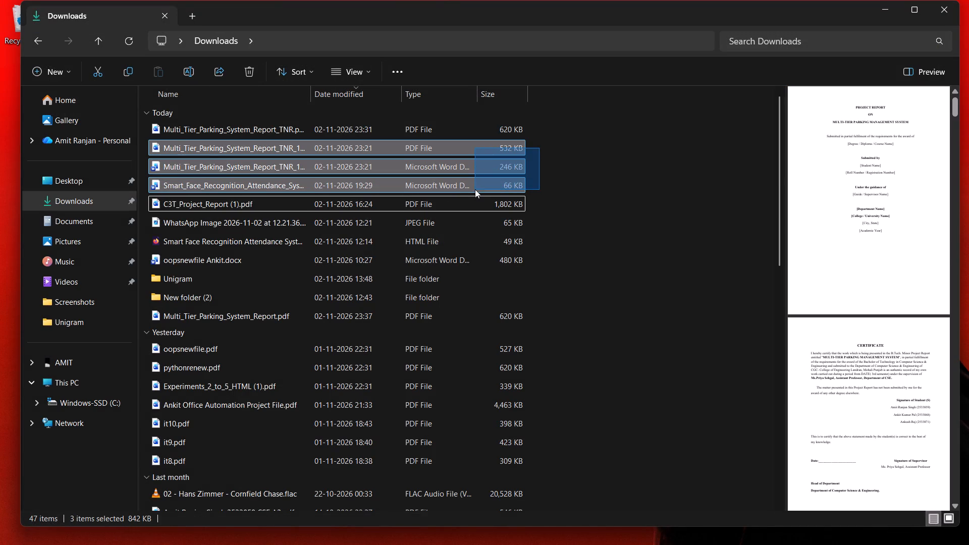
key(Delete)
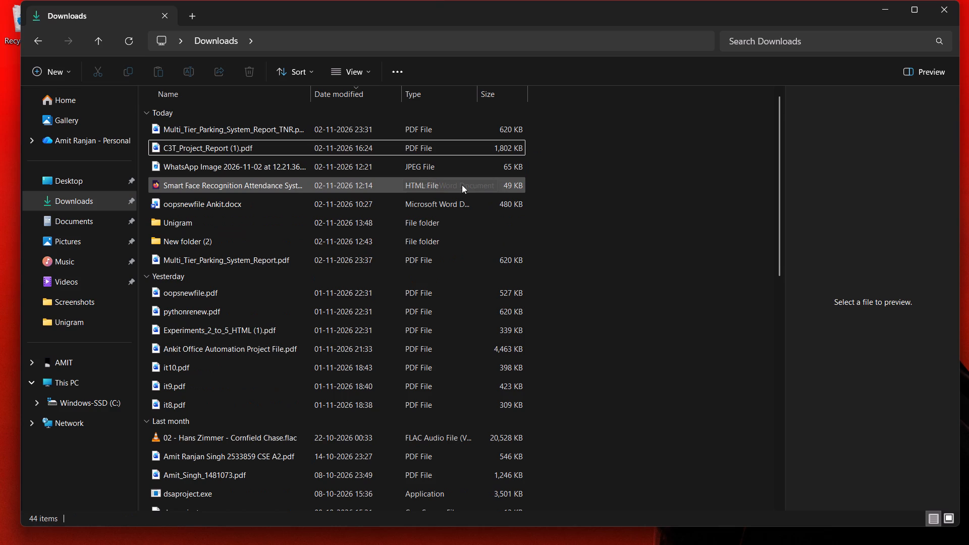
Delete today's WhatsApp JPEG image and the oopsnewfile Word document from the Downloads folder.
ctrl+click(431, 171)
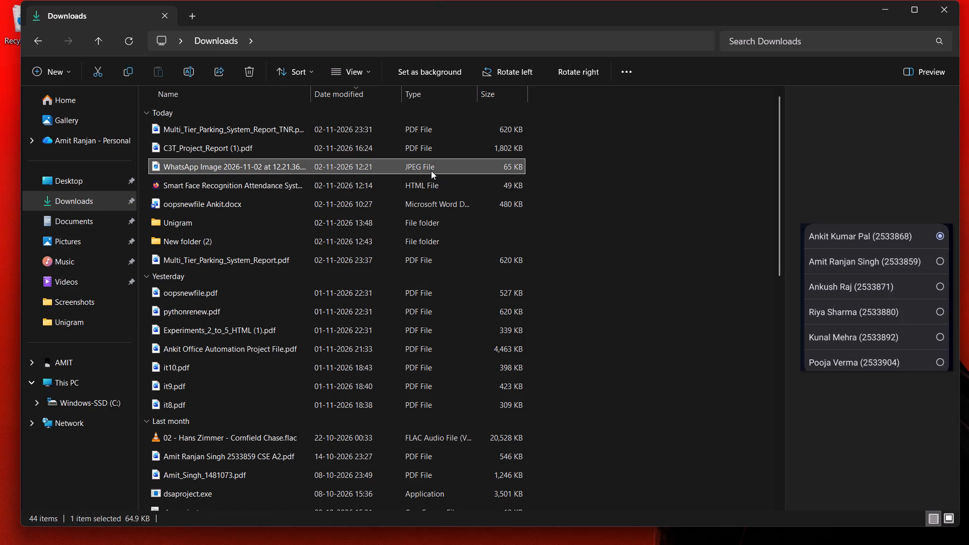
key(Delete)
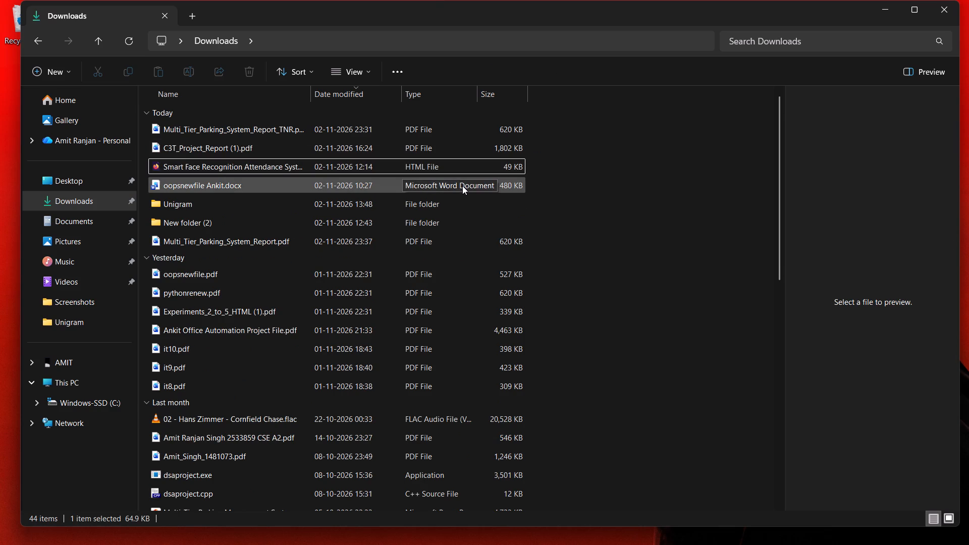
ctrl+click(462, 186)
key(Delete)
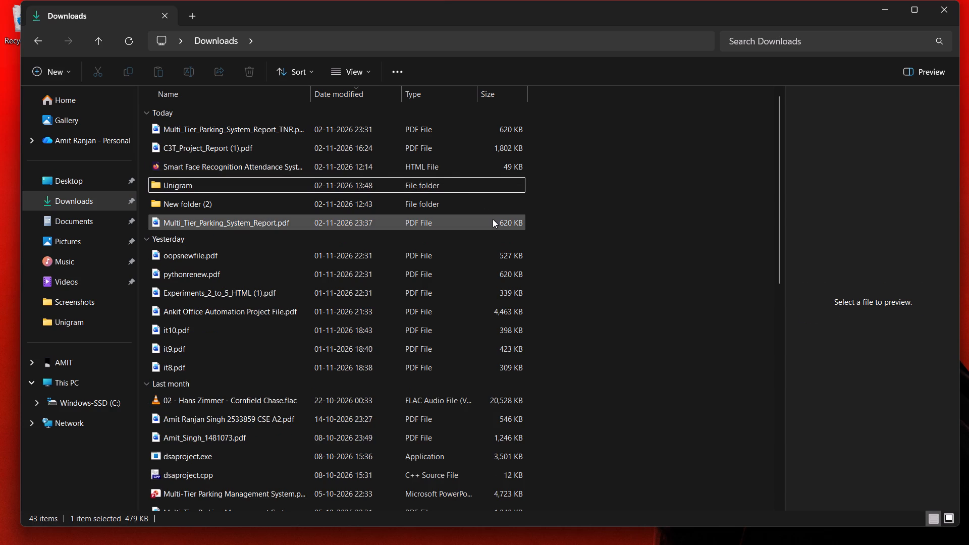
Examine the preview of Multi_Tier_Parking_System_Report.pdf from the cover page and certificate through the chapters to the final appendix.
ctrl+click(493, 219)
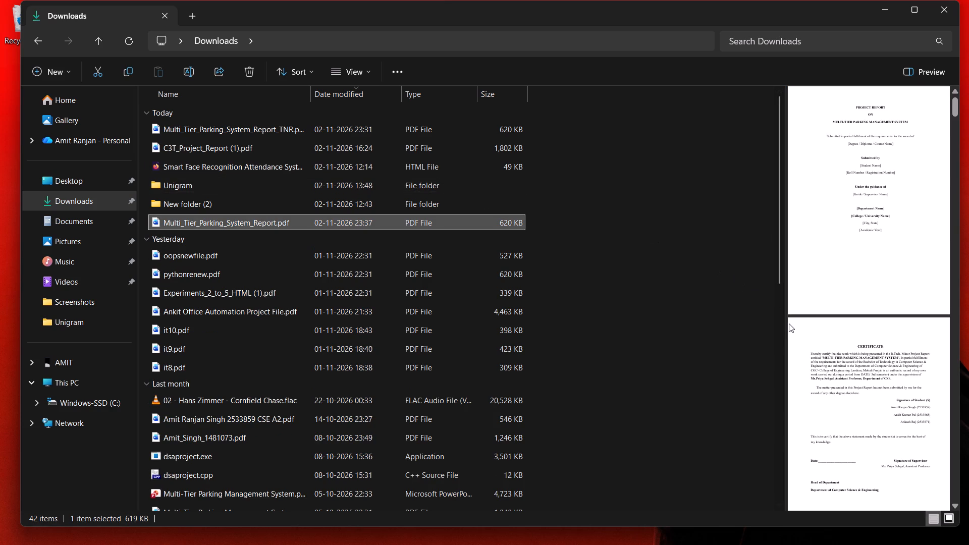
ctrl+scroll(789, 323, down, 5)
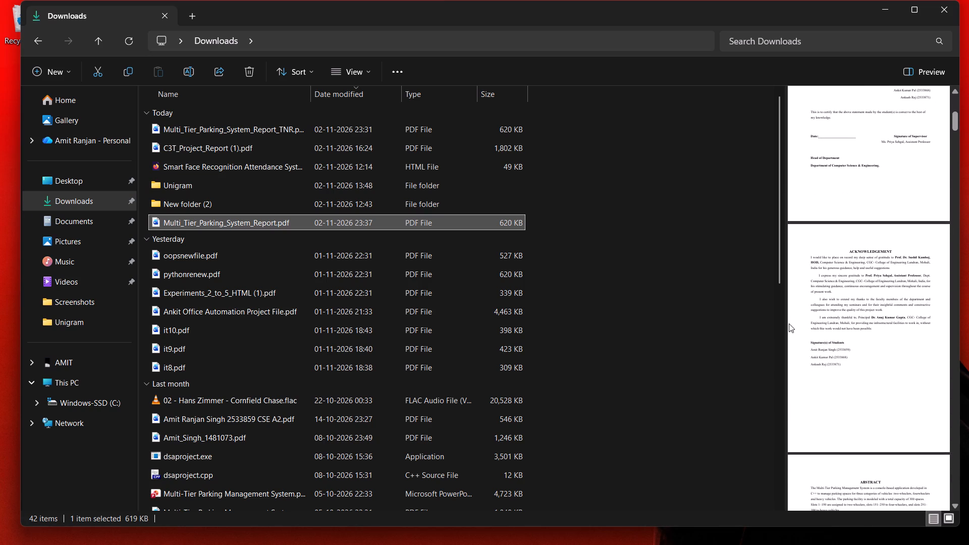
ctrl+scroll(789, 323, down, 6)
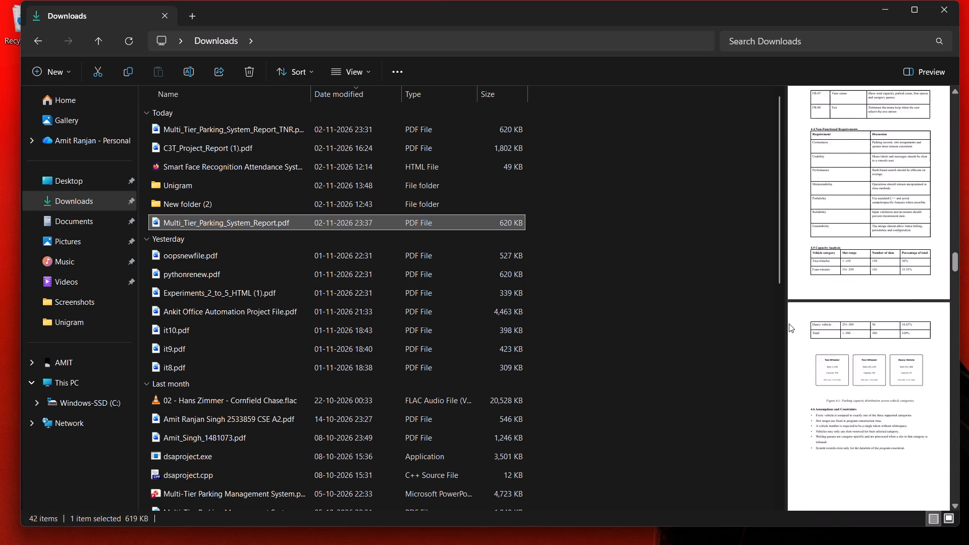
ctrl+scroll(789, 323, down, 7)
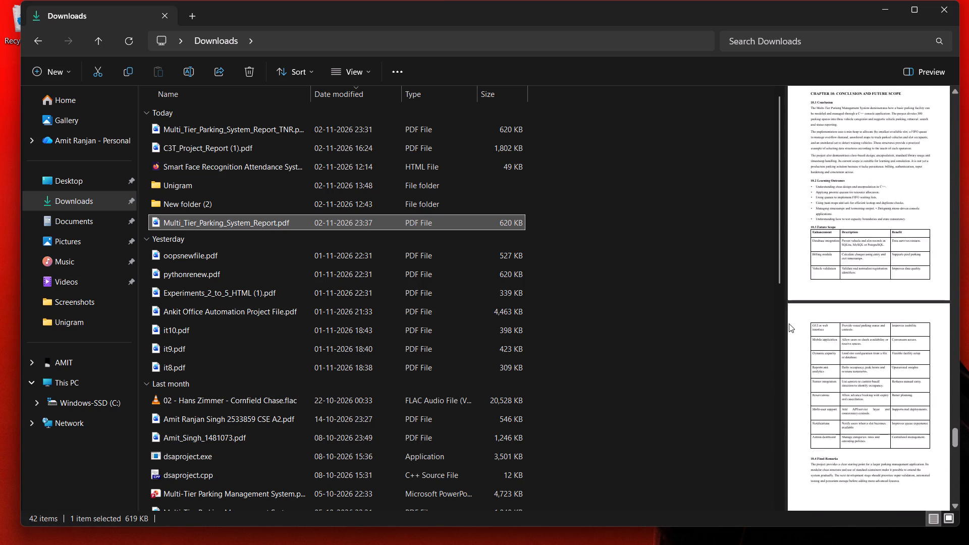
ctrl+scroll(789, 323, down, 13)
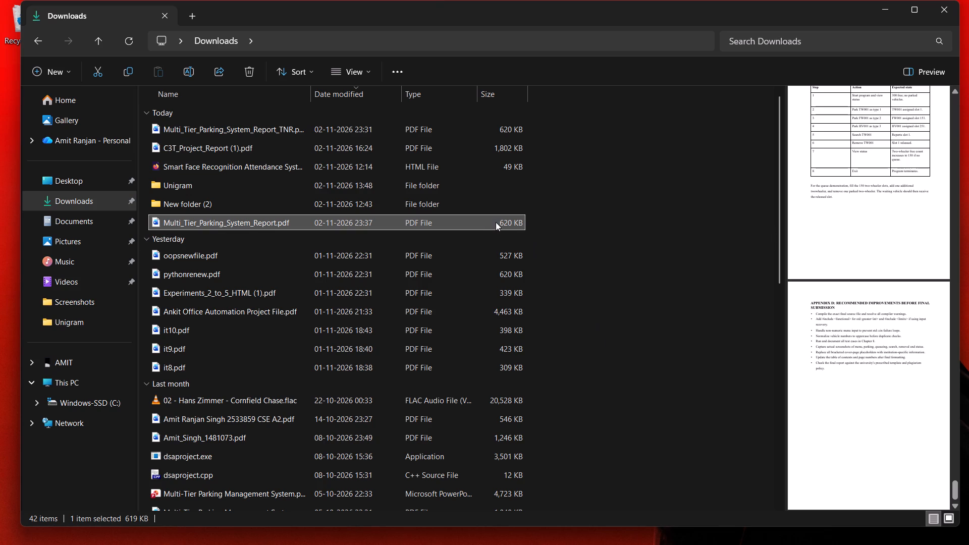
Delete Multi_Tier_Parking_System_Report.pdf from the Downloads folder in File Explorer.
key(Delete)
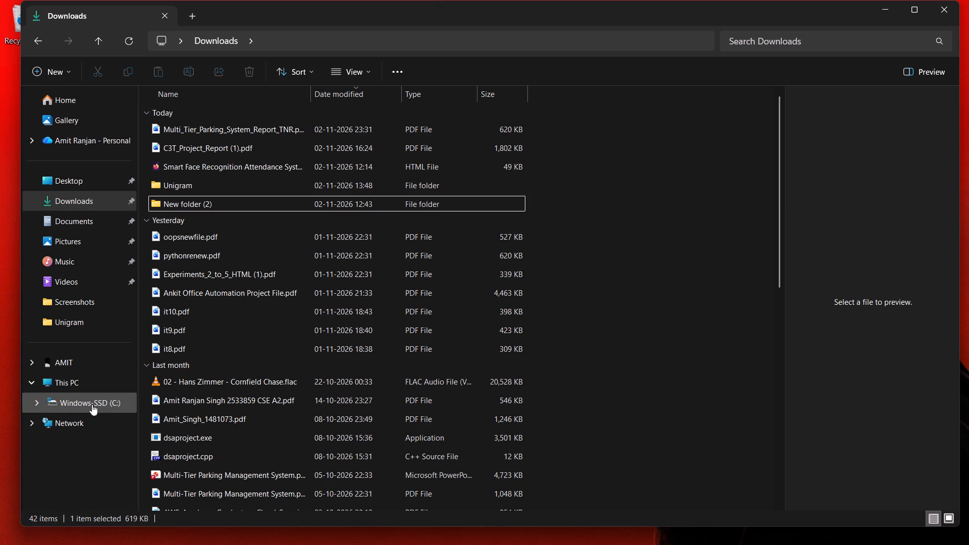
Copy Multi_Tier_Parking_System_Report_TNR.PDF from the connected phone's internal Download folder and return to the PC's Downloads folder.
ctrl+click(73, 362)
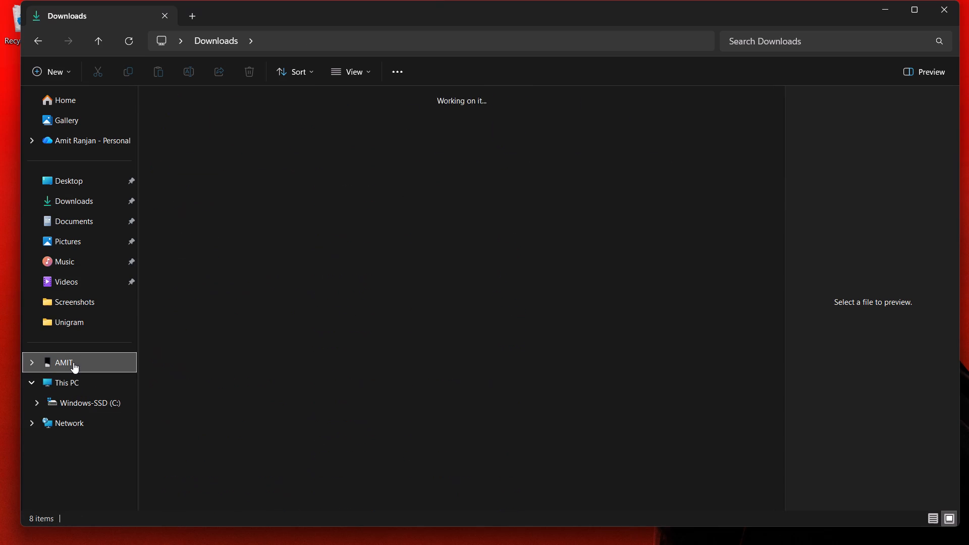
ctrl+click(191, 137)
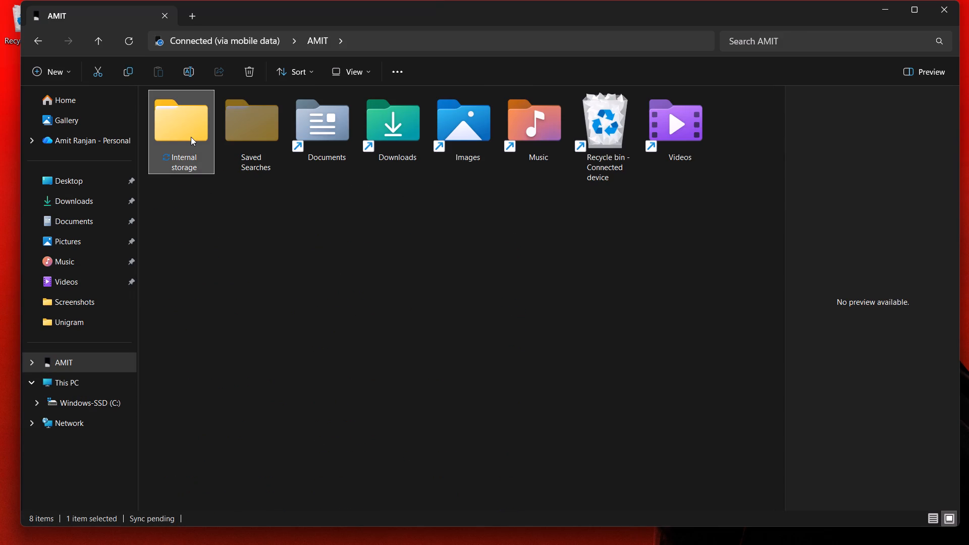
ctrl+double_click(191, 137)
ctrl+double_click(210, 136)
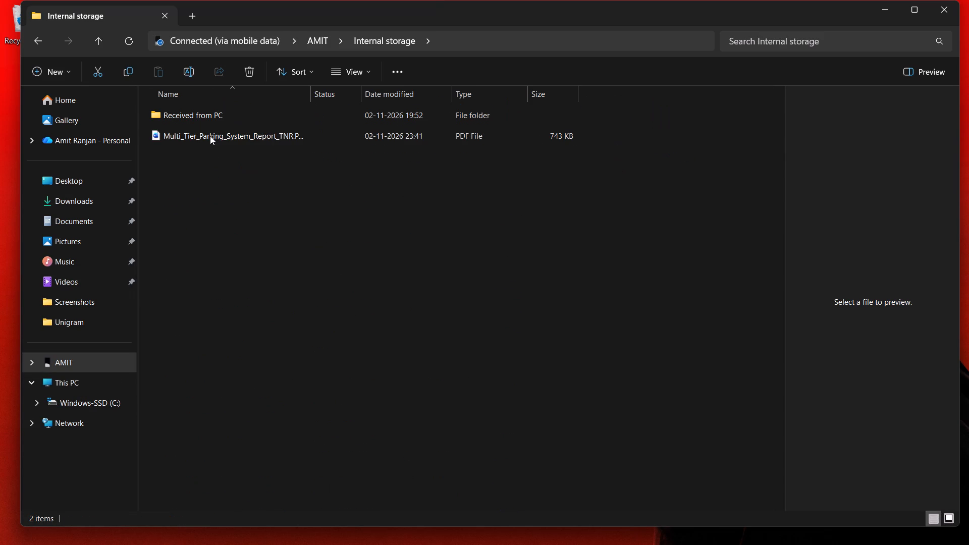
ctrl+click(233, 135)
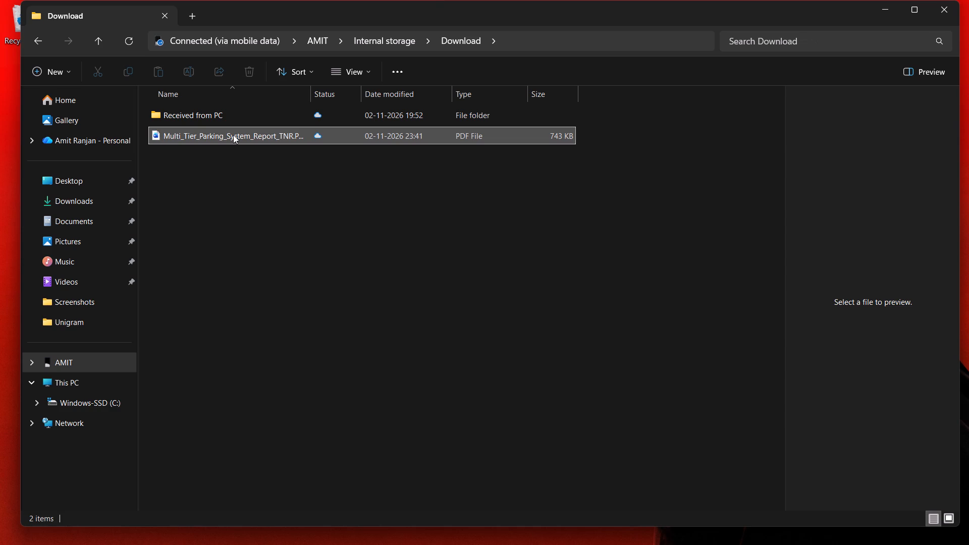
key(ctrl+c)
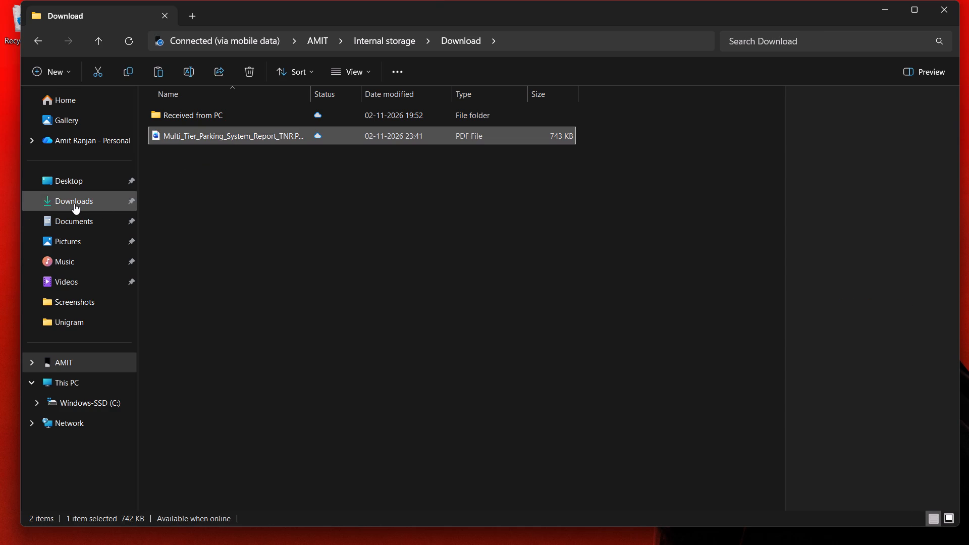
click(74, 203)
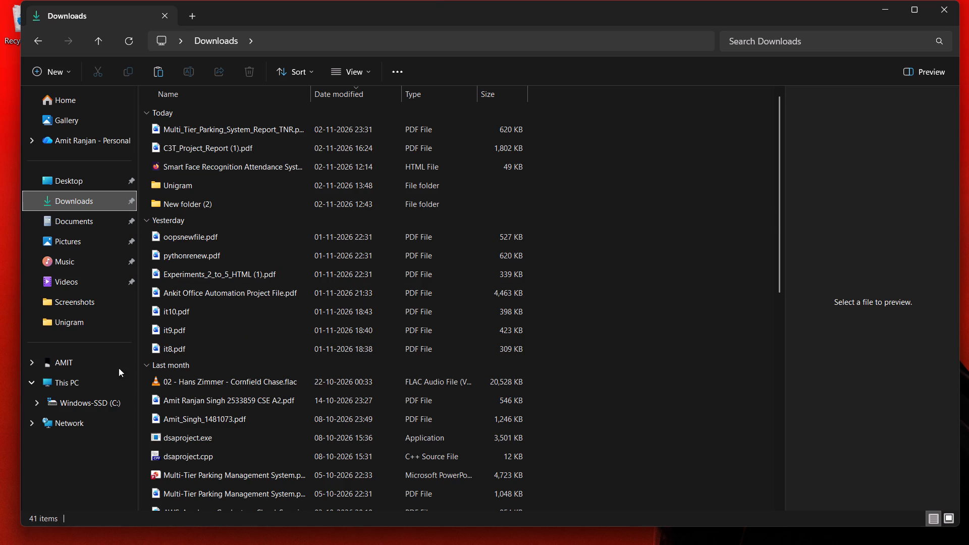
Open Multi_Tier_Parking_System_Report_TNR.PDF from the phone's Download folder in Word and examine its layout from Chapter 1 into Chapter 2.
click(93, 367)
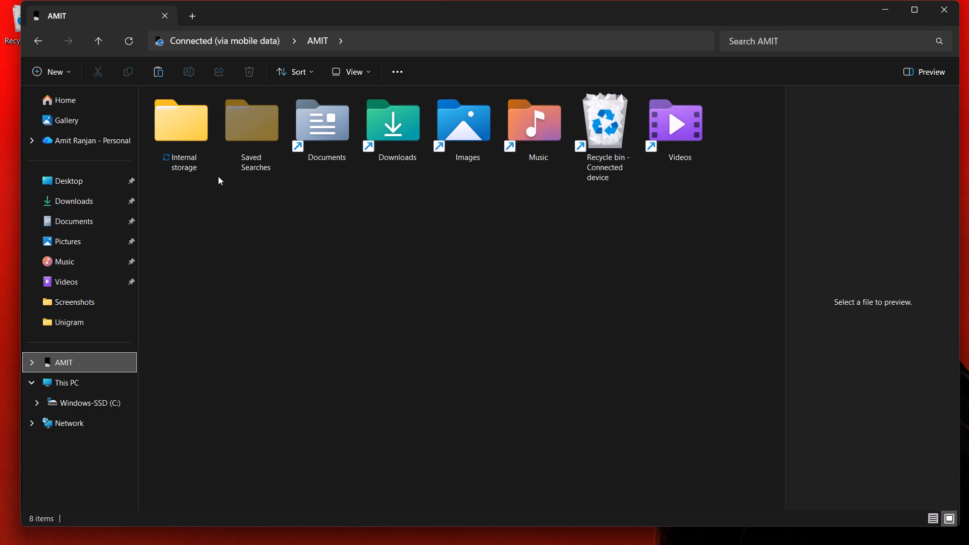
double_click(200, 161)
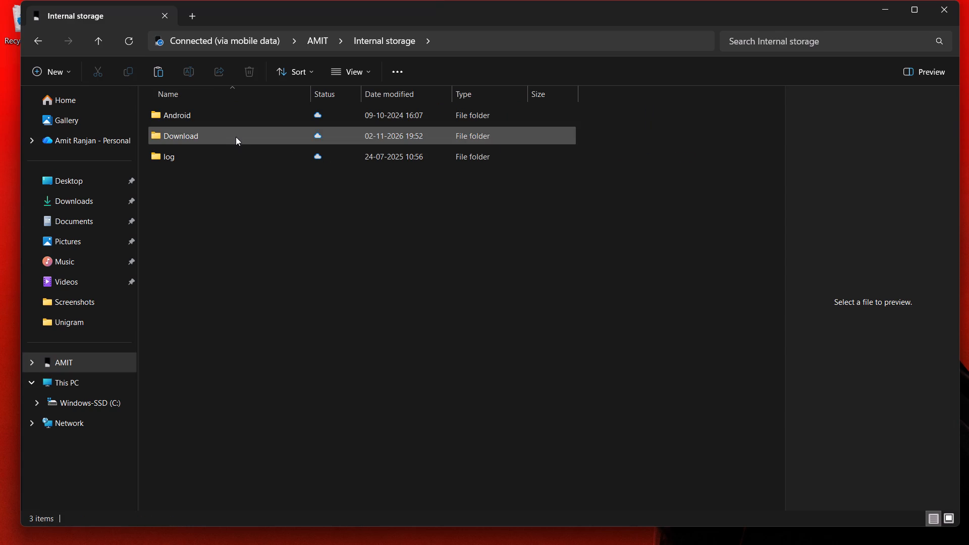
double_click(236, 137)
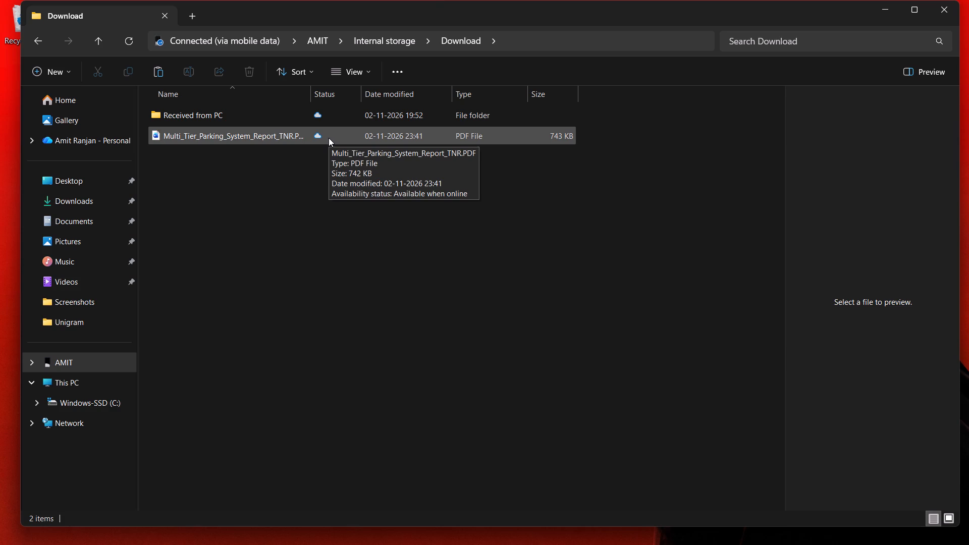
click(329, 138)
triple_click(329, 138)
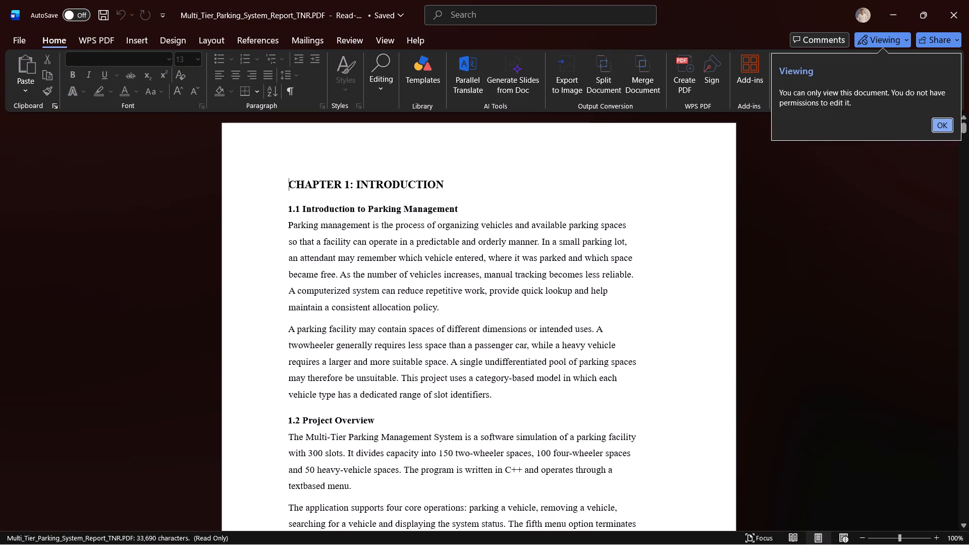
scroll(508, 248, down, 5)
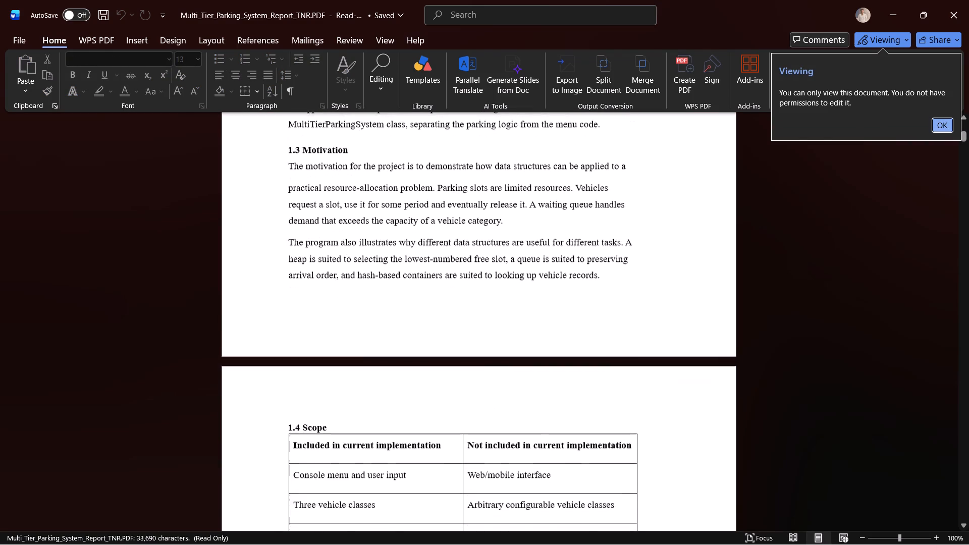
scroll(508, 248, down, 3)
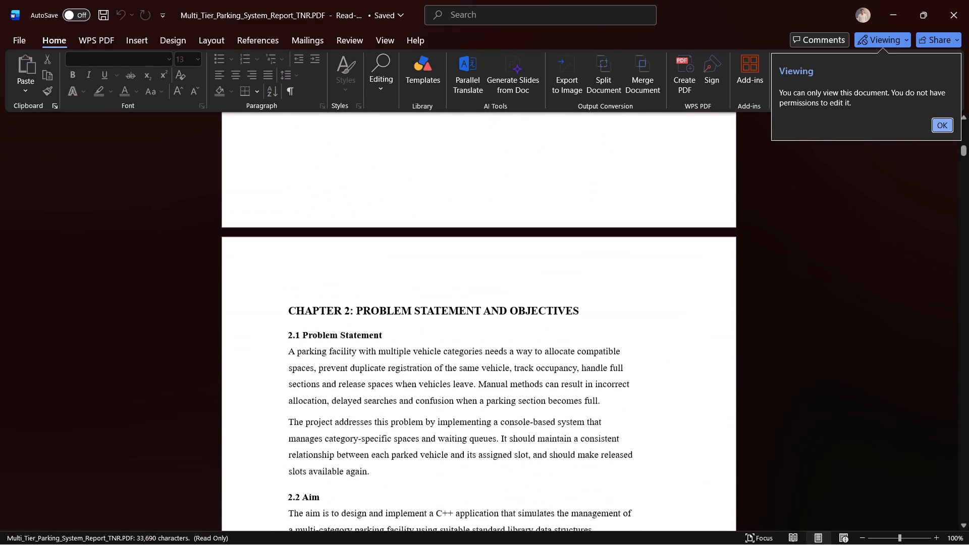
scroll(508, 248, down, 1)
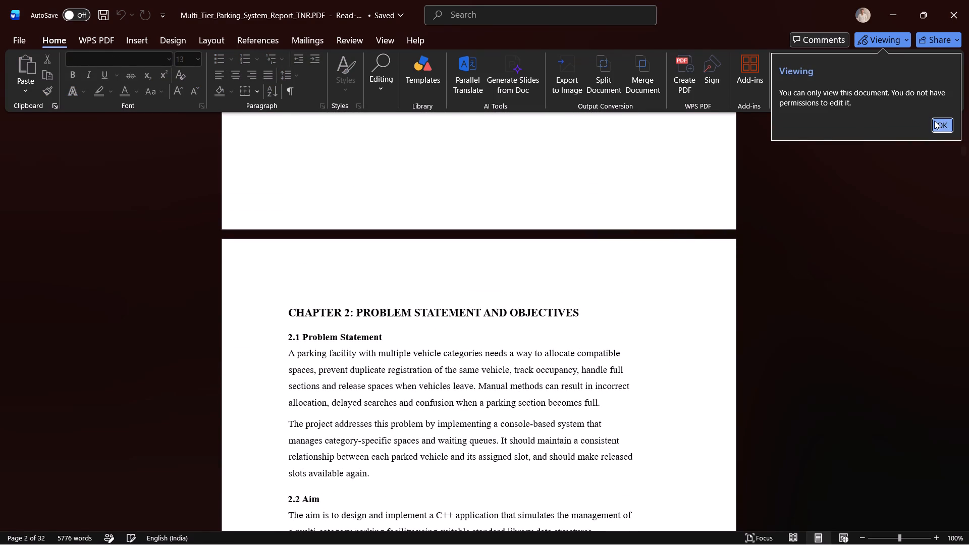
click(934, 121)
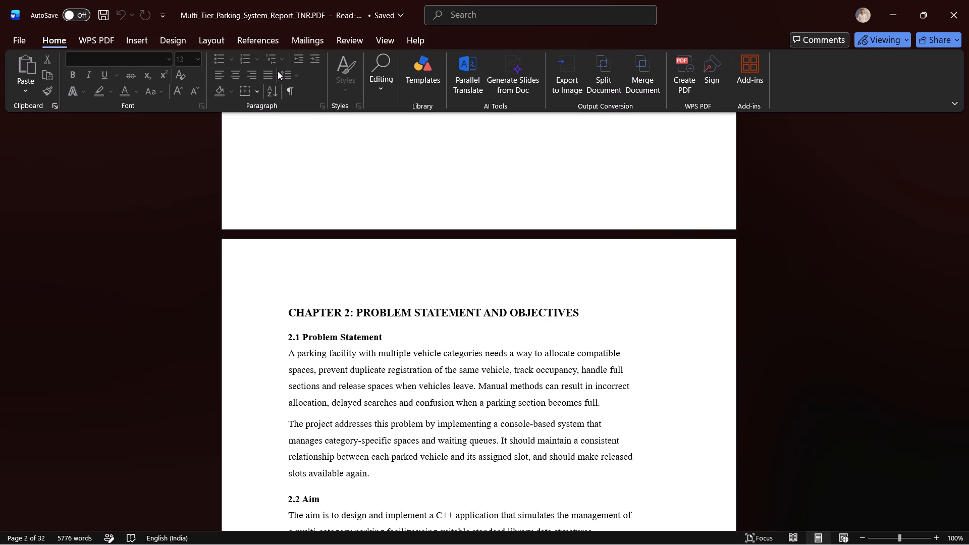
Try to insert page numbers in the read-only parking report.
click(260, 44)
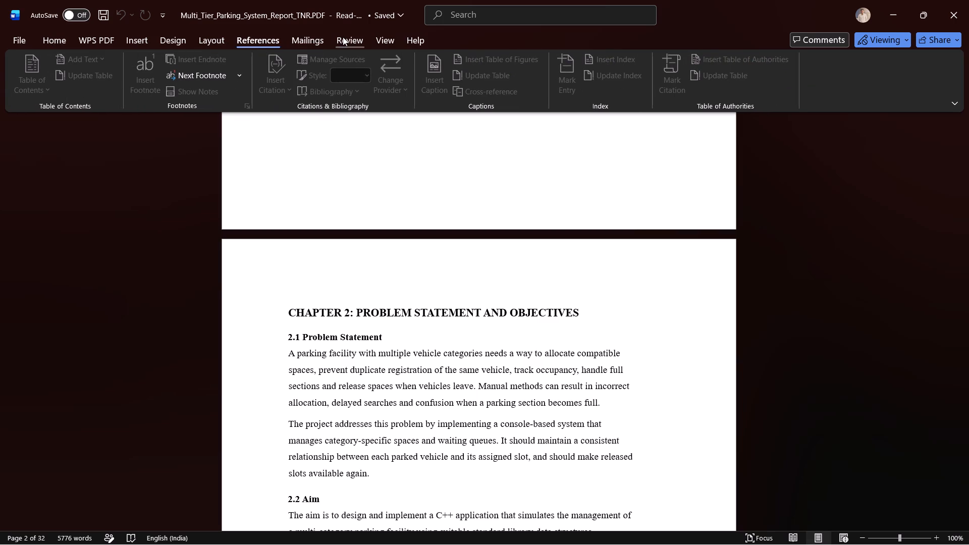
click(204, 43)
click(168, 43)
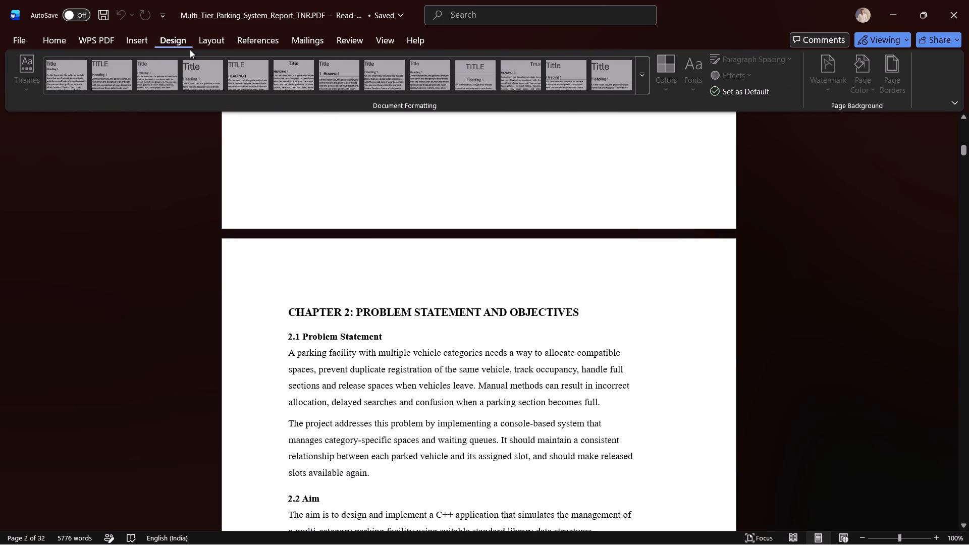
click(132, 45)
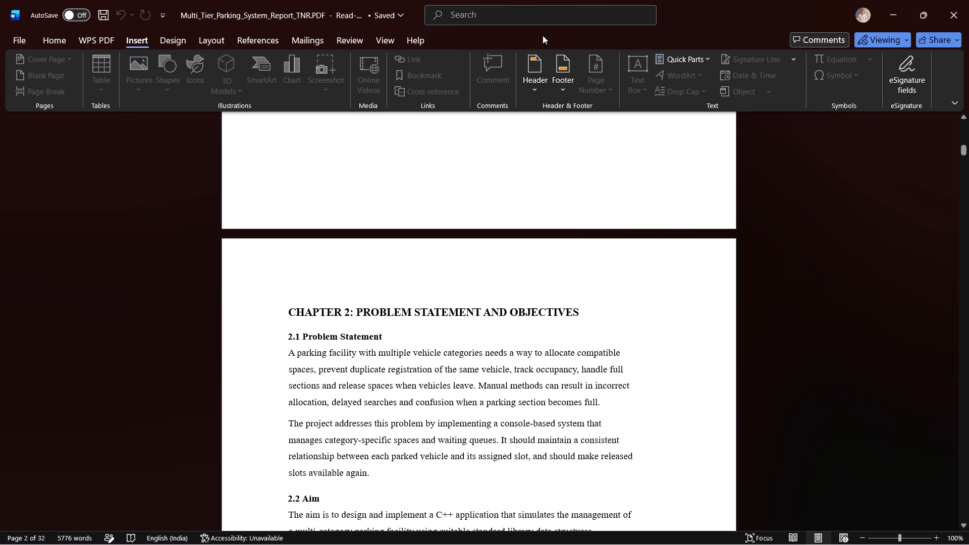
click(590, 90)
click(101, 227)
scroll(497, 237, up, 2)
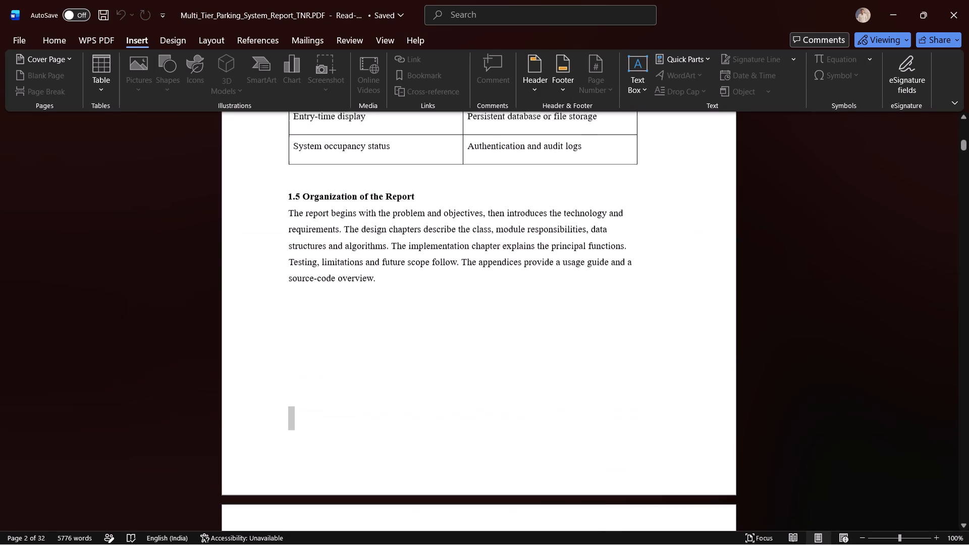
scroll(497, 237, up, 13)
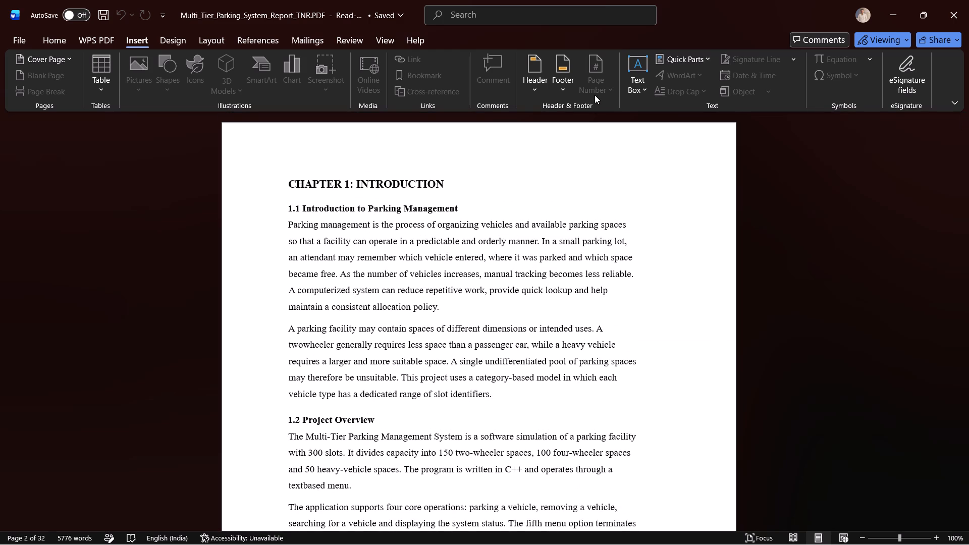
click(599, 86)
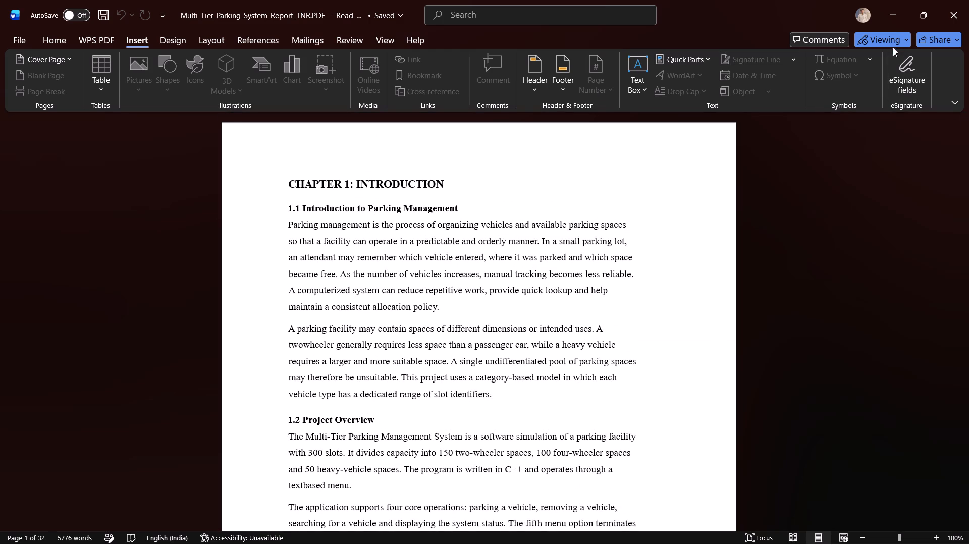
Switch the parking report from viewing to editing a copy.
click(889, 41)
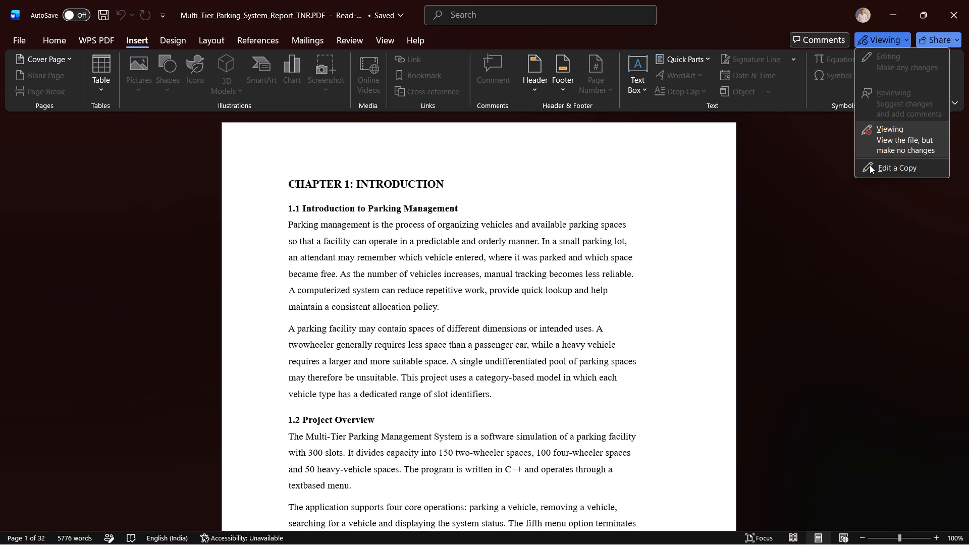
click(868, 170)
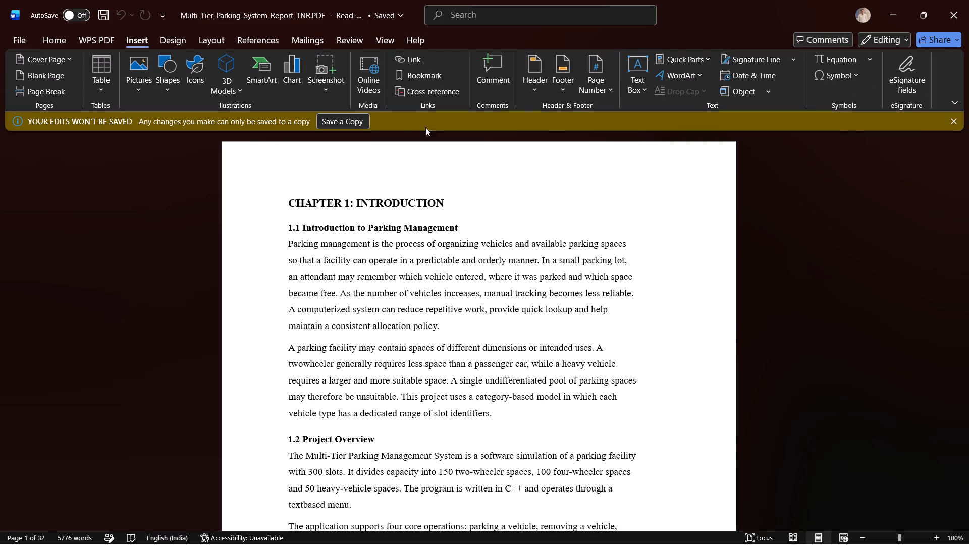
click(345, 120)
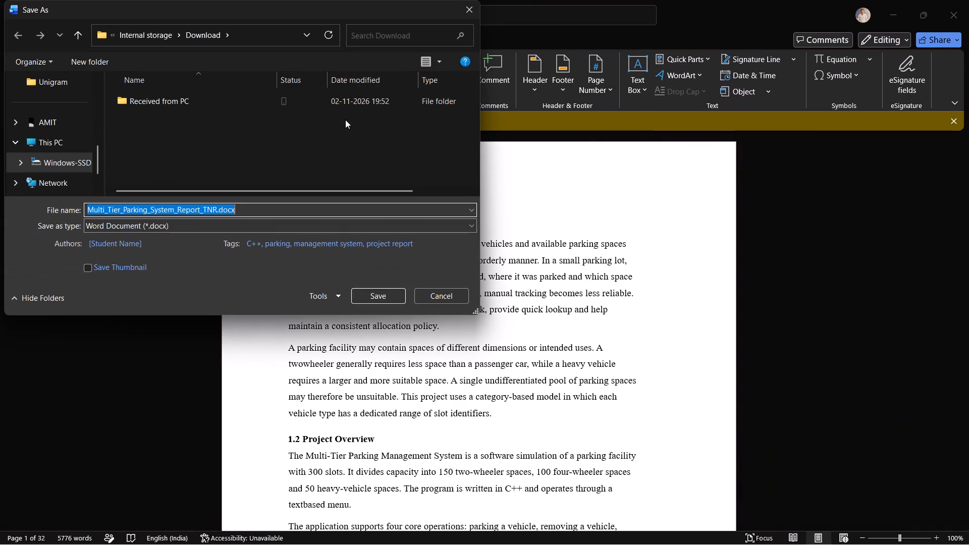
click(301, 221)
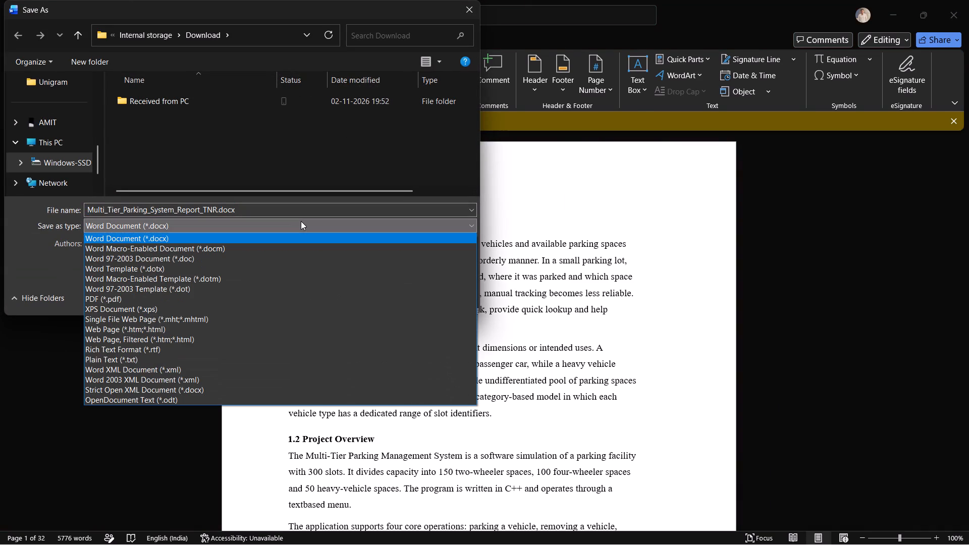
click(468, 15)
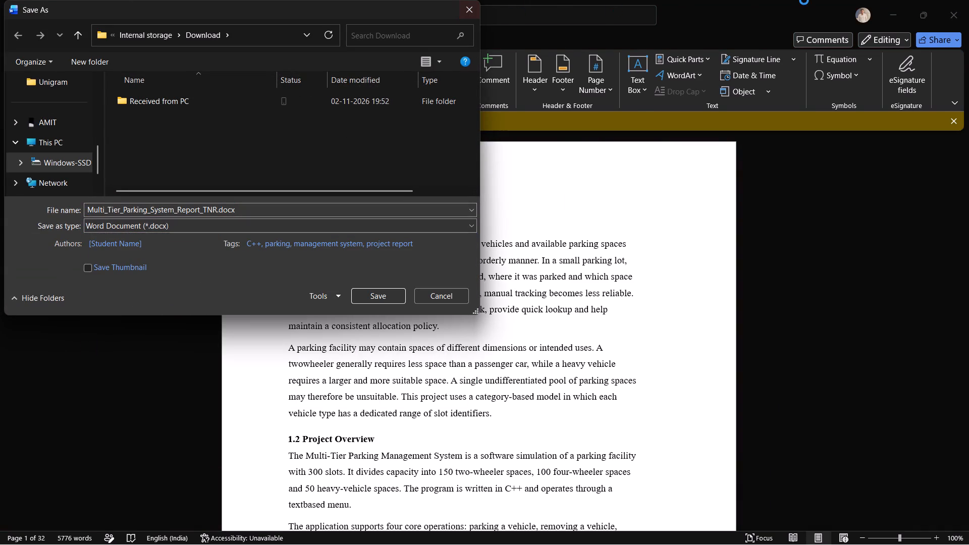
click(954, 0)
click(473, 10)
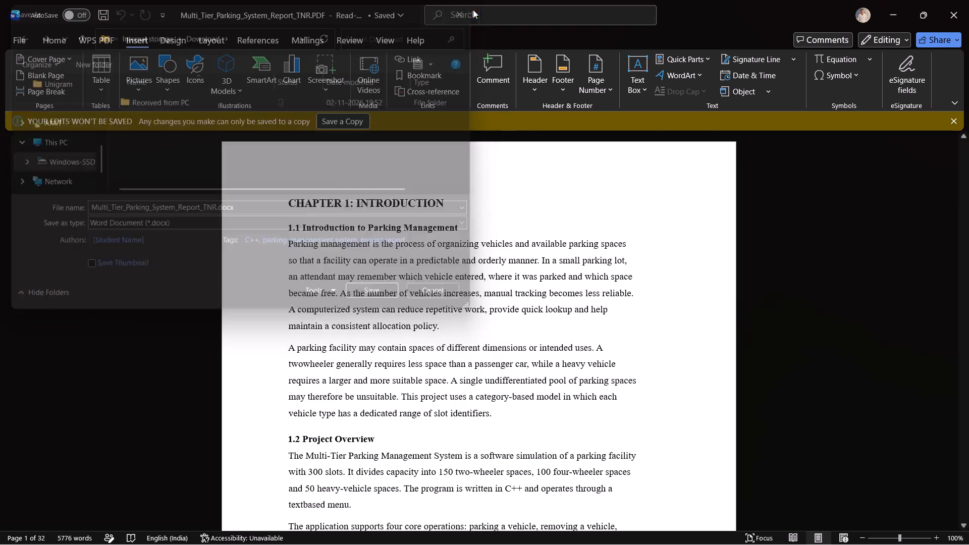
Close the parking report without saving a copy.
click(968, 4)
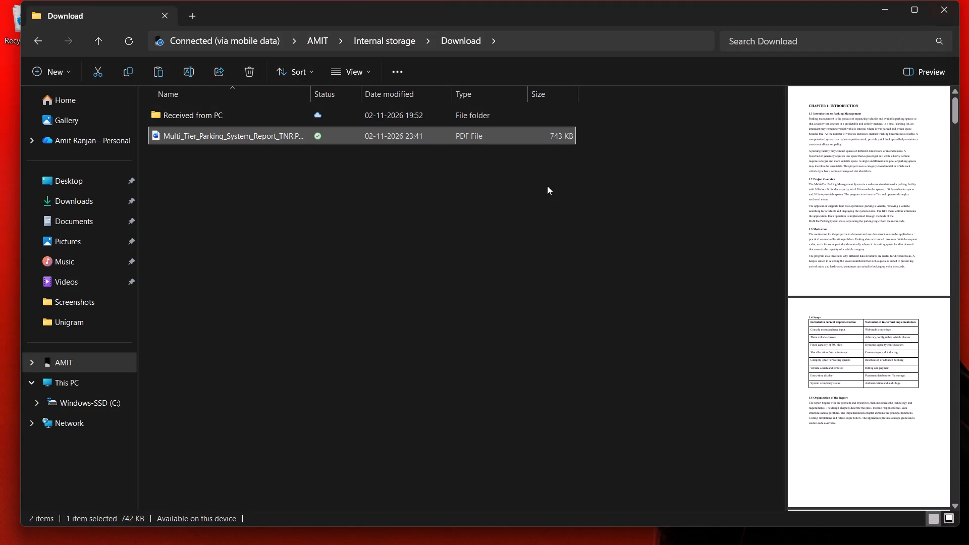
Delete the fourteen most recently modified files, down to and including O16.cpp, from the OneDrive Documents folder.
click(61, 202)
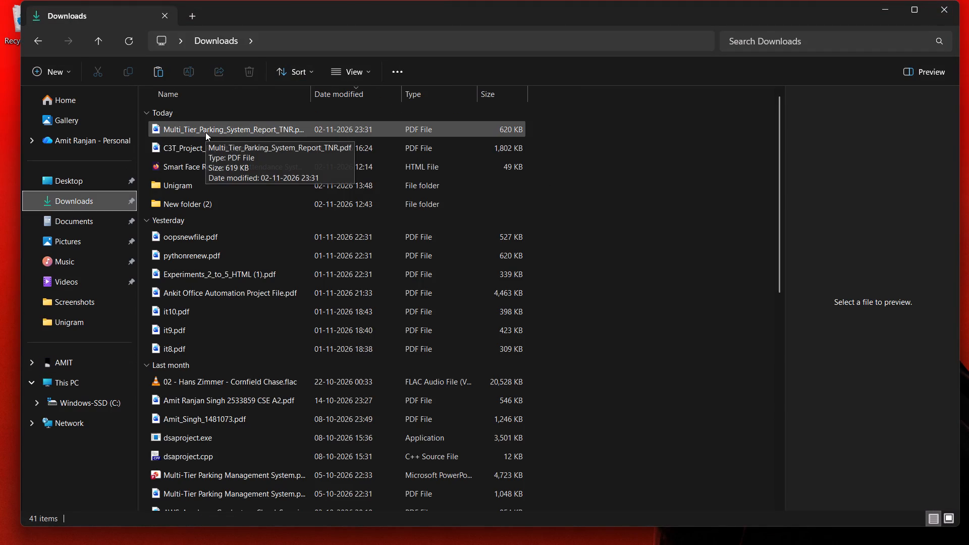
double_click(68, 136)
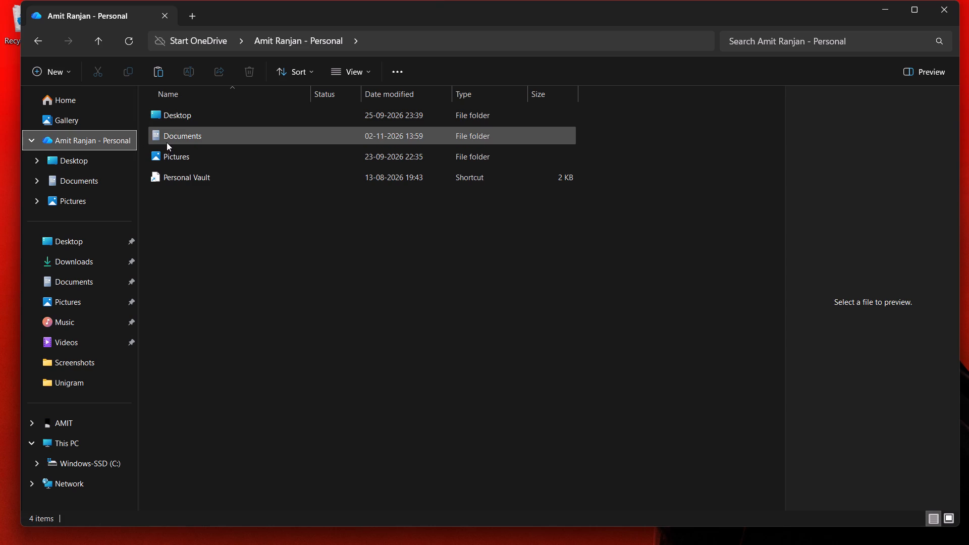
click(167, 142)
double_click(167, 142)
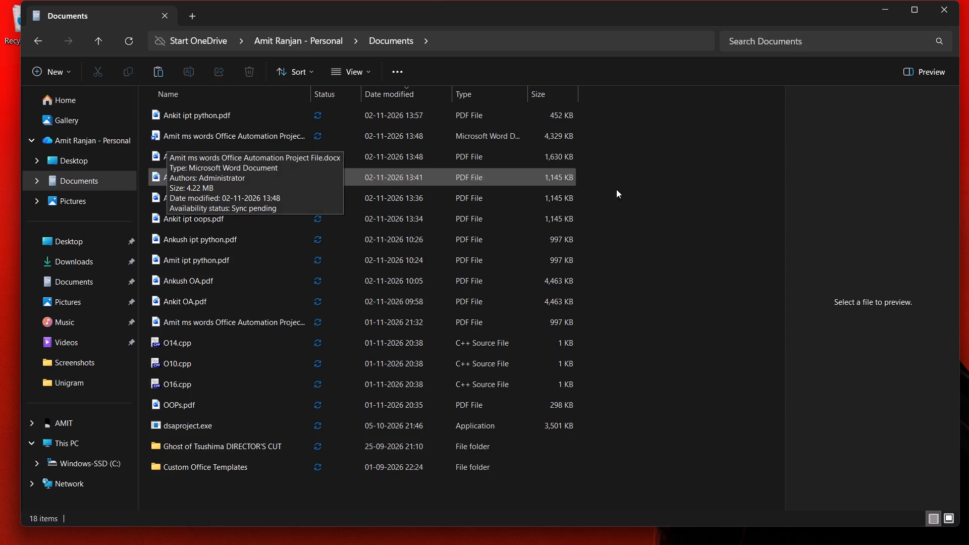
drag(609, 110, 536, 139)
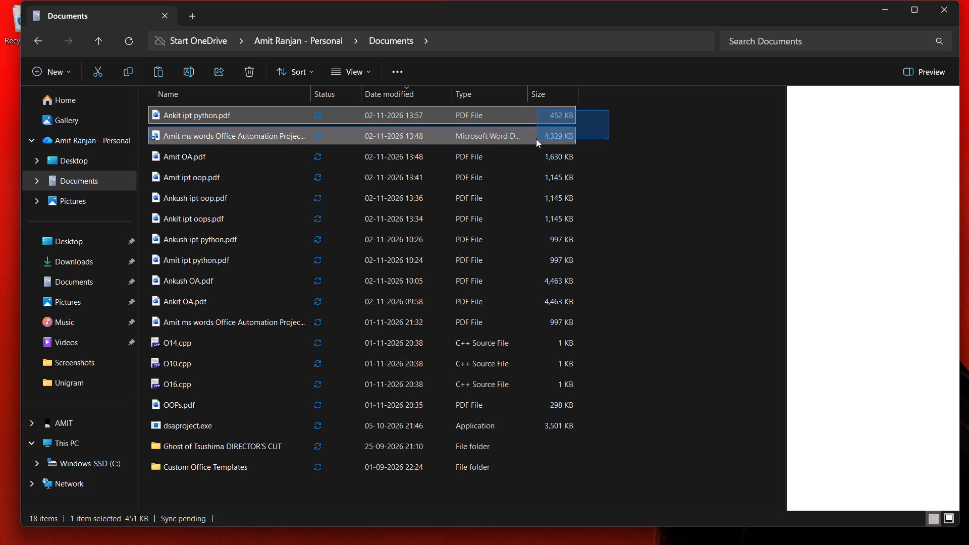
drag(536, 139, 435, 374)
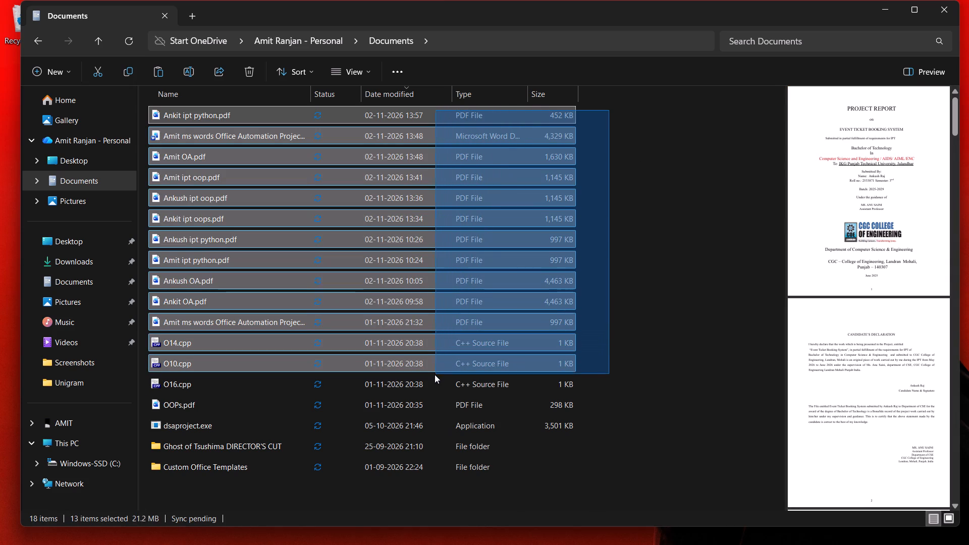
drag(435, 374, 430, 379)
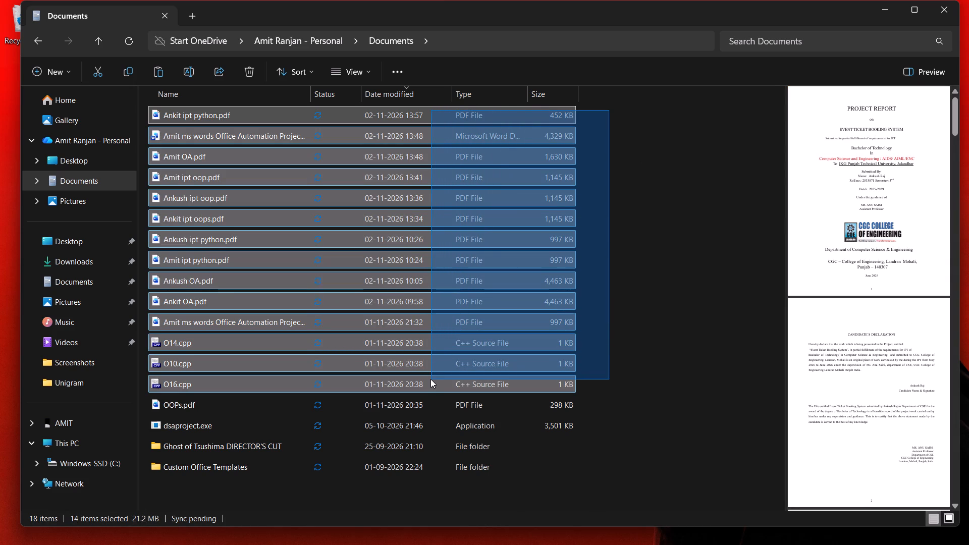
drag(430, 379, 420, 399)
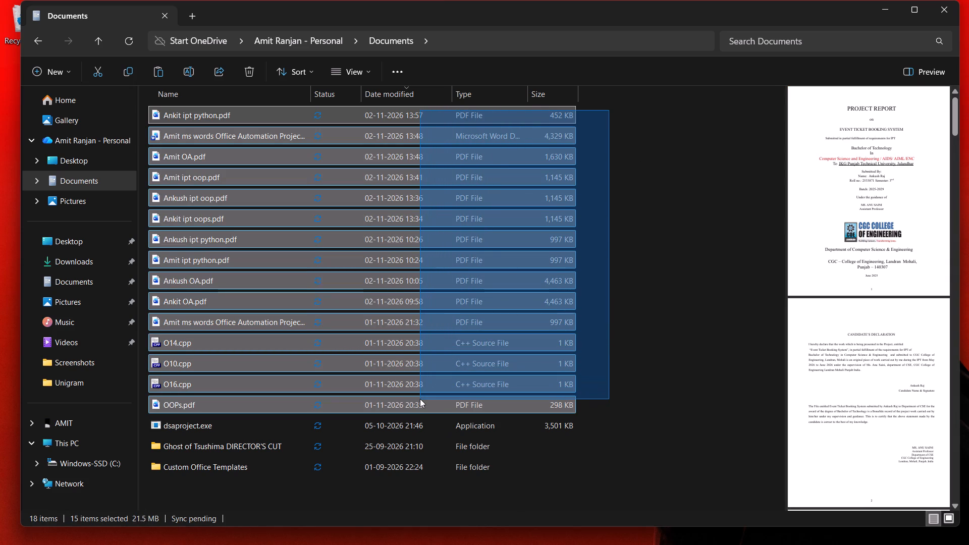
drag(420, 399, 414, 394)
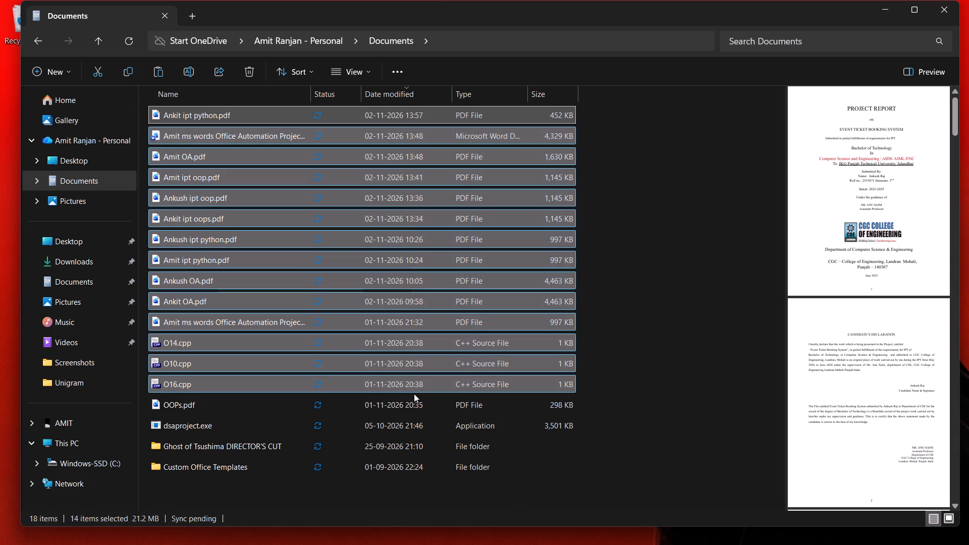
key(Delete)
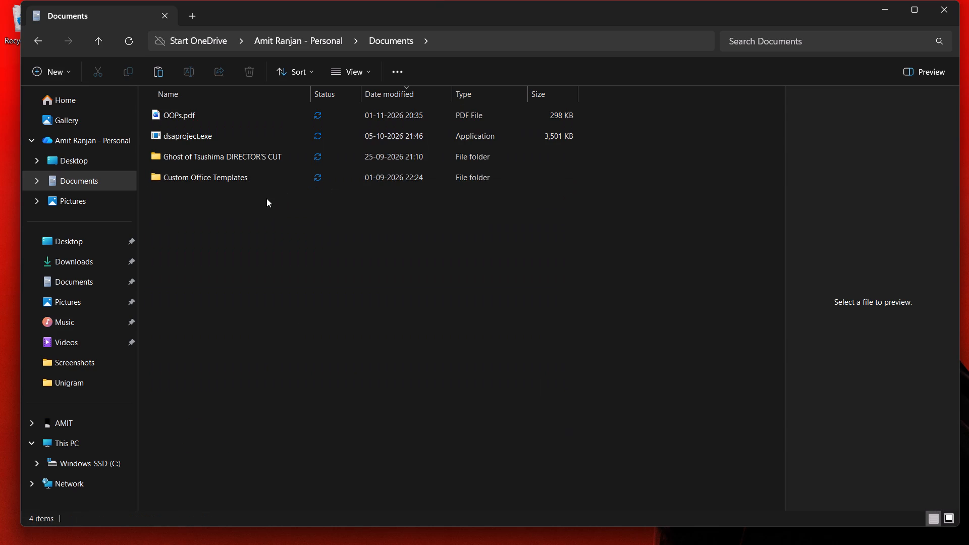
Copy Multi_Tier_Parking_System_Report_TNR.PDF from the phone's Download folder into the OneDrive Documents folder.
click(78, 255)
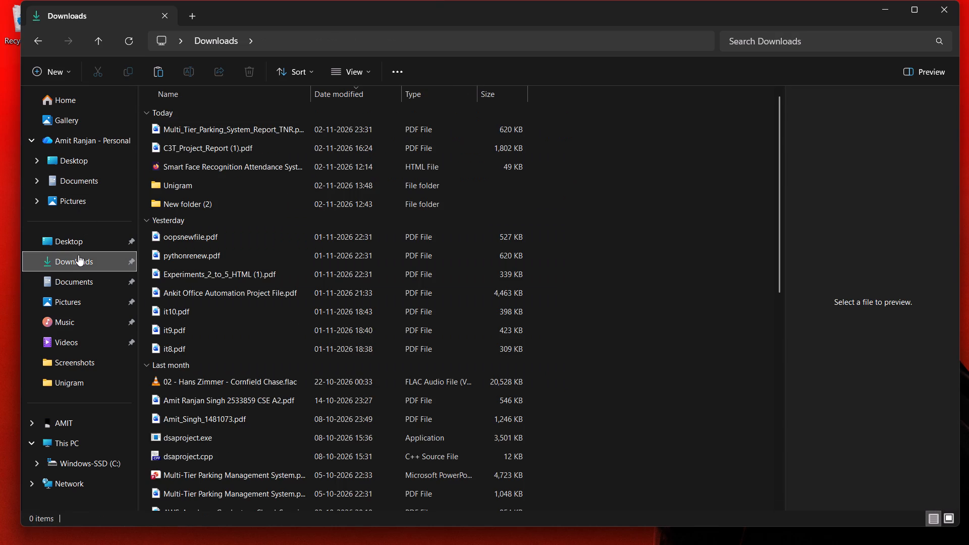
click(80, 176)
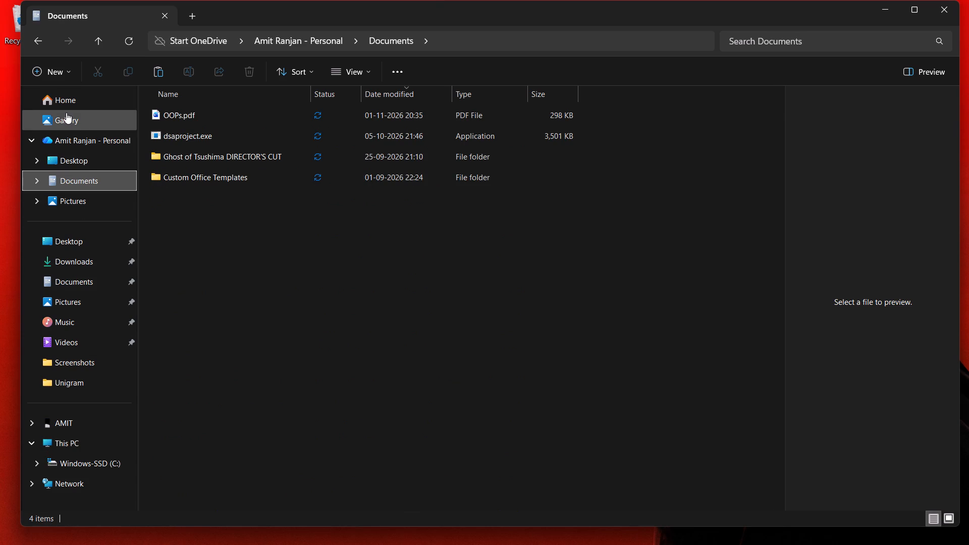
click(59, 98)
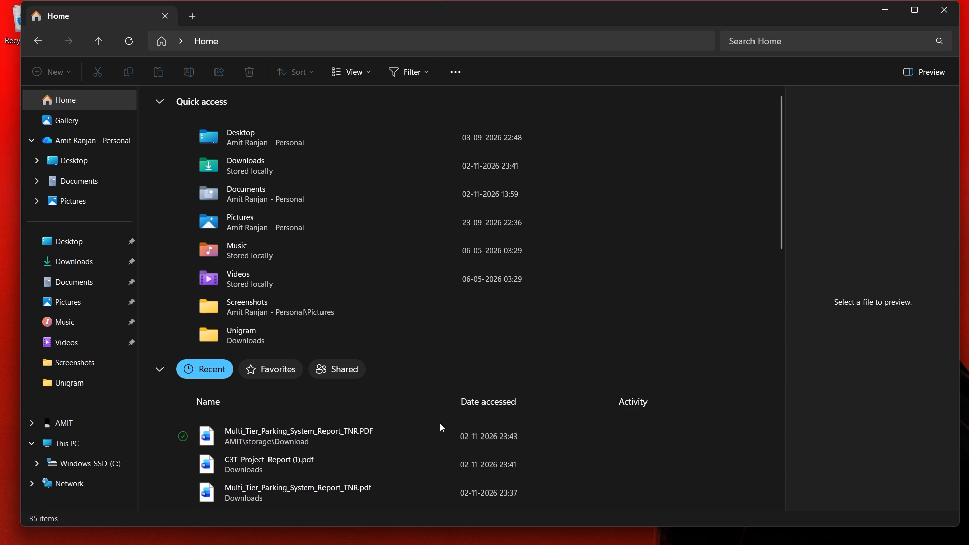
click(422, 438)
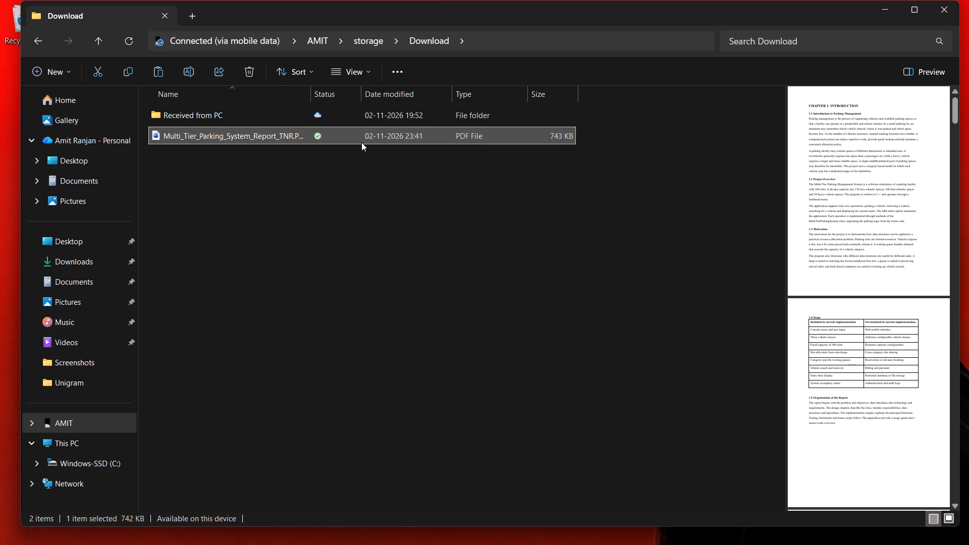
click(361, 142)
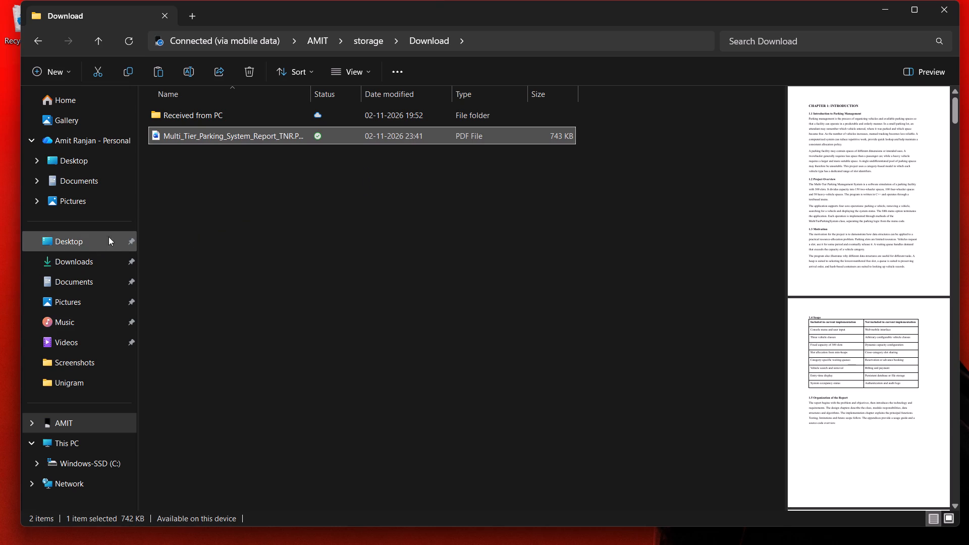
scroll(244, 168, left, 1)
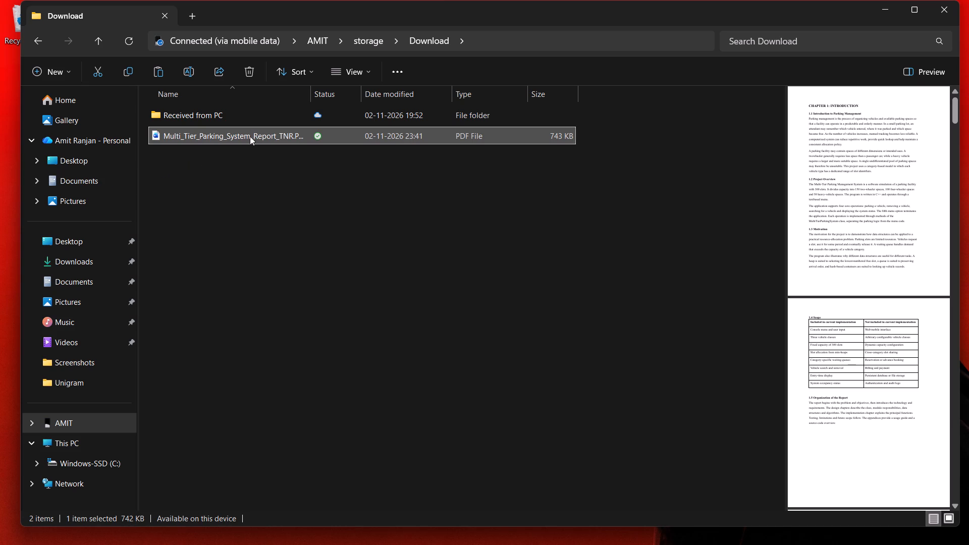
key(ctrl+c)
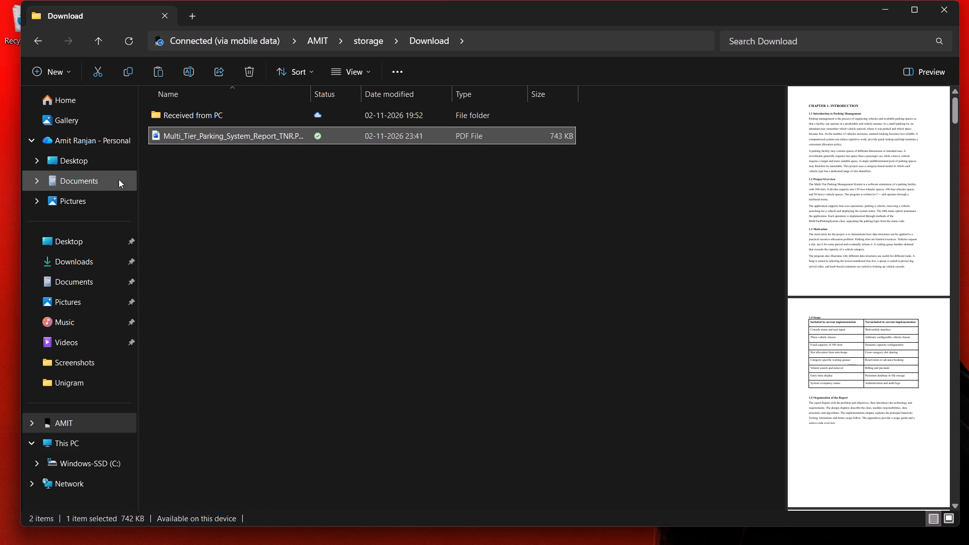
click(94, 181)
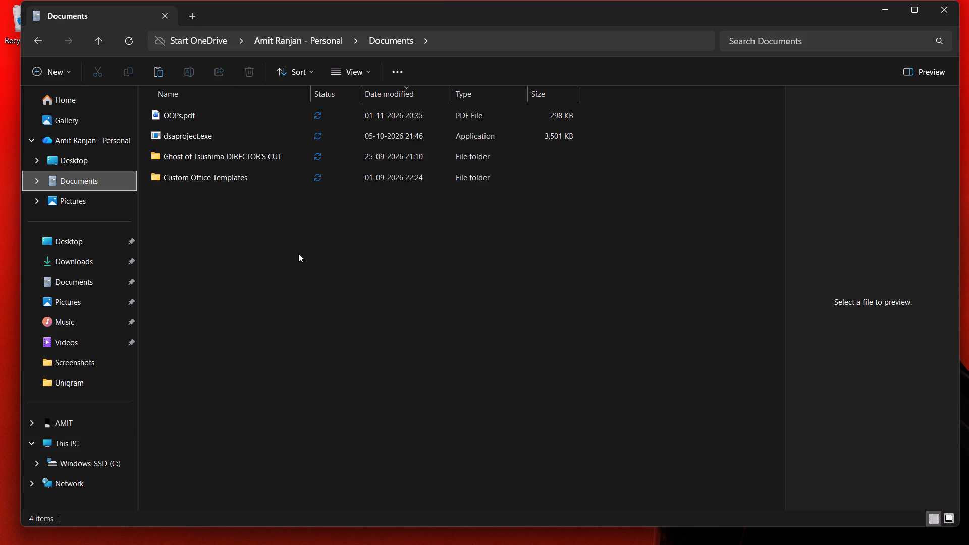
key(ctrl+v)
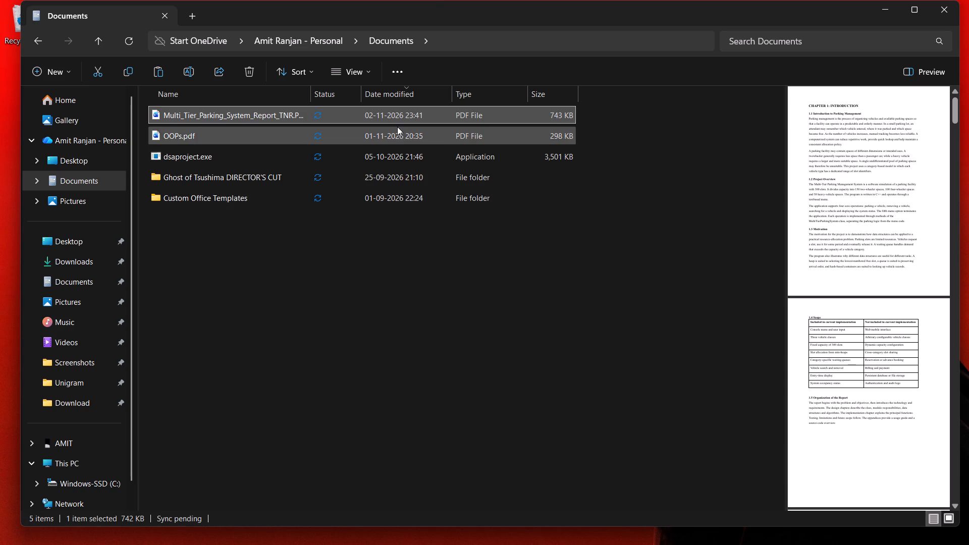
Open the copied parking report from OneDrive Documents in Word and switch it from viewing to editing a copy.
double_click(387, 118)
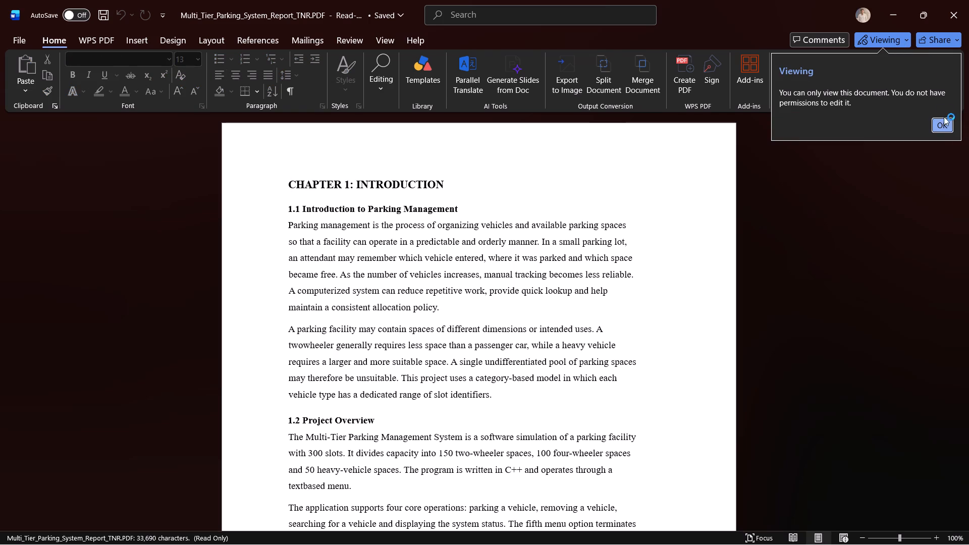
click(950, 131)
click(884, 40)
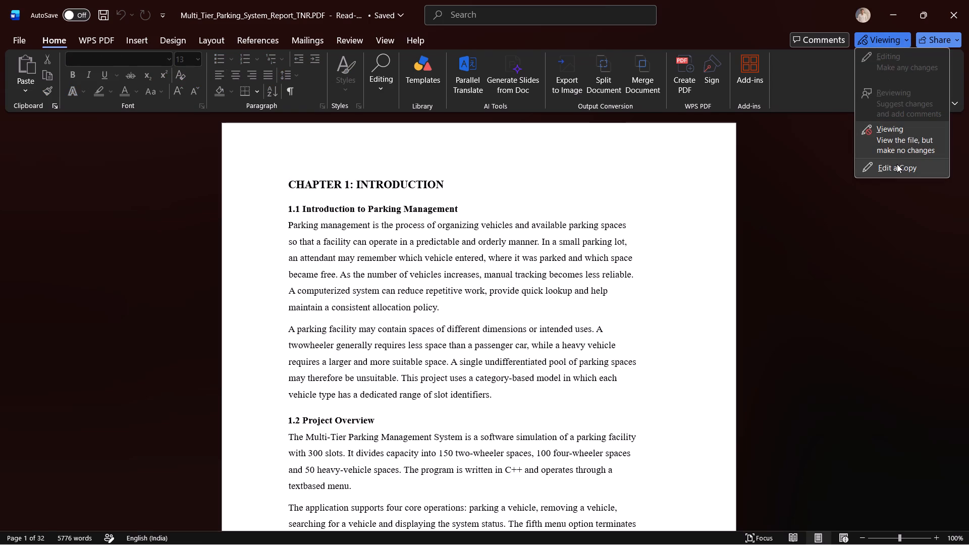
click(897, 166)
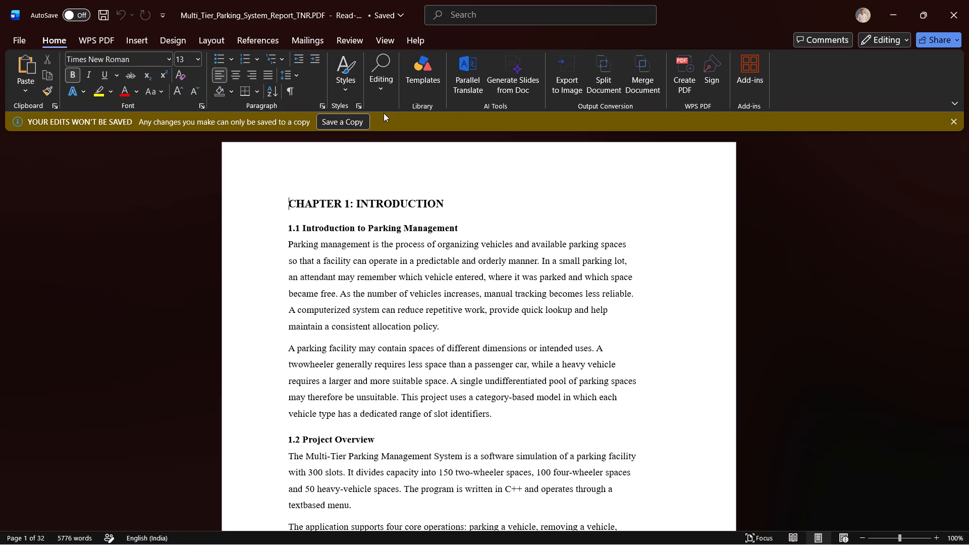
click(949, 123)
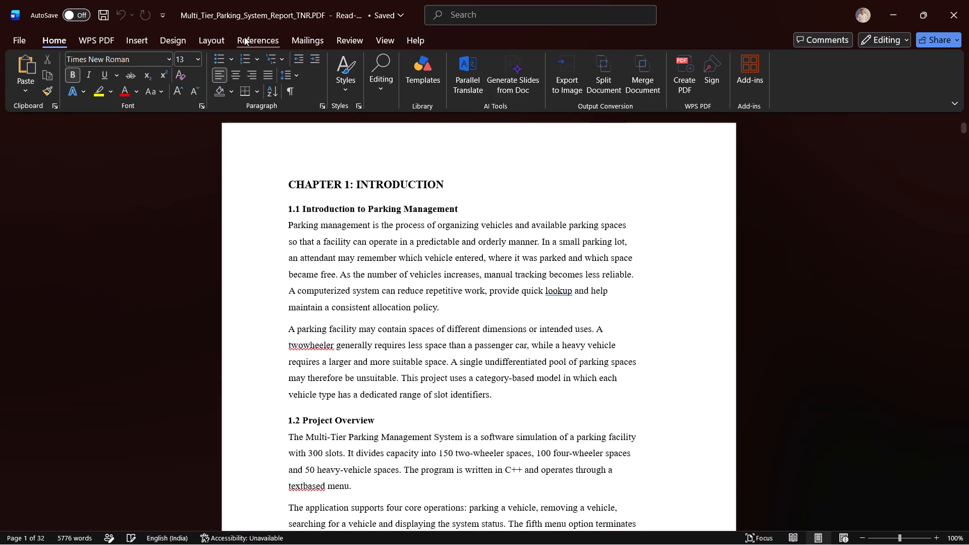
Insert Plain Number 2 page numbers at the bottom of the report's pages and return to the body text.
click(200, 39)
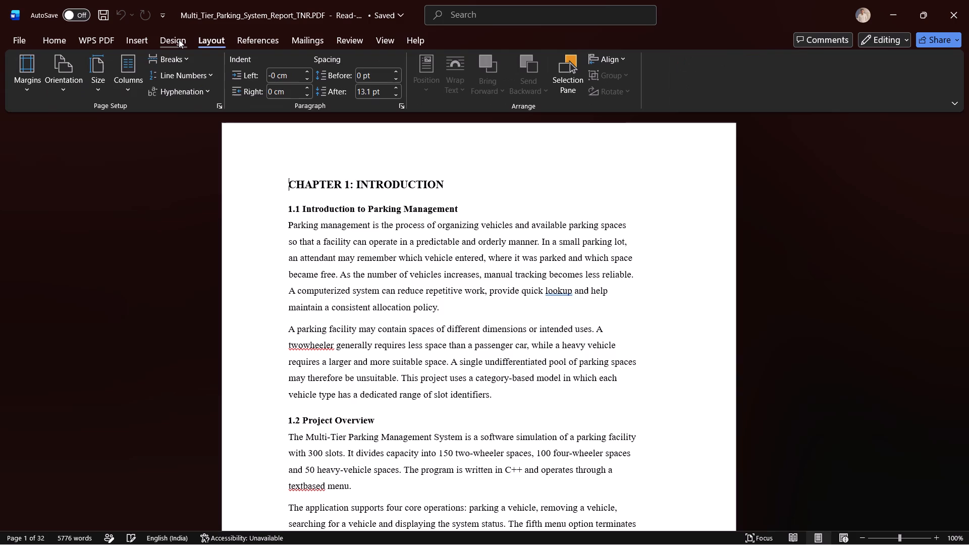
click(179, 39)
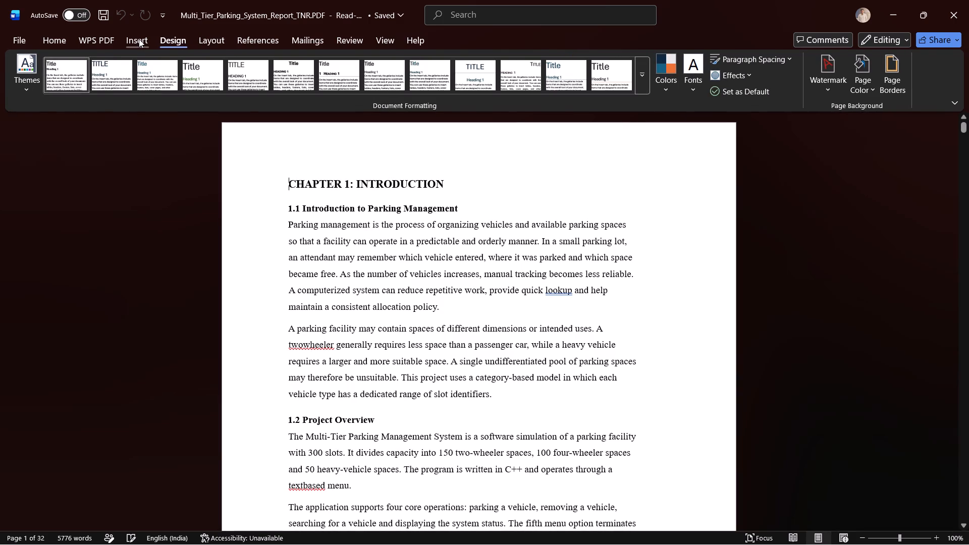
click(139, 39)
click(599, 92)
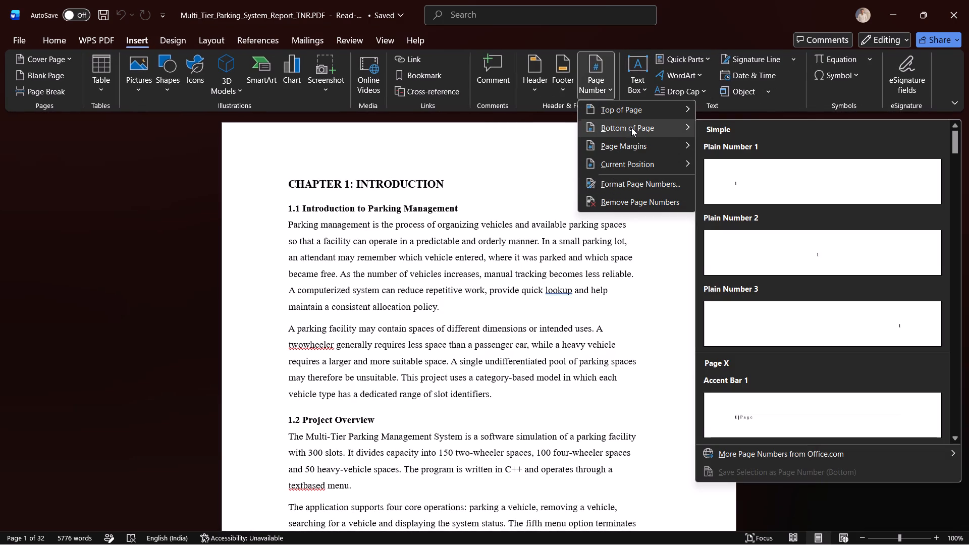
click(767, 262)
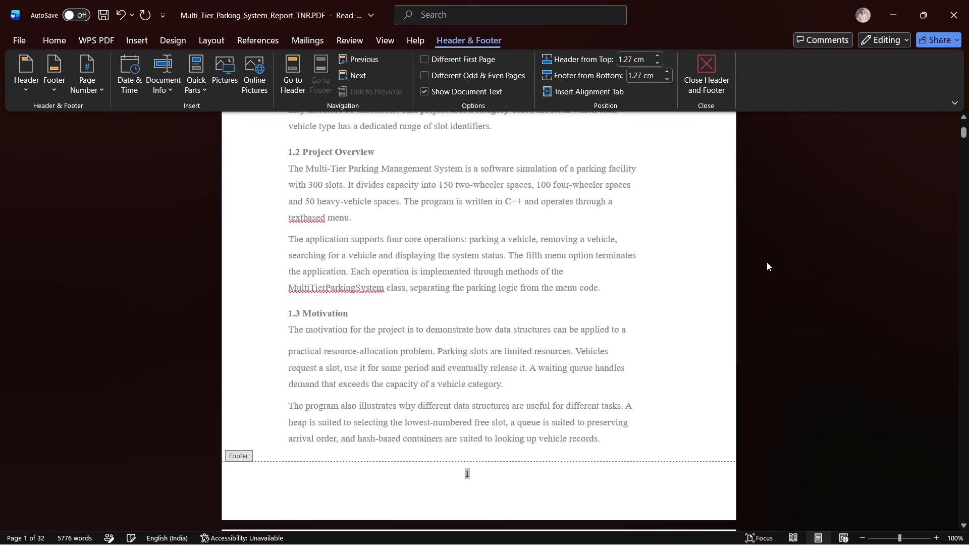
click(767, 340)
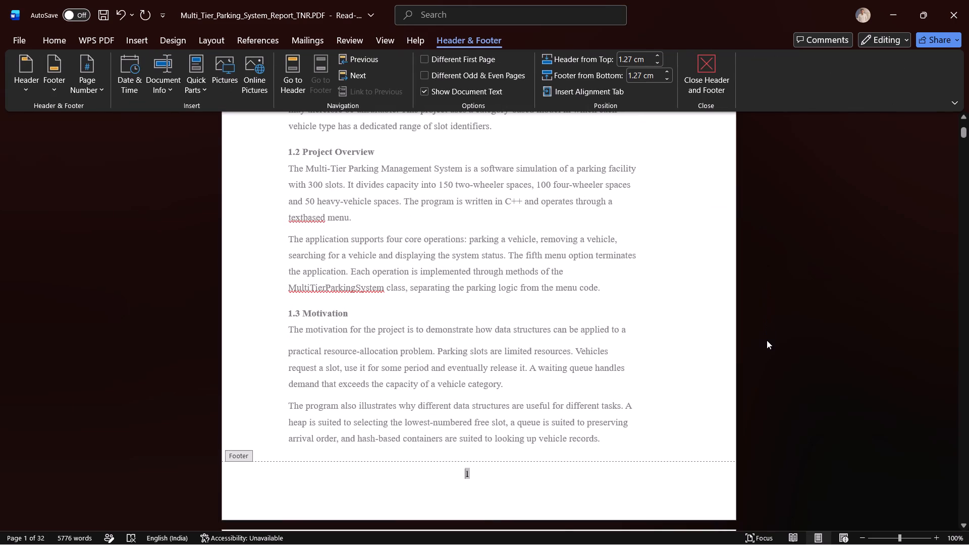
click(767, 340)
click(261, 347)
double_click(261, 347)
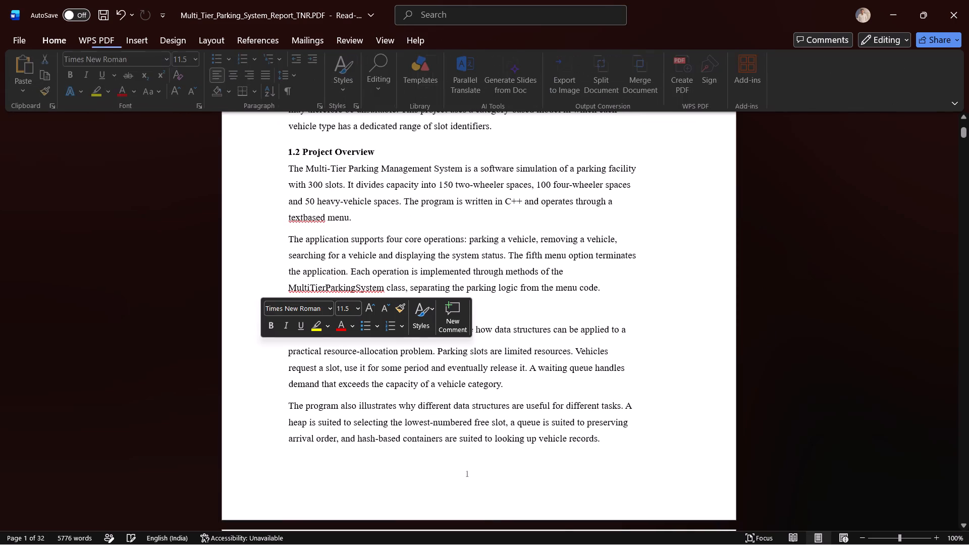
Examine the page numbers and table layout from Chapter 1 through the Chapter 4 requirements tables.
scroll(635, 429, down, 2)
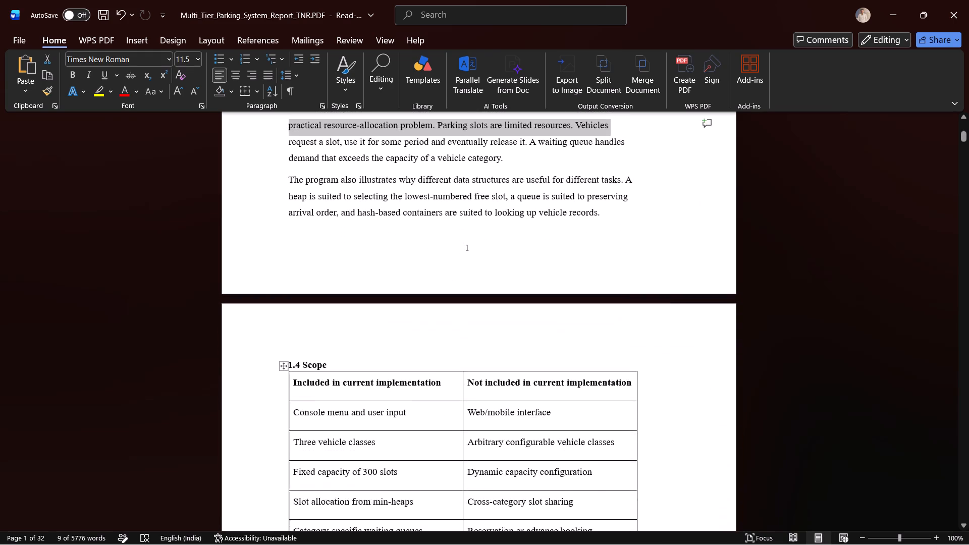
scroll(635, 429, down, 7)
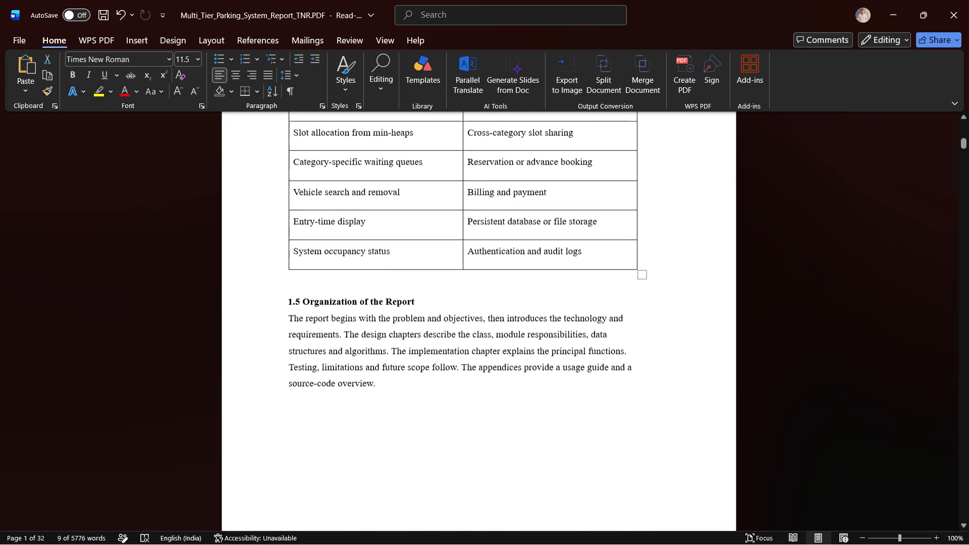
scroll(635, 429, down, 5)
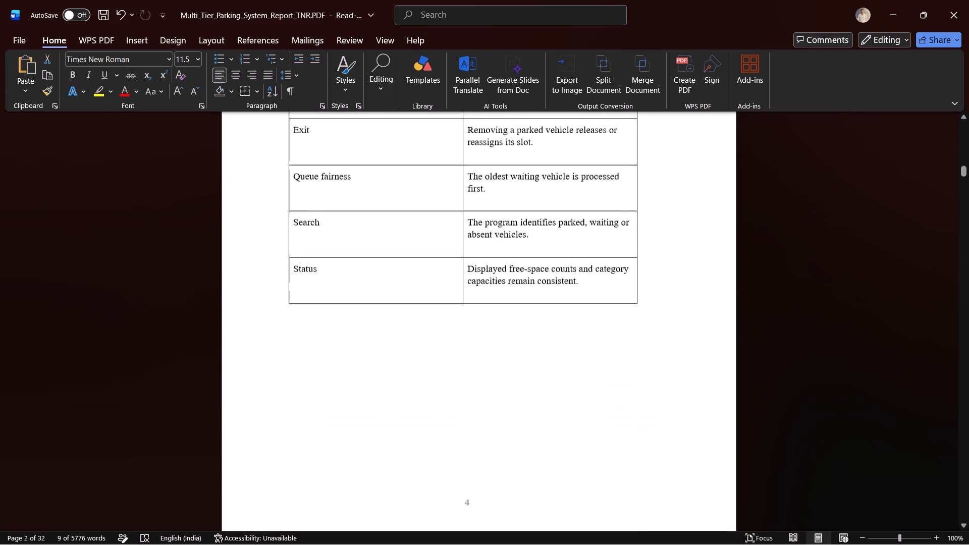
scroll(635, 429, down, 3)
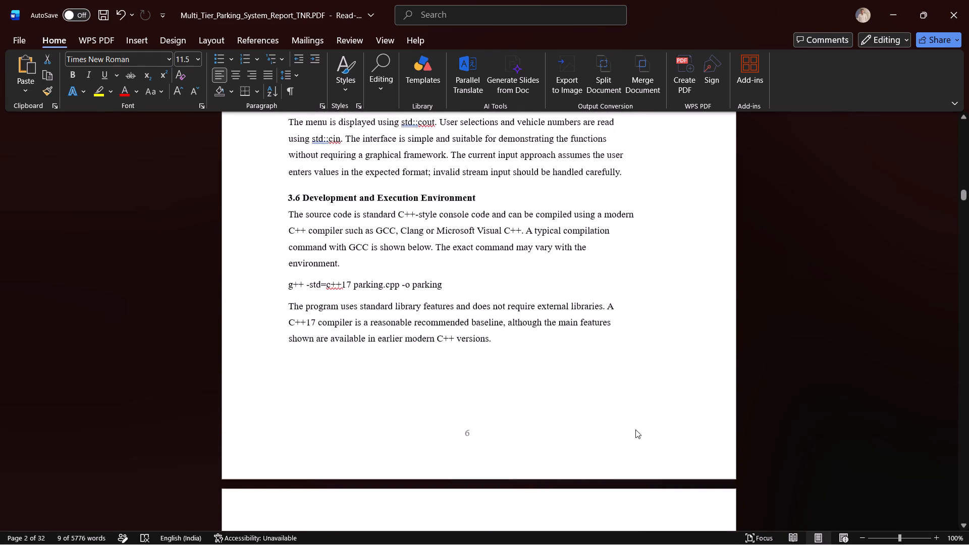
scroll(635, 429, down, 1)
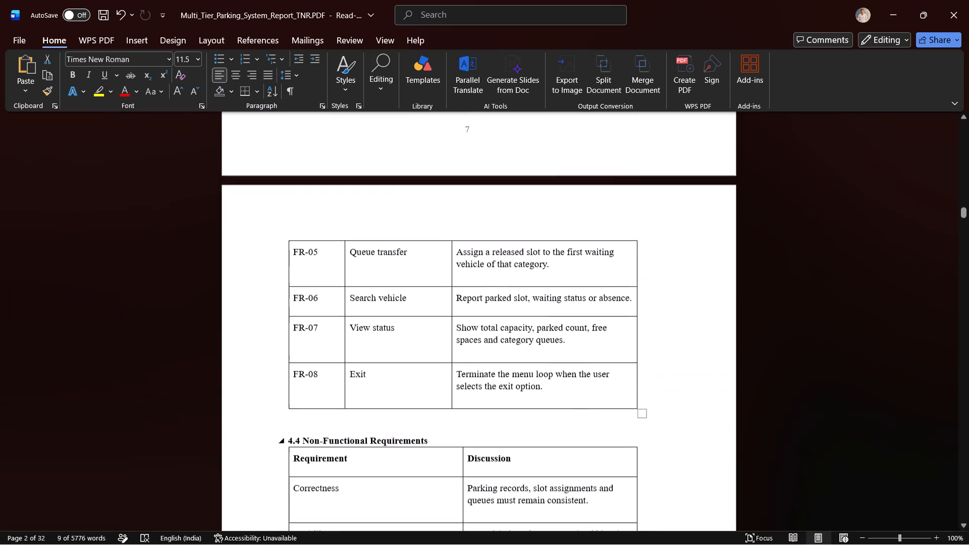
scroll(635, 429, down, 3)
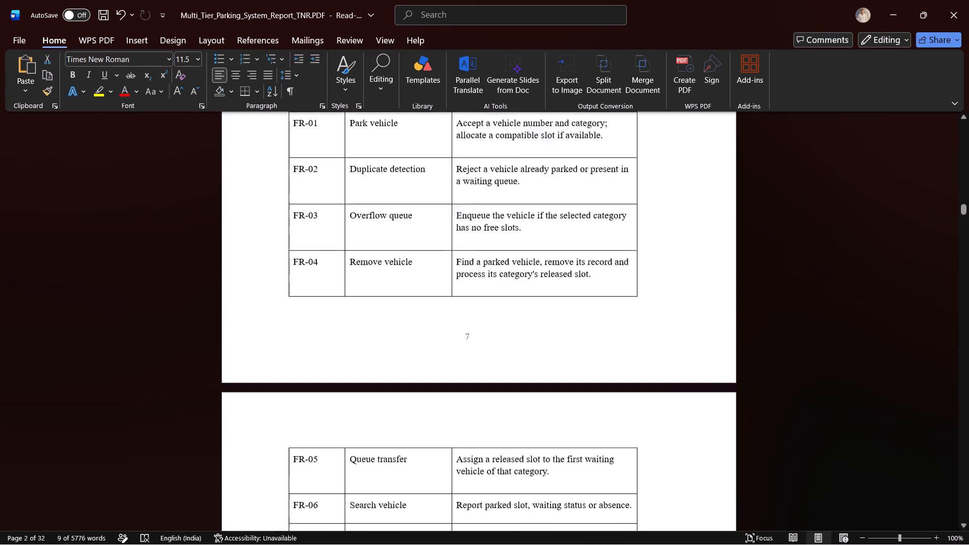
Examine the layout from the start of Chapter 5 back through sections 4.6 and 4.5 to the 4.4 Non-Functional Requirements table.
scroll(635, 429, down, 1)
scroll(635, 429, up, 1)
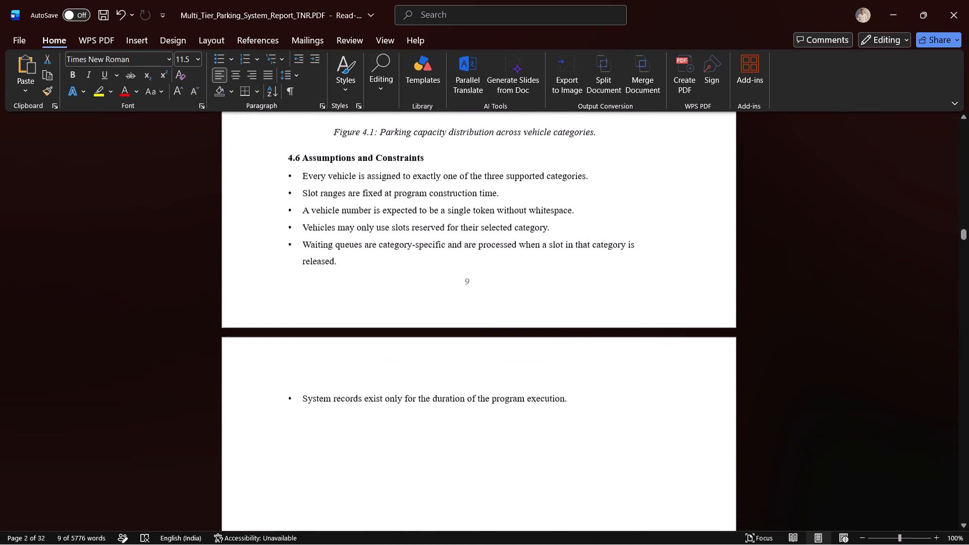
scroll(635, 429, up, 2)
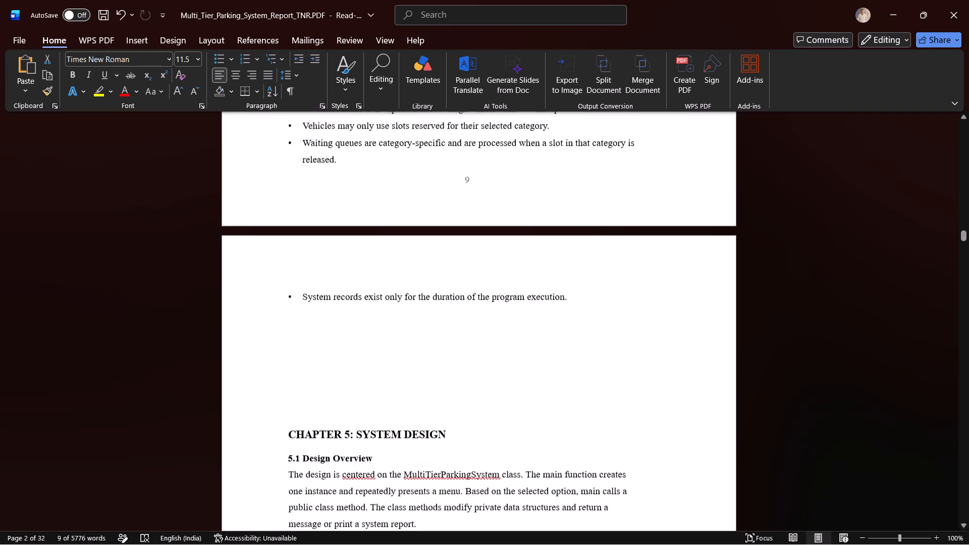
scroll(635, 429, up, 2)
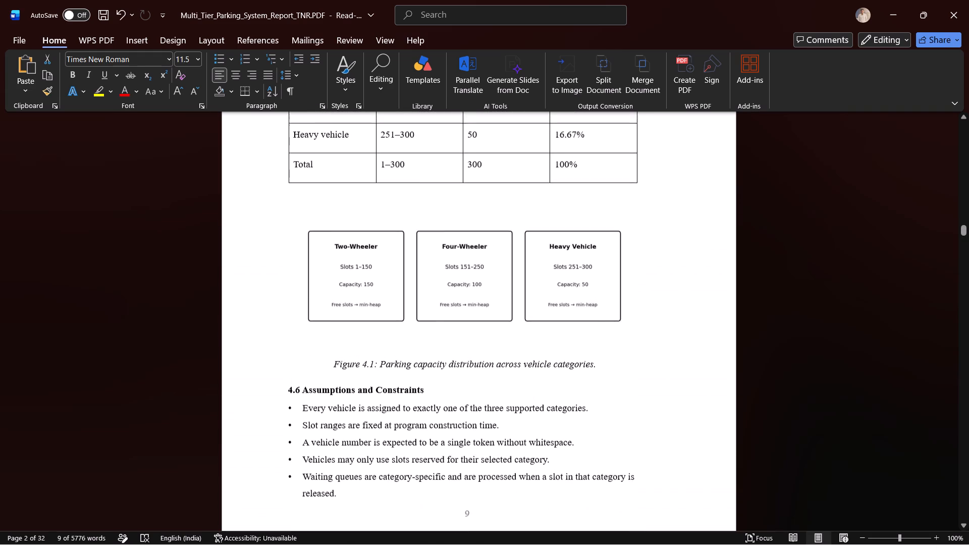
scroll(635, 429, up, 3)
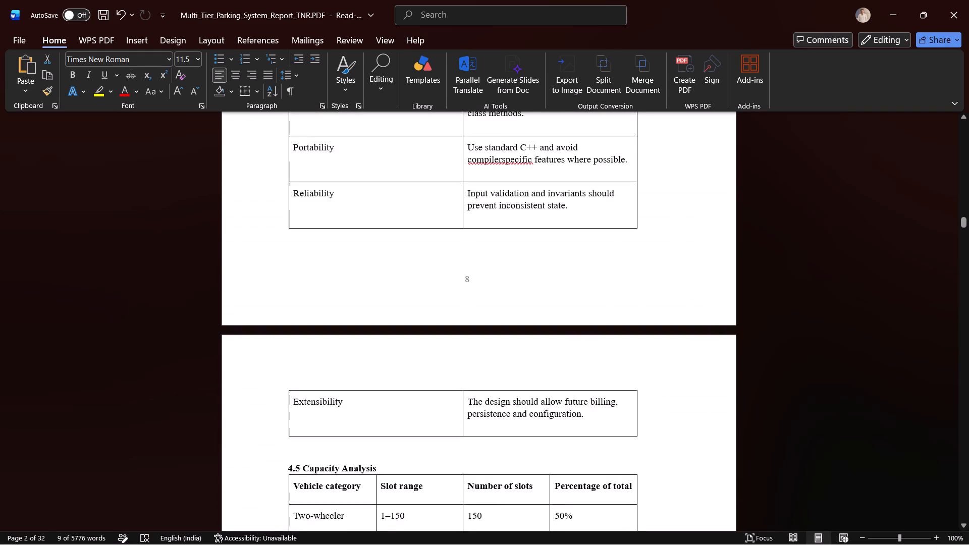
scroll(635, 429, up, 3)
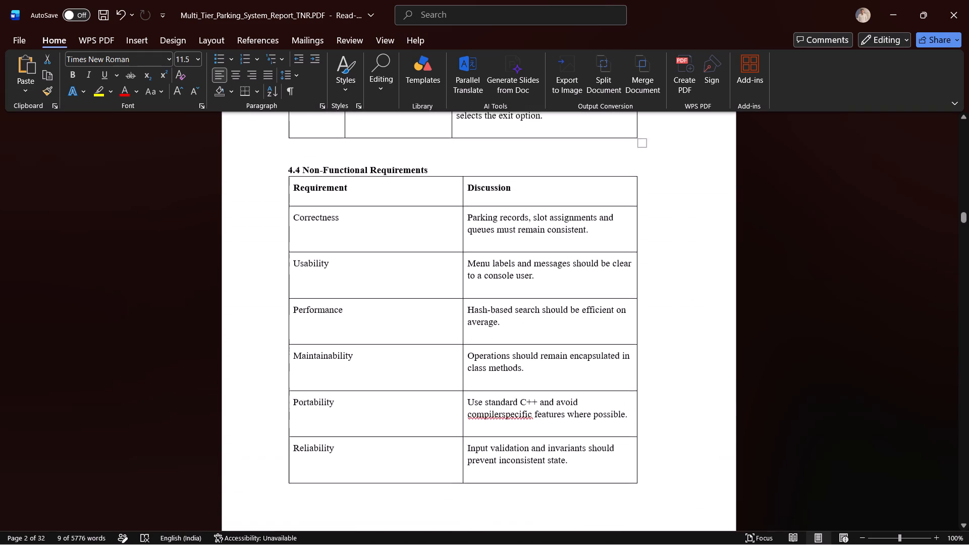
scroll(635, 429, up, 1)
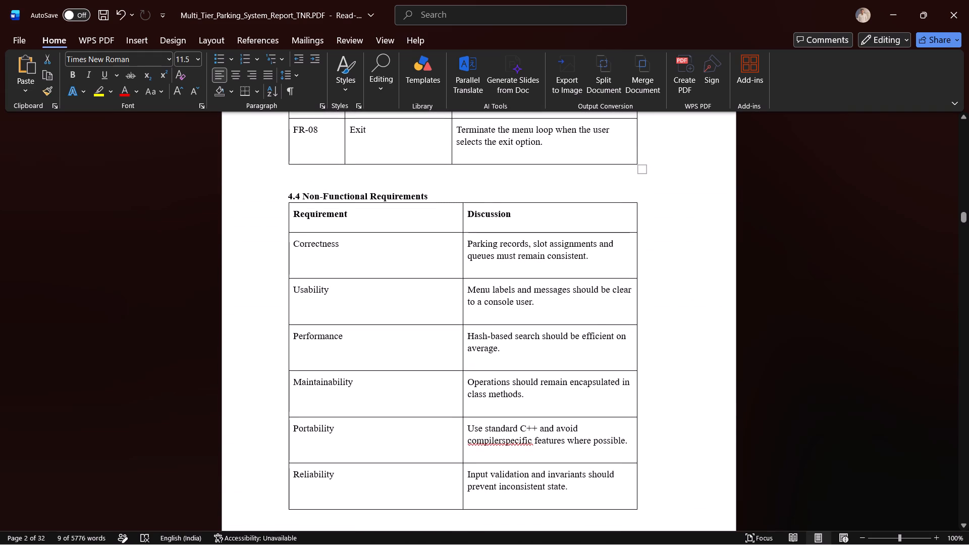
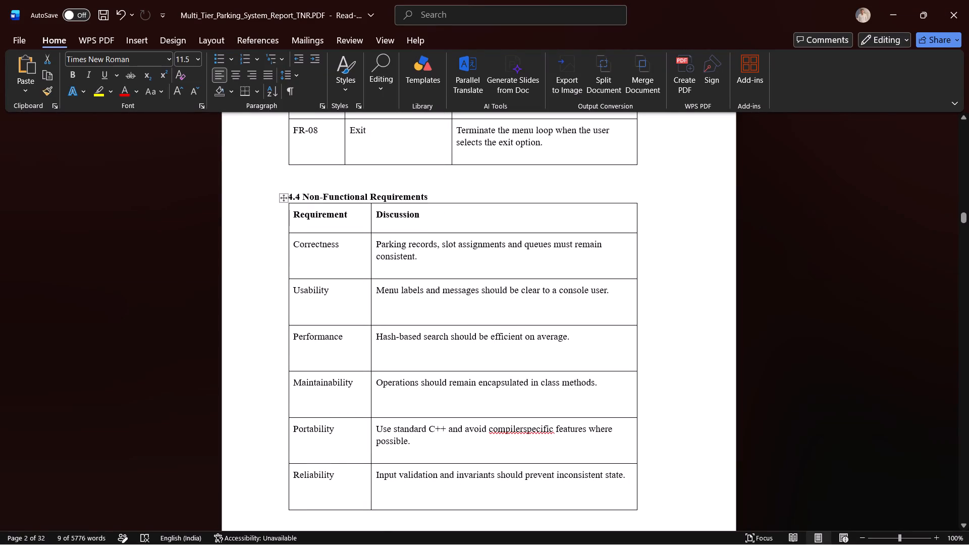
Shrink the row heights of the 4.4 Non-Functional Requirements table so the Extensibility row fits on page 8 with the rest.
scroll(665, 495, down, 1)
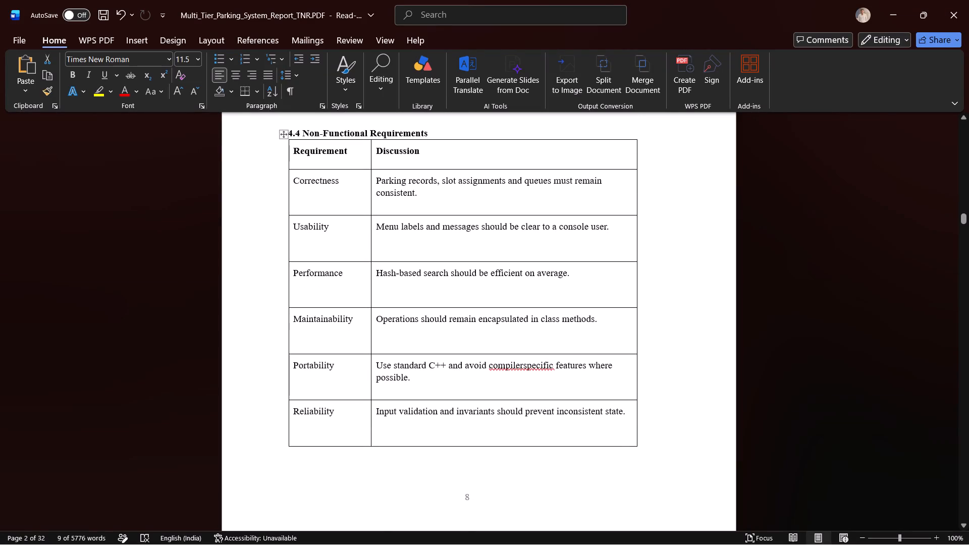
scroll(651, 456, down, 1)
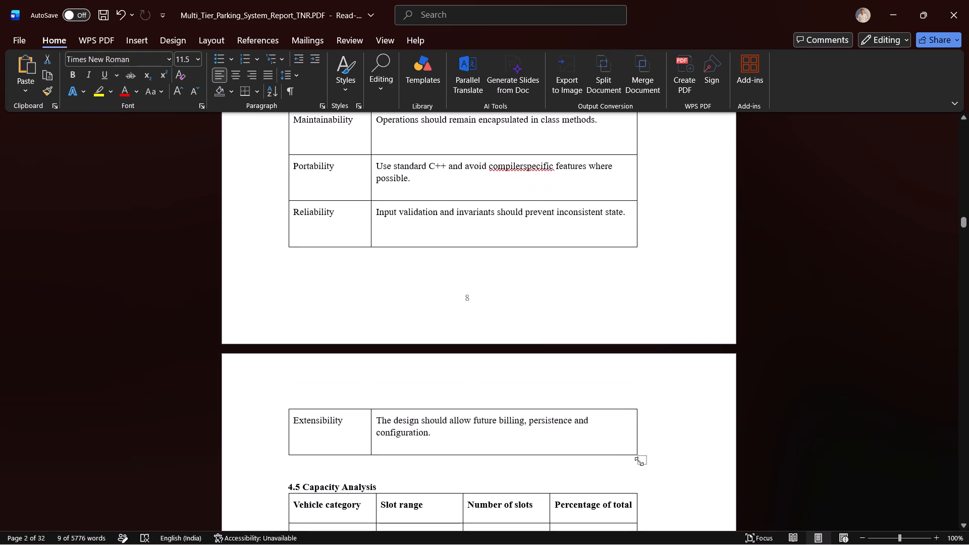
drag(640, 462, 633, 281)
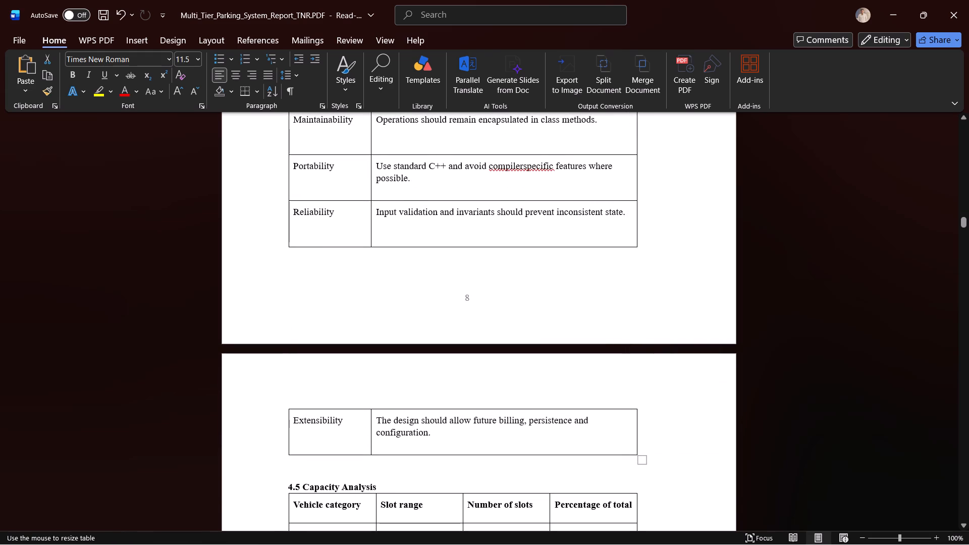
drag(633, 281, 642, 398)
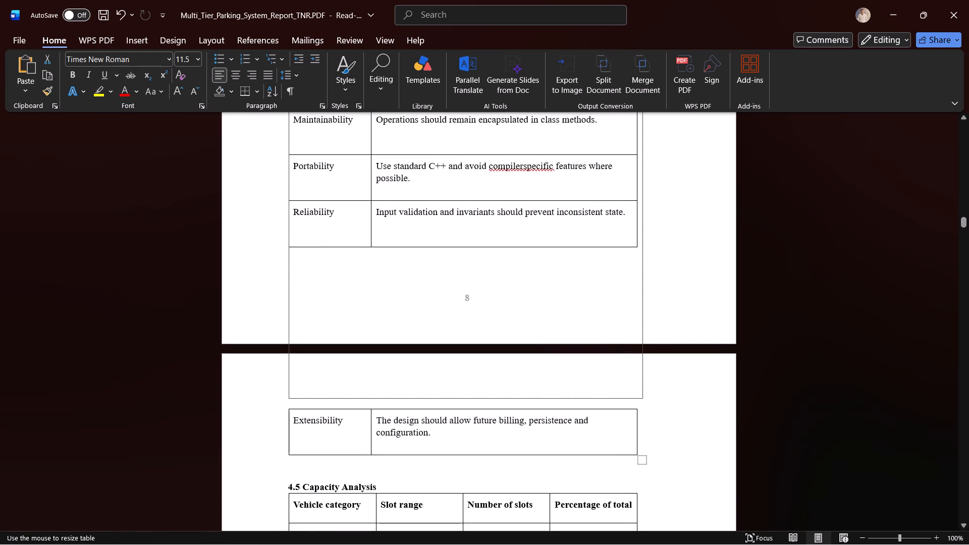
drag(642, 398, 639, 388)
Delete the blank lines above the CHAPTER 5: SYSTEM DESIGN heading so it starts at the top of its page.
scroll(639, 388, down, 1)
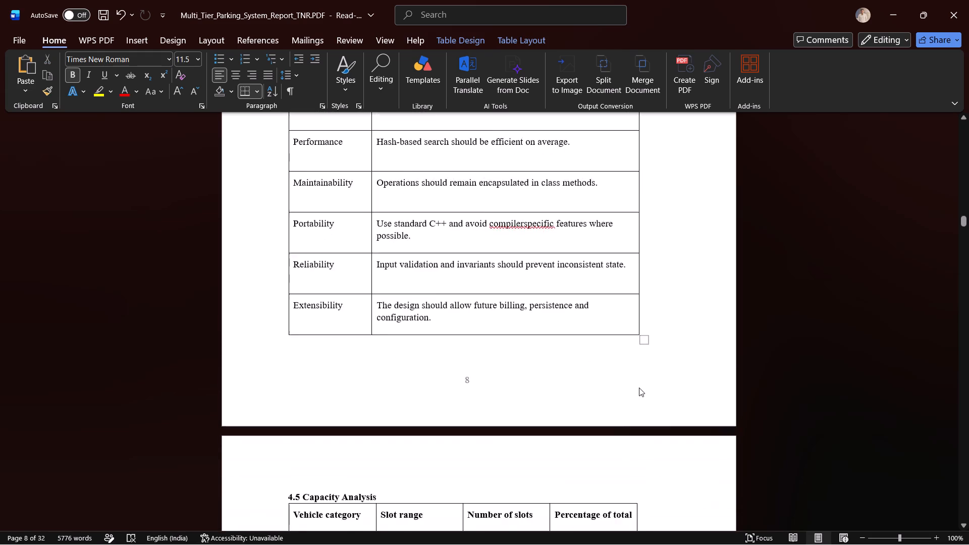
scroll(639, 388, down, 4)
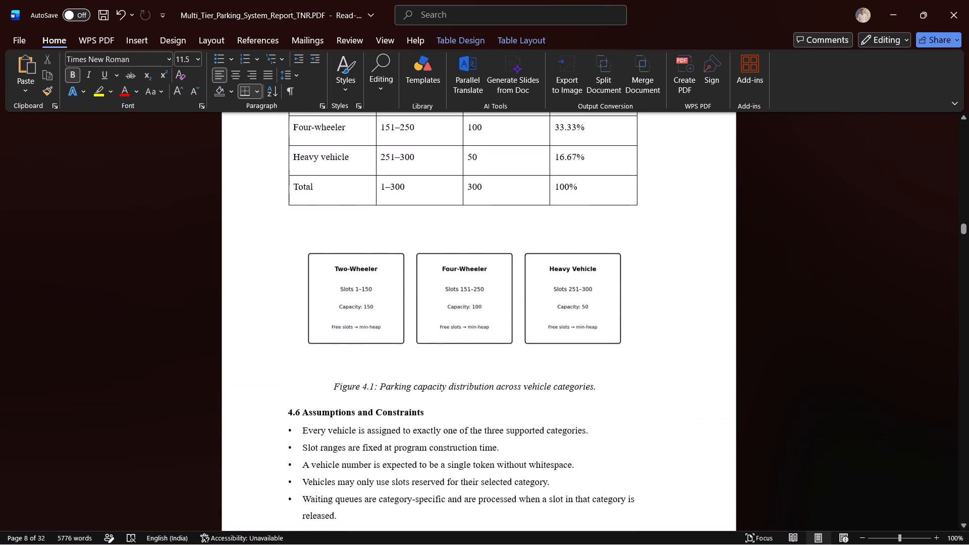
scroll(639, 388, down, 3)
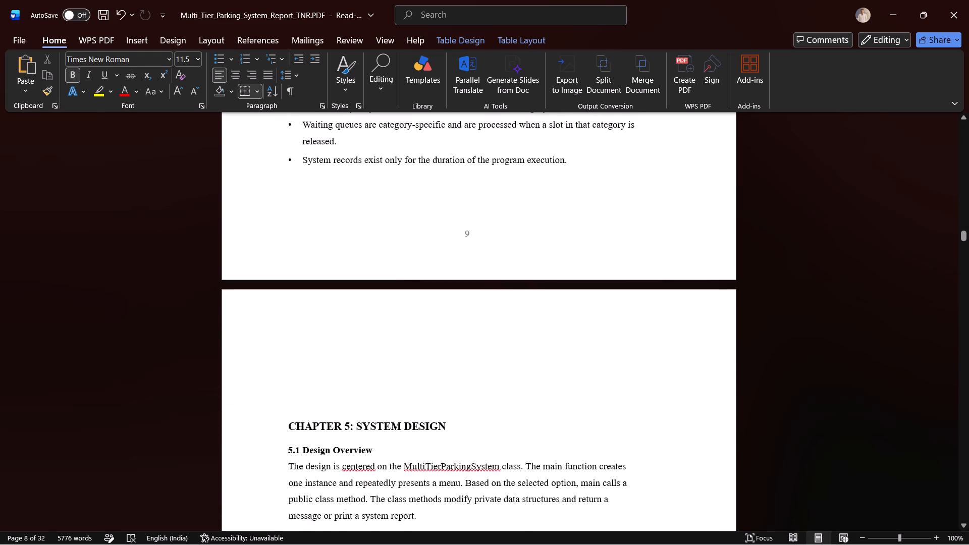
scroll(639, 388, down, 1)
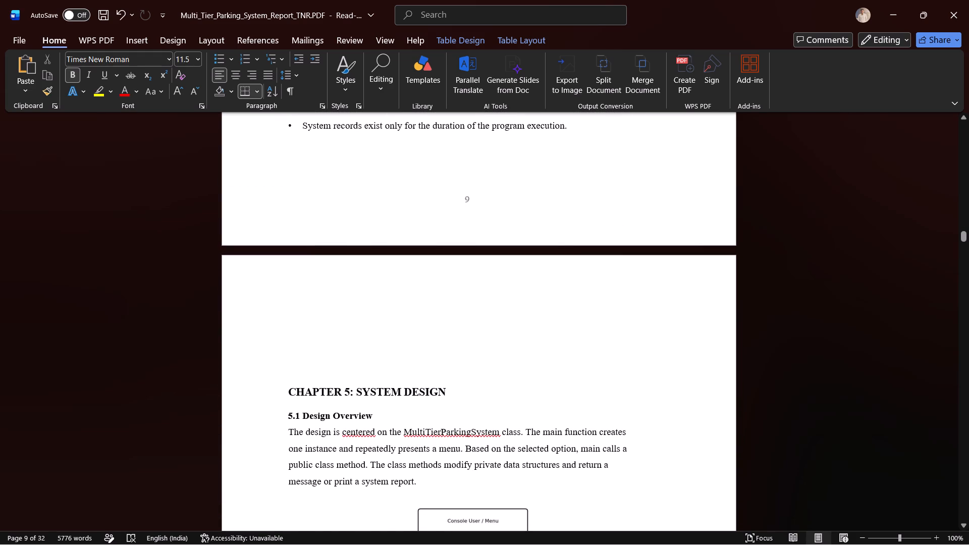
click(299, 359)
key(BackSpace)
key(BackSpace)
key(BackSpace)
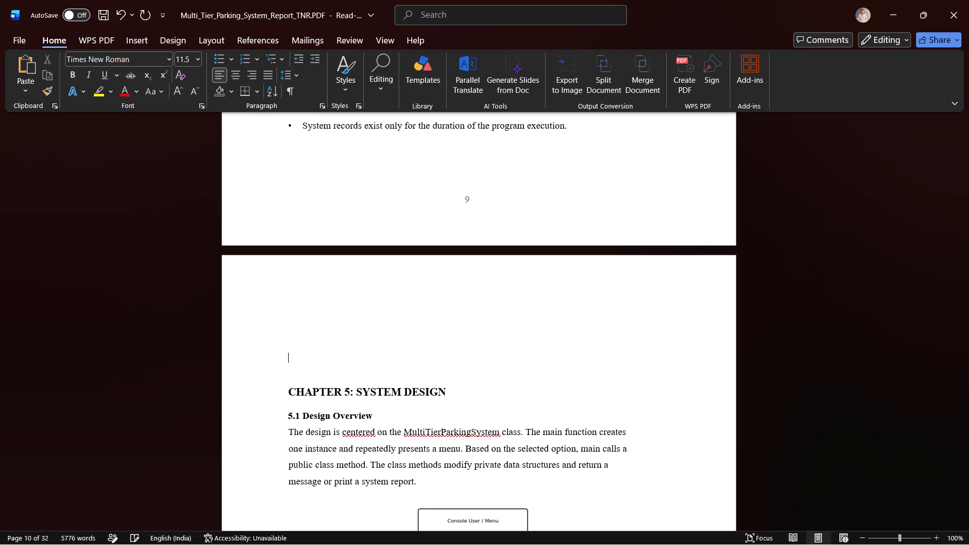
key(BackSpace)
key(BackSpace)
key(BackSpace)
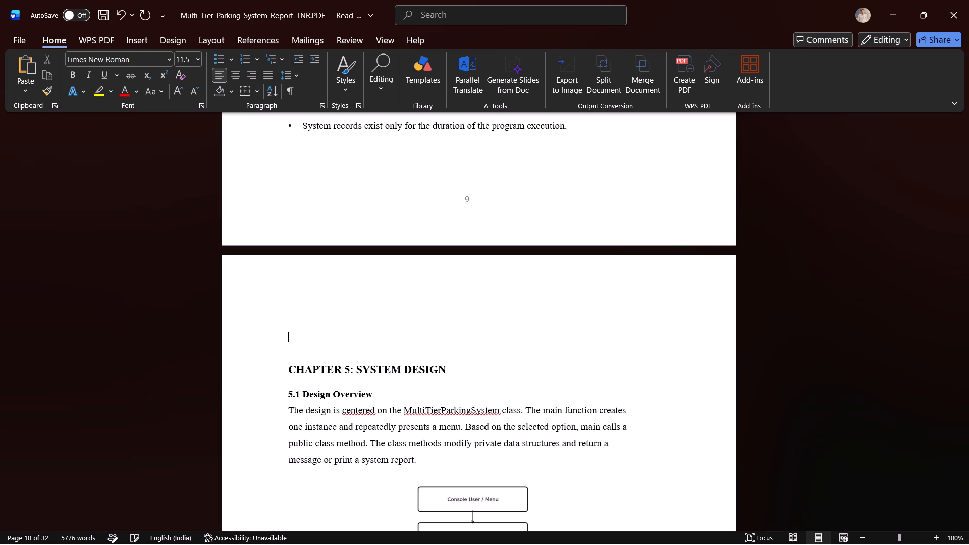
key(BackSpace)
key(BackSpace)
key(BackSpace)
key(BackSpace)
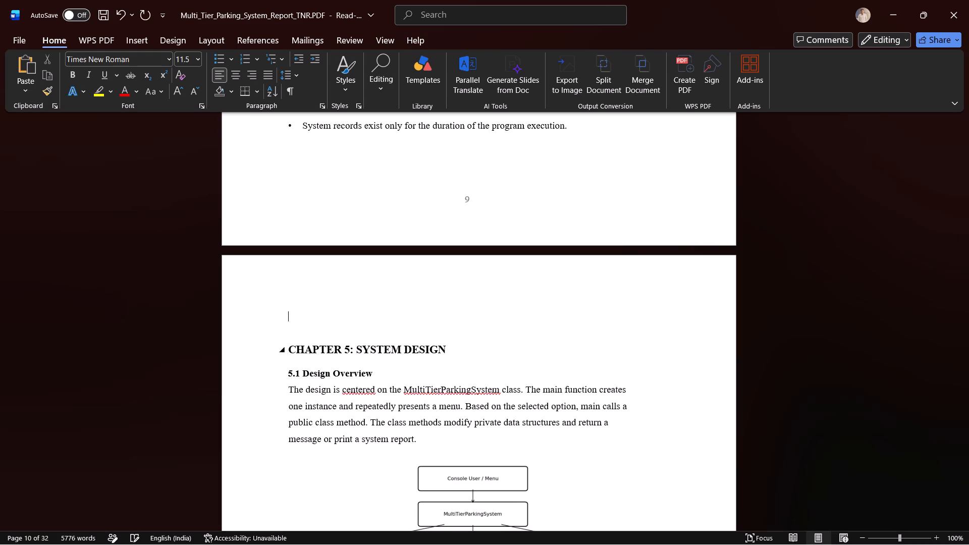
key(BackSpace)
key(BackSpace)
key(BackSpace)
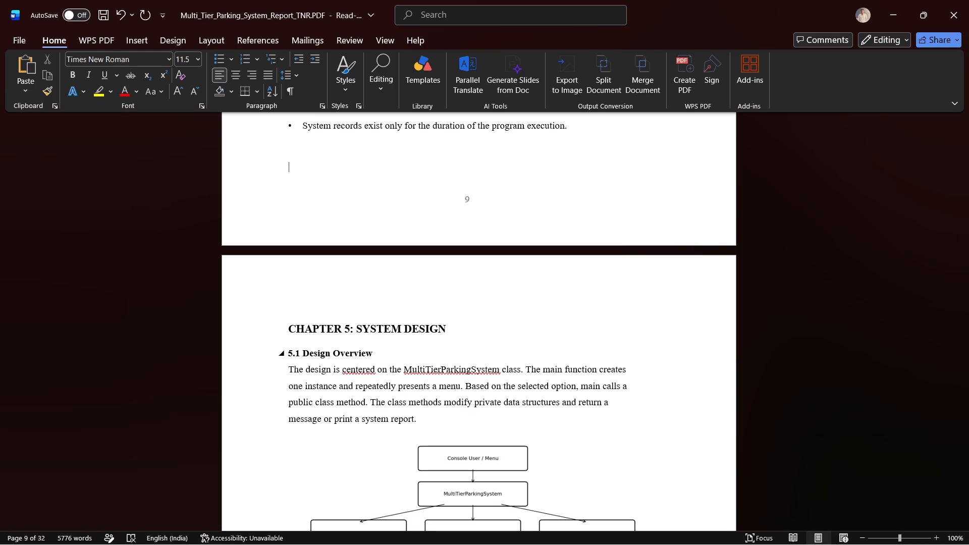
Examine the layout from the start of Chapter 5 back to the 4.3 Functional Requirements table.
scroll(510, 355, up, 1)
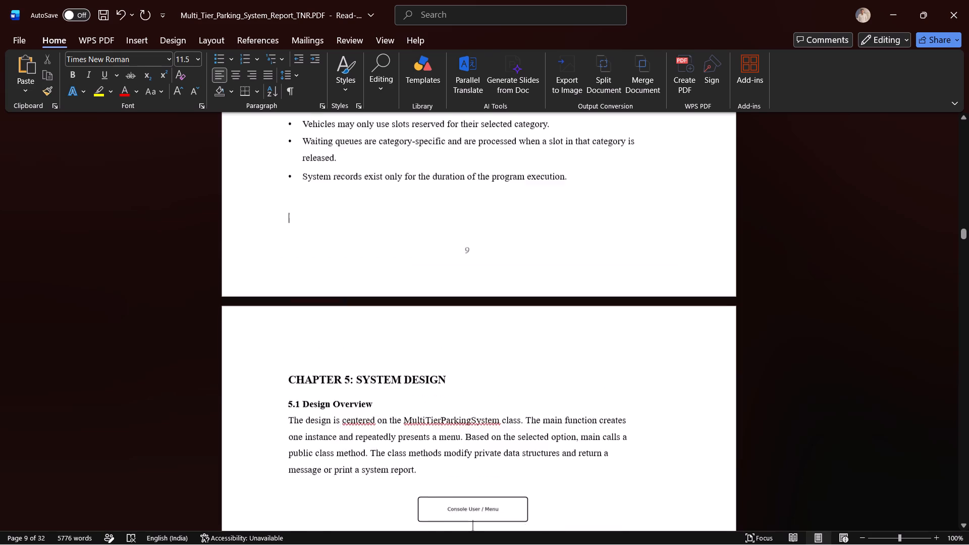
scroll(510, 355, up, 4)
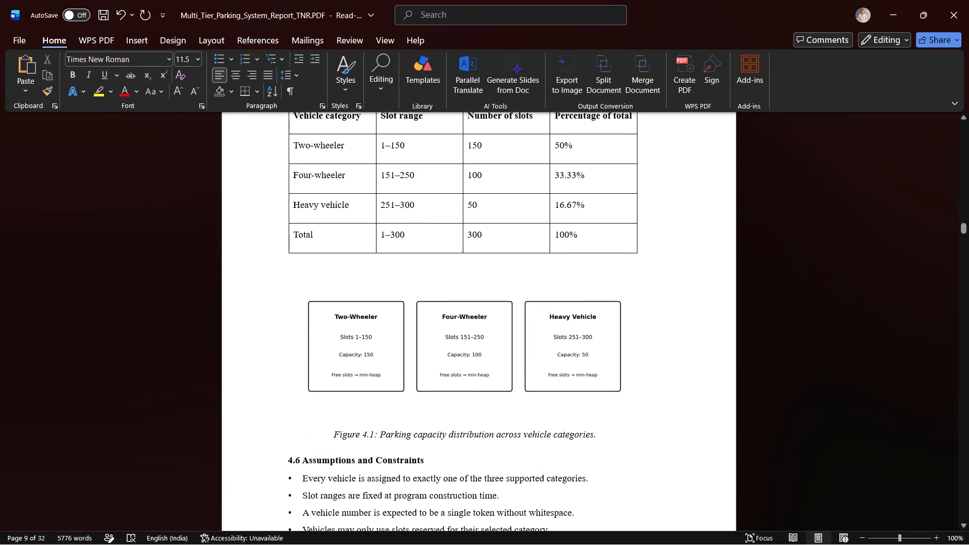
scroll(510, 355, up, 4)
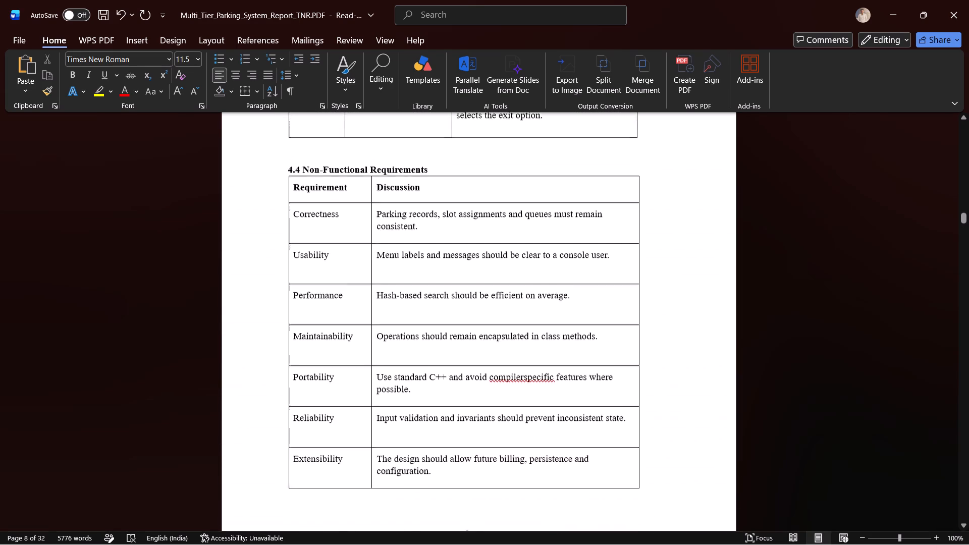
scroll(510, 355, up, 3)
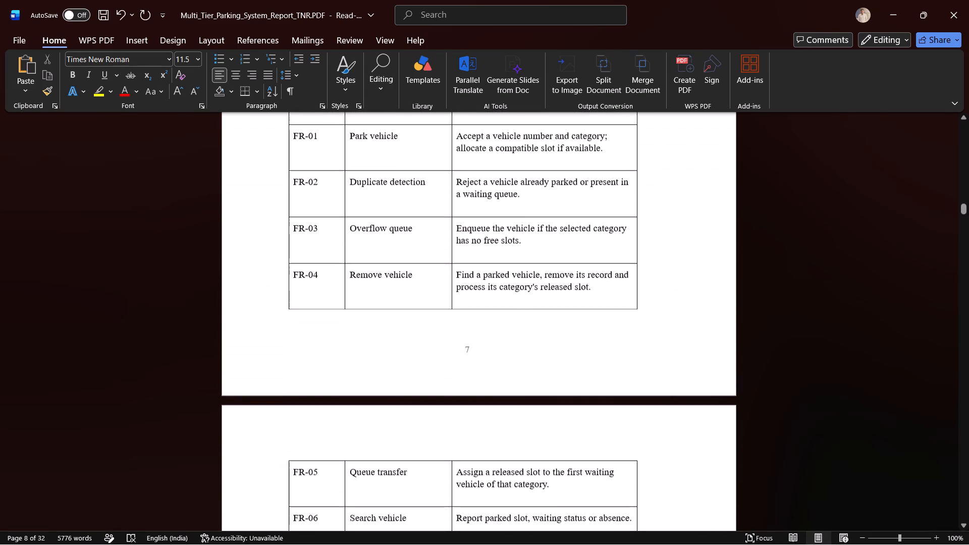
scroll(510, 355, up, 1)
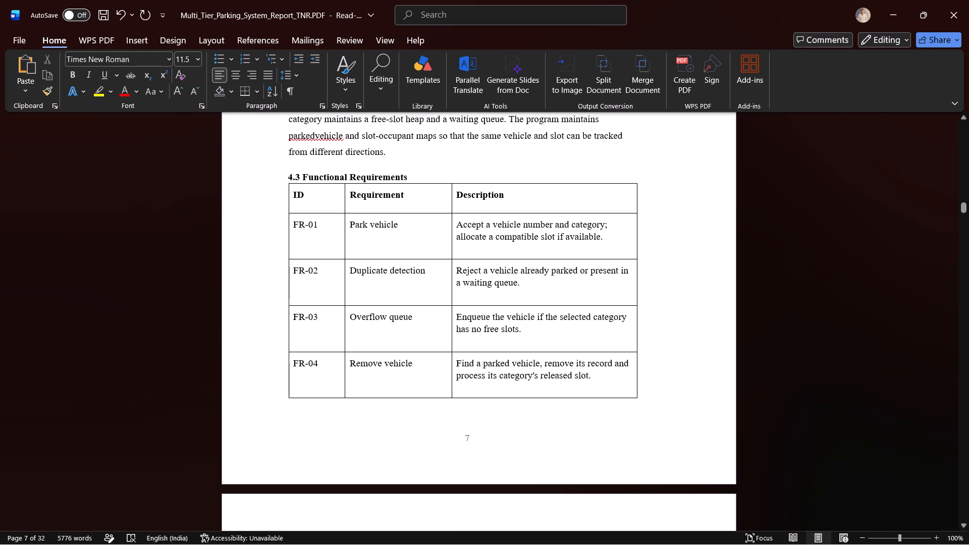
Examine the Chapter 5 layout from Figure 5.1 and the 5.2 class table through the 5.3 modules to the 5.4 Program Flow diagram.
scroll(510, 355, down, 12)
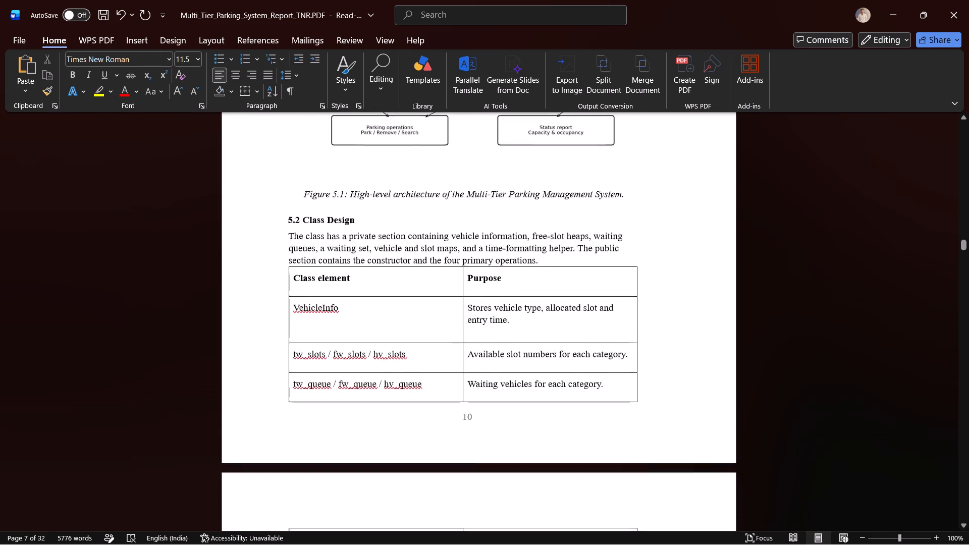
scroll(510, 355, down, 2)
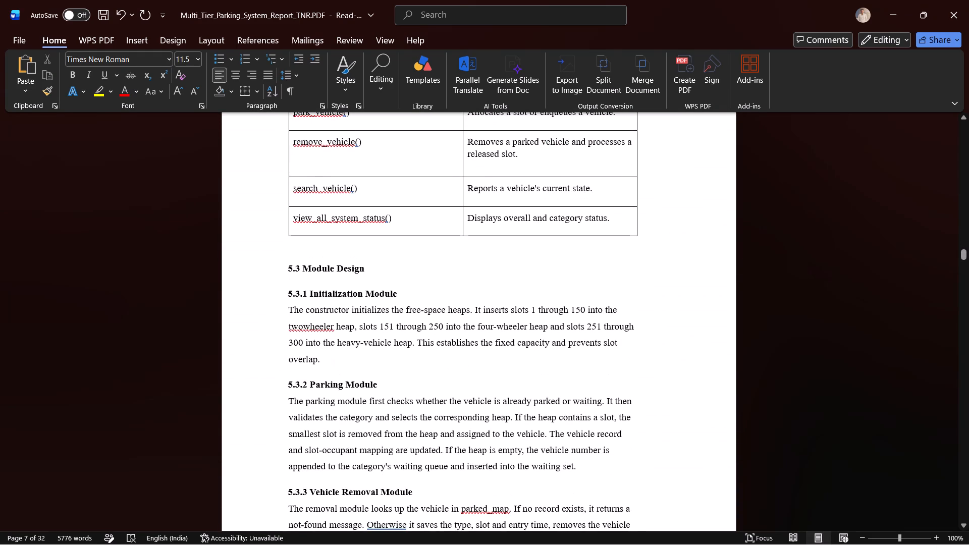
scroll(510, 355, down, 6)
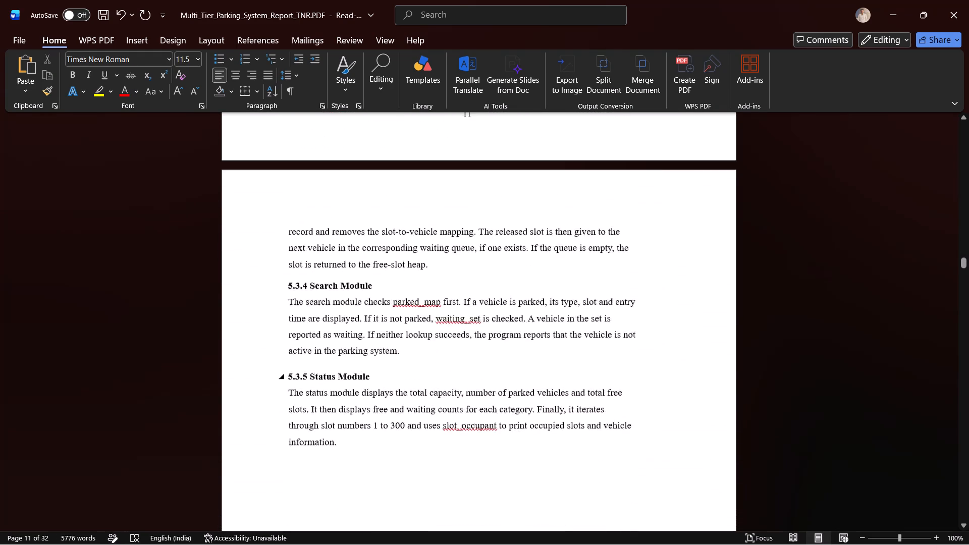
scroll(510, 355, down, 3)
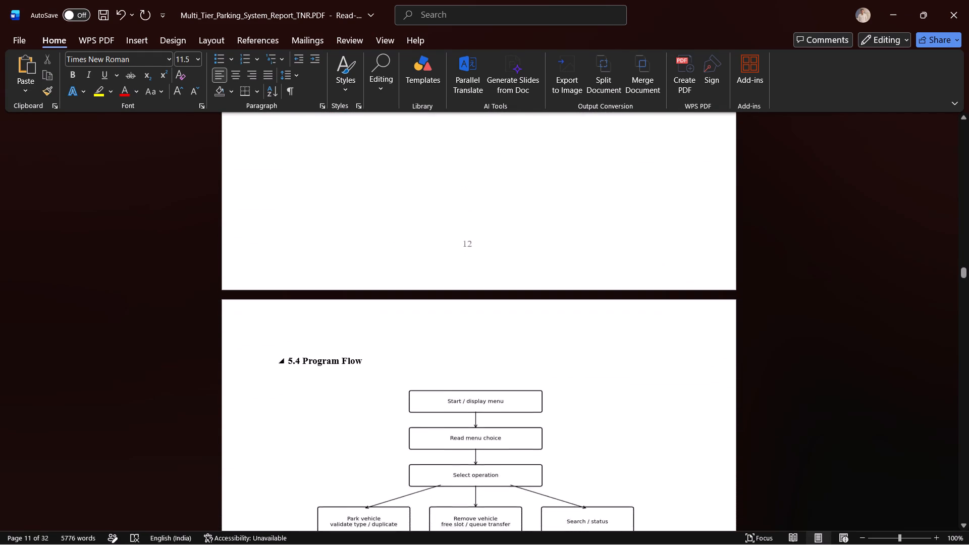
scroll(510, 355, down, 1)
scroll(510, 355, up, 3)
scroll(510, 355, down, 1)
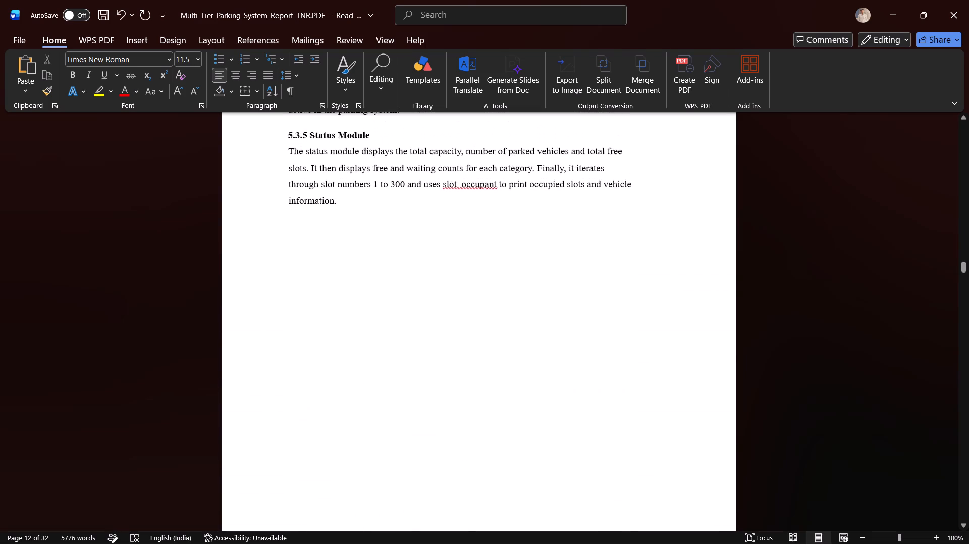
scroll(510, 355, down, 1)
scroll(510, 355, up, 3)
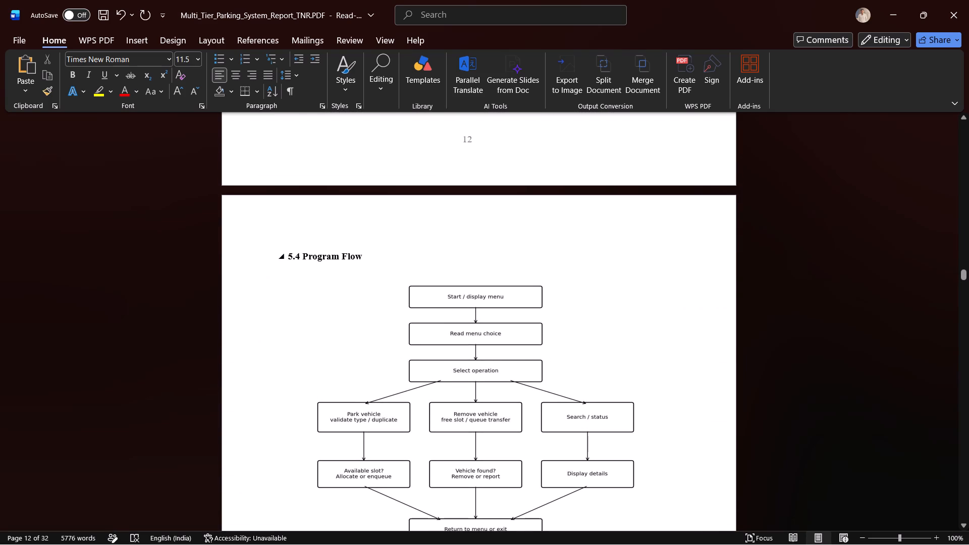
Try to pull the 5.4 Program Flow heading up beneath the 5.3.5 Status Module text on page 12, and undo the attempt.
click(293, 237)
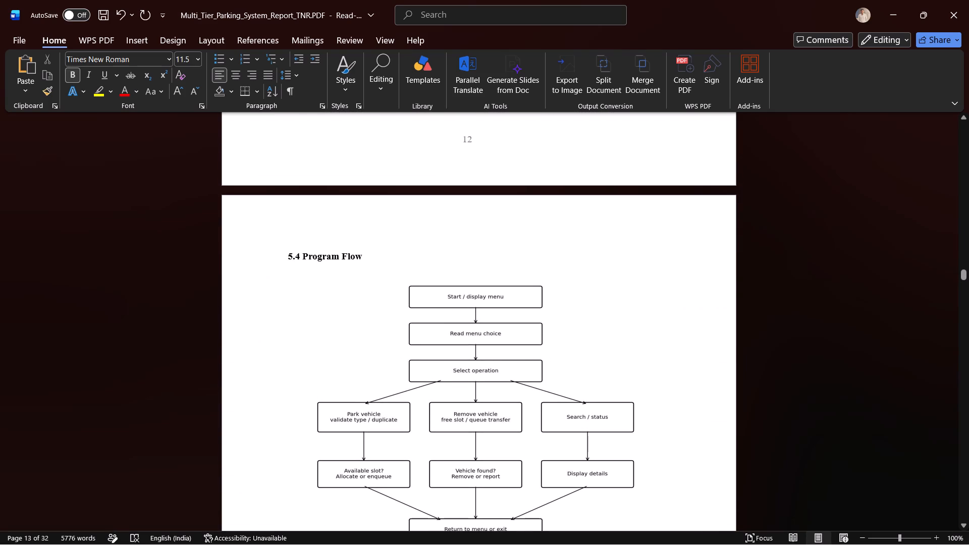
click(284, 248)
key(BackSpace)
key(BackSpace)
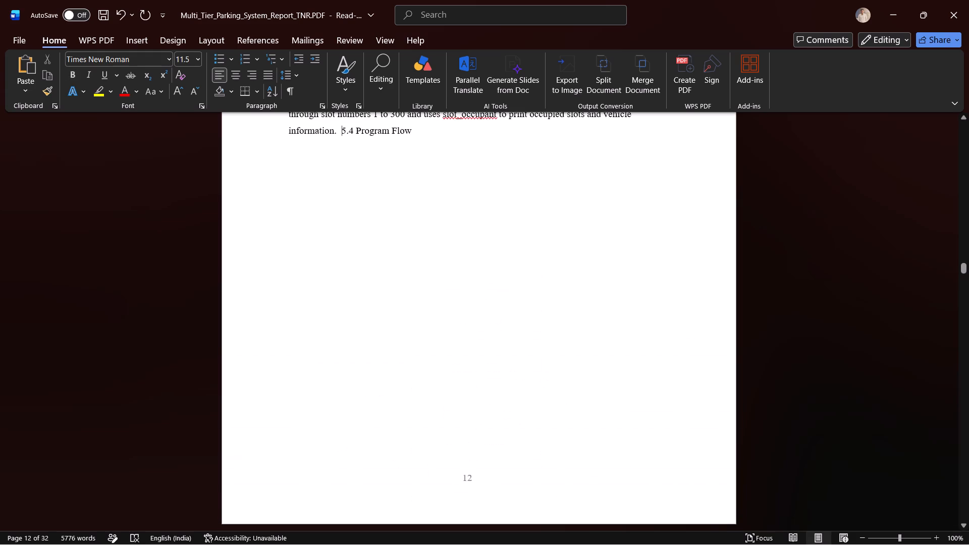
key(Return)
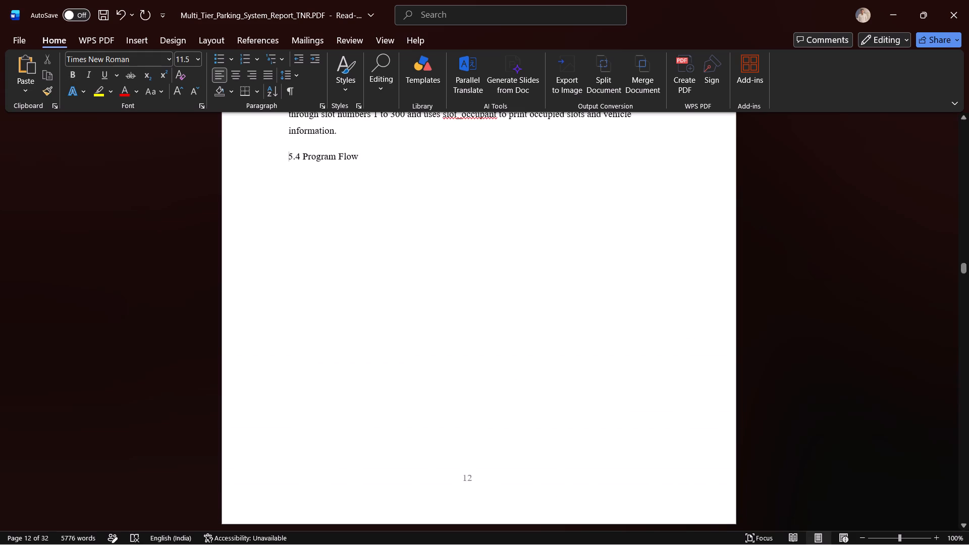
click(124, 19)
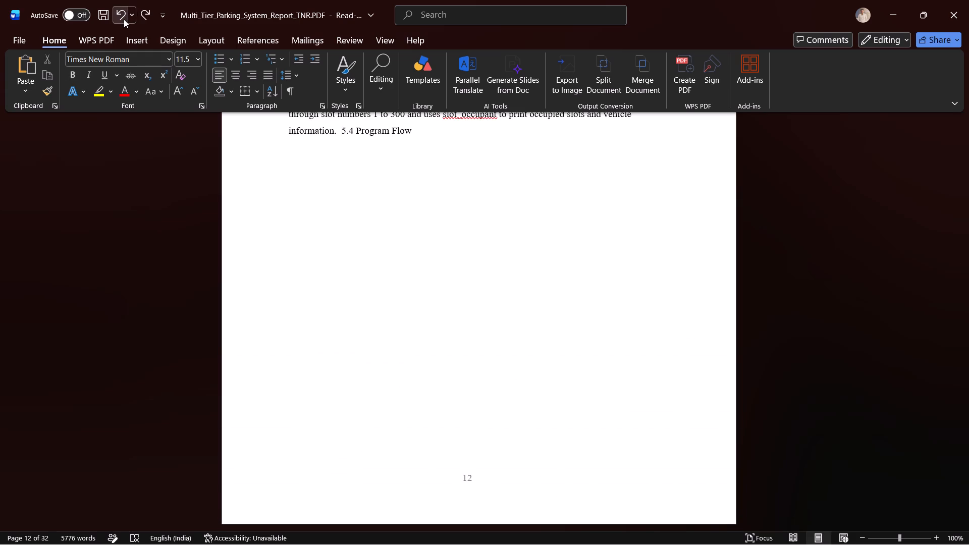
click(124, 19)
Shrink the Figure 5.2 flowchart until it fits with the 5.4 Program Flow heading below the 5.3.5 Status Module text on page 12.
scroll(462, 371, down, 3)
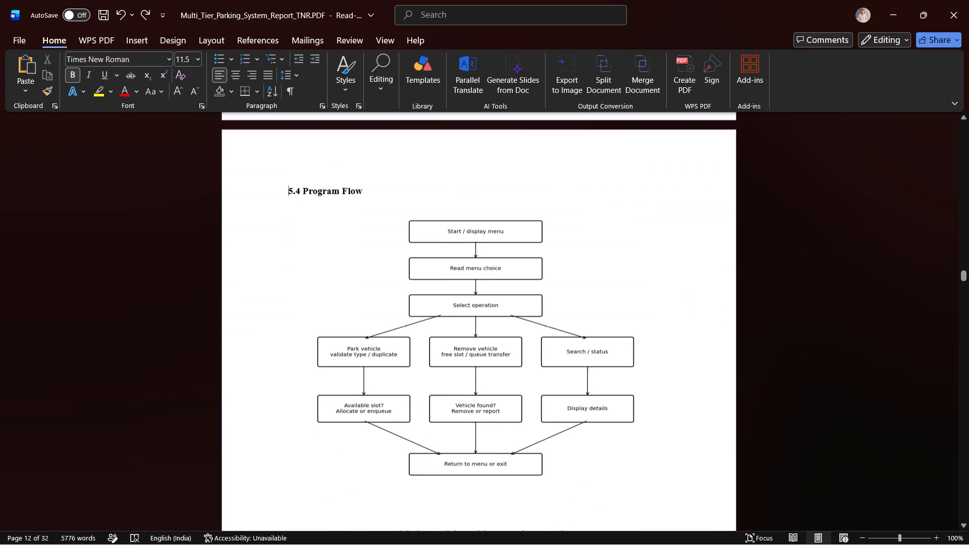
click(543, 467)
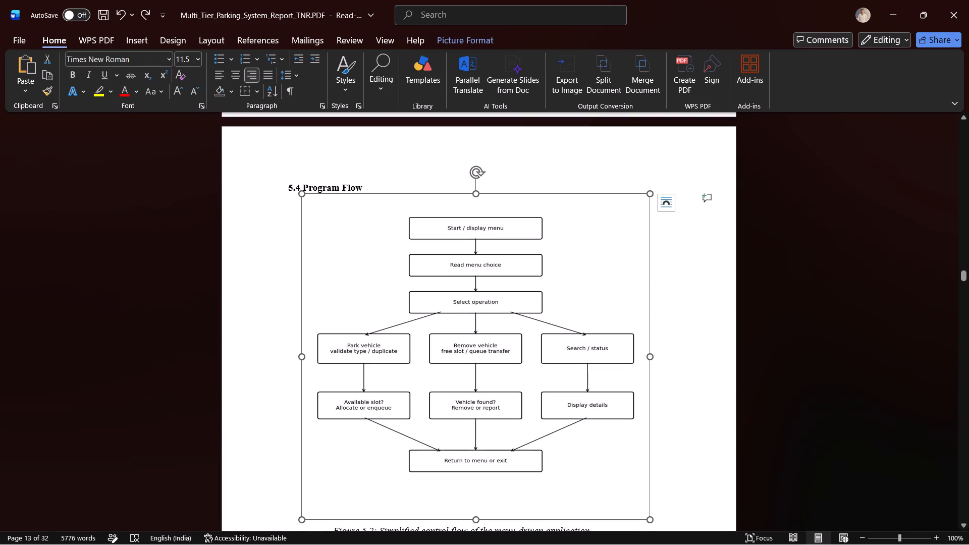
scroll(653, 506, down, 1)
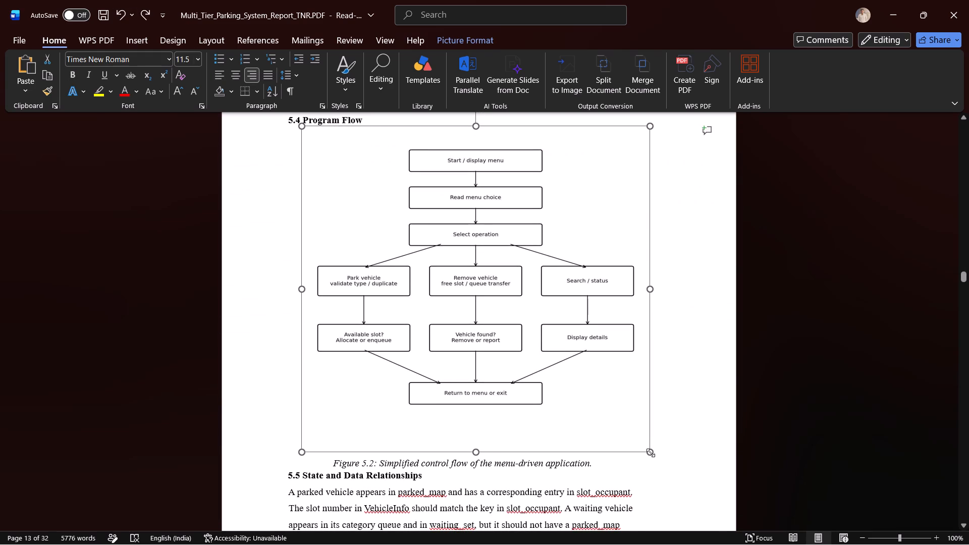
drag(651, 453, 629, 404)
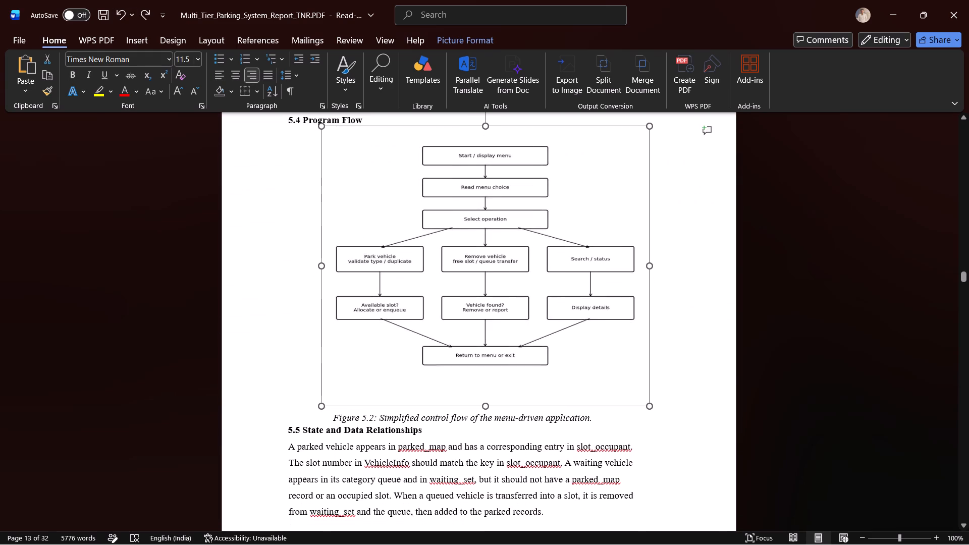
drag(629, 404, 596, 265)
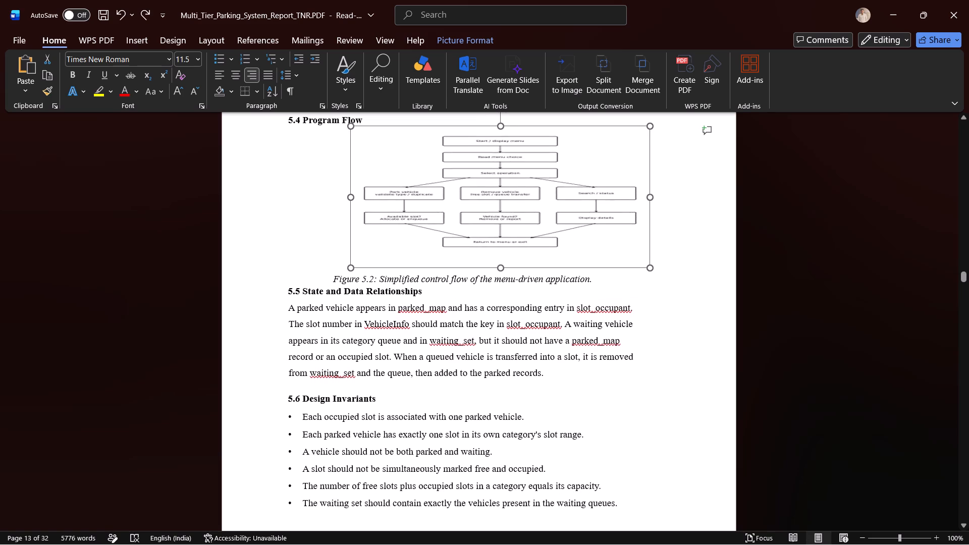
drag(596, 265, 610, 370)
scroll(580, 377, down, 1)
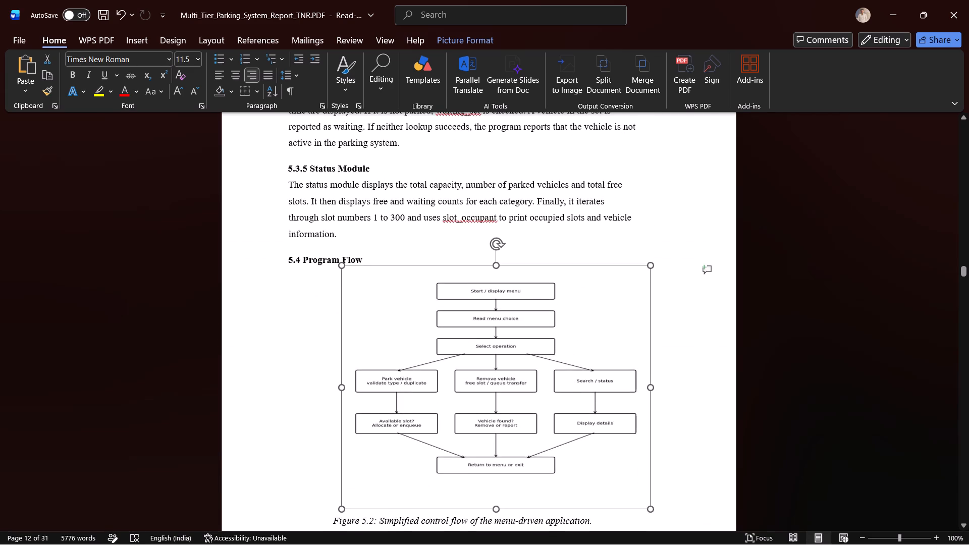
Enlarge the Figure 5.2 flowchart until it fills the space above the page number, keeping its caption on page 12.
scroll(580, 377, down, 1)
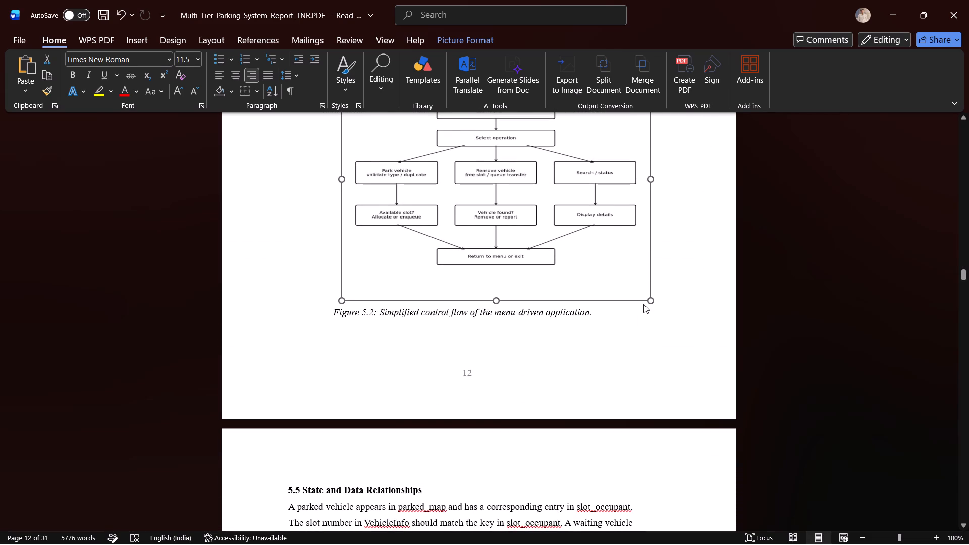
drag(649, 300, 660, 337)
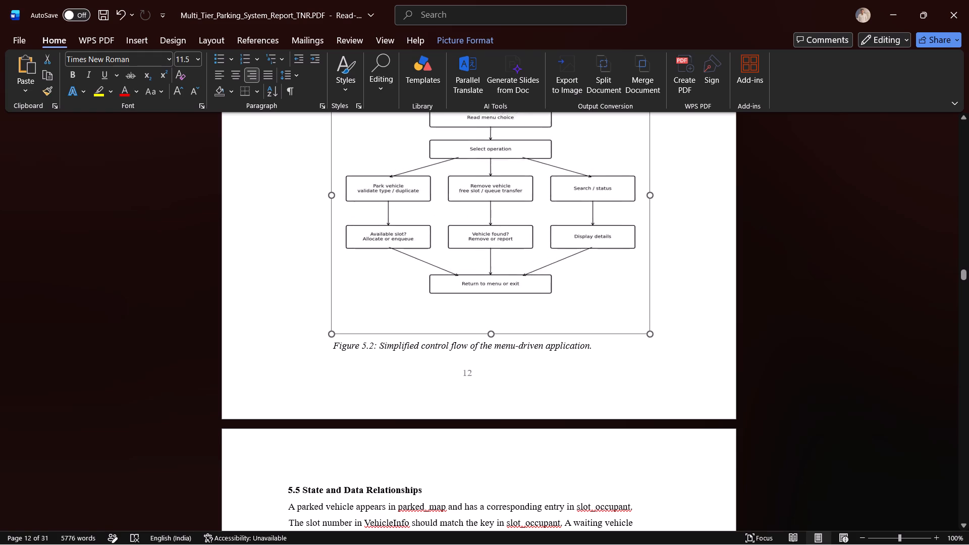
drag(660, 337, 656, 332)
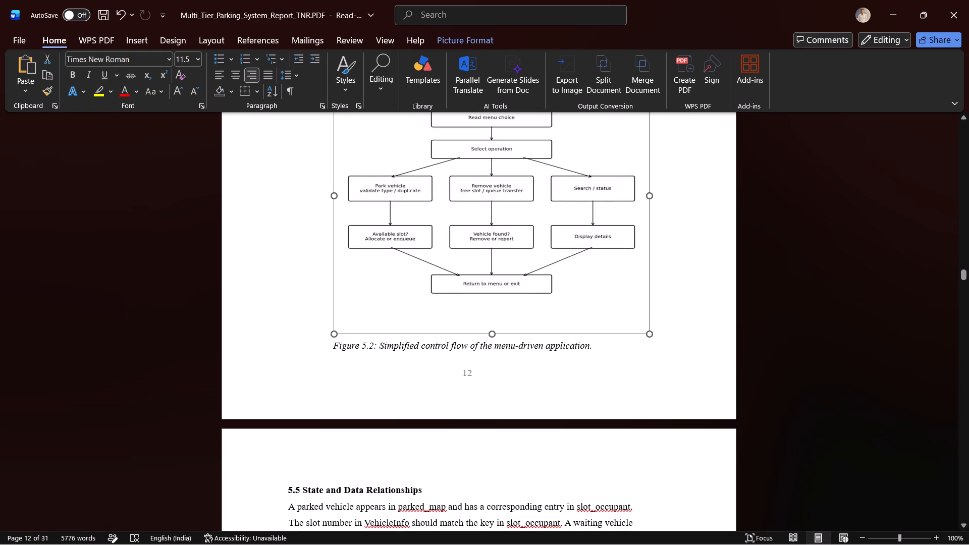
drag(656, 332, 654, 327)
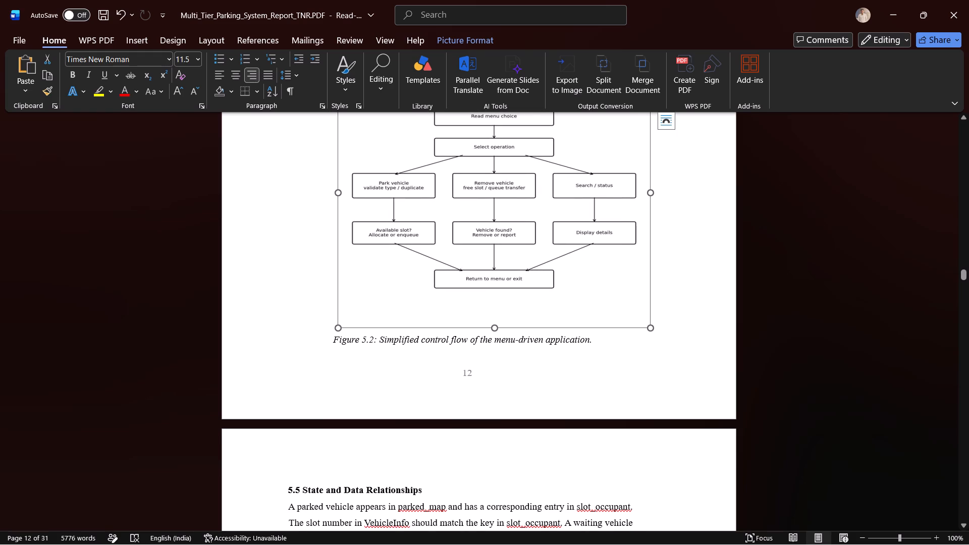
click(678, 366)
Examine the layout from section 5.5 through the Chapter 6 complexity table and algorithms to the start of Chapter 7.
scroll(678, 366, down, 3)
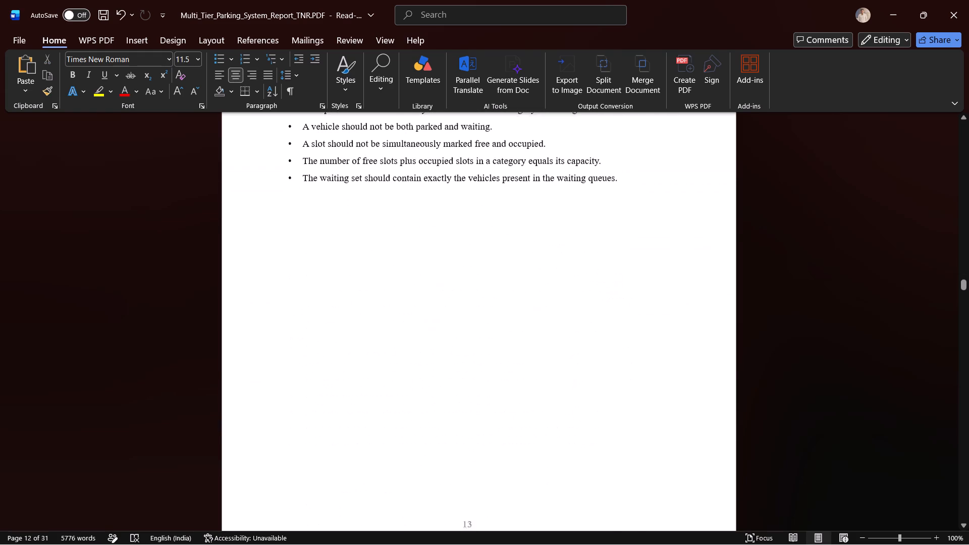
scroll(678, 366, down, 4)
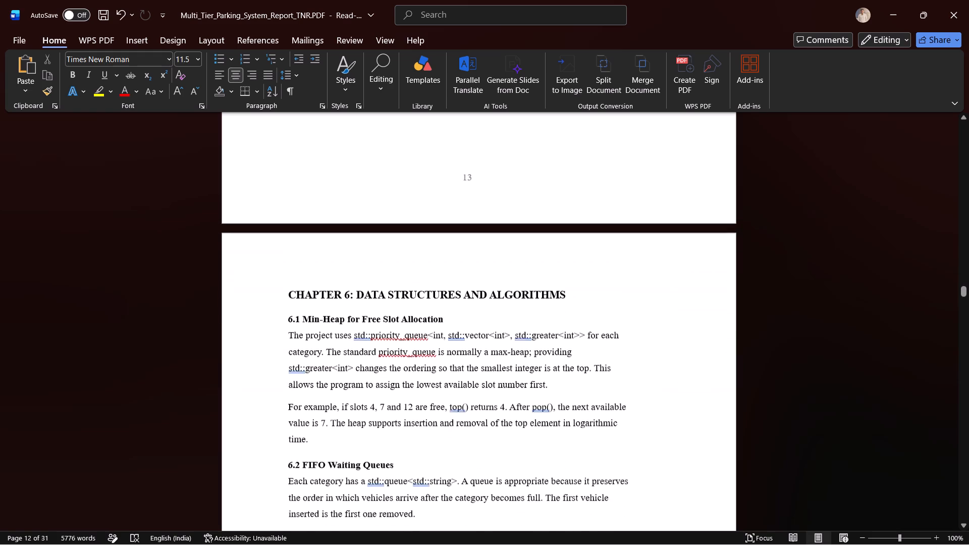
scroll(678, 366, down, 4)
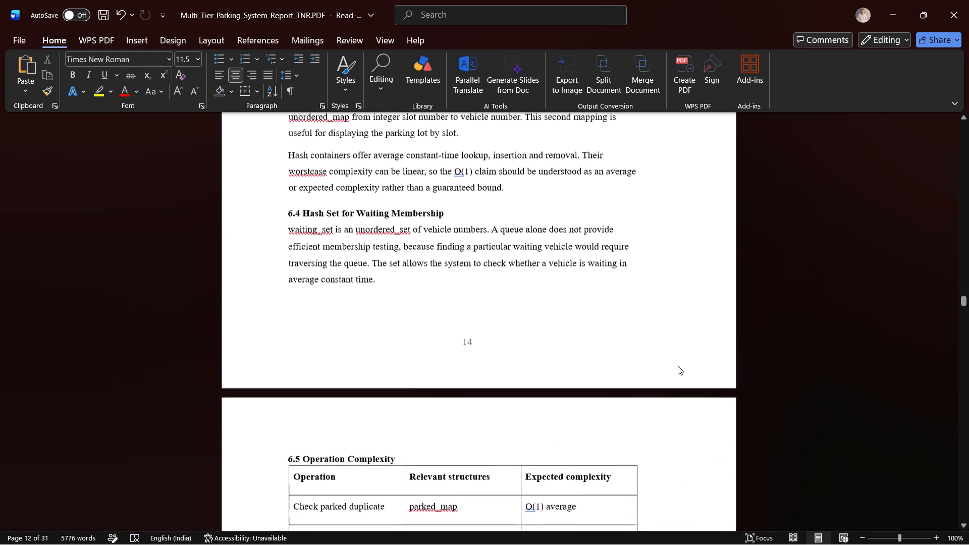
scroll(678, 366, down, 3)
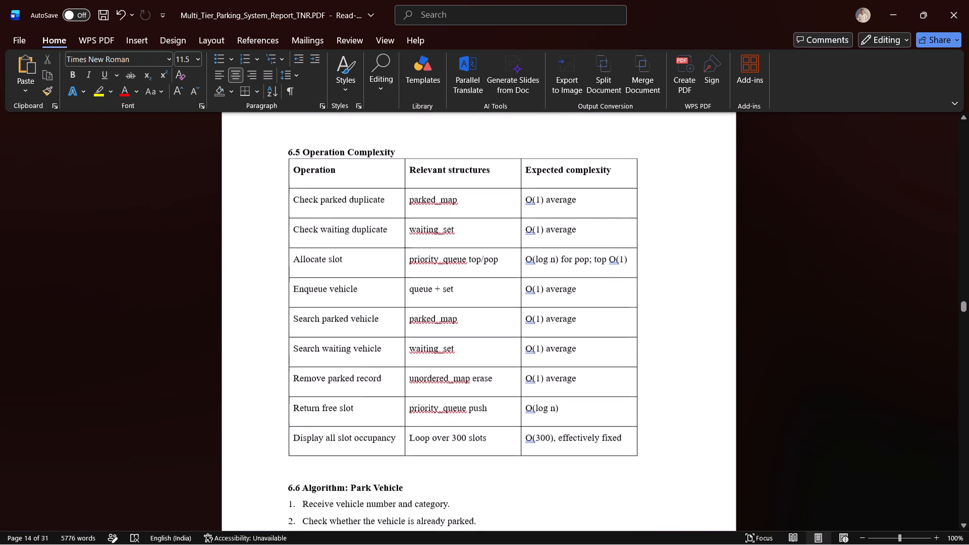
scroll(678, 366, down, 7)
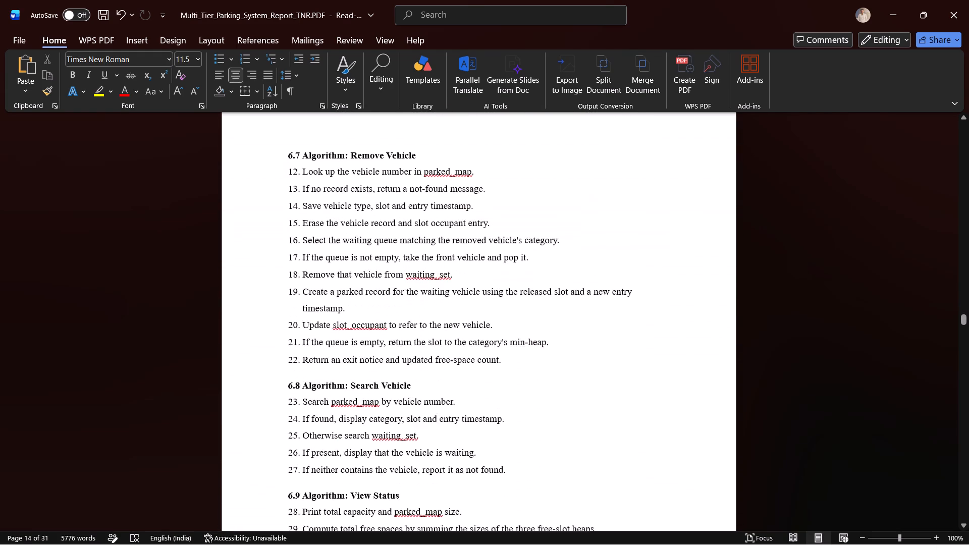
scroll(678, 366, down, 5)
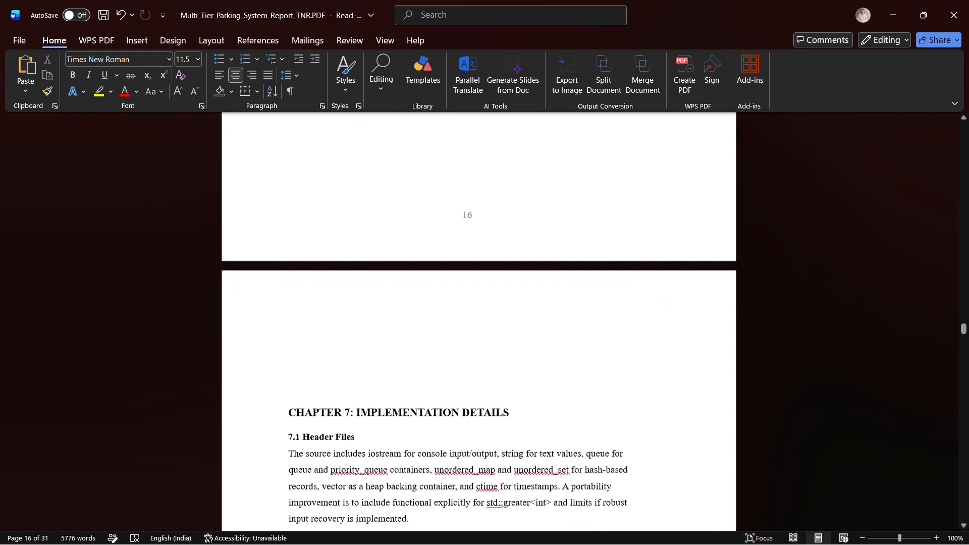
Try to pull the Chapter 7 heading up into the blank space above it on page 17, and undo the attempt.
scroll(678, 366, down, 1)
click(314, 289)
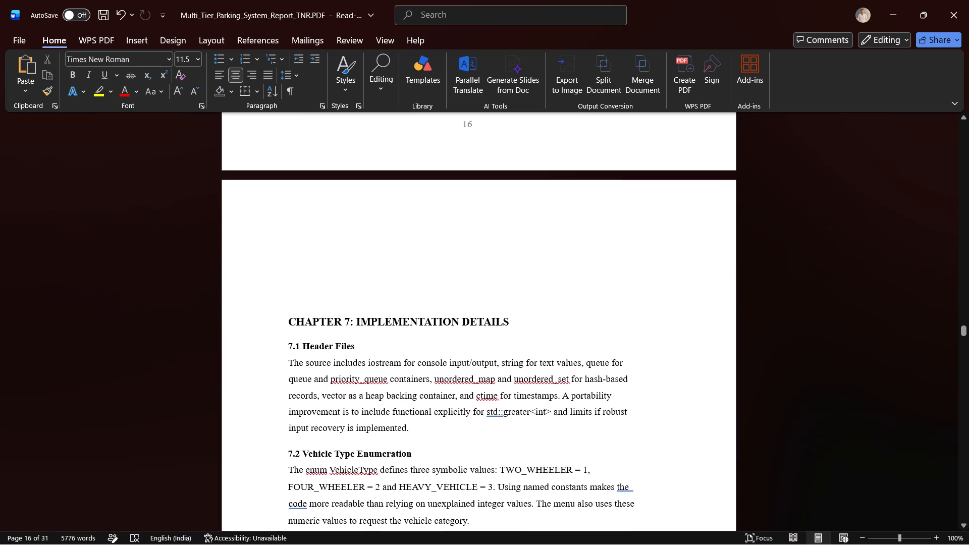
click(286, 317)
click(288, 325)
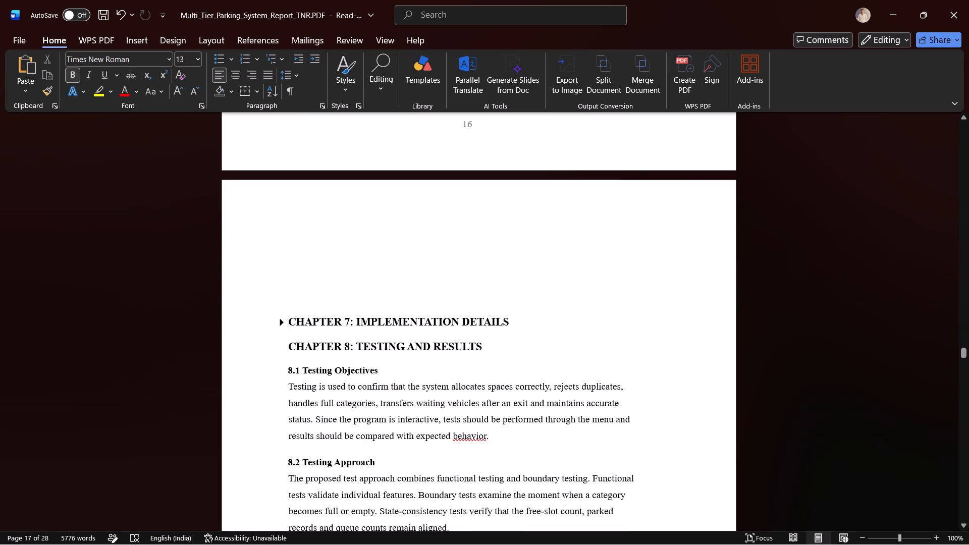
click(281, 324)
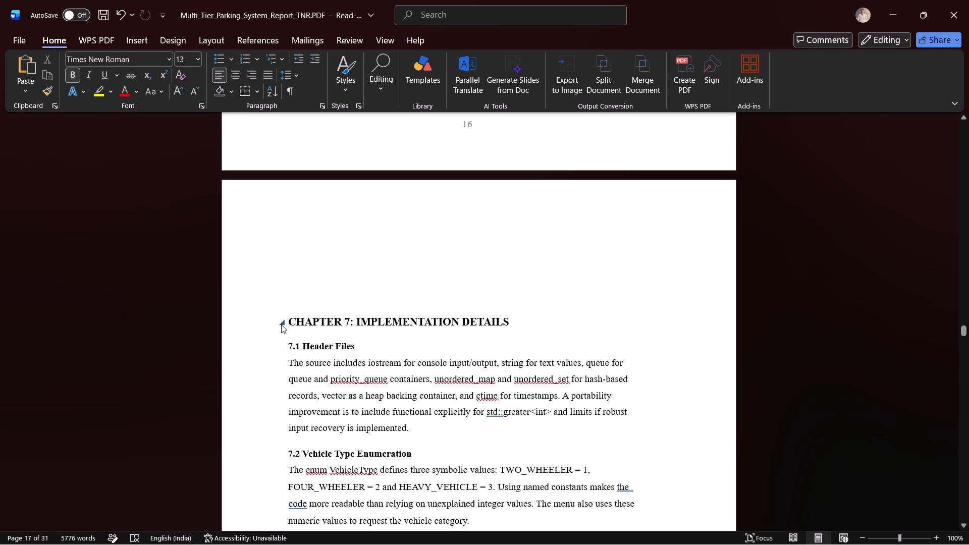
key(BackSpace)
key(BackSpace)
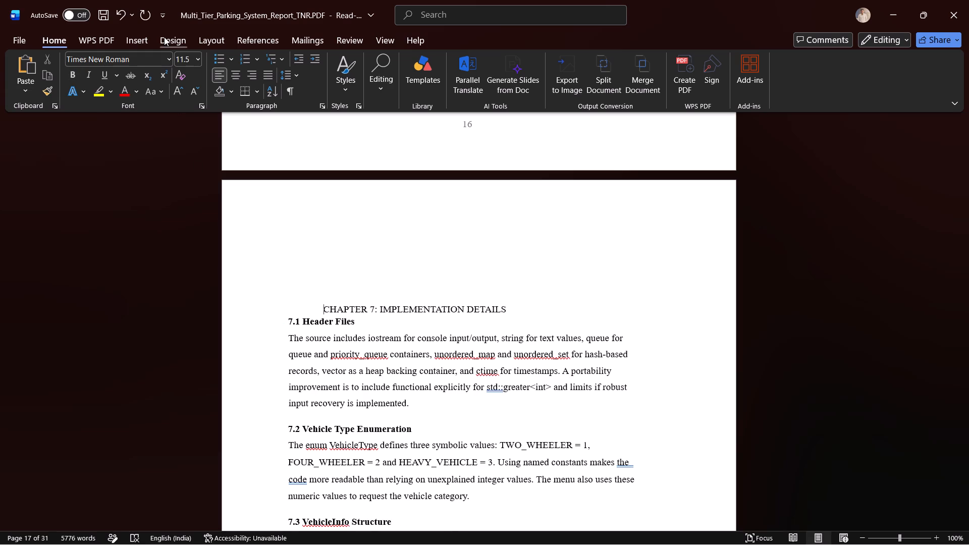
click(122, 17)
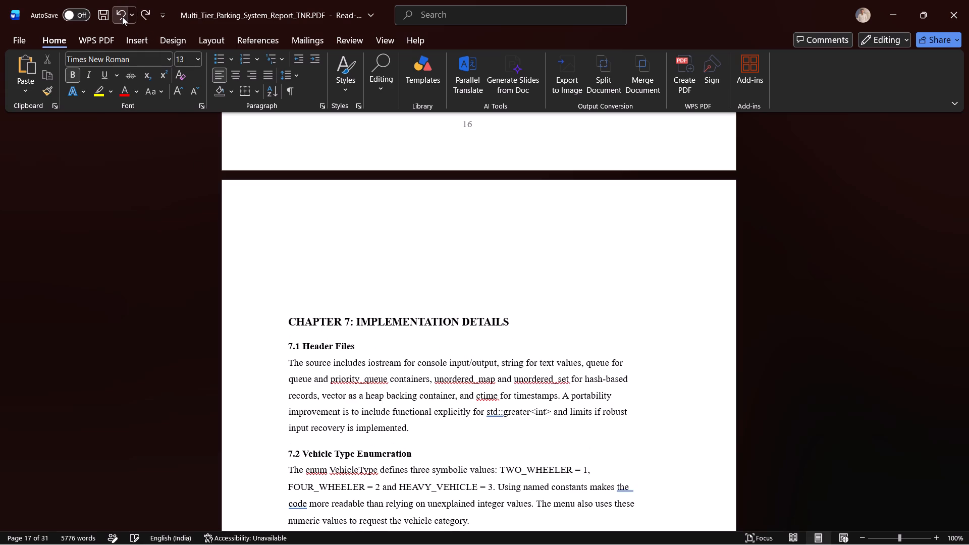
Delete the empty lines above the Chapter 7: Implementation Details heading so it starts at the top of page 17.
click(295, 313)
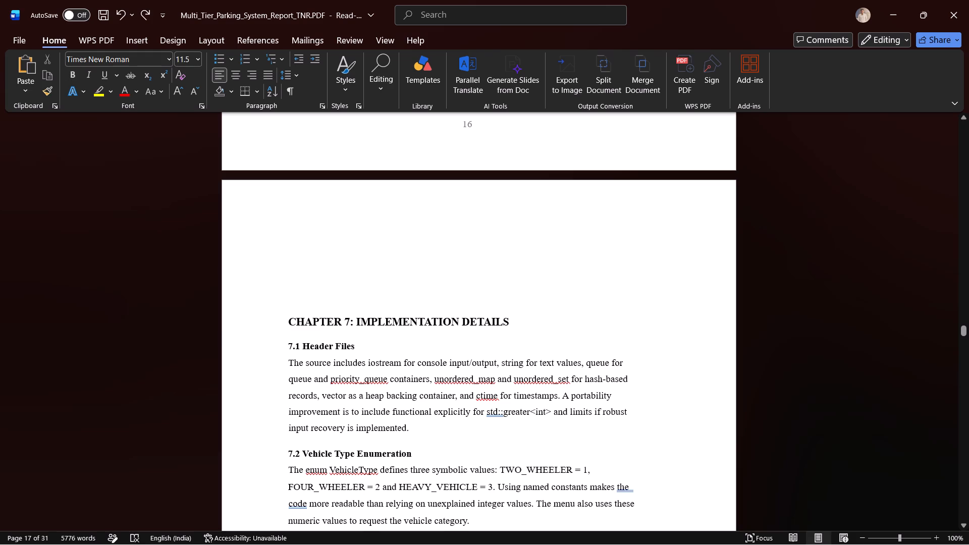
key(BackSpace)
key(BackSpace)
key(BackSpace)
key(BackSpace)
key(BackSpace)
key(BackSpace)
key(BackSpace)
key(BackSpace)
key(BackSpace)
key(BackSpace)
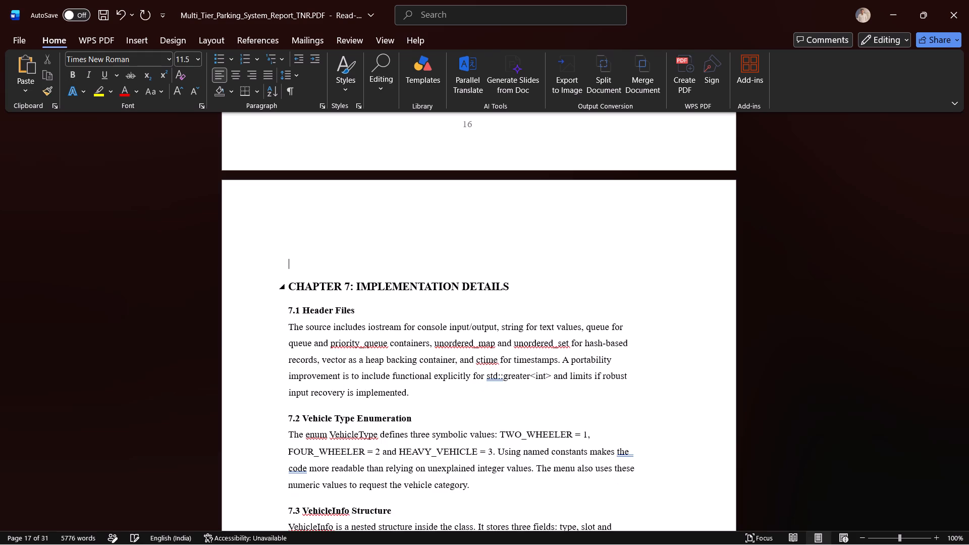
key(BackSpace)
key(BackSpace)
key(BackSpace)
key(BackSpace)
key(BackSpace)
key(BackSpace)
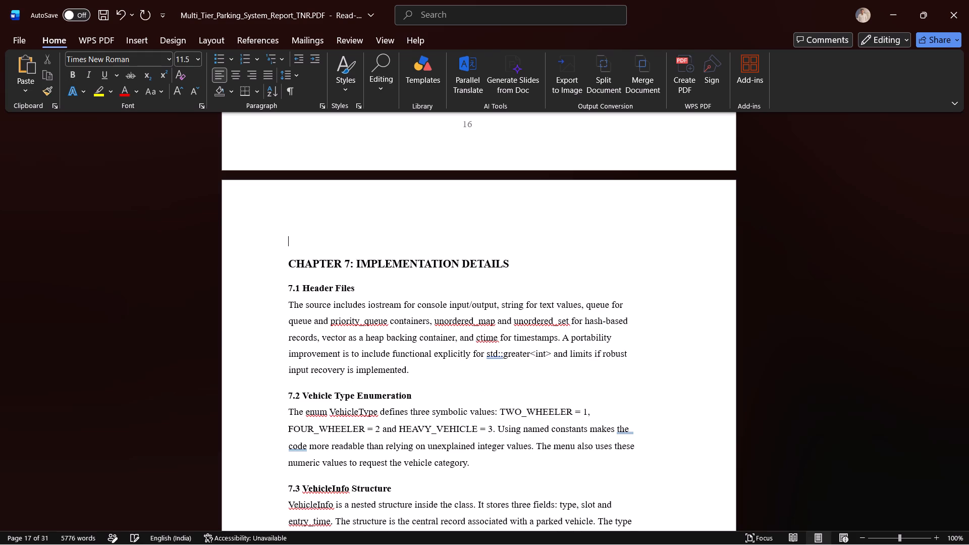
key(BackSpace)
scroll(308, 301, right, 1)
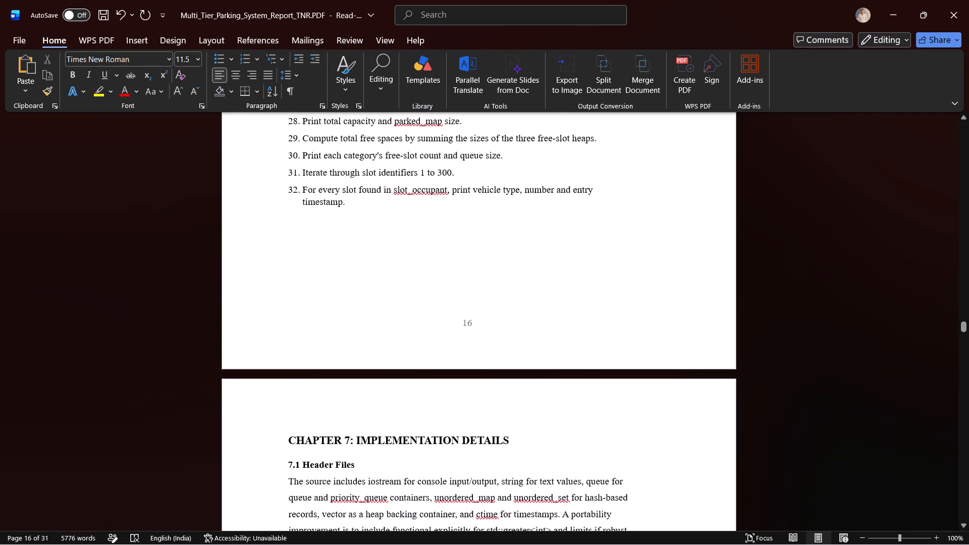
scroll(308, 301, right, 1)
Examine the layout from the Chapter 7 sections through the Chapter 8 test tables to the start of Chapter 9.
scroll(308, 301, down, 2)
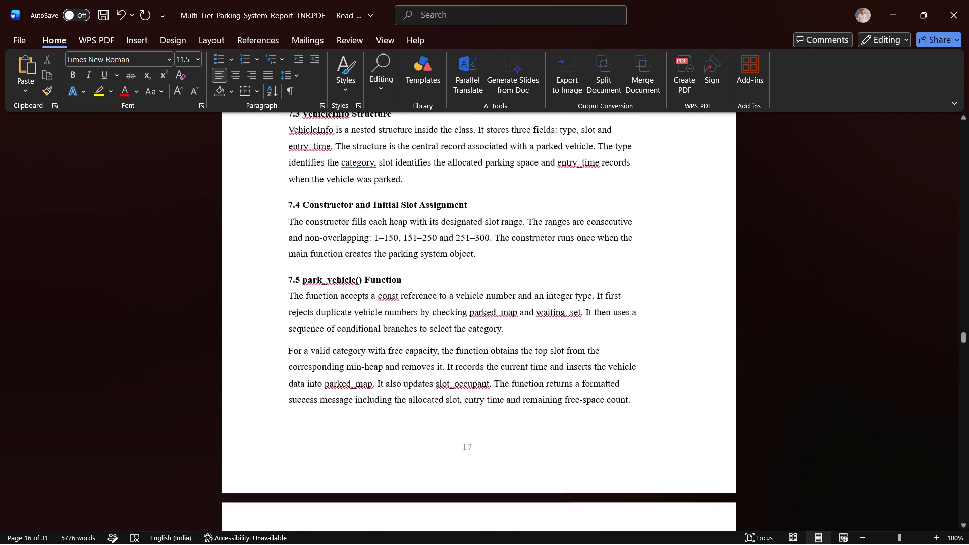
scroll(308, 301, down, 5)
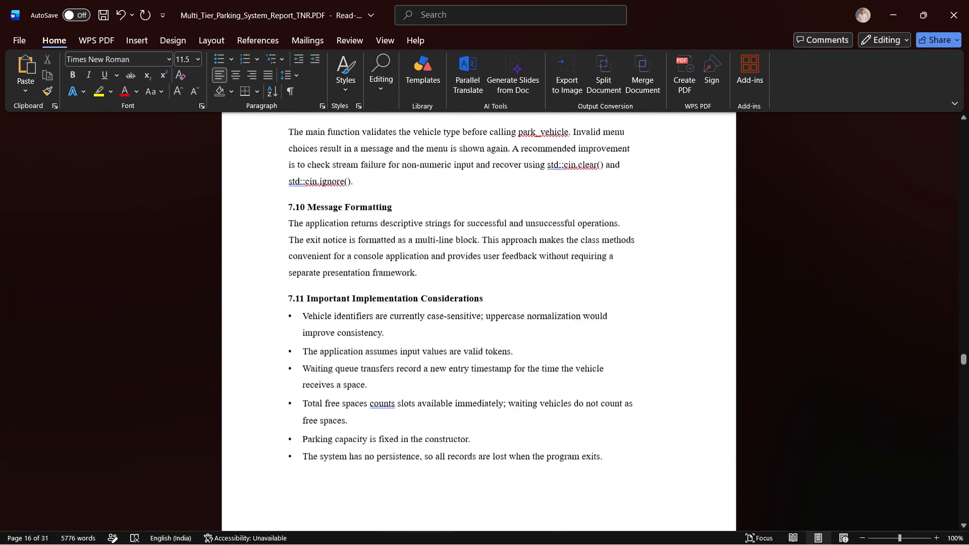
scroll(308, 301, down, 2)
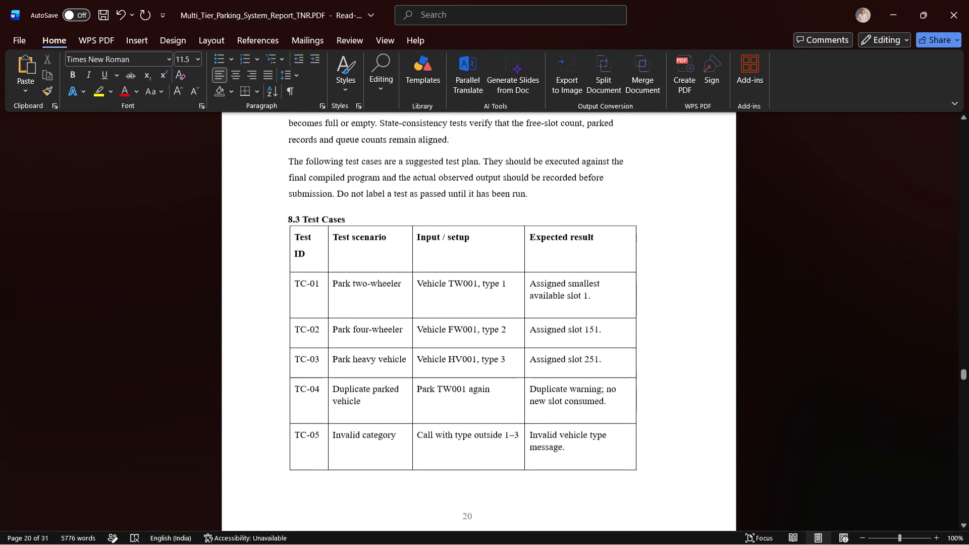
scroll(308, 301, down, 5)
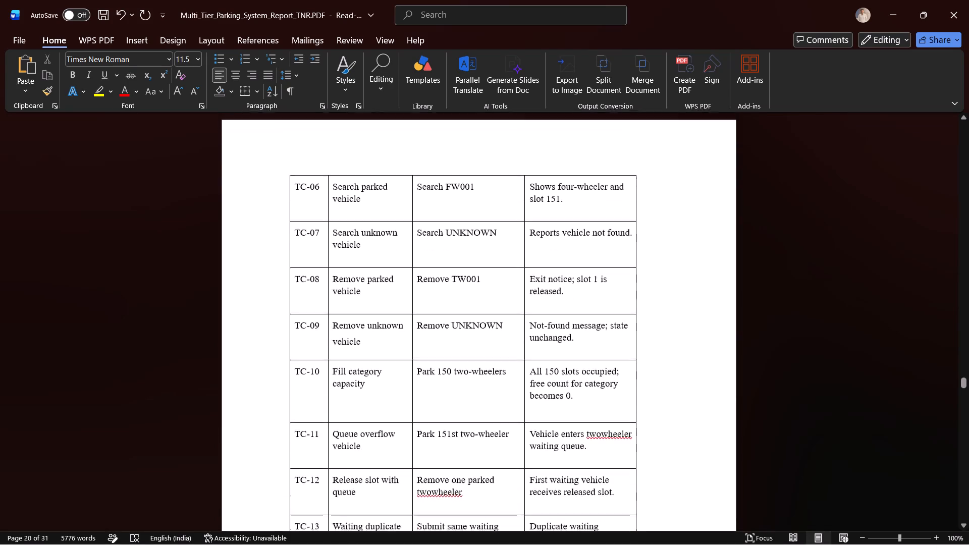
scroll(308, 301, down, 4)
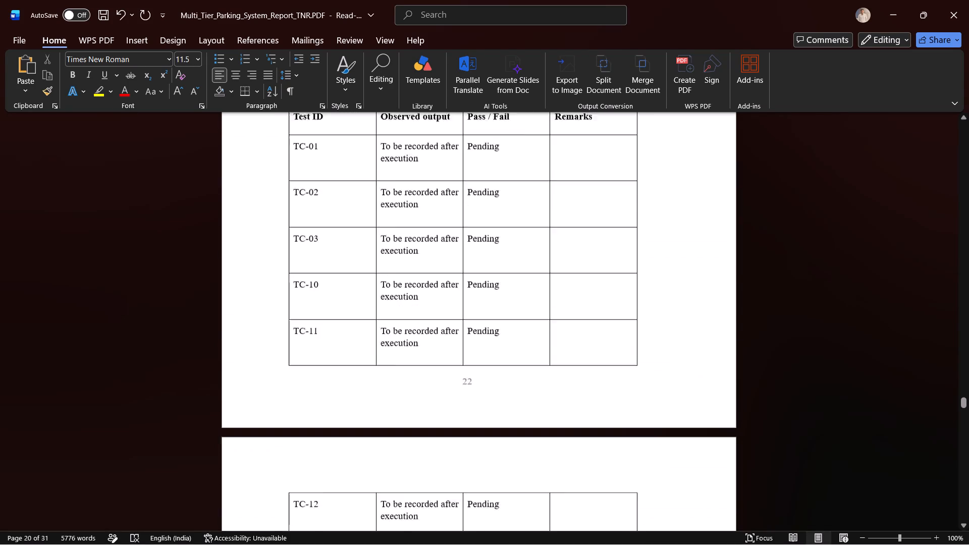
scroll(308, 301, down, 5)
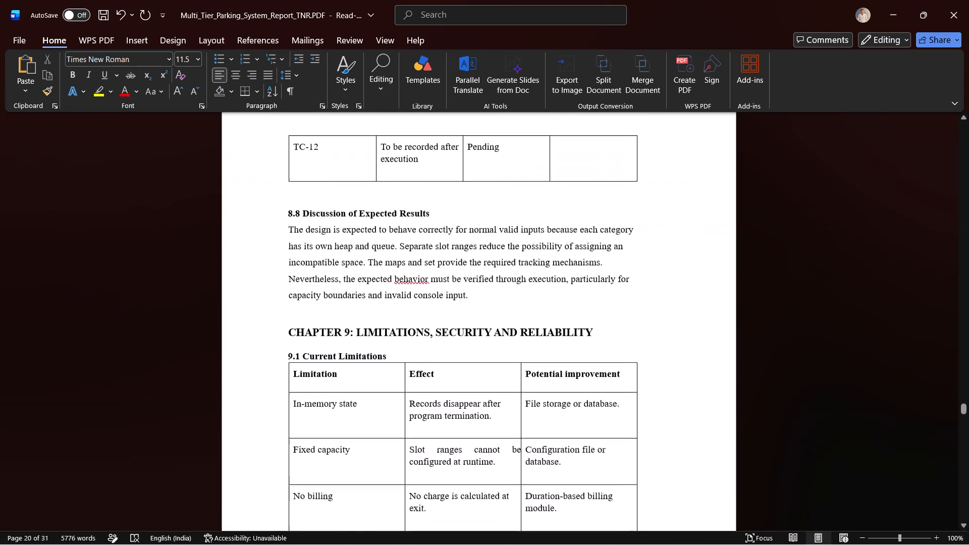
Insert blank lines after the 8.8 Discussion of Expected Results text until the Chapter 9 heading starts on page 24.
scroll(308, 301, down, 1)
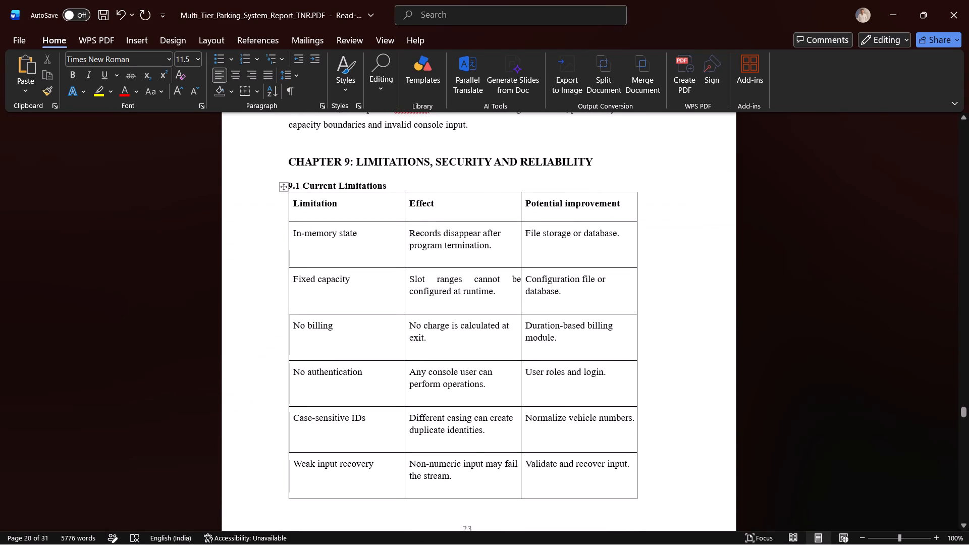
click(477, 129)
key(Return)
key(Return)
key(Return)
key(Return)
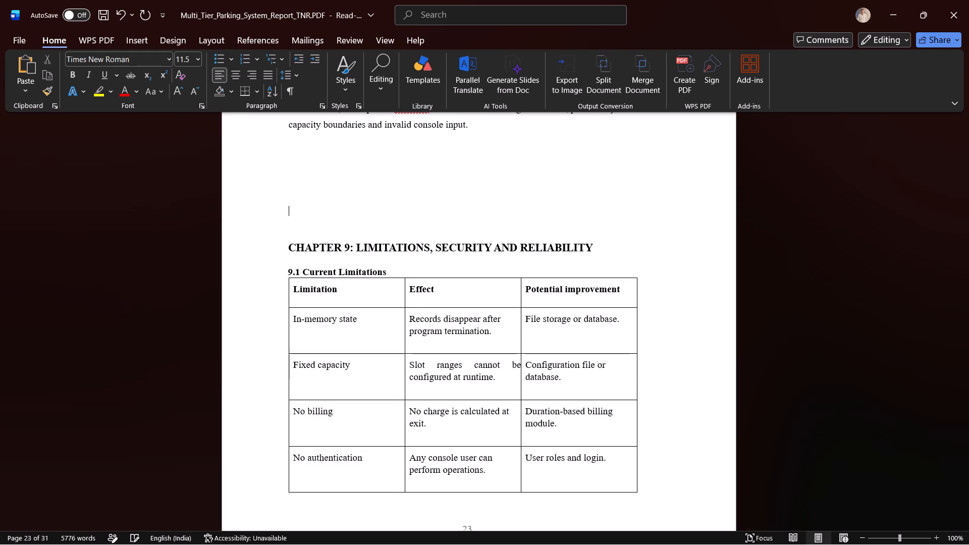
key(Return)
key(Return)
key(Return)
key(Return)
key(Return)
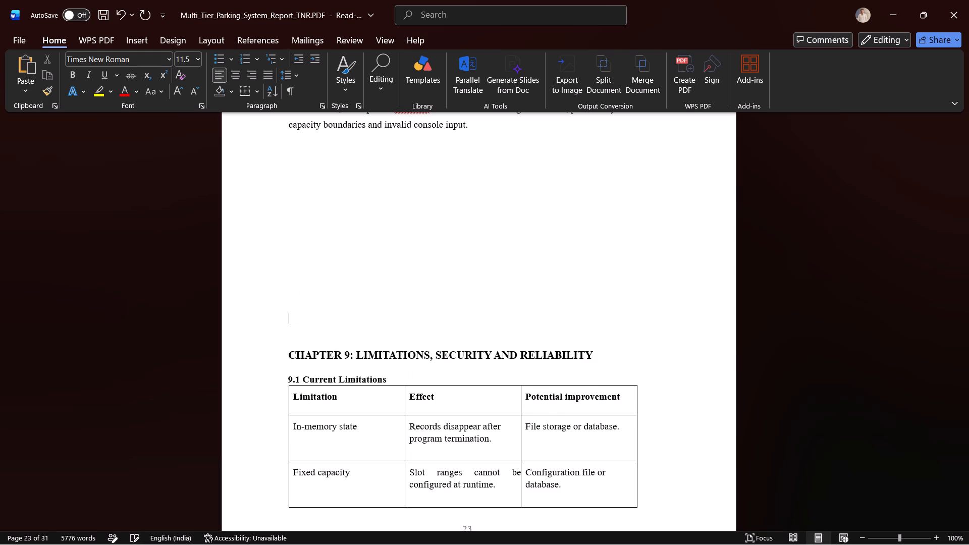
key(Return)
key(Return)
key(Return)
key(Return)
key(Return)
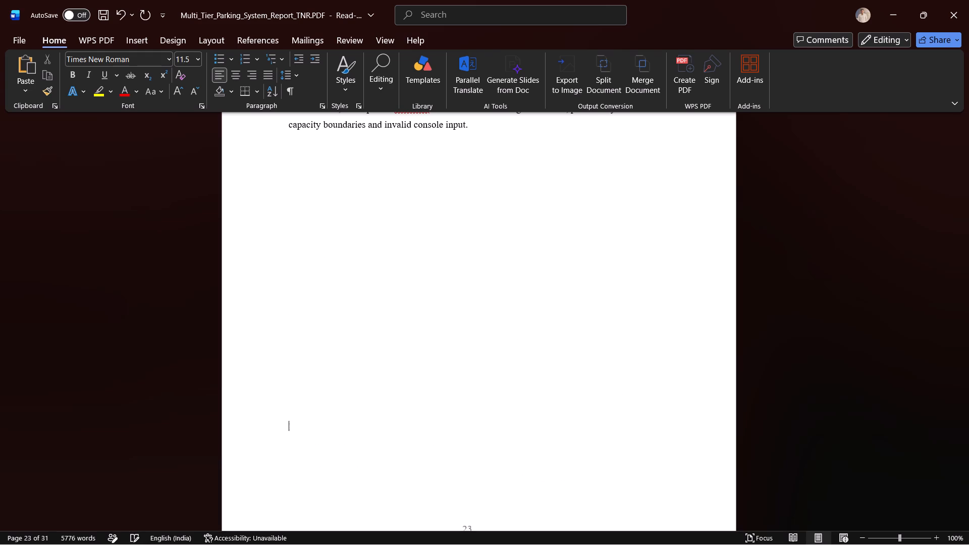
Examine the layout from the Chapter 9 limitations table through Chapter 10 to the References section, and back to the Chapter 10 heading.
scroll(477, 129, down, 4)
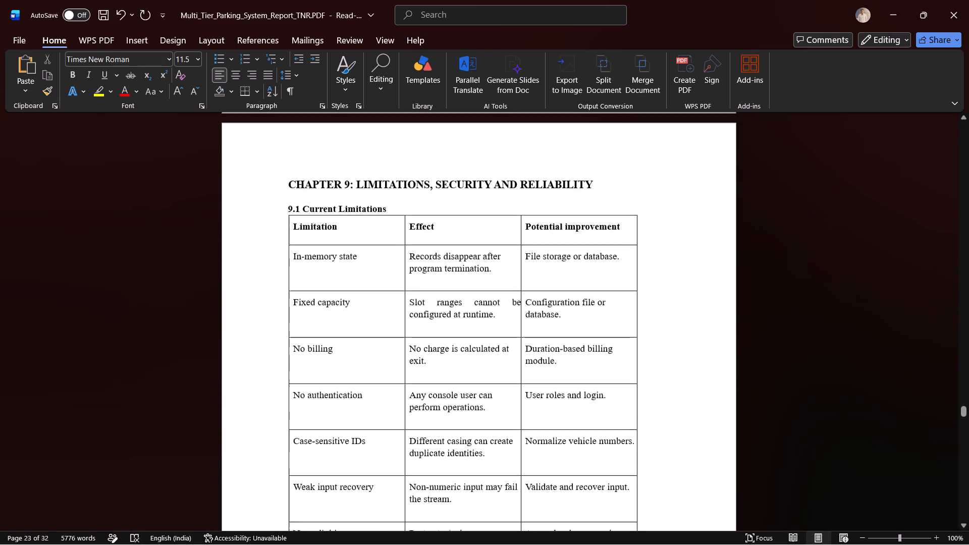
scroll(477, 129, down, 5)
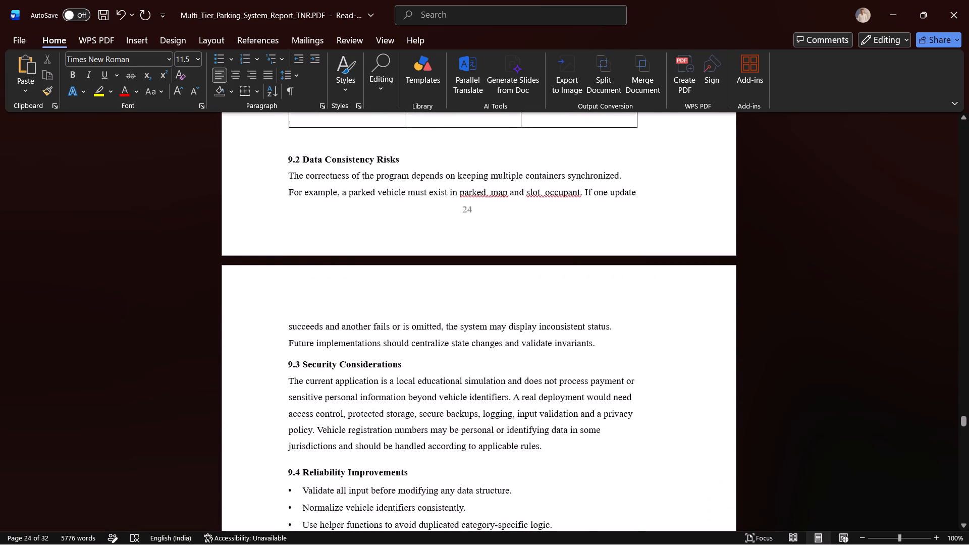
scroll(477, 129, down, 5)
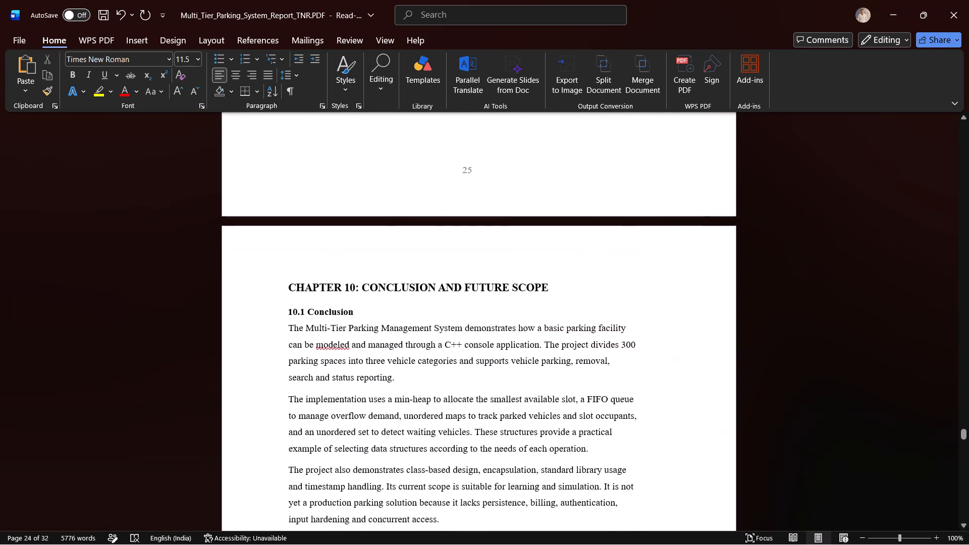
scroll(477, 129, down, 6)
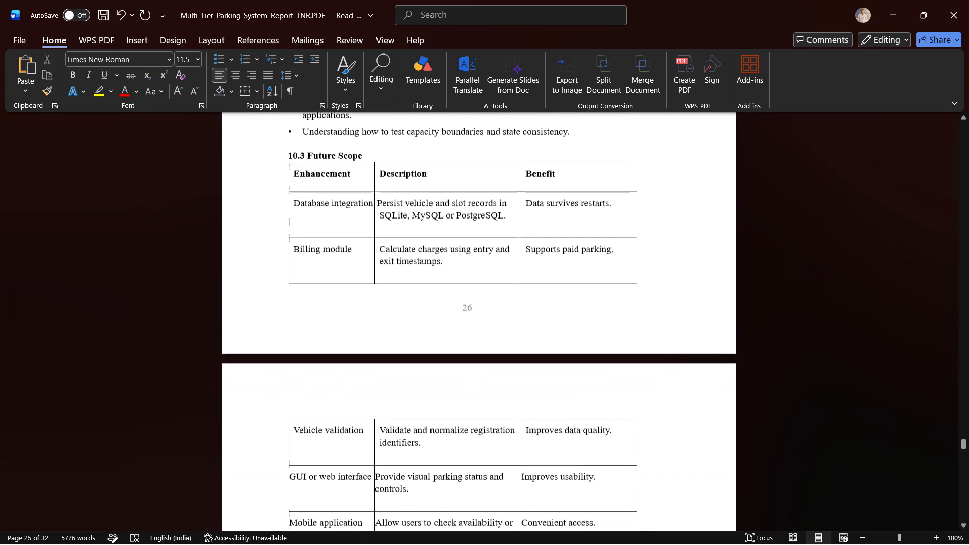
scroll(477, 129, down, 4)
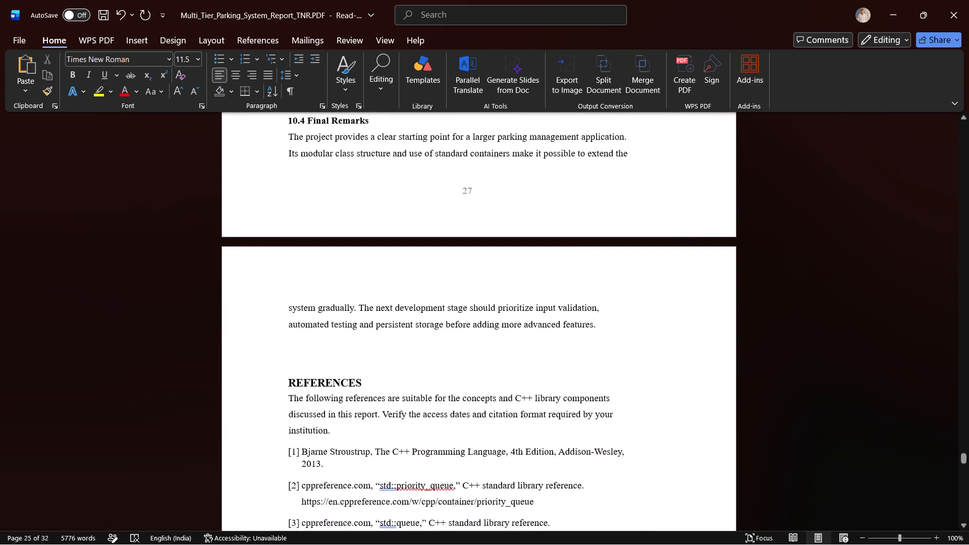
scroll(477, 129, down, 1)
scroll(466, 211, up, 1)
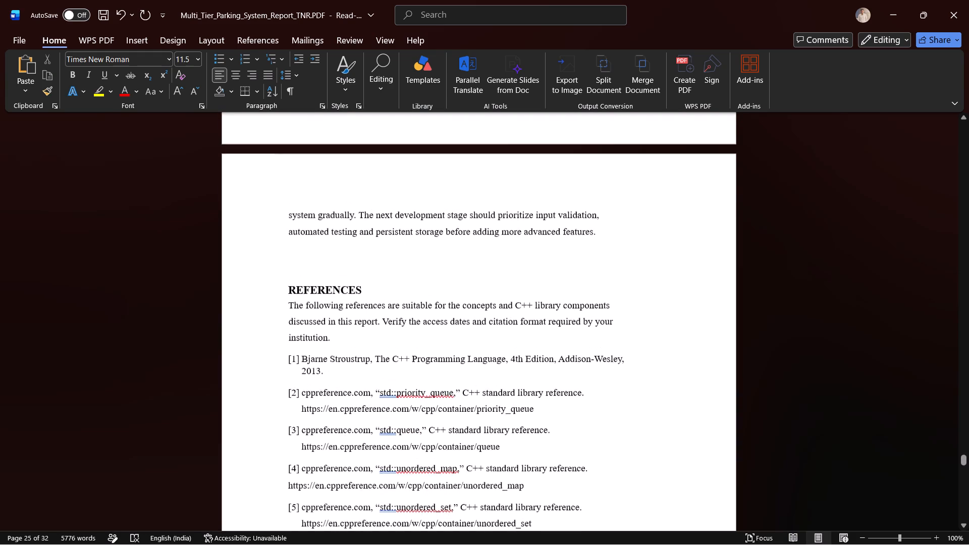
scroll(466, 211, up, 2)
scroll(495, 264, up, 1)
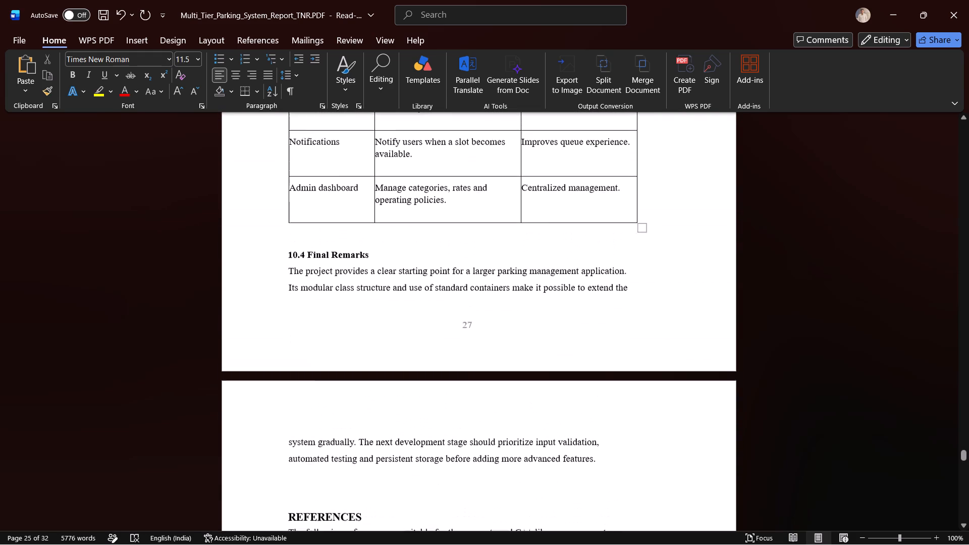
scroll(495, 264, up, 3)
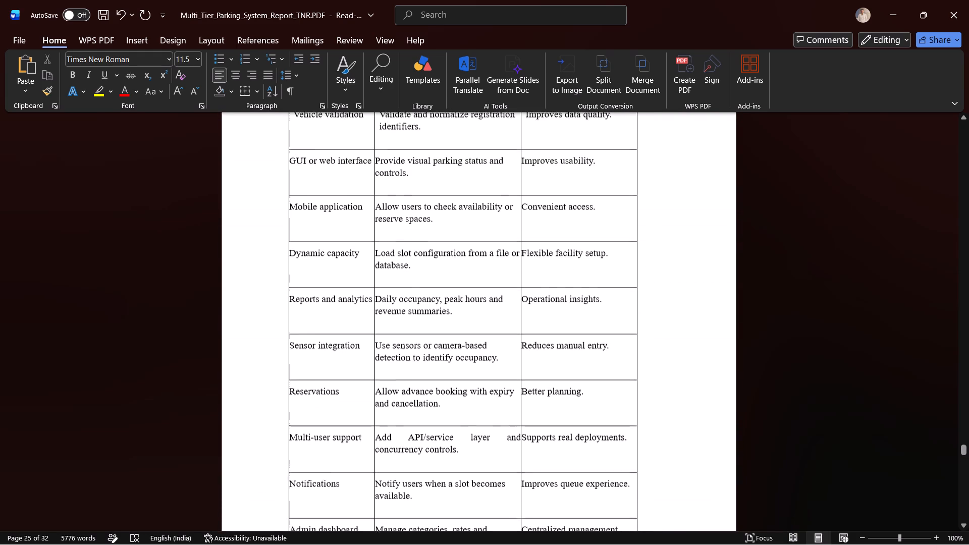
scroll(495, 264, up, 2)
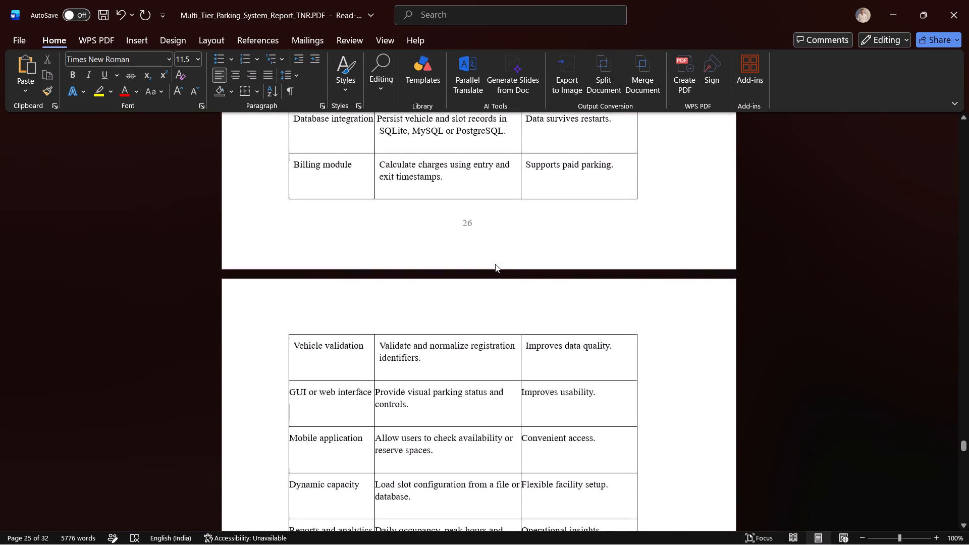
scroll(495, 264, up, 1)
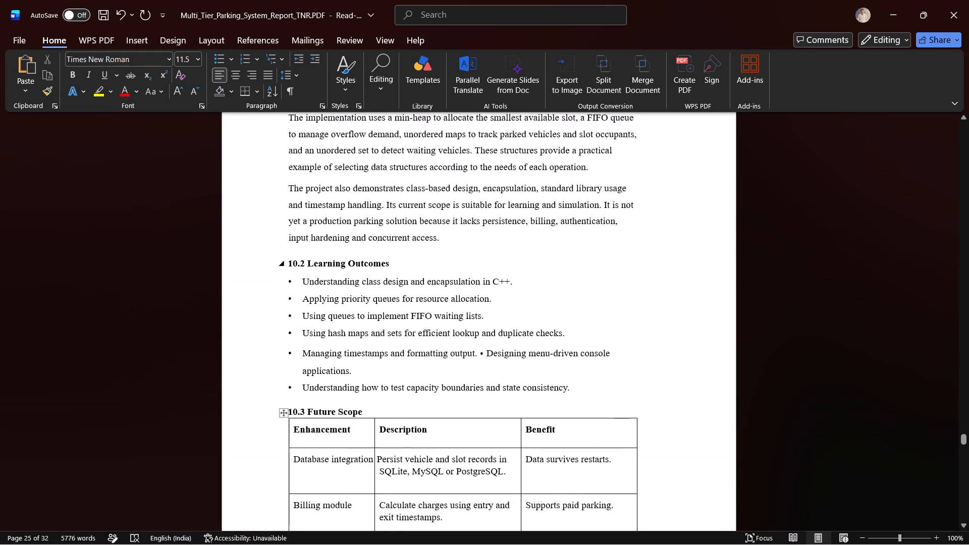
scroll(495, 264, up, 2)
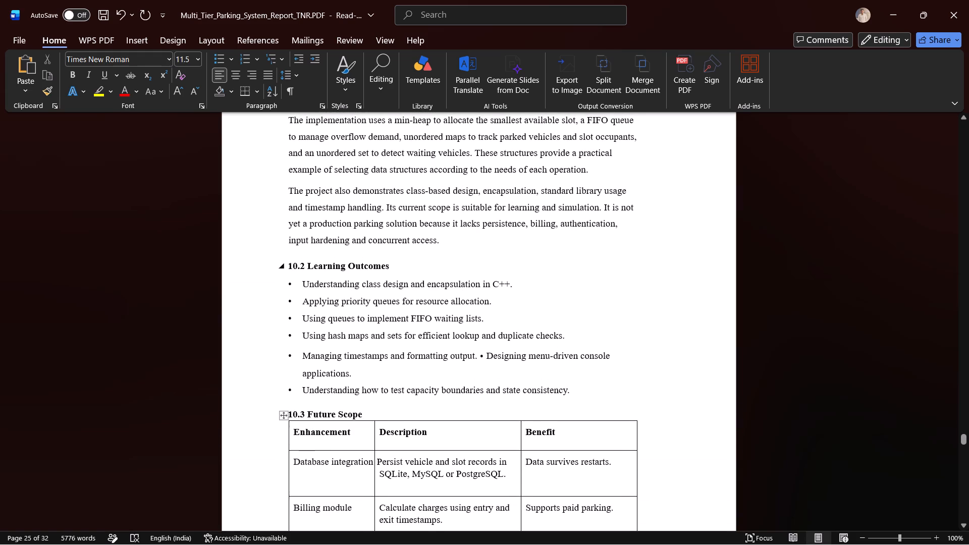
scroll(495, 264, up, 1)
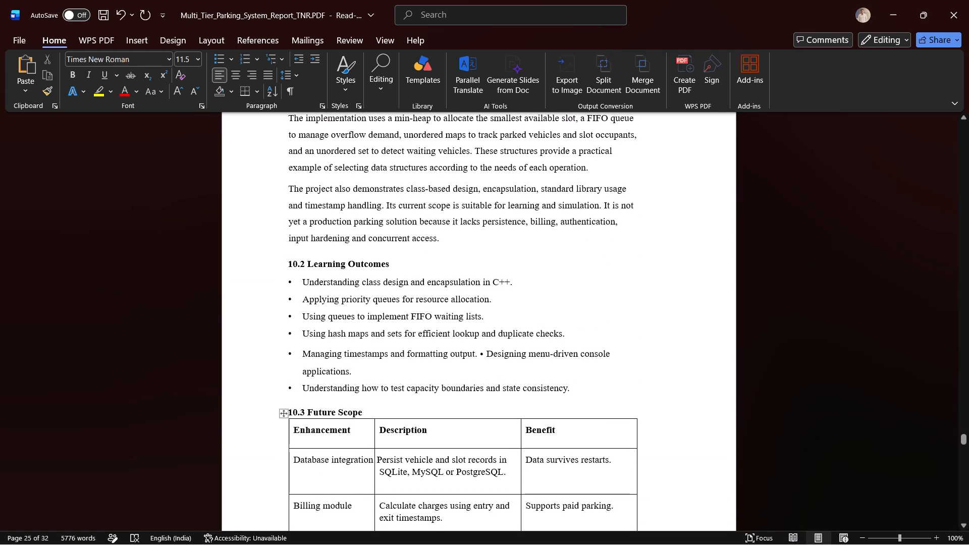
scroll(591, 348, up, 2)
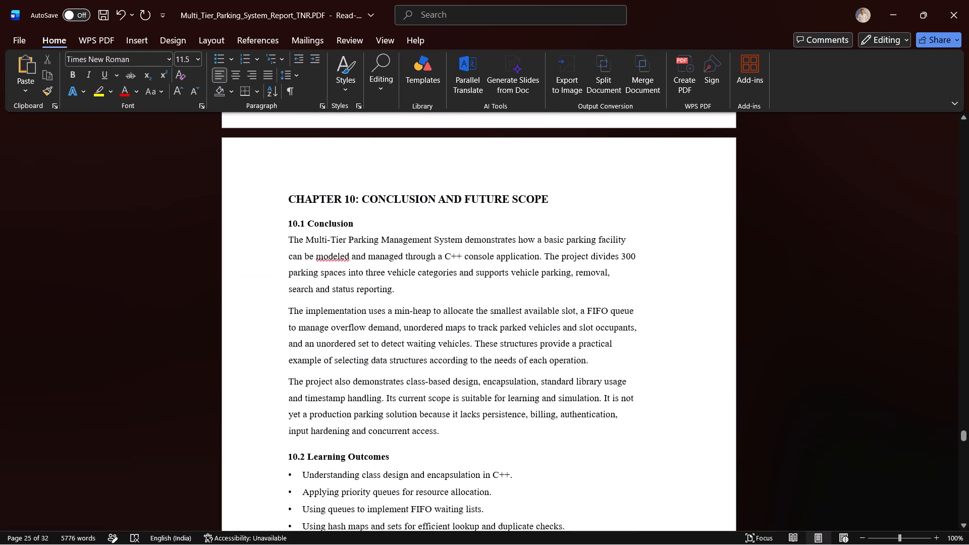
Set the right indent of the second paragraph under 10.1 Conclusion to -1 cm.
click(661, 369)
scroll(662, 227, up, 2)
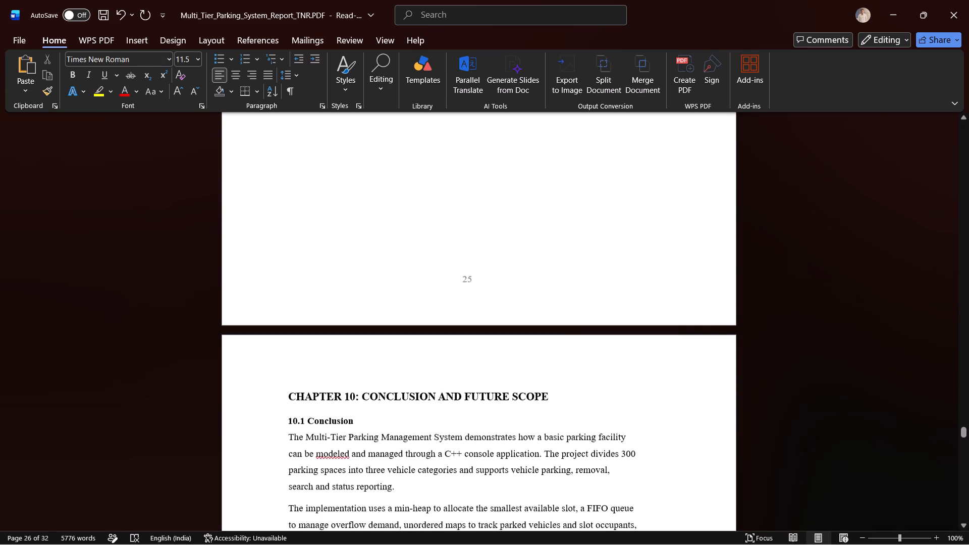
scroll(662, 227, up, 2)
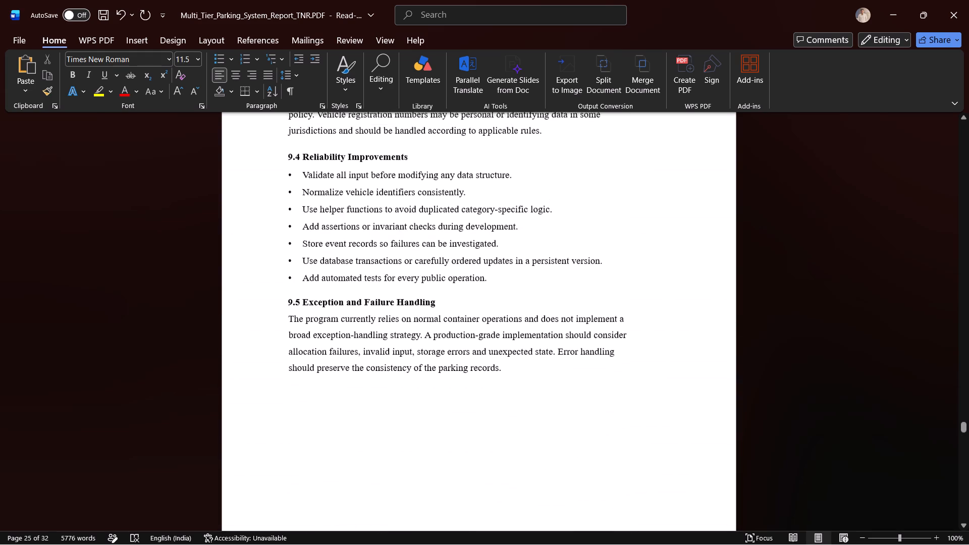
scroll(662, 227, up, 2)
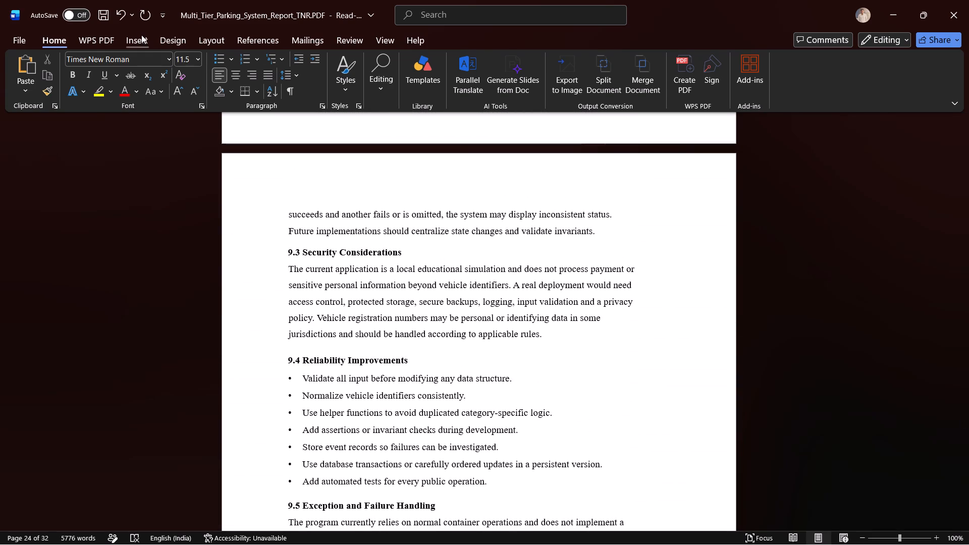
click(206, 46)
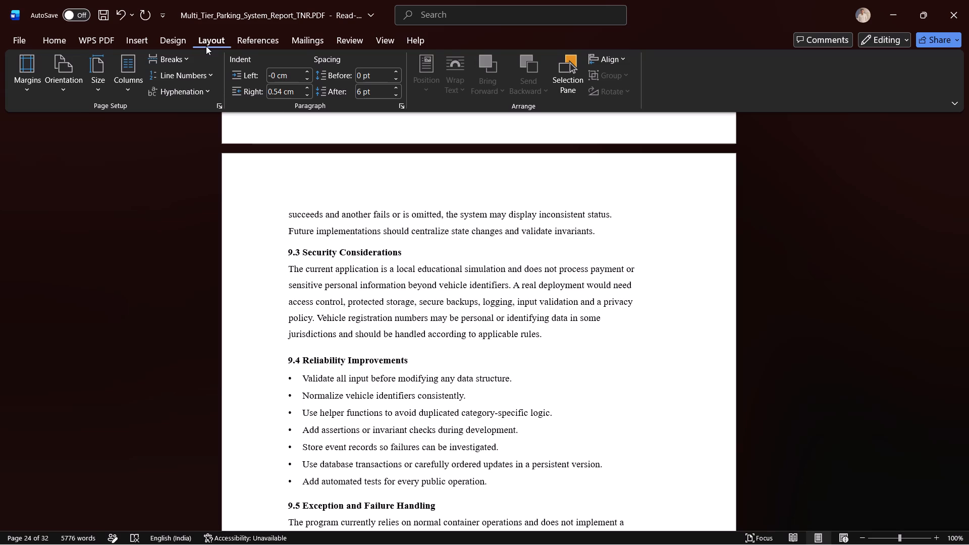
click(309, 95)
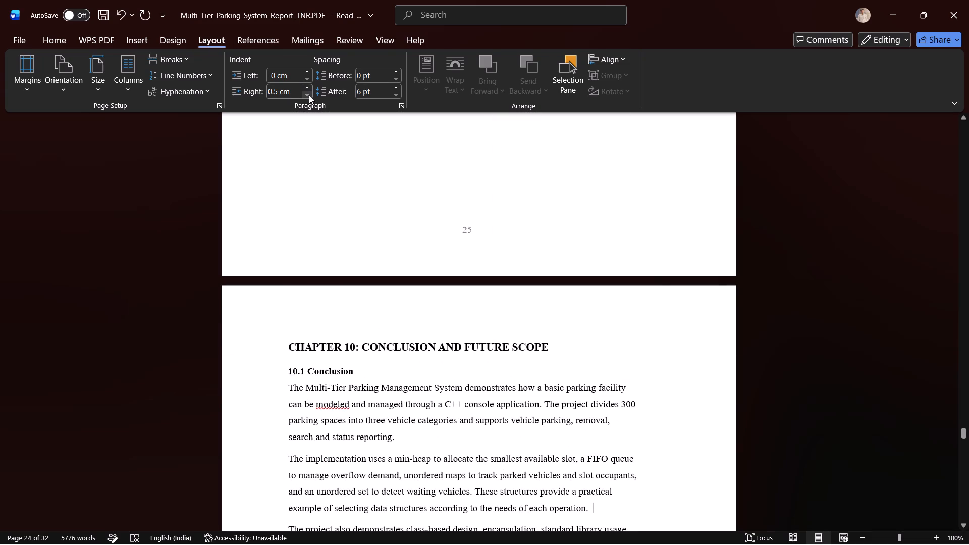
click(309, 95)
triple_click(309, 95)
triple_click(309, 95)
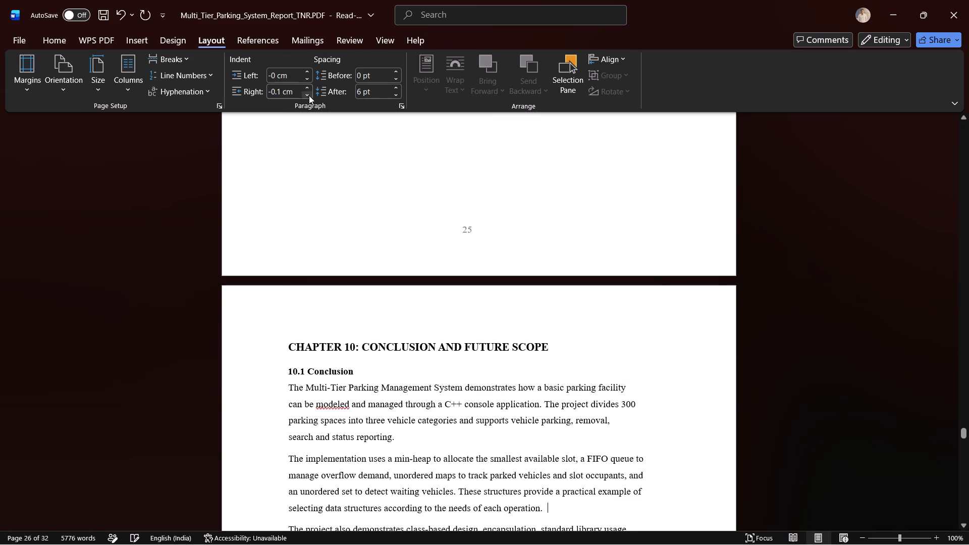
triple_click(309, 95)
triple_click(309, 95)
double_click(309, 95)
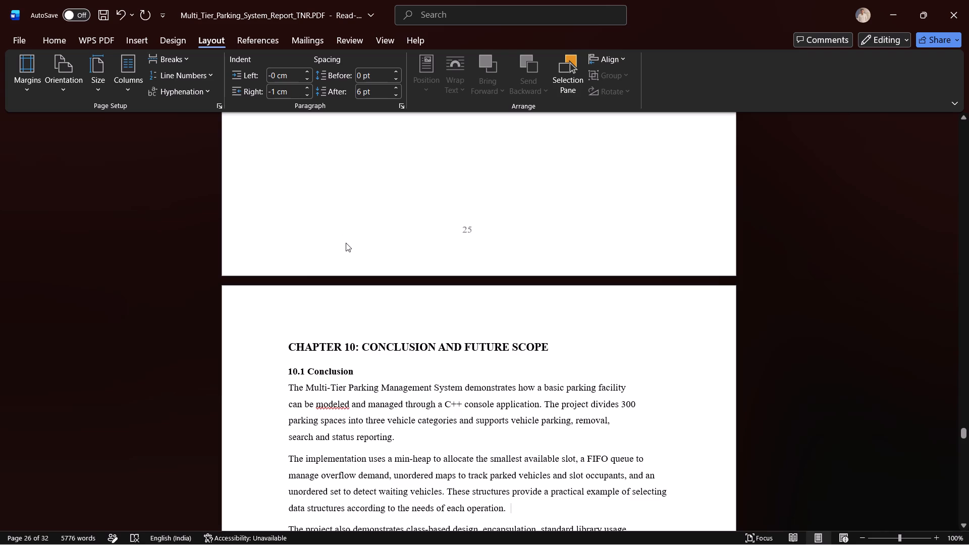
Select the whole document and set its right paragraph indent to 0 cm, then clear the selection.
key(ctrl+a)
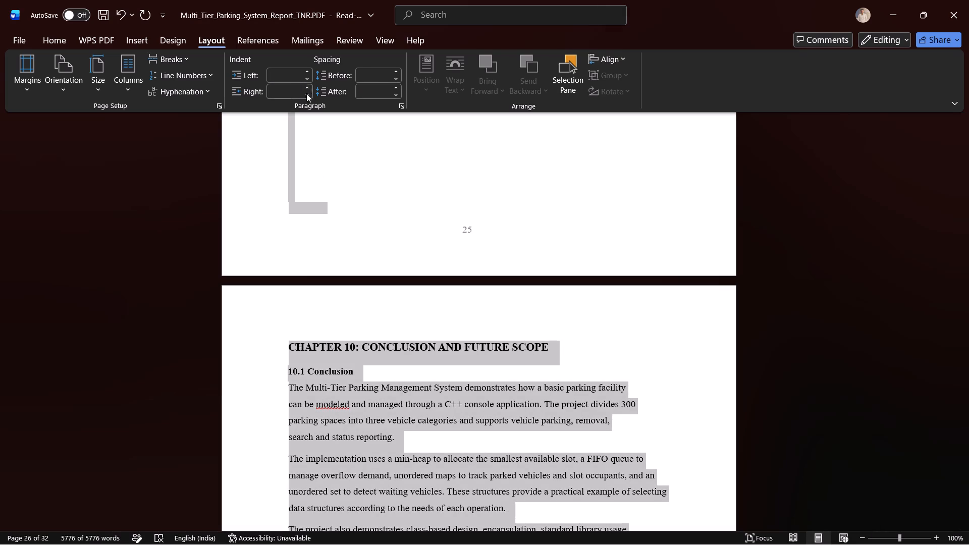
click(307, 94)
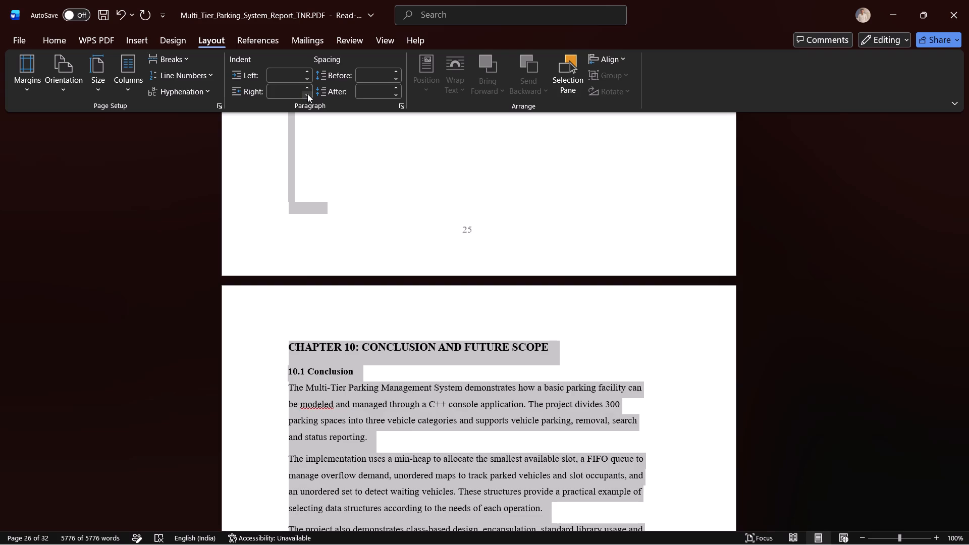
click(307, 94)
click(307, 94)
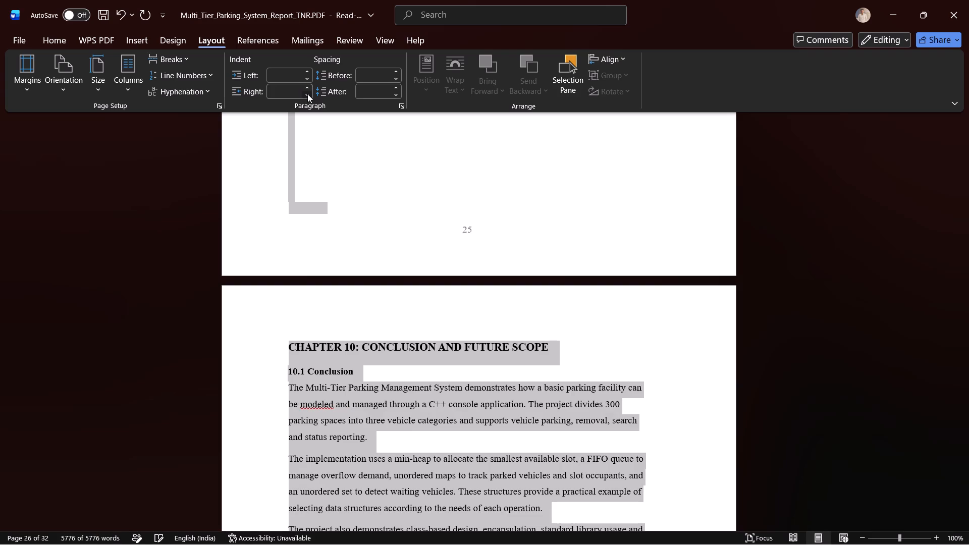
click(307, 94)
click(307, 94)
triple_click(307, 94)
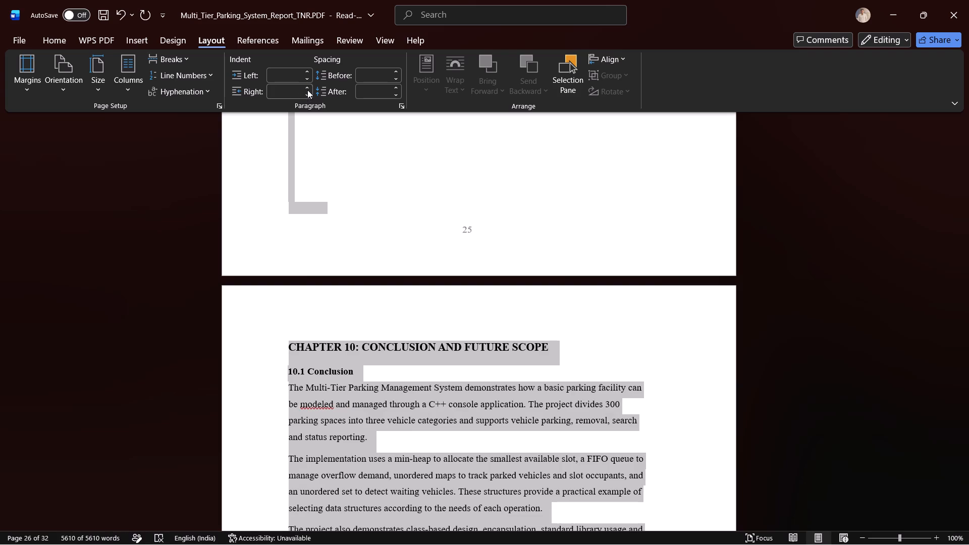
triple_click(307, 87)
triple_click(307, 87)
triple_click(307, 87)
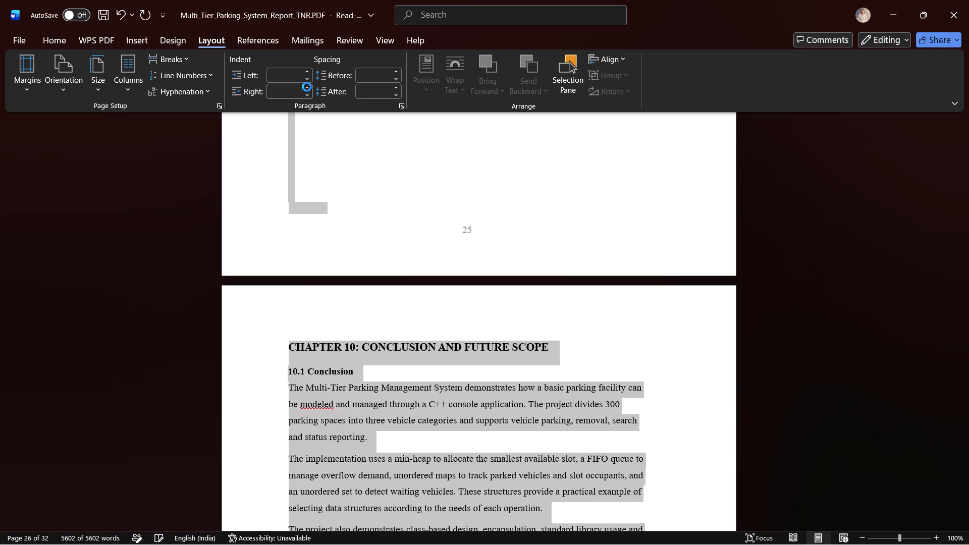
click(307, 87)
click(201, 255)
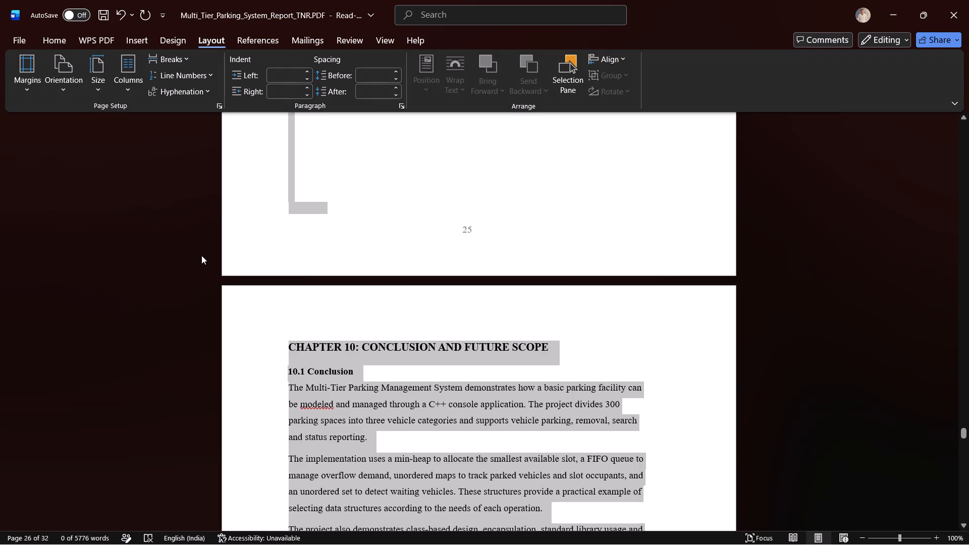
scroll(203, 328, up, 2)
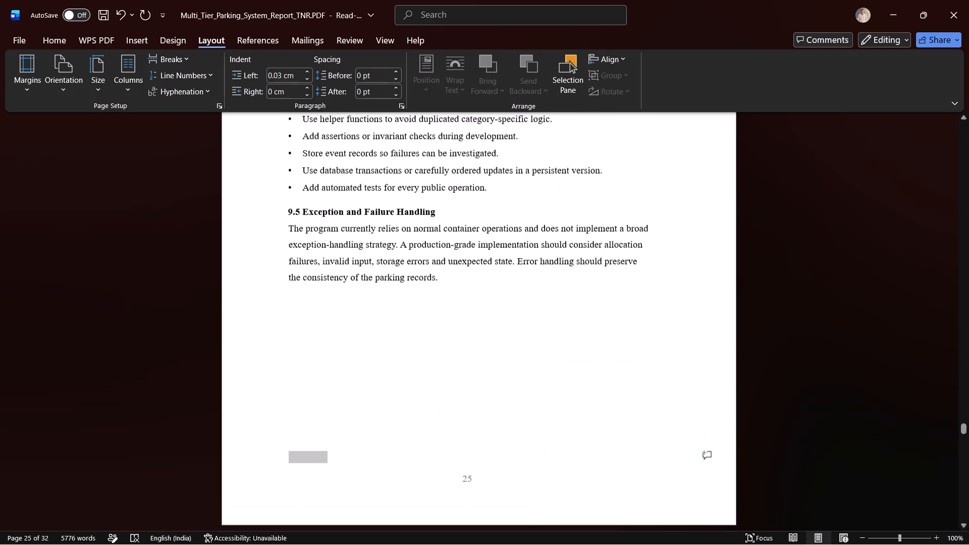
click(203, 328)
Examine the text width and the page split of the 10.3 Future Scope table from Chapter 10 to the References.
scroll(203, 328, down, 4)
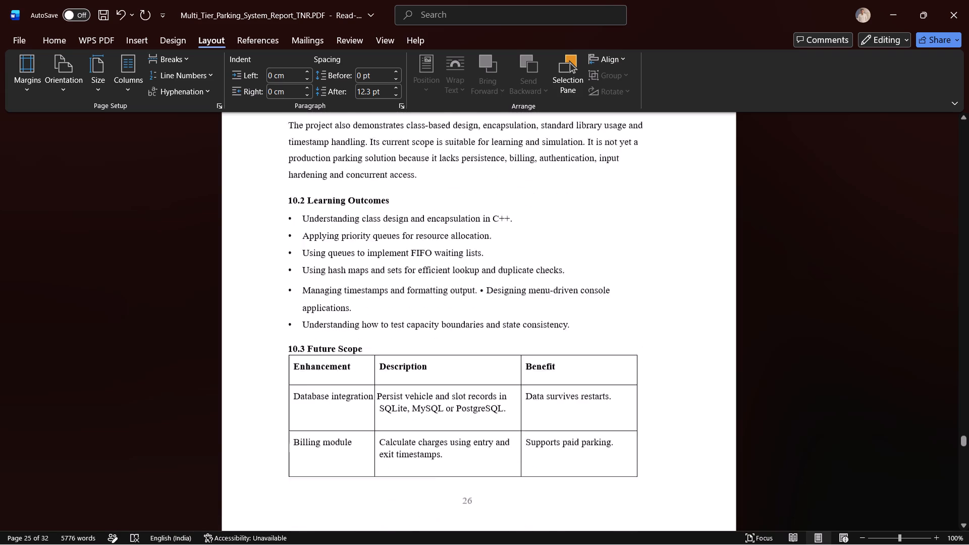
scroll(203, 328, down, 5)
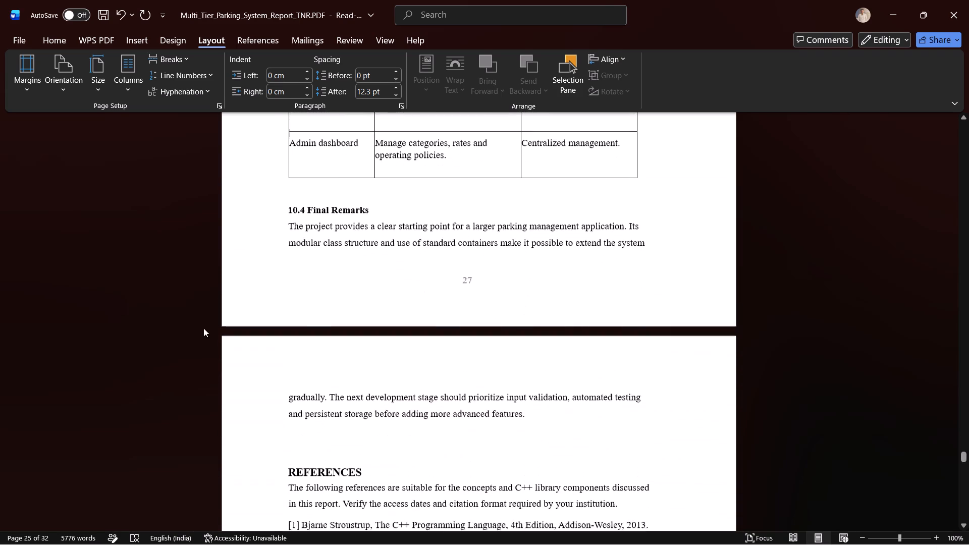
scroll(203, 328, down, 2)
scroll(203, 328, up, 3)
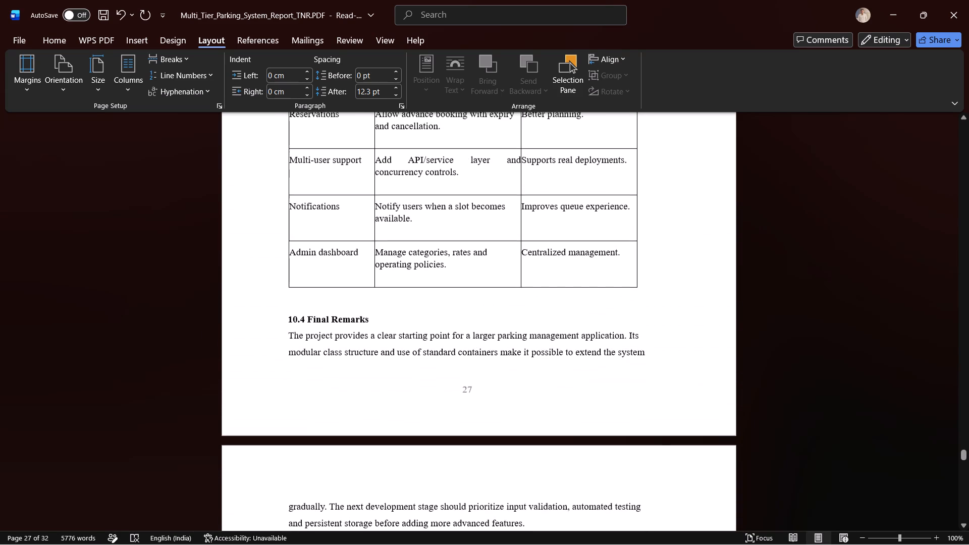
scroll(203, 328, up, 4)
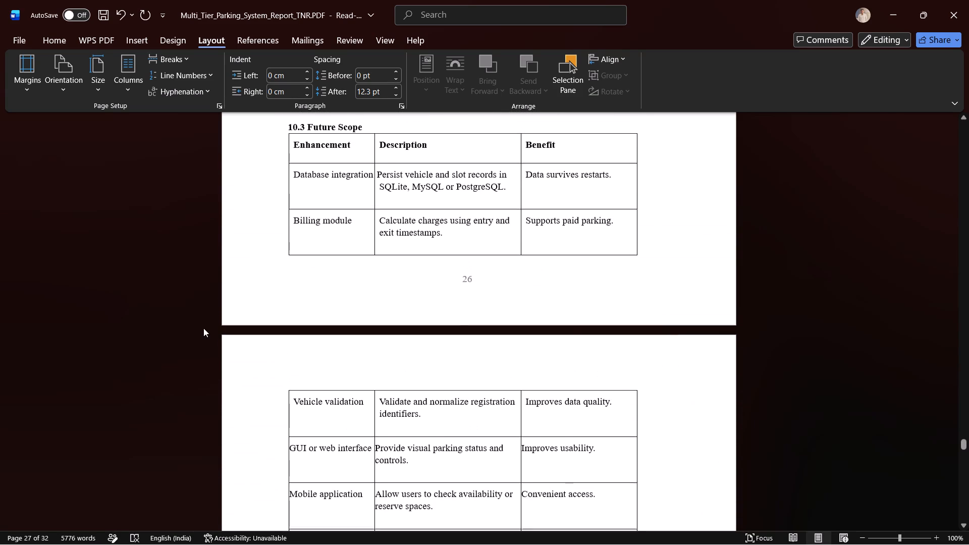
scroll(203, 328, up, 1)
Reduce the overall height of the 10.3 Future Scope table slightly so that more of 10.4 Final Remarks fits beneath it.
scroll(253, 443, down, 2)
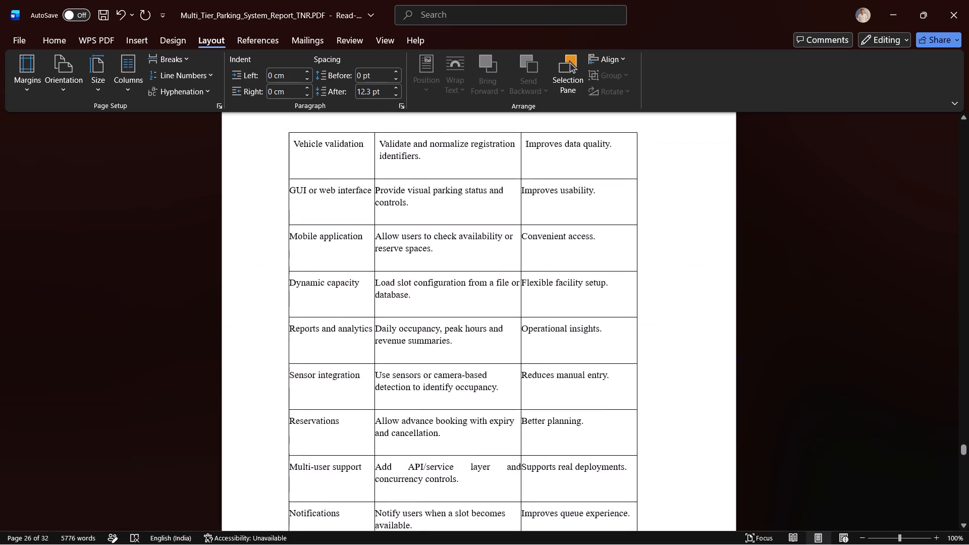
scroll(253, 443, down, 3)
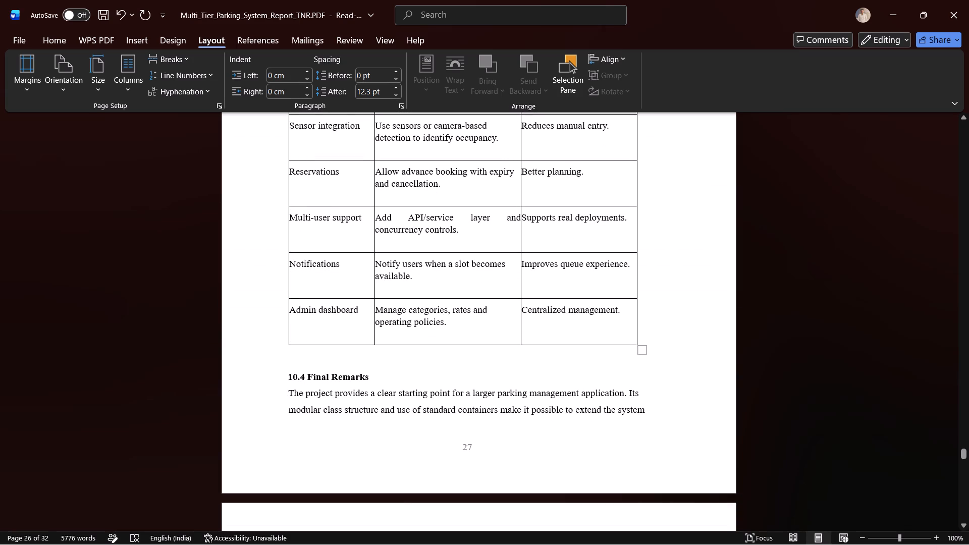
click(638, 349)
drag(638, 349, 637, 345)
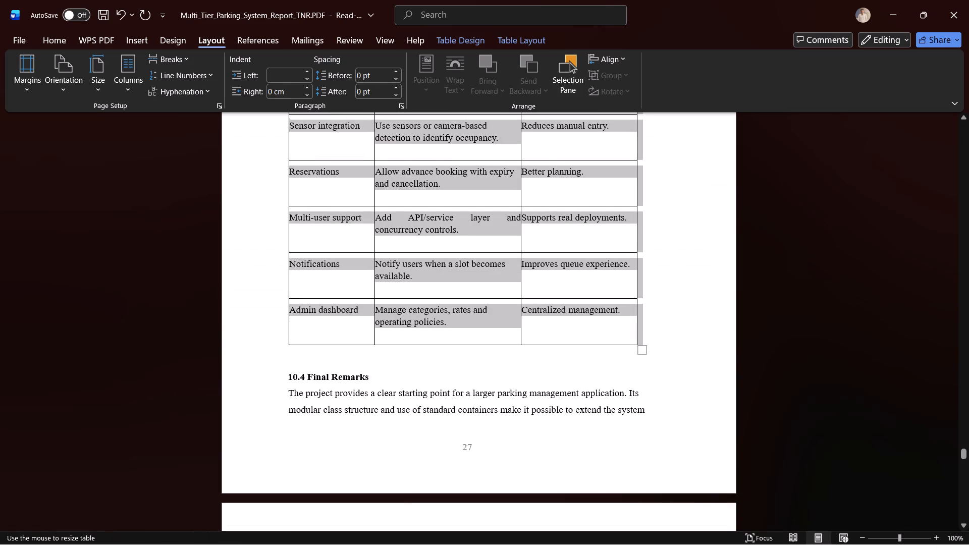
drag(637, 345, 635, 293)
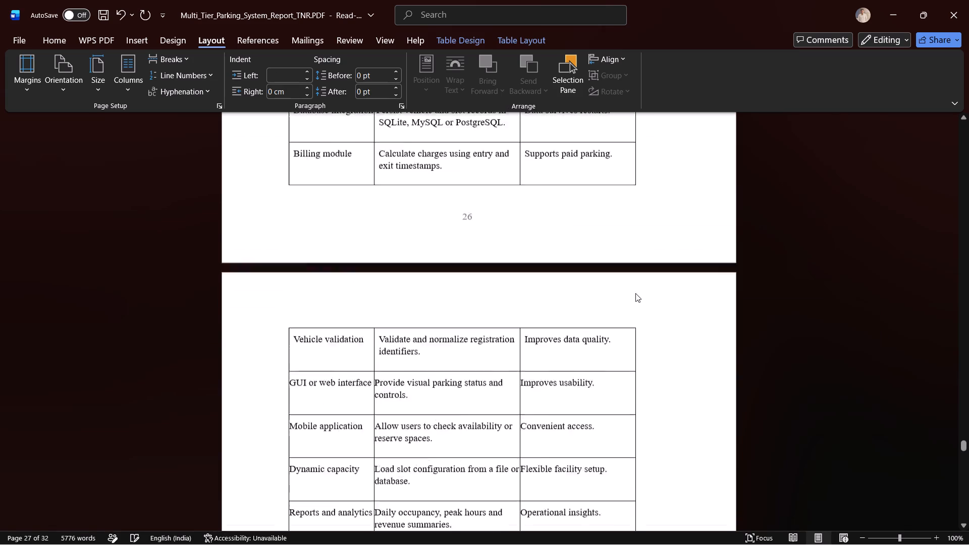
Remove the blank lines above the REFERENCES heading so it starts at the top of its page.
scroll(635, 293, down, 3)
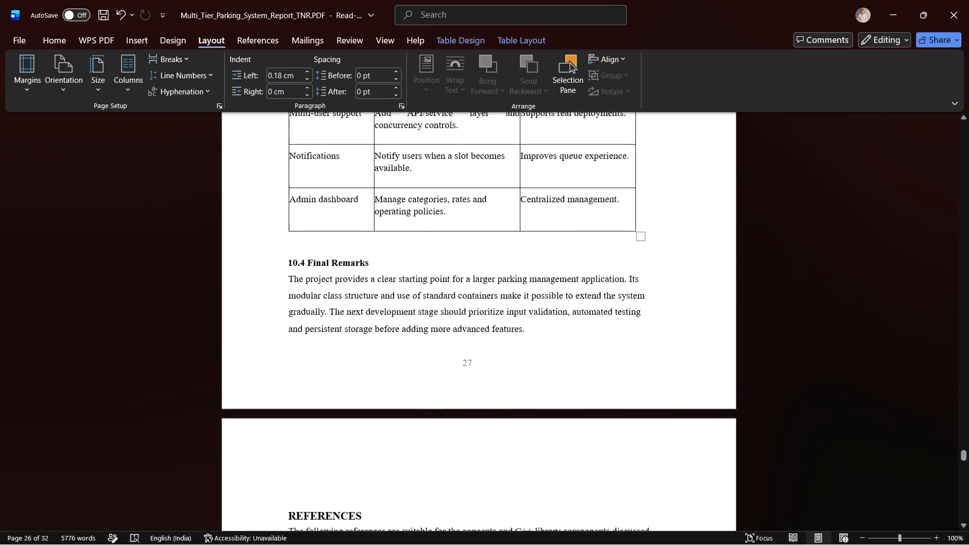
scroll(635, 293, down, 3)
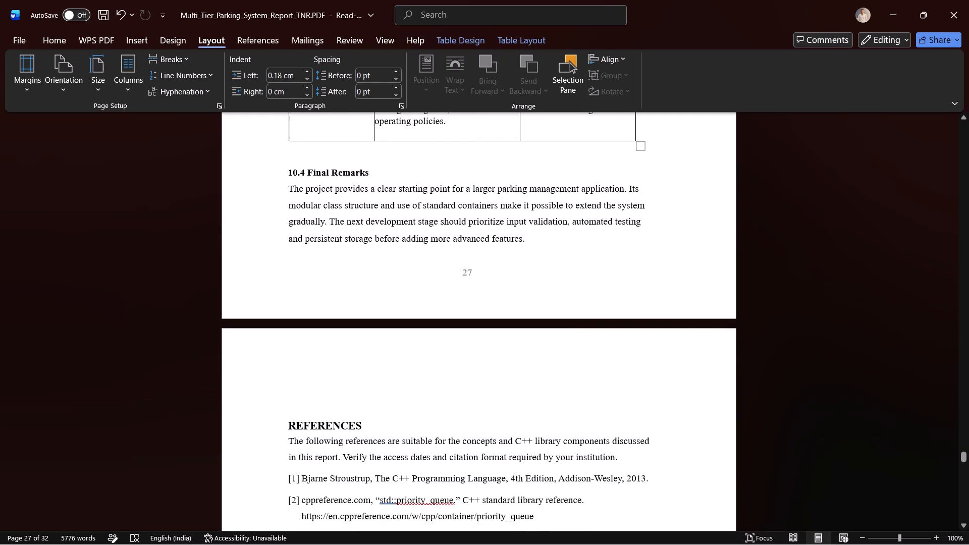
click(378, 393)
key(BackSpace)
key(BackSpace)
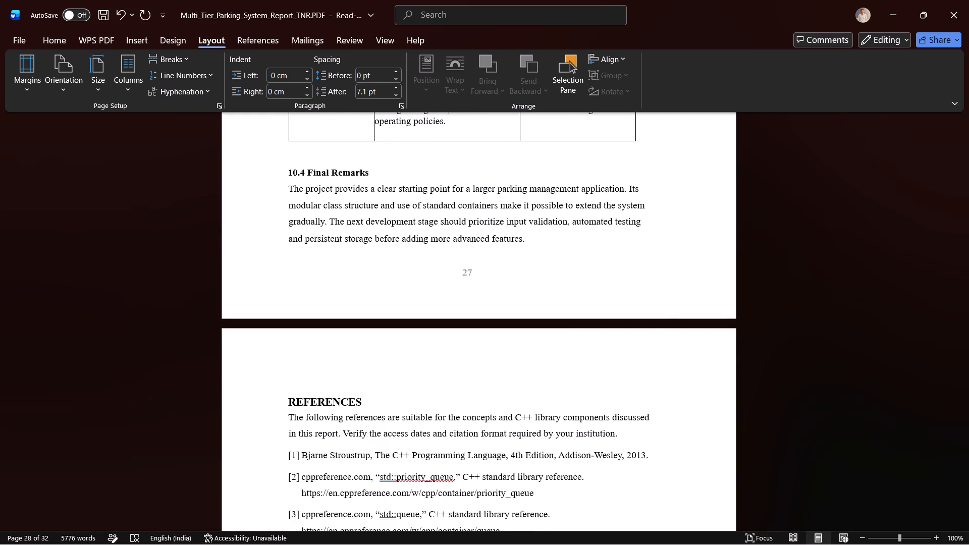
click(301, 386)
key(BackSpace)
key(BackSpace)
key(BackSpace)
key(BackSpace)
key(BackSpace)
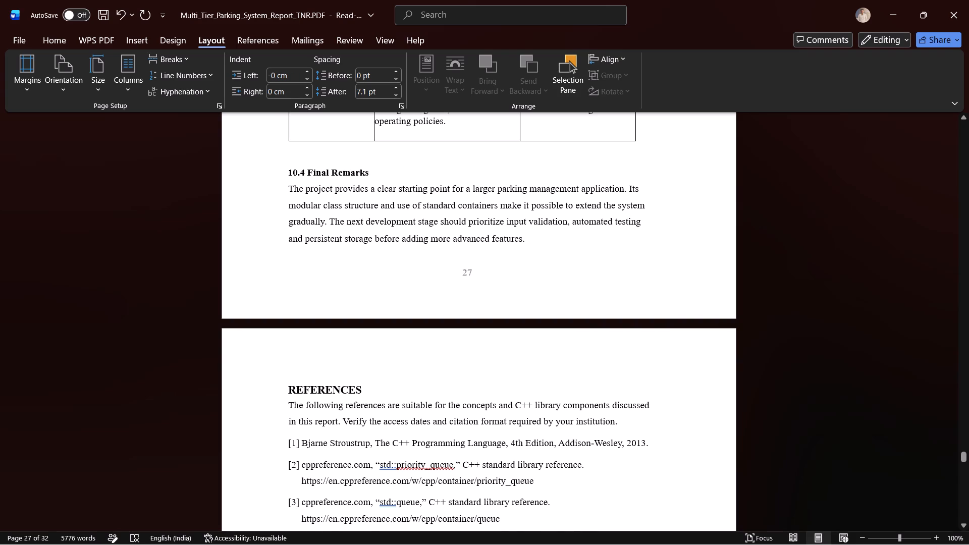
Insert four blank lines after the A.6 Exiting paragraph to push Appendix B: Source Code Overview towards the next page.
scroll(495, 379, down, 8)
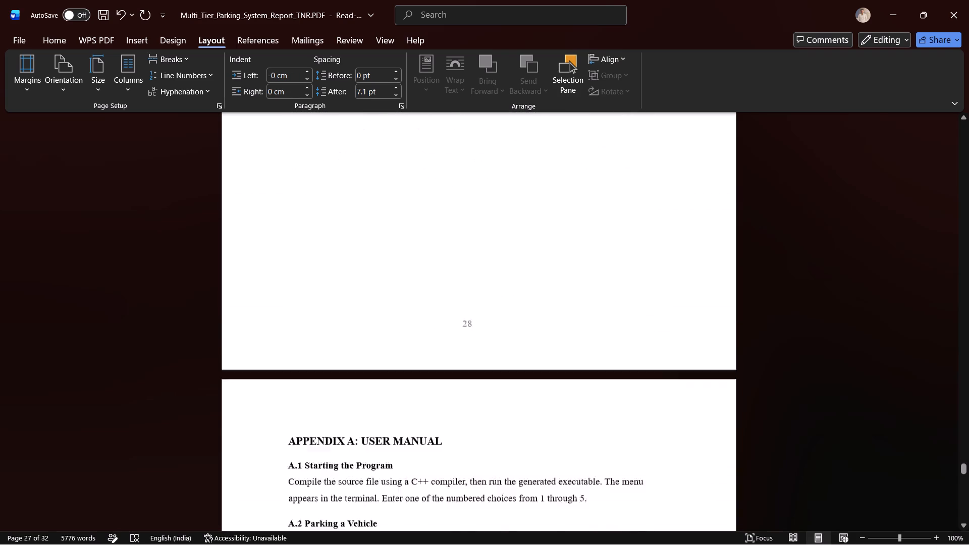
scroll(495, 379, down, 3)
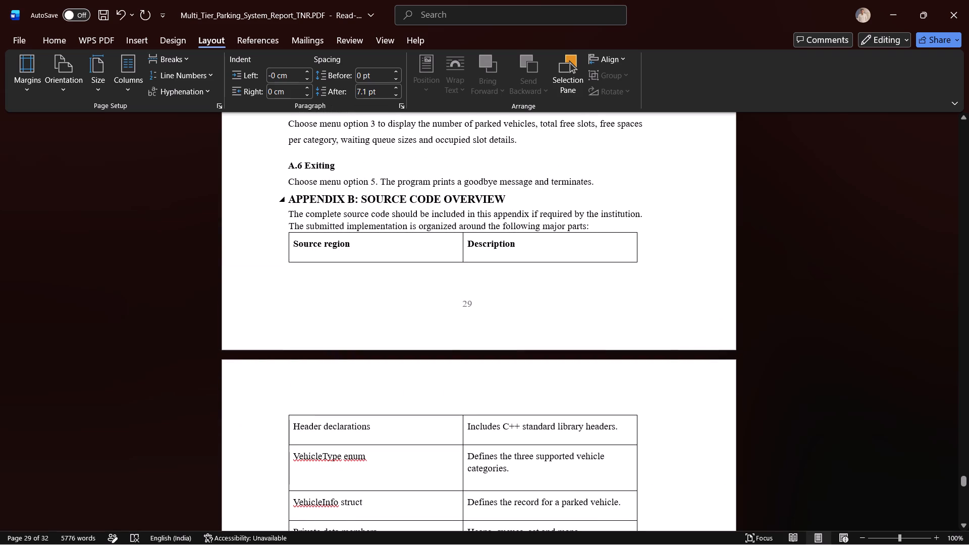
click(600, 181)
key(Return)
key(Return)
key(Return)
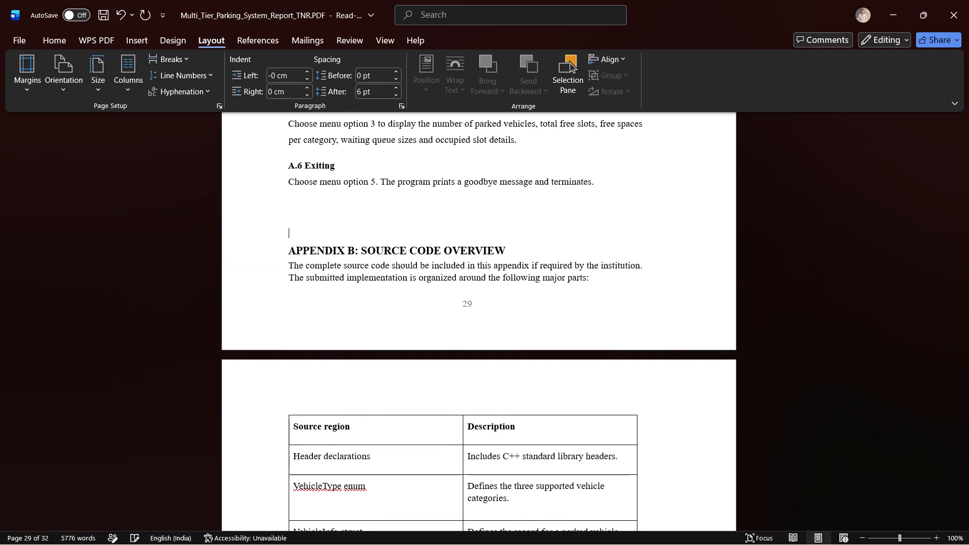
key(Return)
Insert a blank line after the Appendix B source code note so that Appendix C starts on the next page with its table.
scroll(600, 181, down, 4)
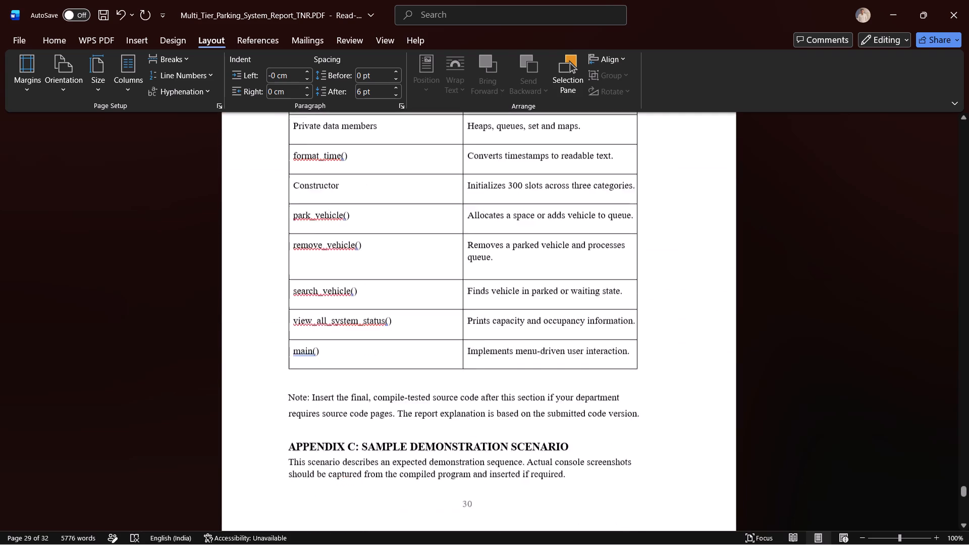
scroll(600, 181, down, 1)
scroll(597, 296, up, 1)
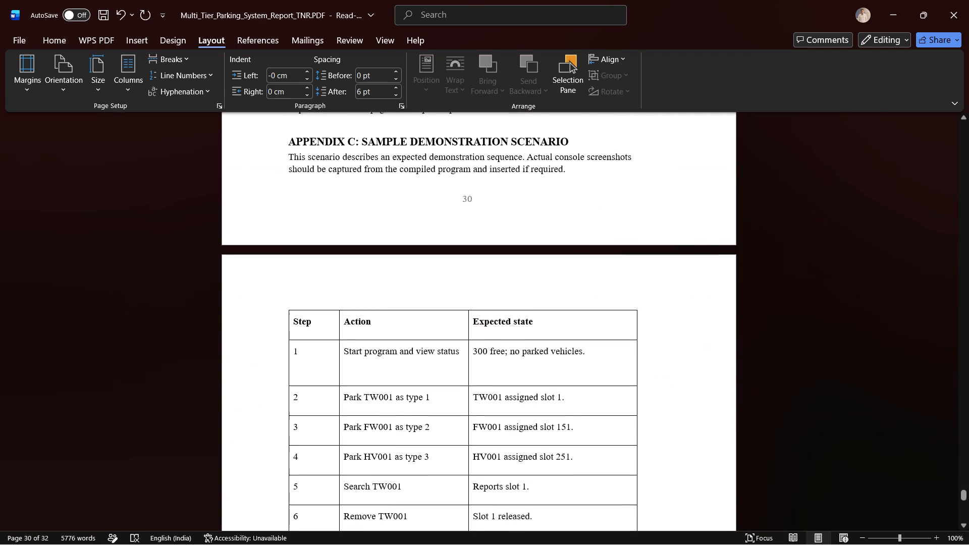
scroll(597, 296, up, 1)
click(642, 163)
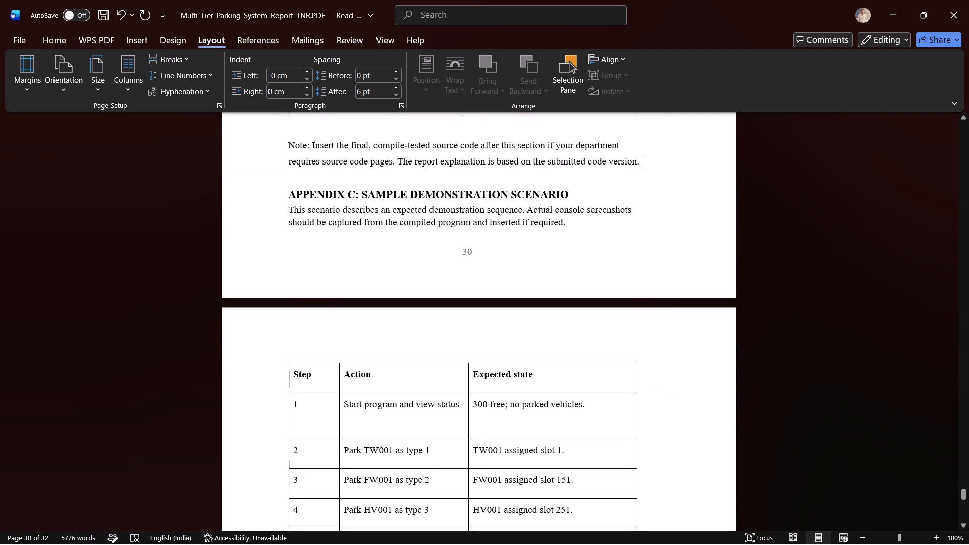
key(Return)
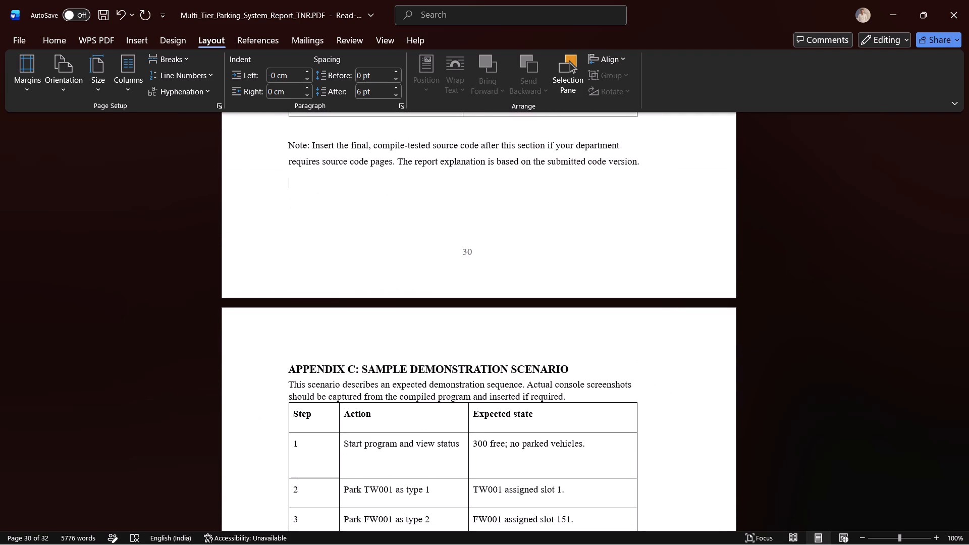
Insert a blank line after the Appendix C queue demonstration paragraph so that Appendix D starts on the next page.
scroll(642, 163, down, 5)
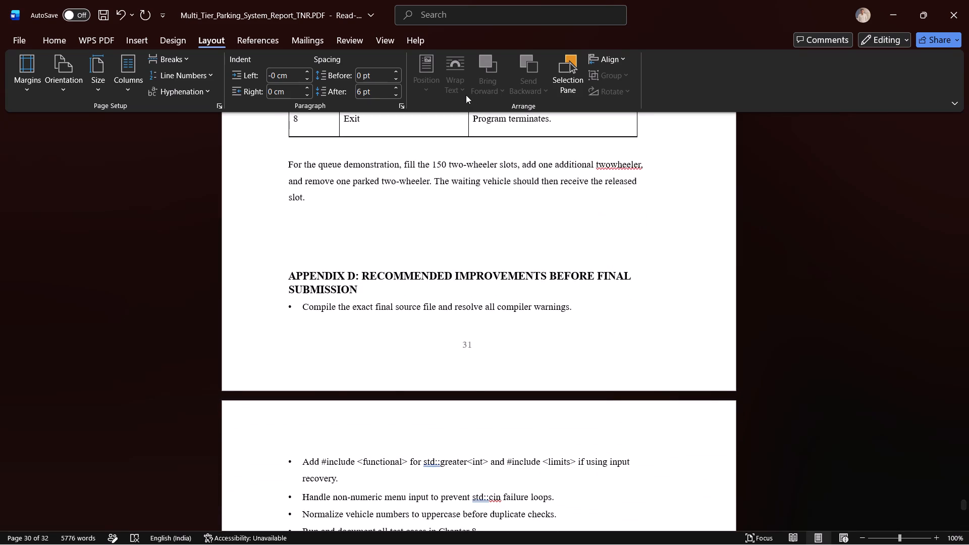
click(337, 203)
key(Return)
Examine the page layout from the Appendix D list back up to section 4.4 Non-Functional Requirements for split tables and headings.
scroll(337, 203, down, 3)
scroll(337, 203, up, 1)
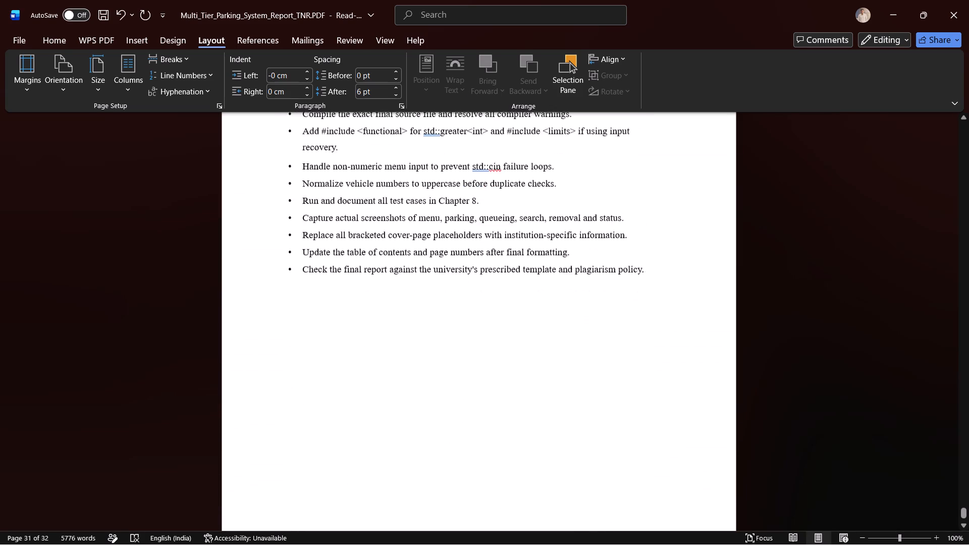
scroll(337, 203, up, 6)
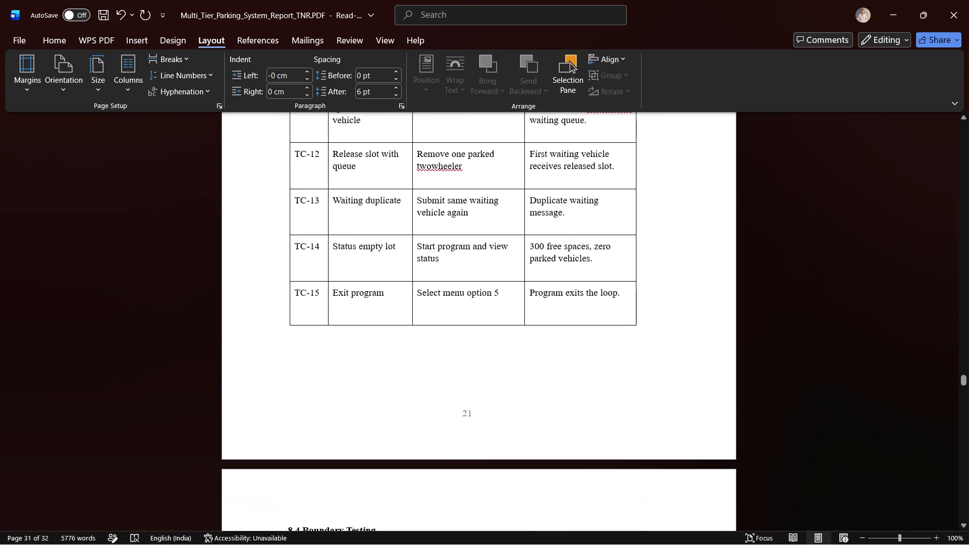
scroll(337, 203, up, 19)
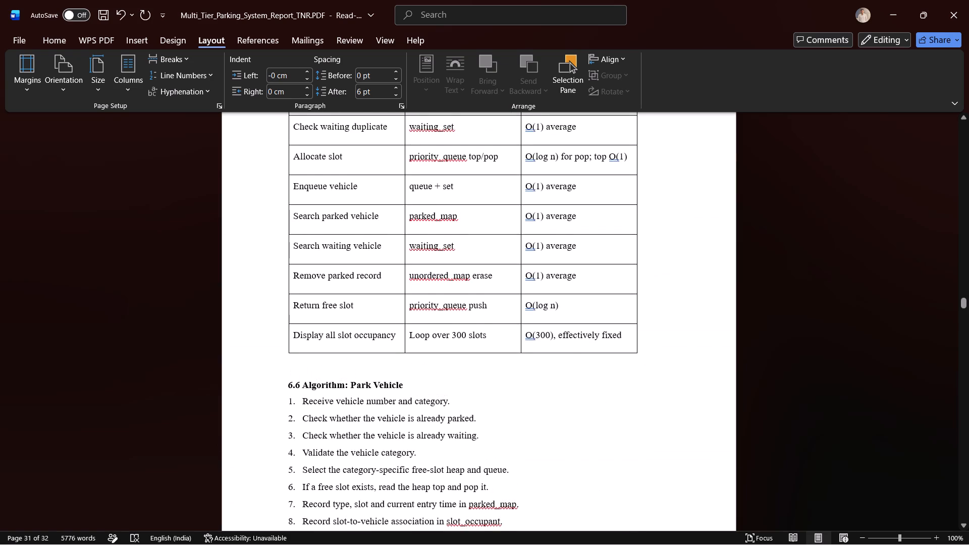
scroll(337, 203, up, 6)
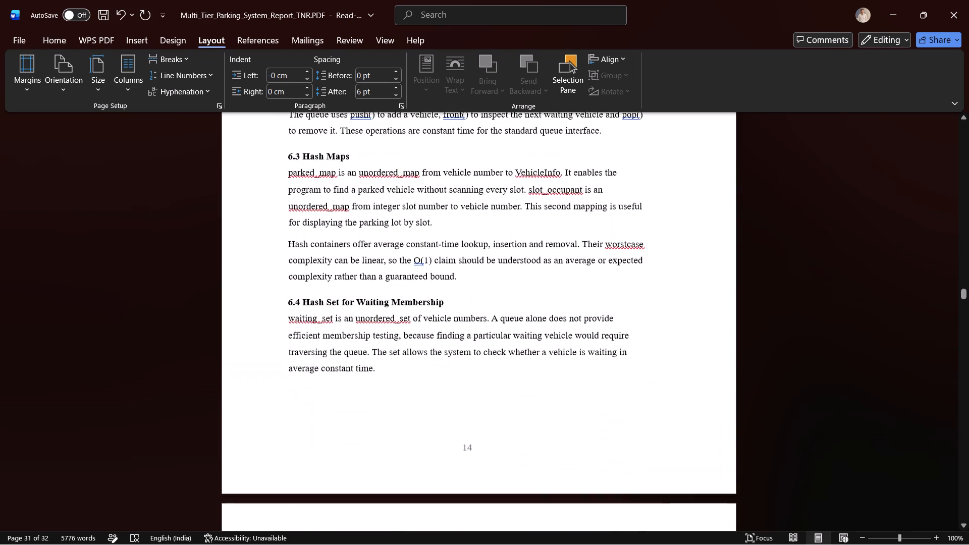
scroll(337, 203, up, 4)
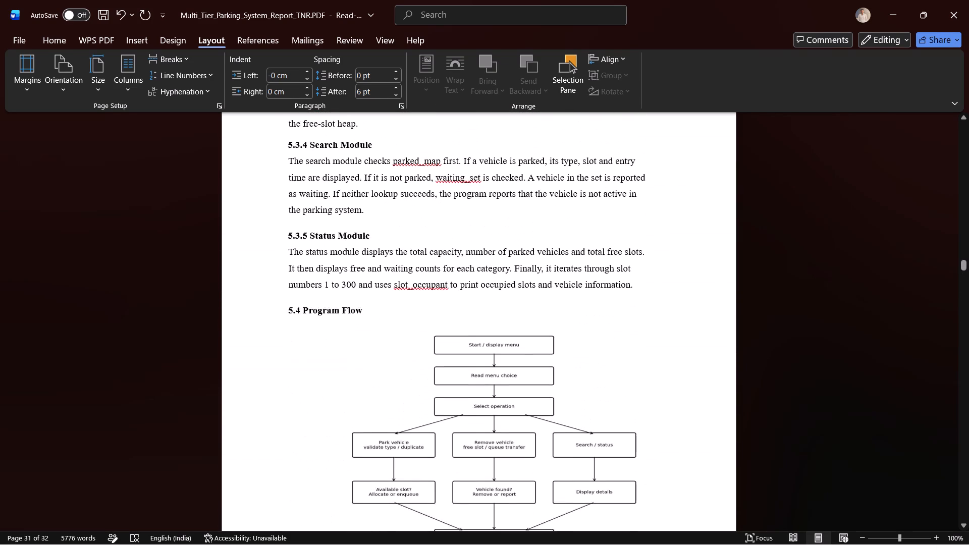
scroll(337, 203, up, 8)
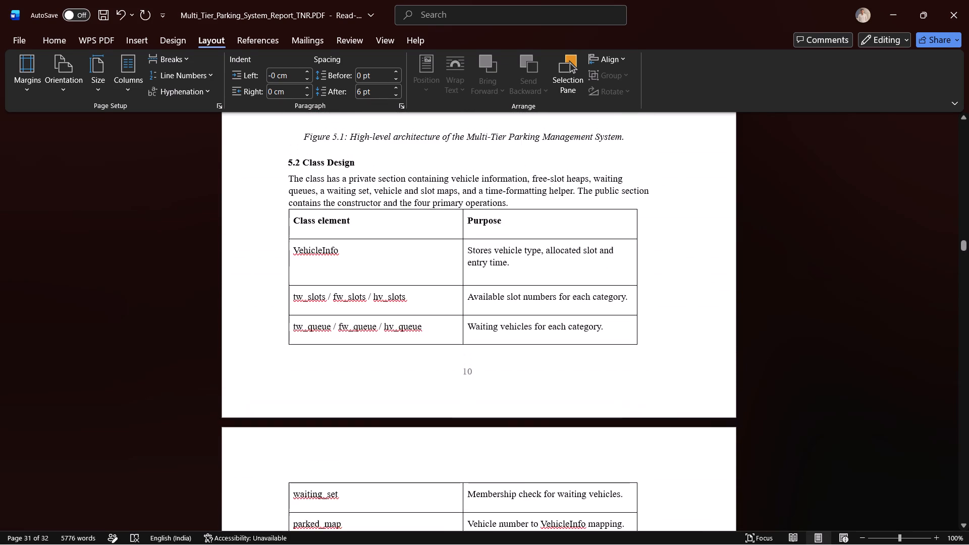
scroll(337, 203, up, 2)
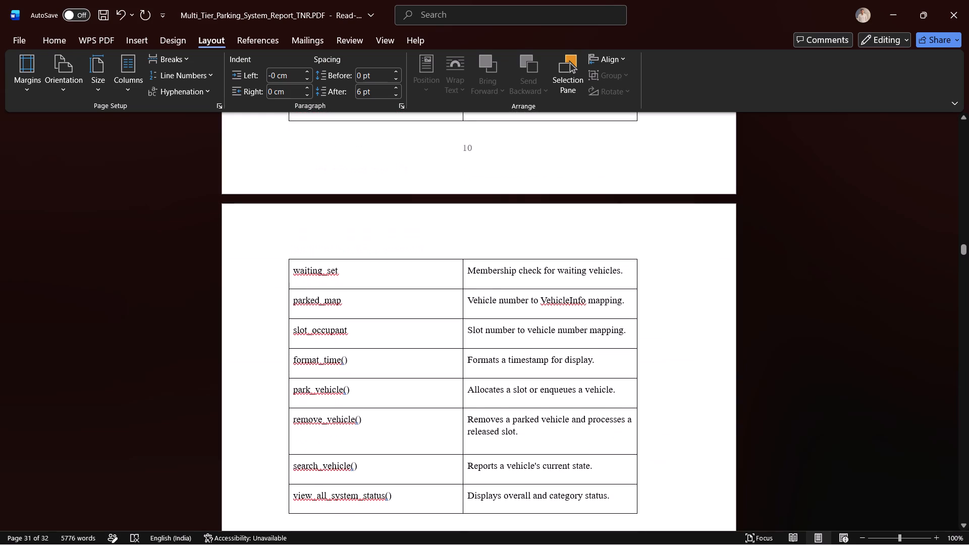
scroll(337, 203, up, 1)
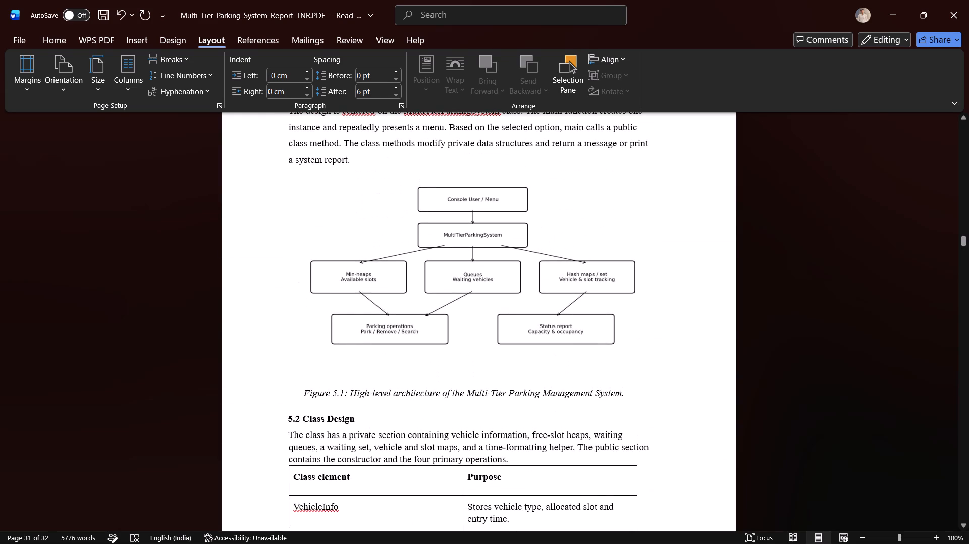
scroll(337, 203, up, 2)
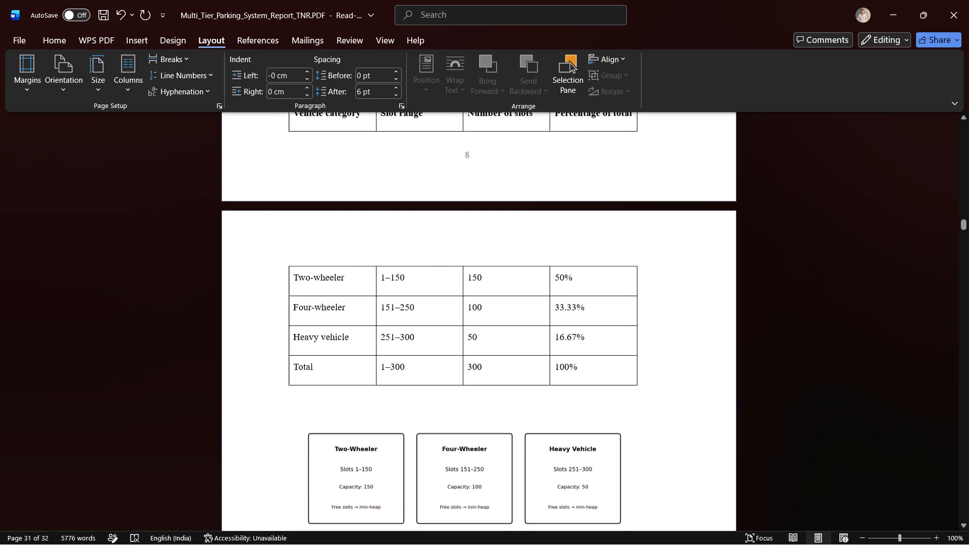
scroll(337, 203, up, 1)
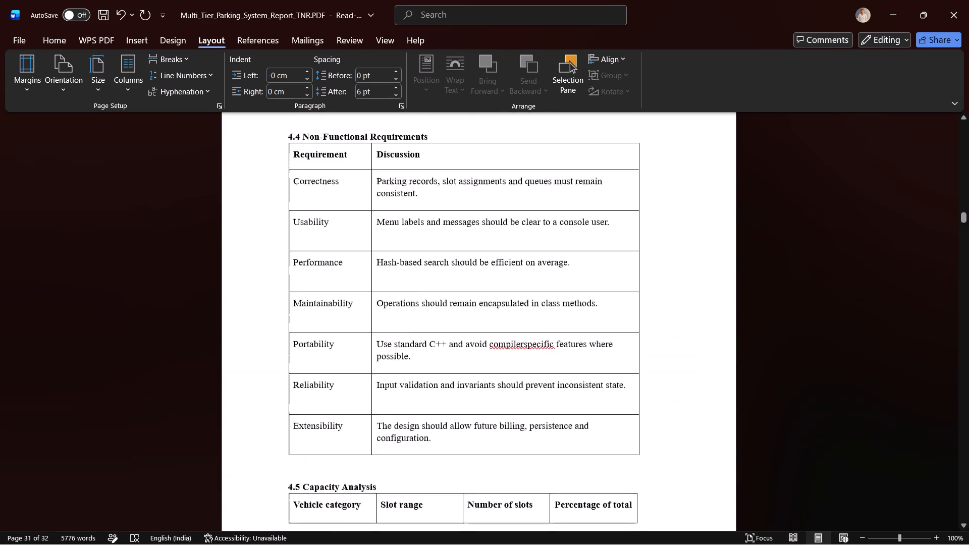
Insert a blank line above 4.5 Capacity Analysis so that its heading and whole table sit together on the next page.
scroll(337, 203, up, 2)
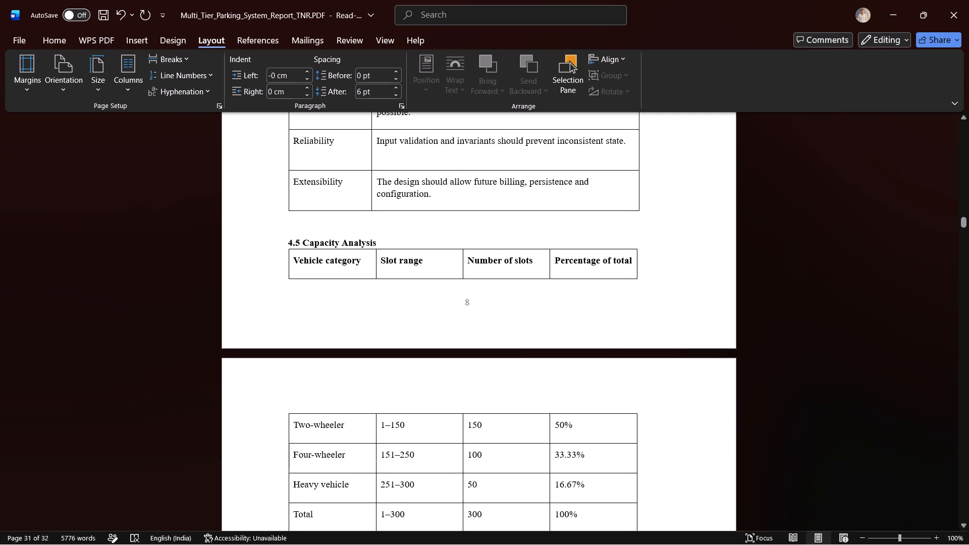
click(363, 224)
key(Return)
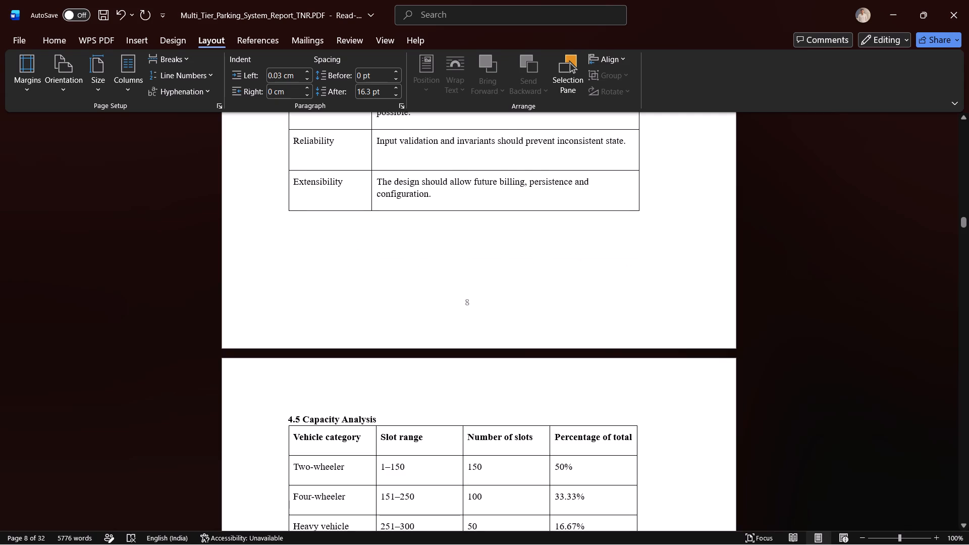
Delete the blank line above the CHAPTER 5: SYSTEM DESIGN heading so that the heading starts at the top of its page.
scroll(446, 258, down, 7)
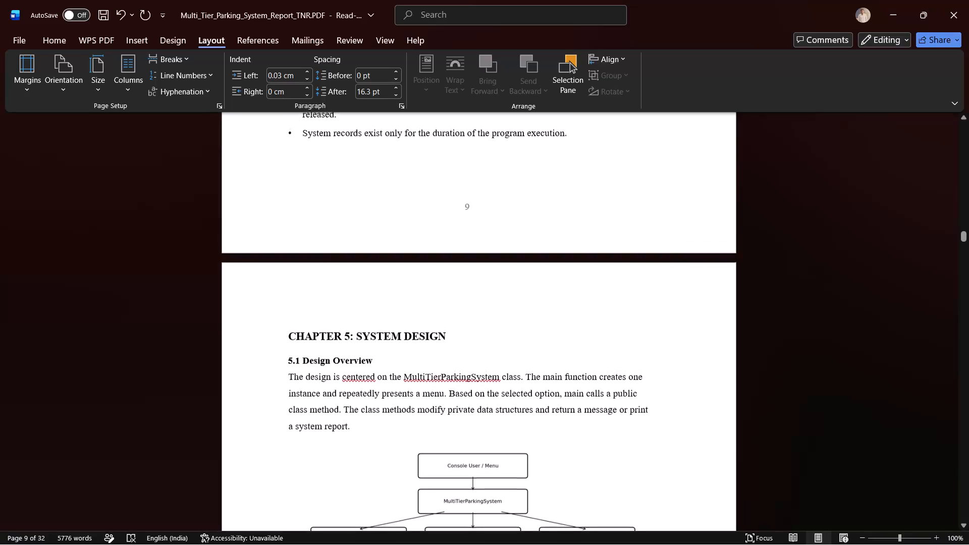
click(276, 322)
click(296, 322)
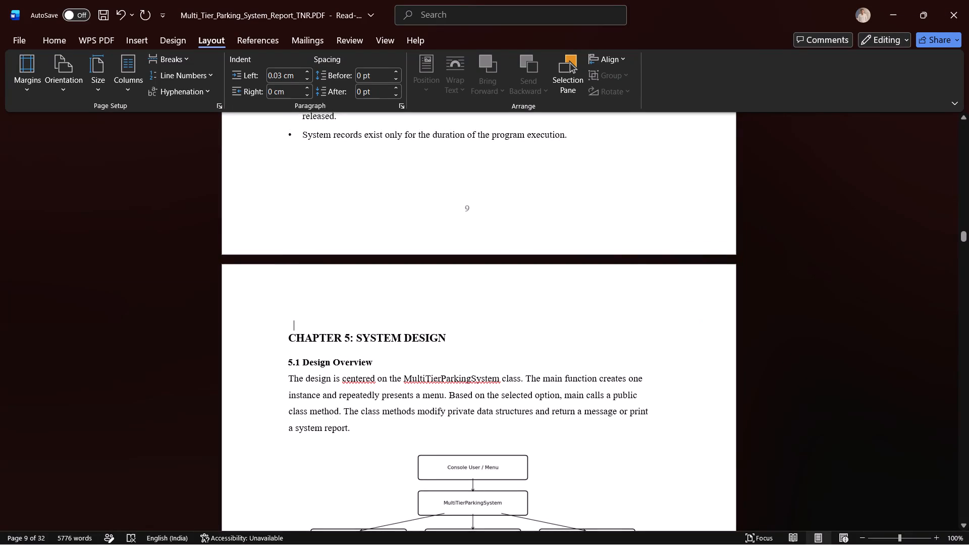
key(BackSpace)
key(BackSpace)
key(BackSpace)
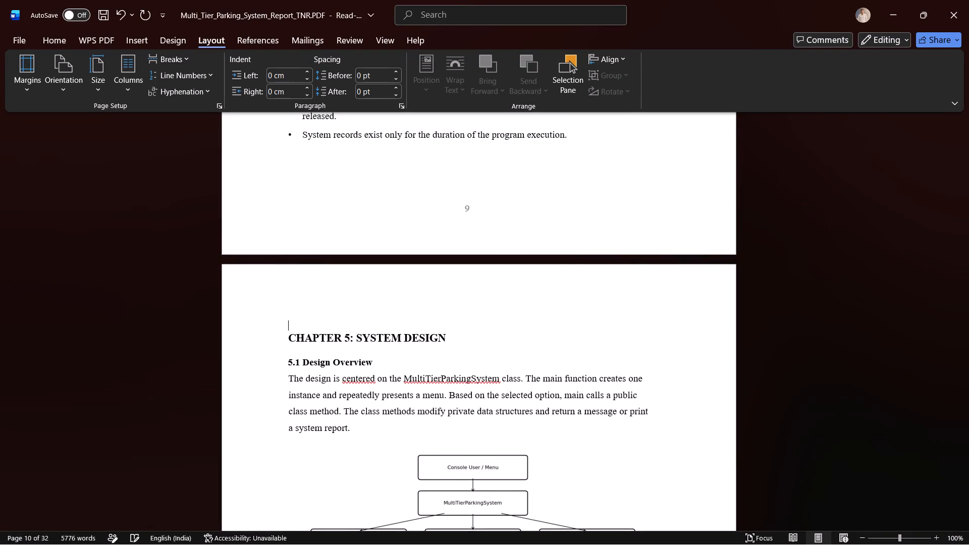
key(BackSpace)
key(BackSpace)
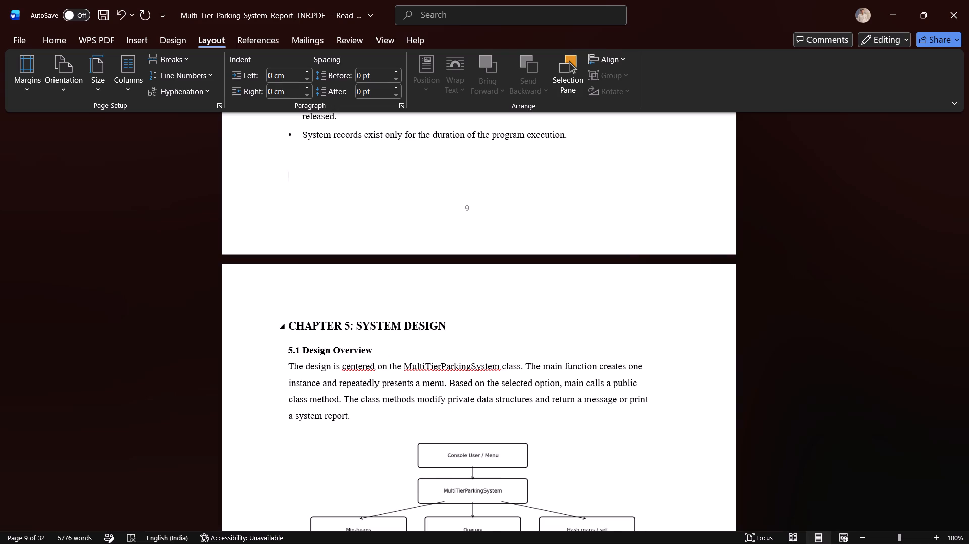
Examine the page layout from Chapter 5 through the end of Appendix D for chapter starts, split tables, figures and page numbers.
scroll(302, 321, down, 6)
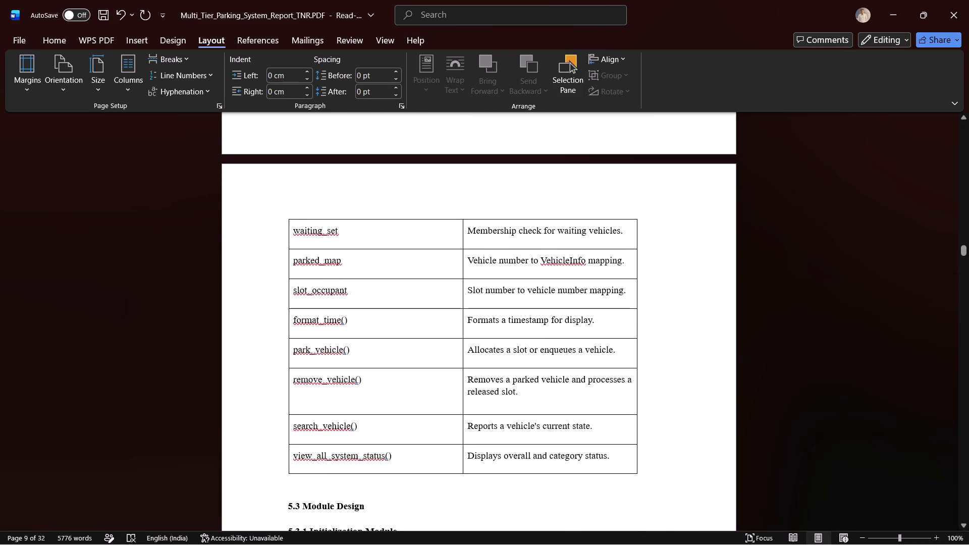
scroll(302, 321, down, 6)
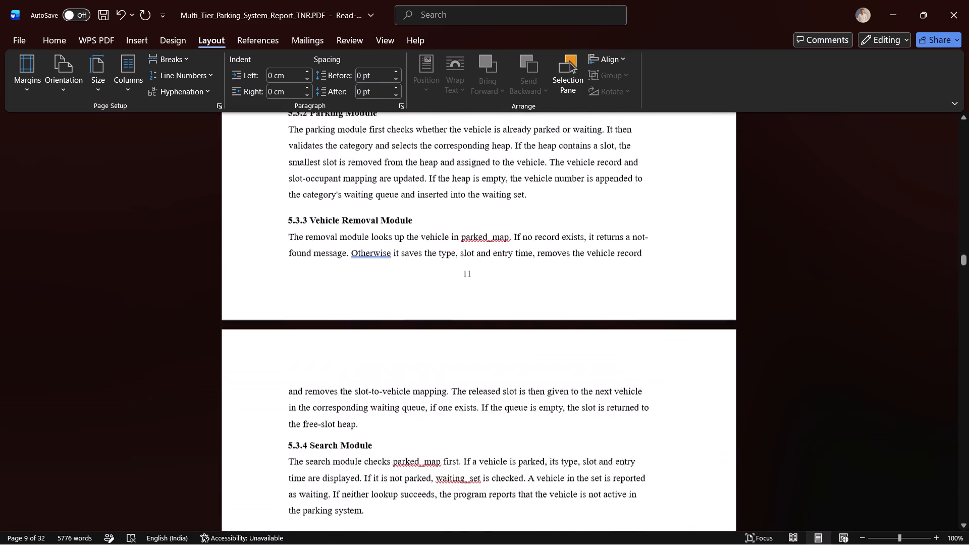
scroll(302, 321, down, 6)
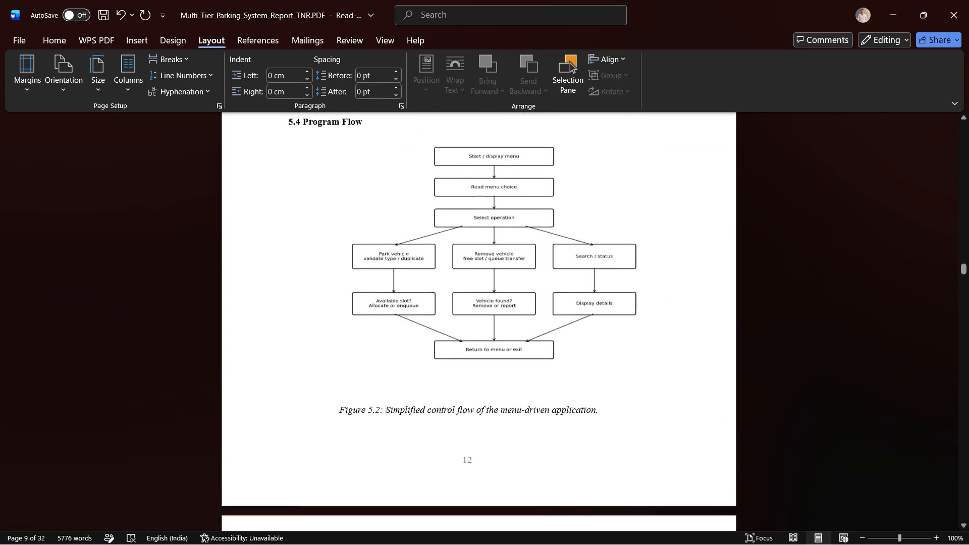
scroll(302, 321, down, 5)
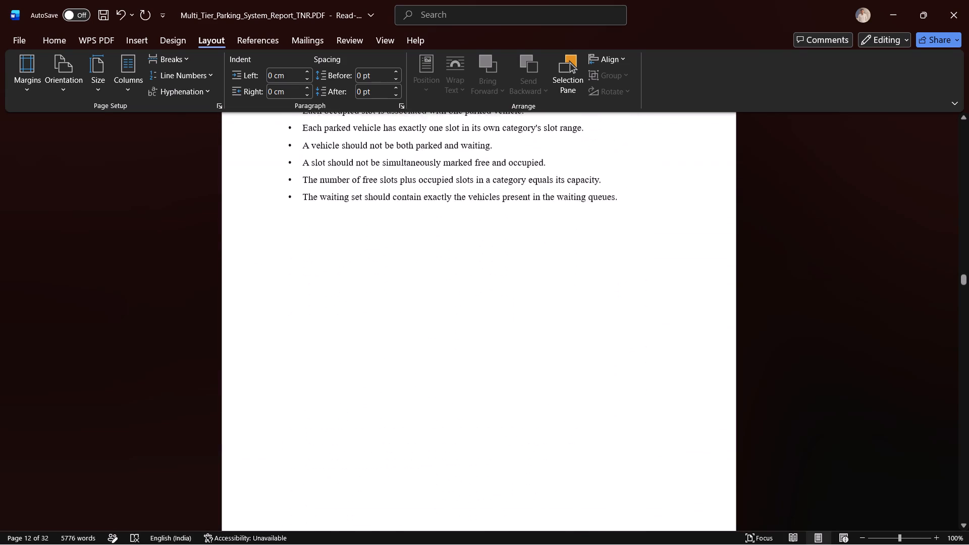
scroll(302, 321, down, 3)
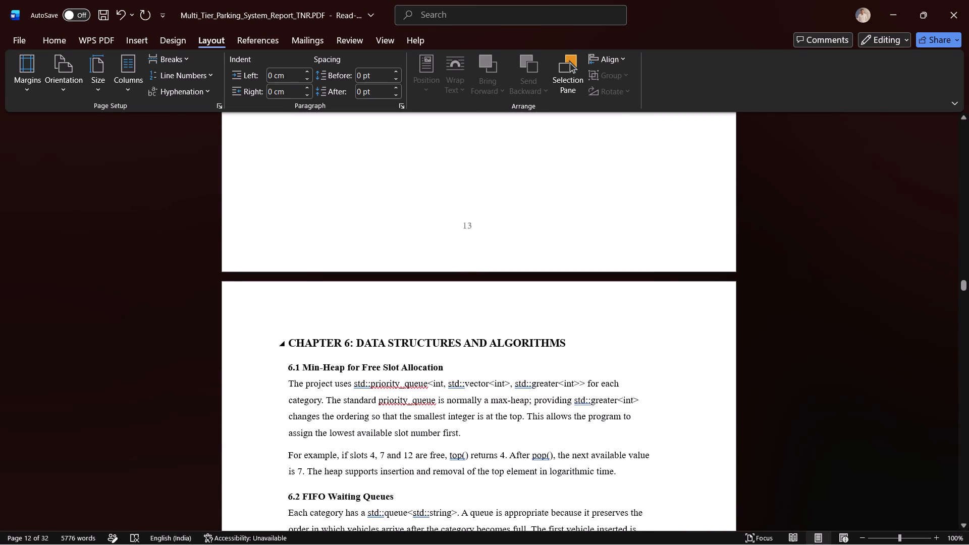
scroll(337, 509, down, 9)
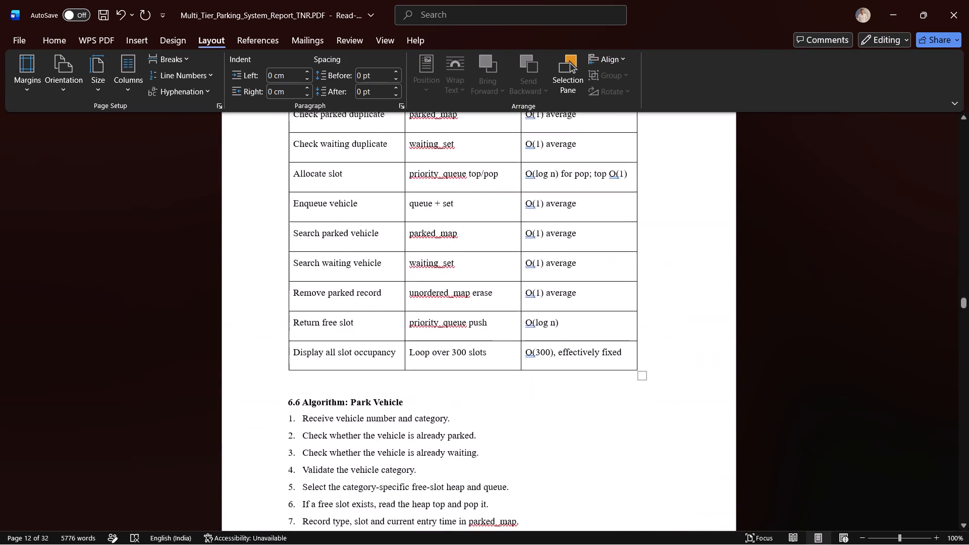
scroll(337, 509, down, 4)
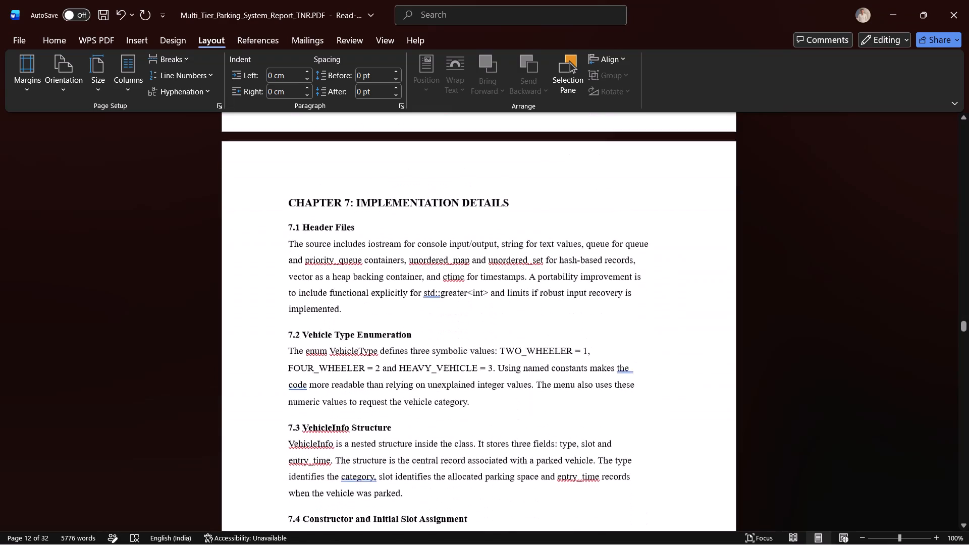
scroll(337, 509, down, 6)
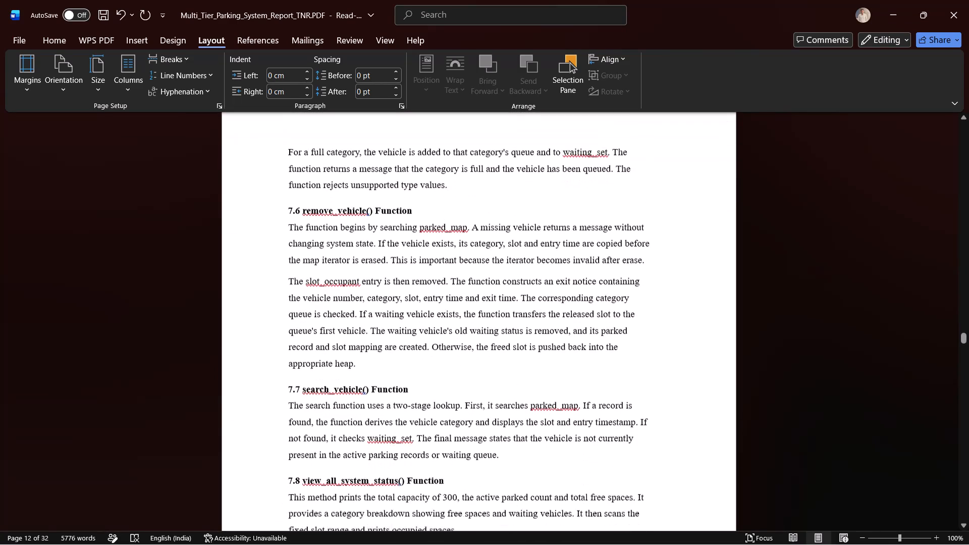
scroll(337, 509, down, 5)
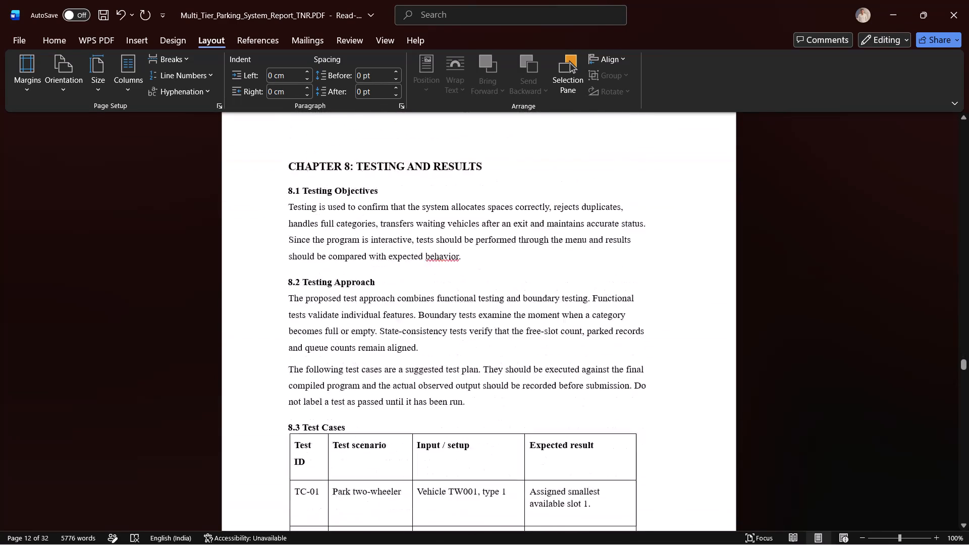
scroll(337, 509, down, 2)
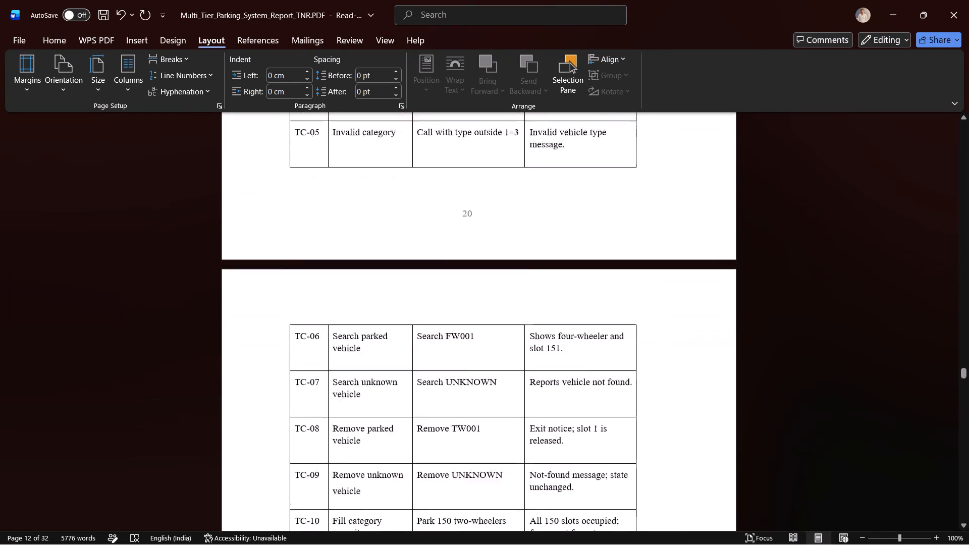
scroll(337, 509, down, 3)
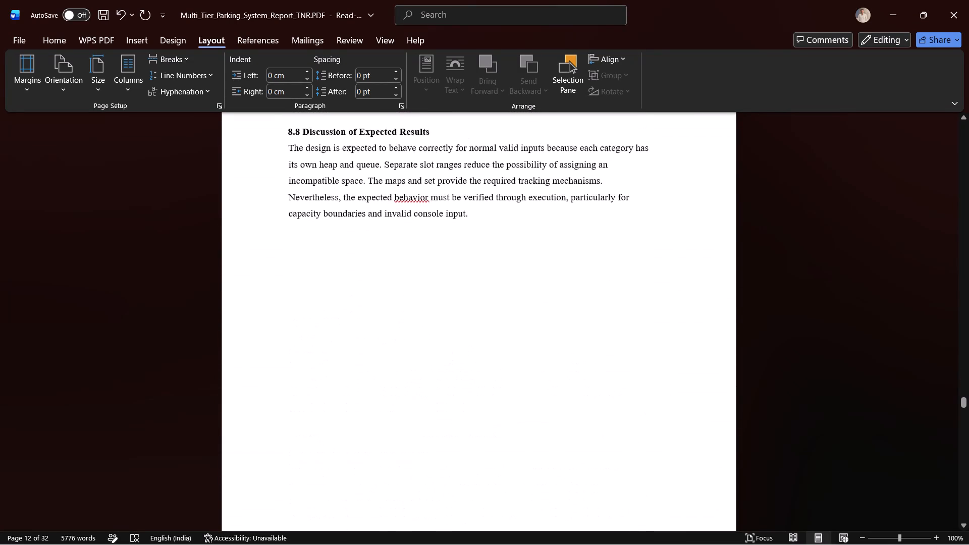
scroll(337, 509, down, 5)
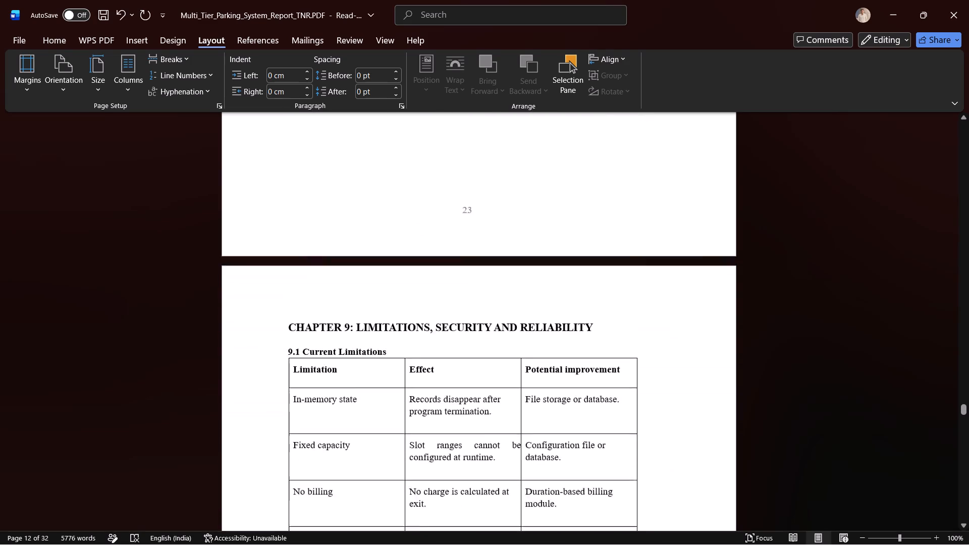
scroll(337, 509, down, 2)
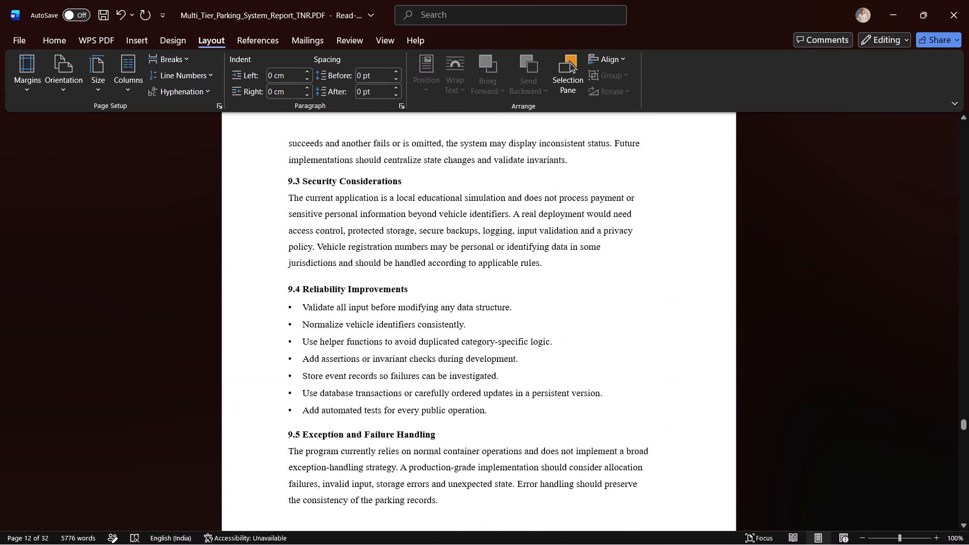
scroll(337, 509, down, 6)
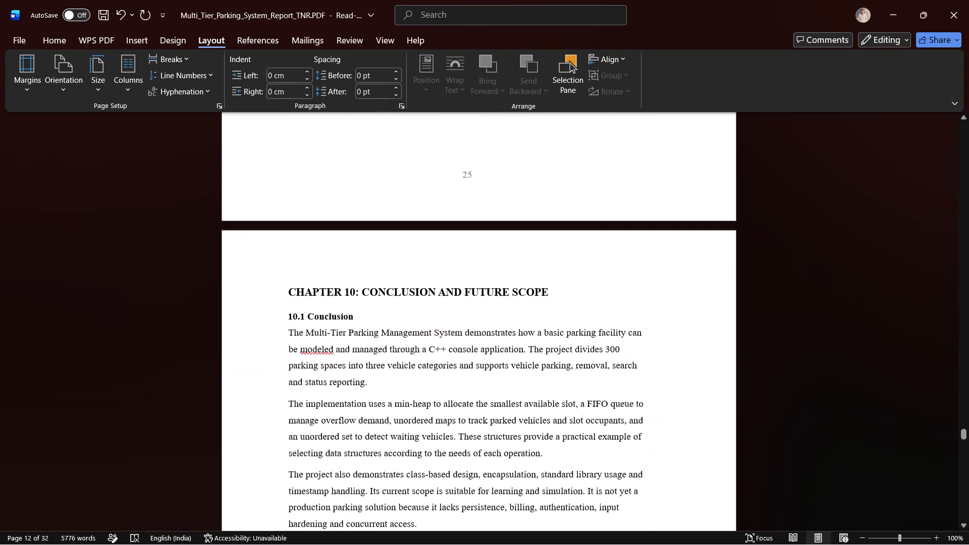
scroll(337, 509, down, 6)
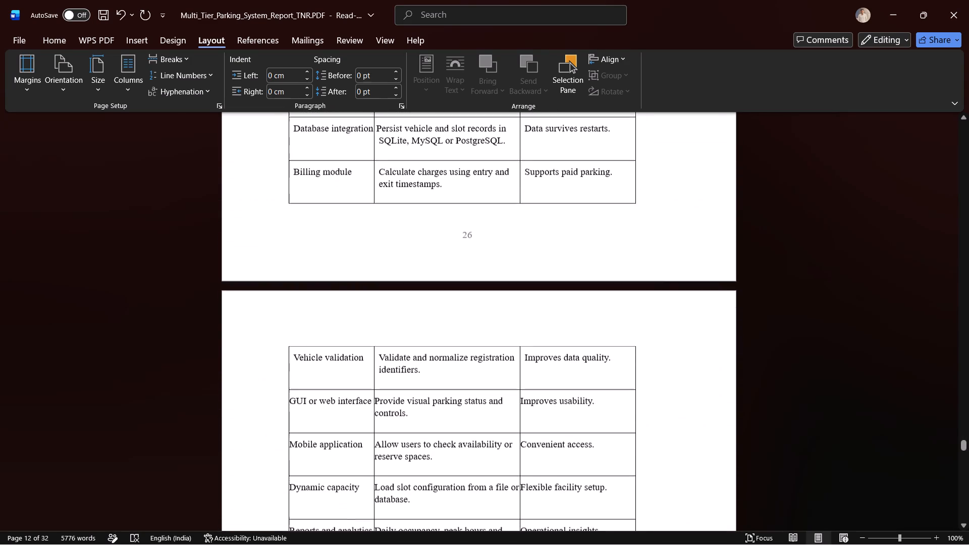
scroll(337, 509, down, 2)
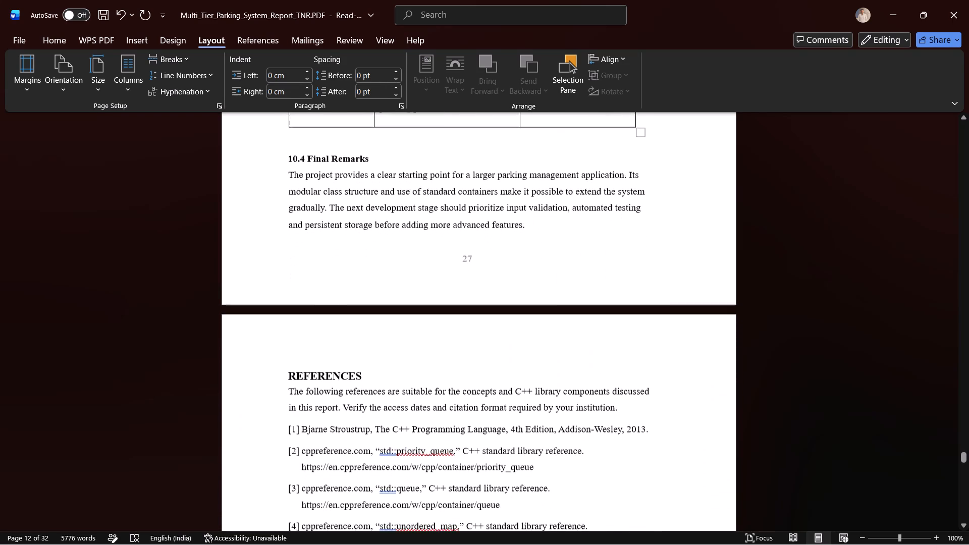
scroll(337, 509, down, 6)
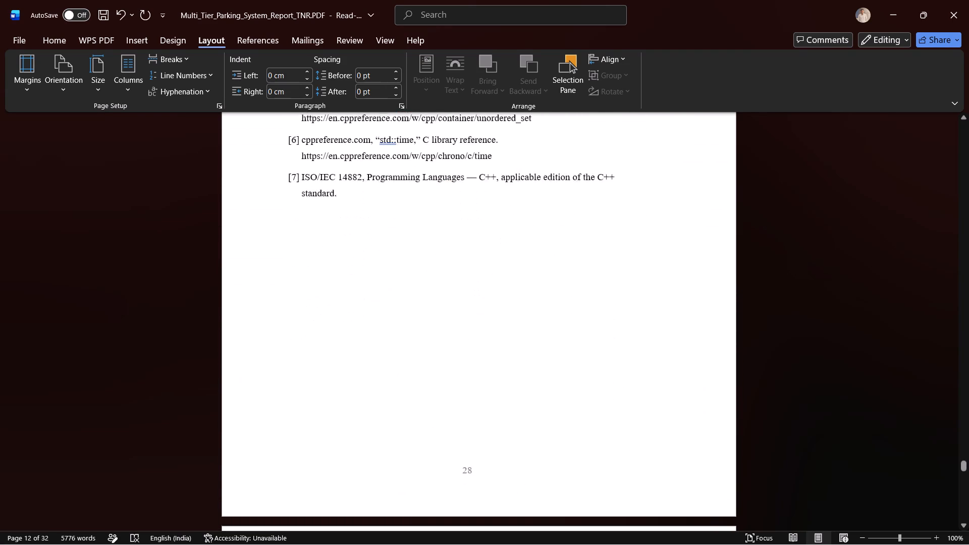
scroll(337, 509, down, 5)
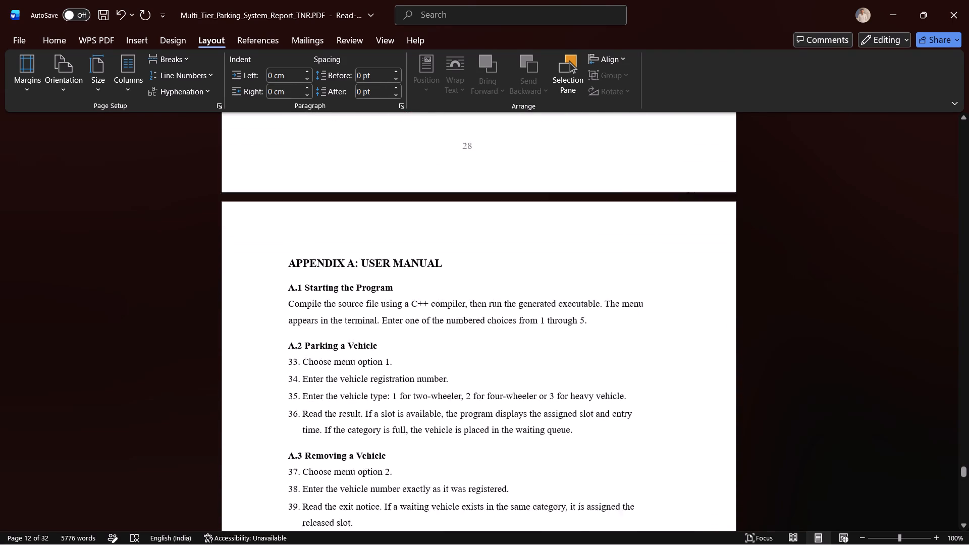
scroll(337, 509, down, 6)
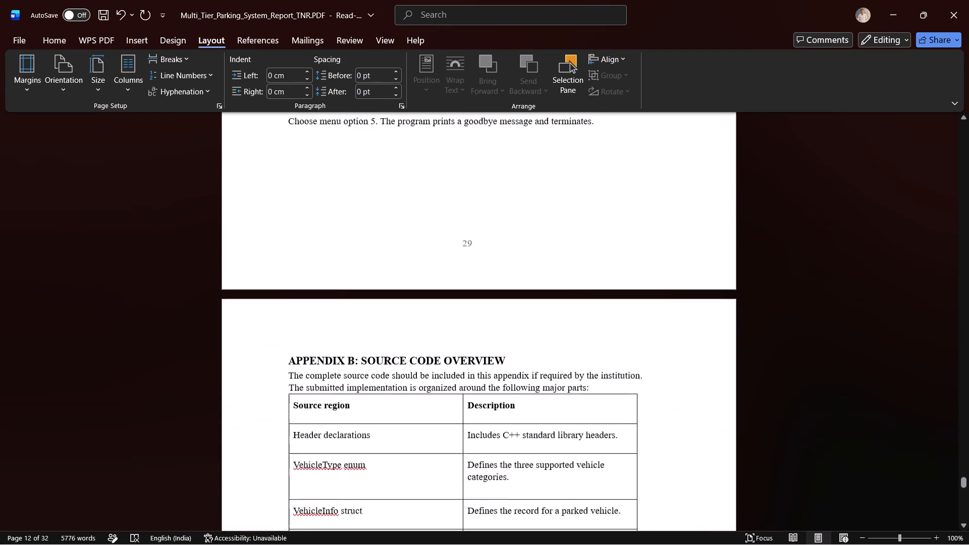
scroll(337, 509, down, 4)
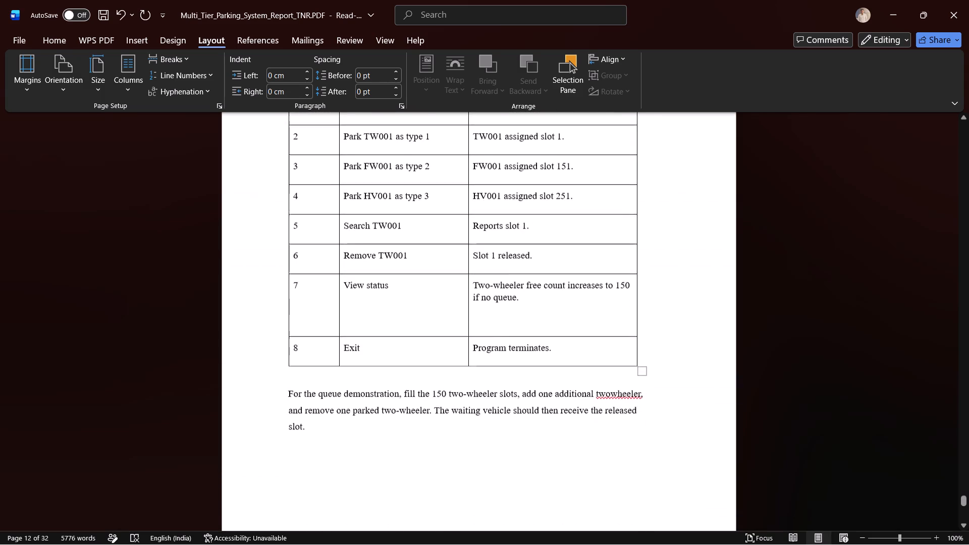
scroll(337, 509, down, 4)
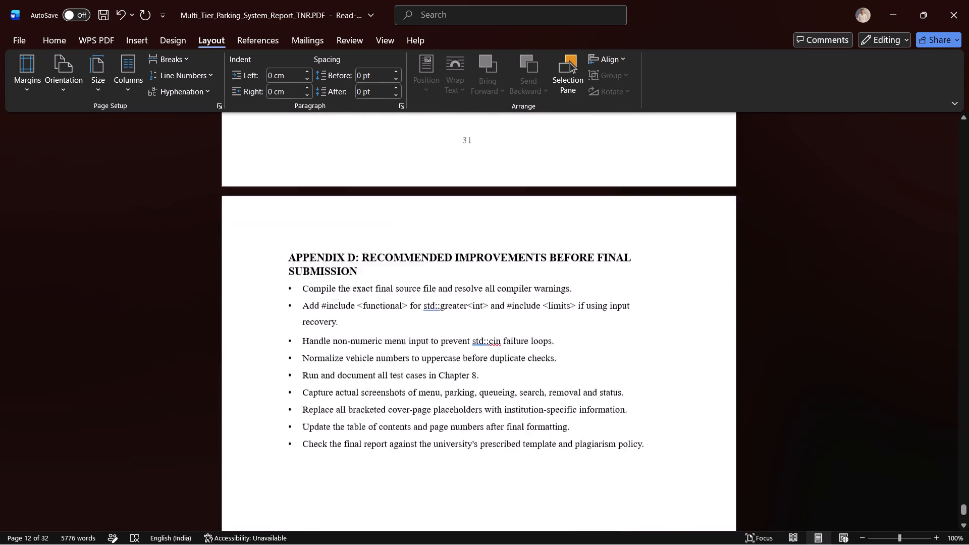
scroll(337, 509, down, 4)
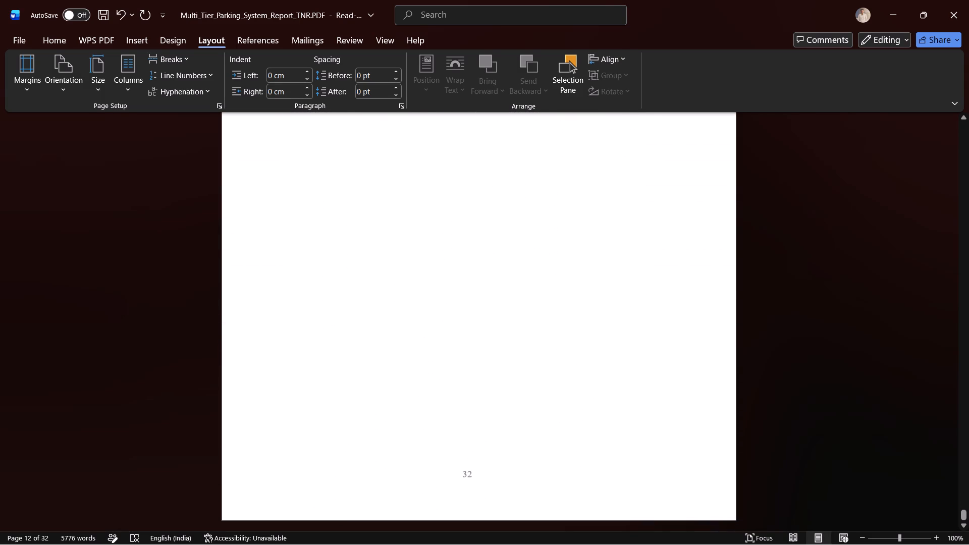
Save the report as a PDF named Multi_Tier_Parking_System_Report.pdf in the Documents folder.
key(ctrl+s)
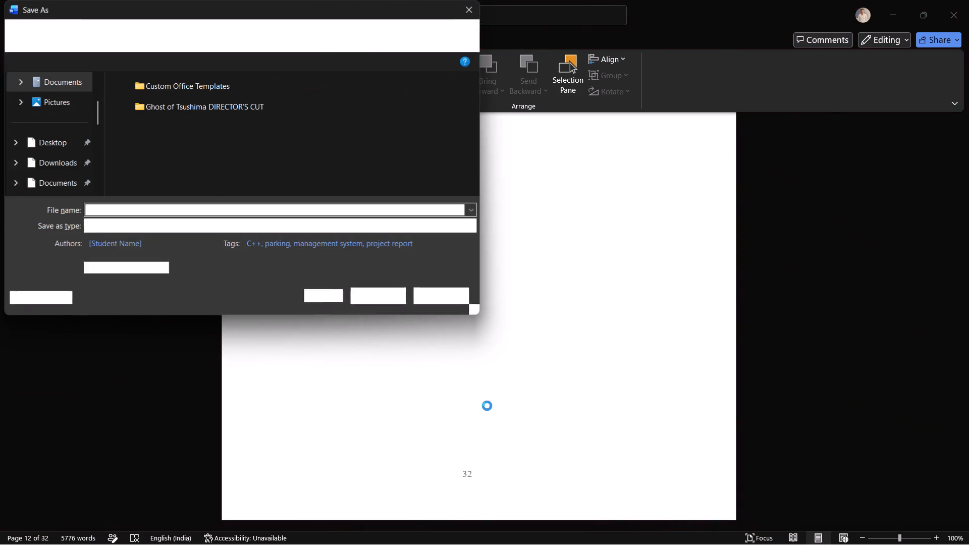
click(262, 227)
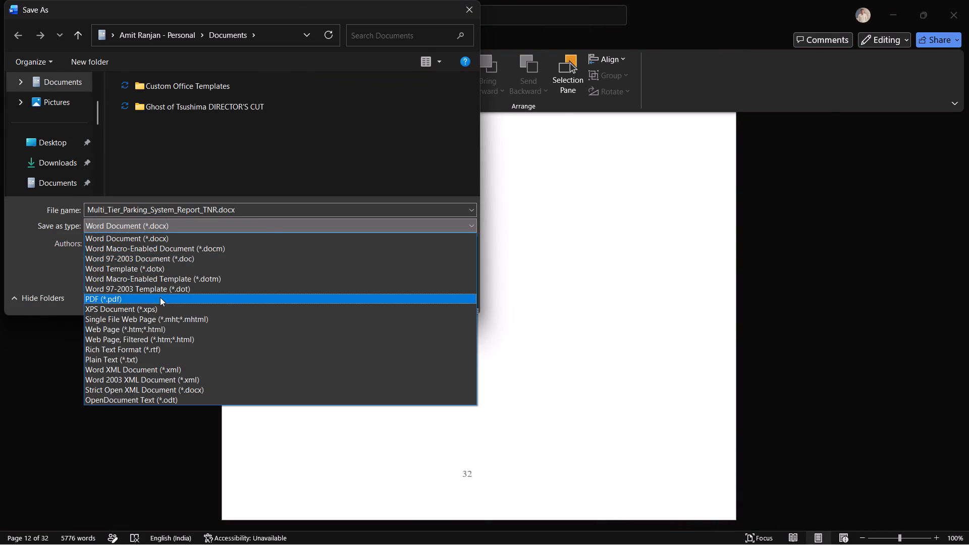
click(160, 297)
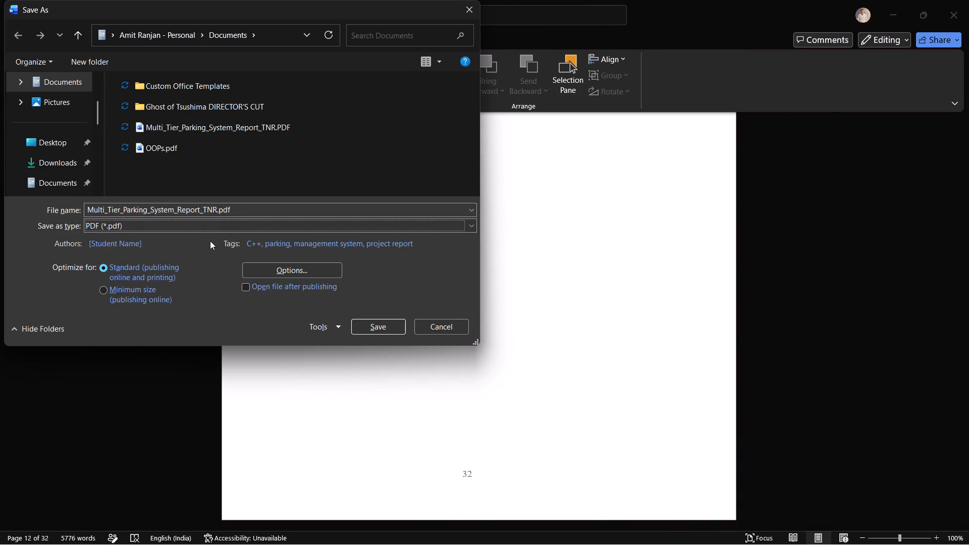
click(216, 208)
double_click(216, 208)
click(216, 208)
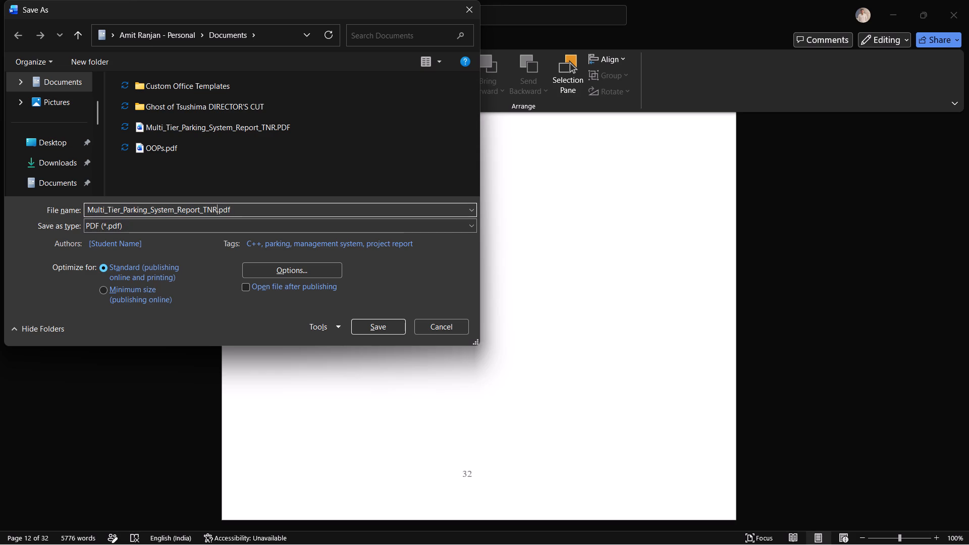
key(BackSpace)
key(BackSpace)
key(BackSpace)
key(BackSpace)
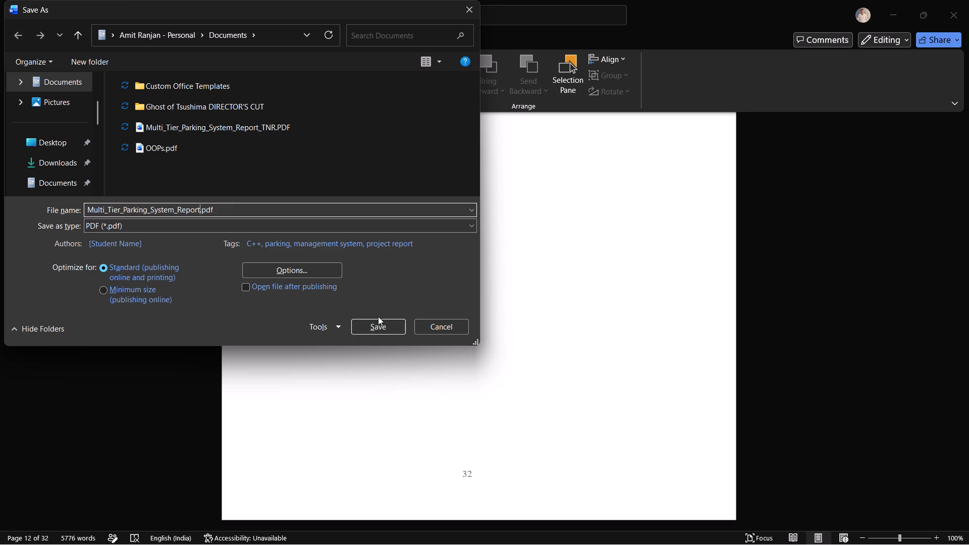
click(380, 325)
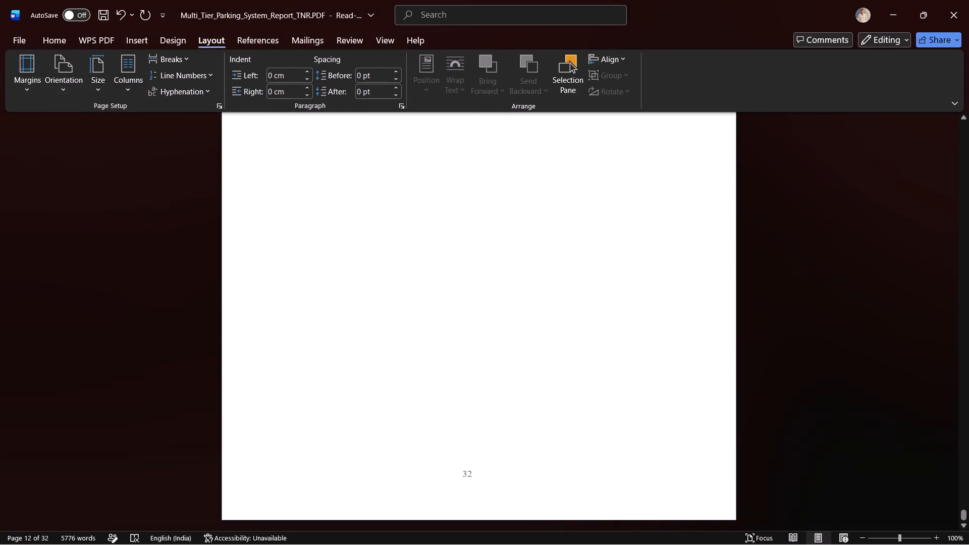
Switch to the Documents folder in File Explorer and open Multi_Tier_Parking_System_Report.pdf.
click(898, 22)
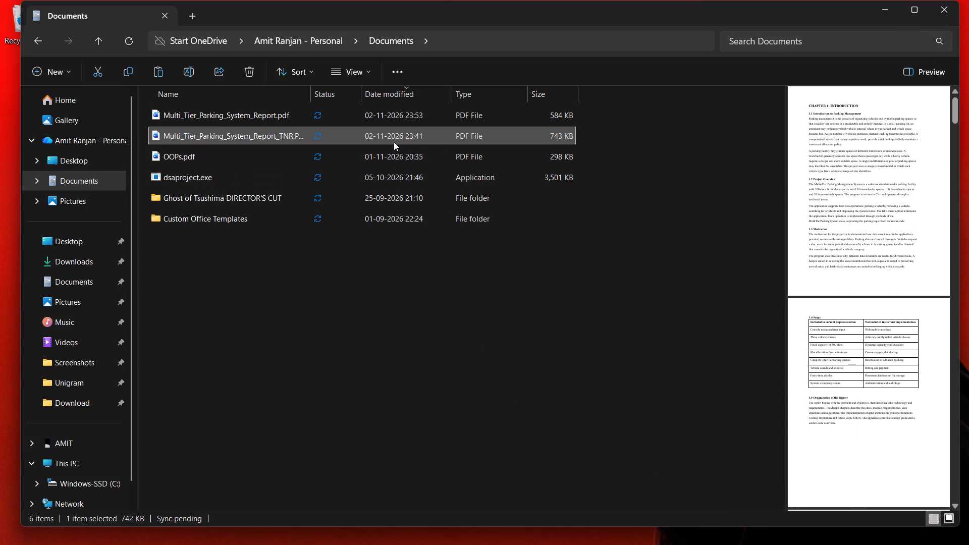
double_click(342, 119)
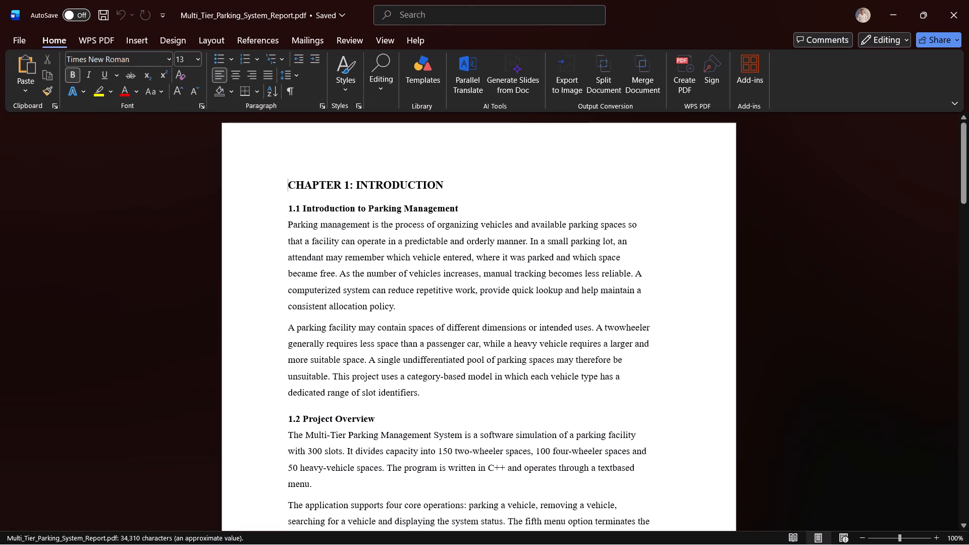
Check the exported PDF's page breaks and page numbers from Chapter 1 to the start of Chapter 2, and close it.
scroll(455, 320, up, 1)
scroll(455, 320, down, 4)
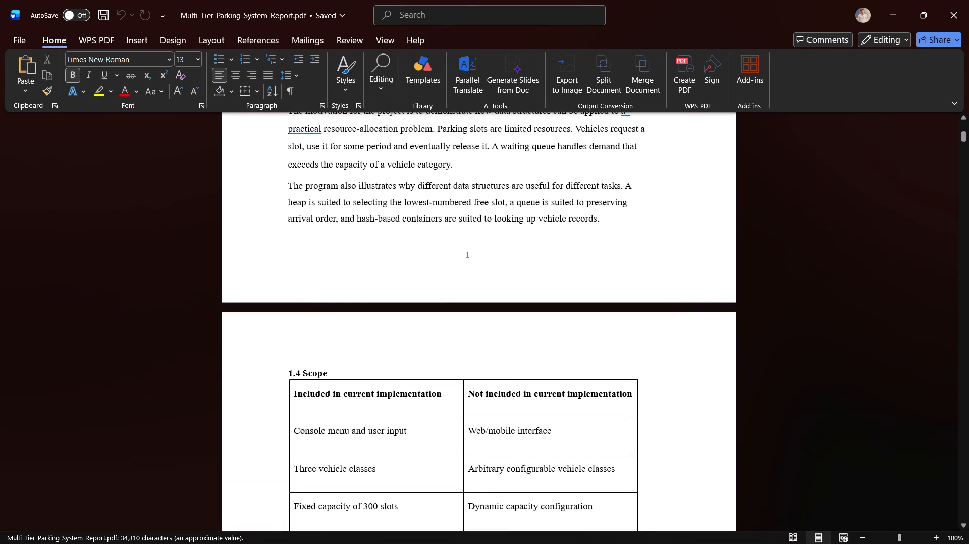
scroll(455, 320, down, 3)
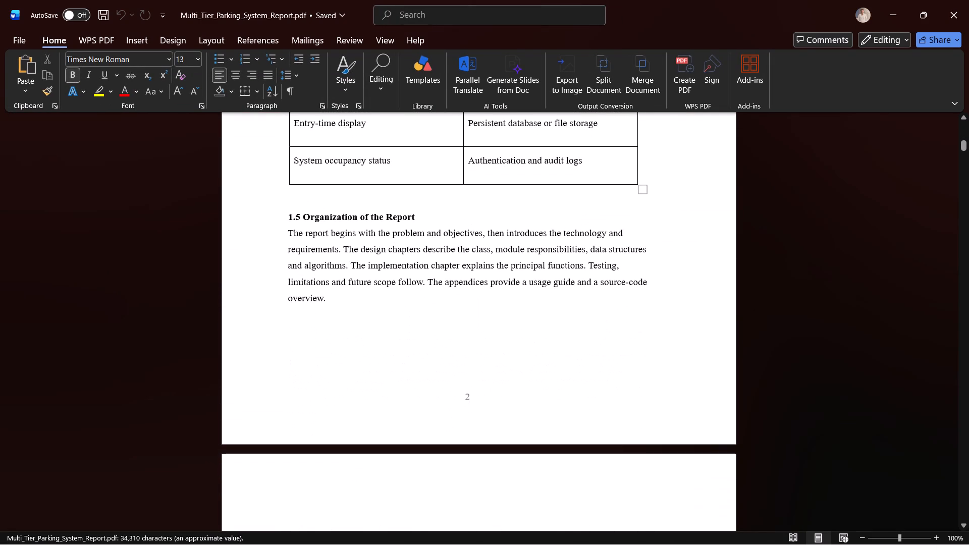
scroll(455, 320, down, 4)
scroll(455, 320, up, 1)
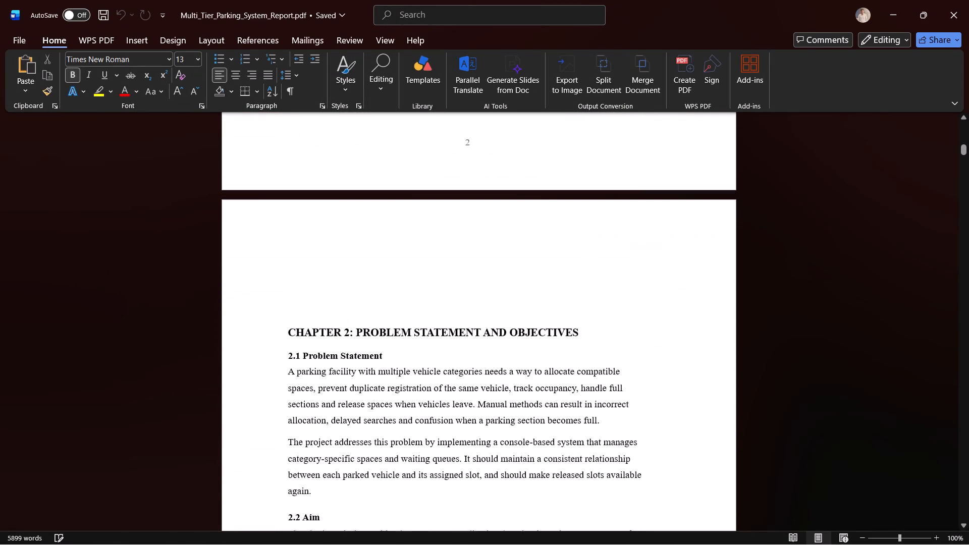
scroll(455, 320, up, 1)
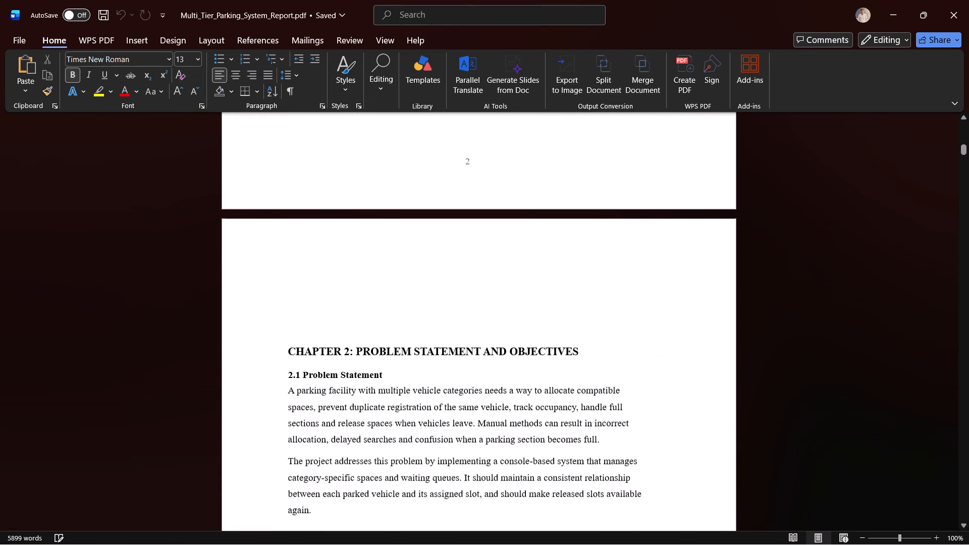
click(960, 3)
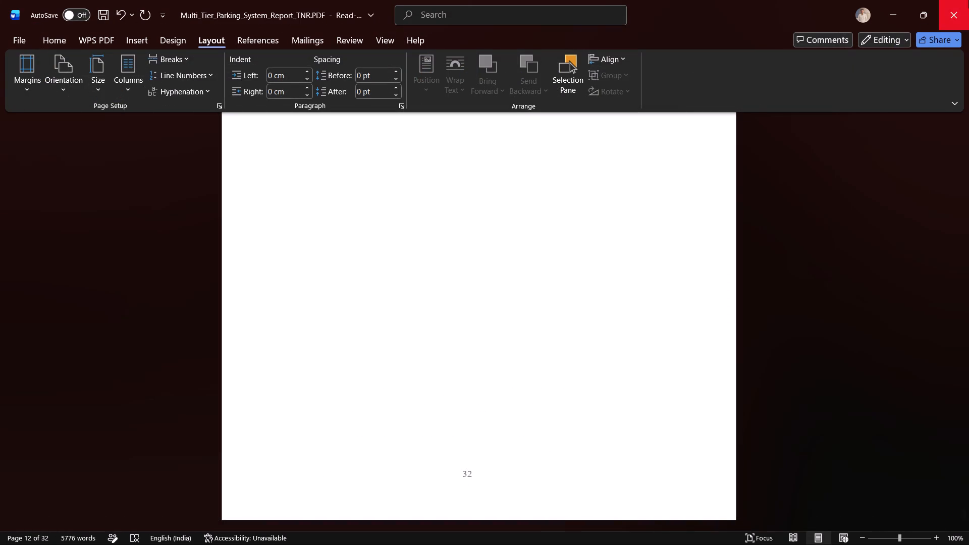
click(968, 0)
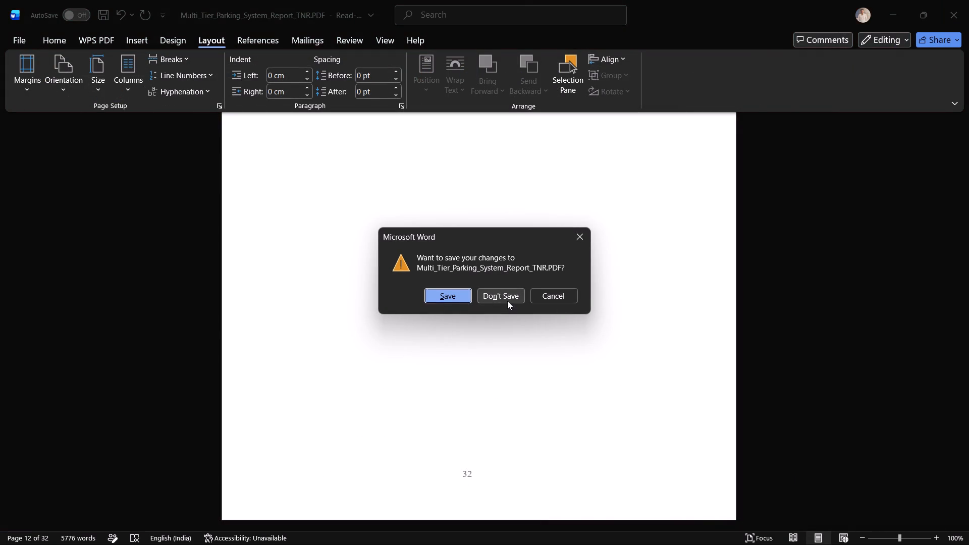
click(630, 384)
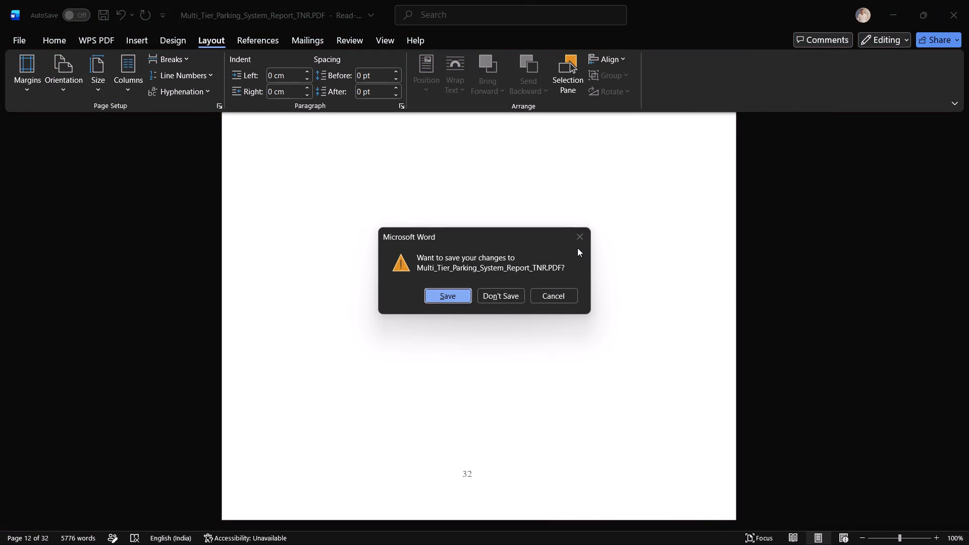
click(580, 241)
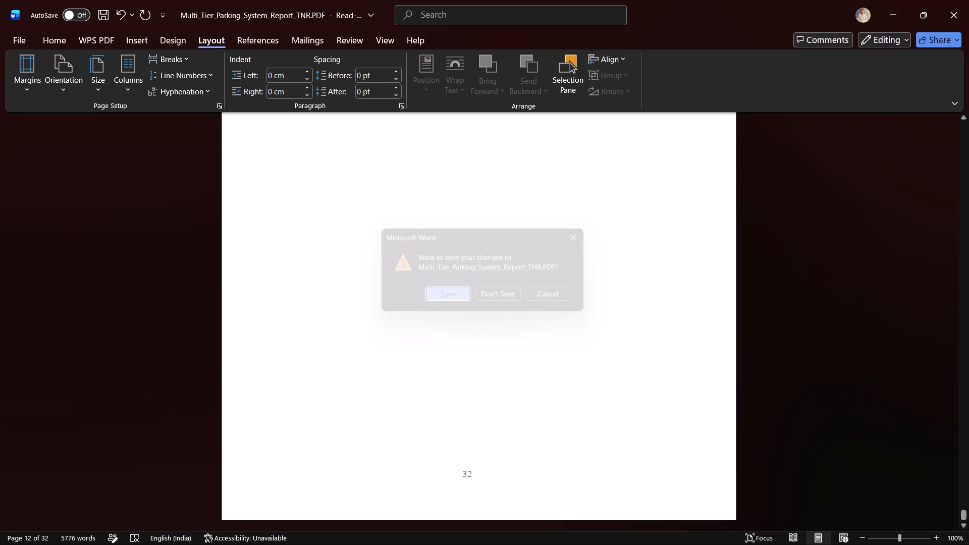
Examine the source report's layout from the appendices back to Chapter 2, checking how the Chapter 2 heading sits on its page.
scroll(580, 241, up, 6)
scroll(580, 241, down, 5)
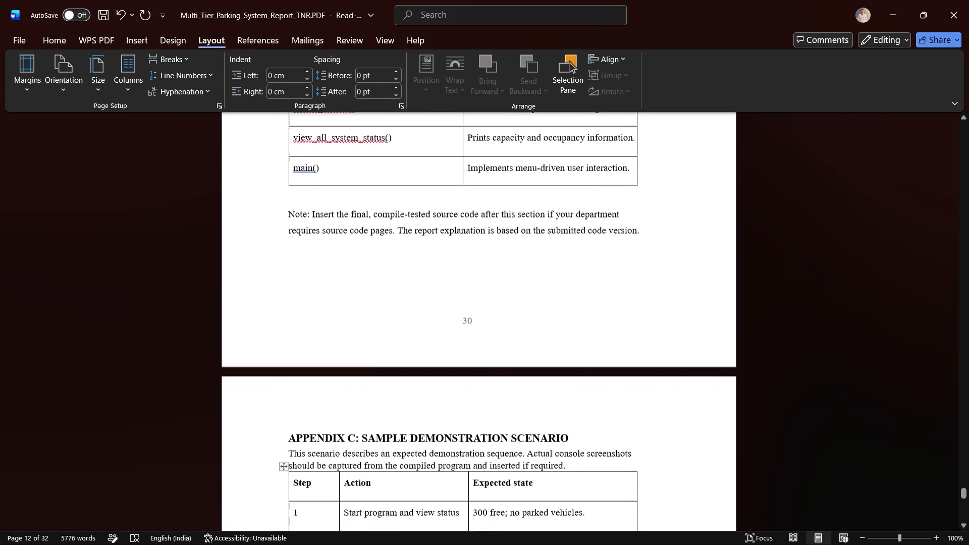
scroll(580, 241, up, 9)
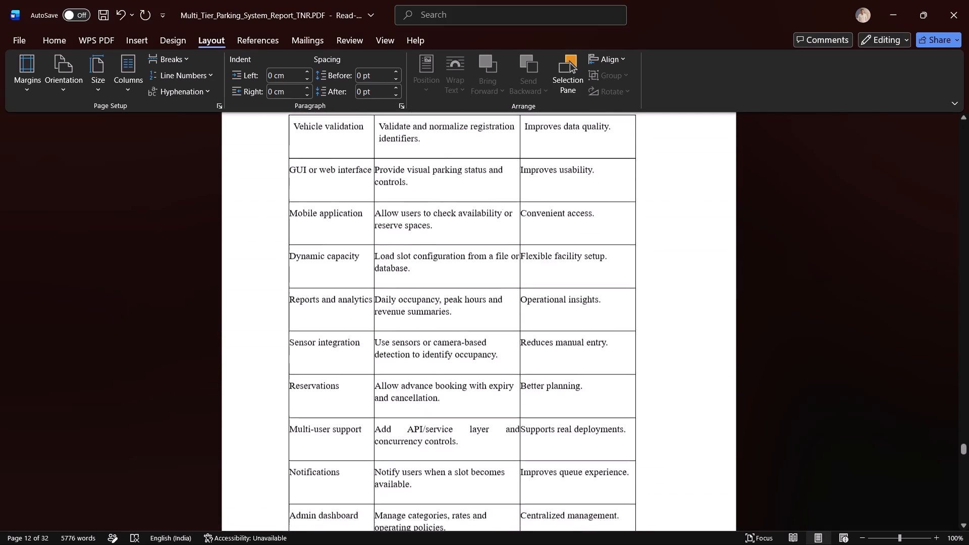
scroll(580, 241, right, 1)
scroll(580, 241, up, 1)
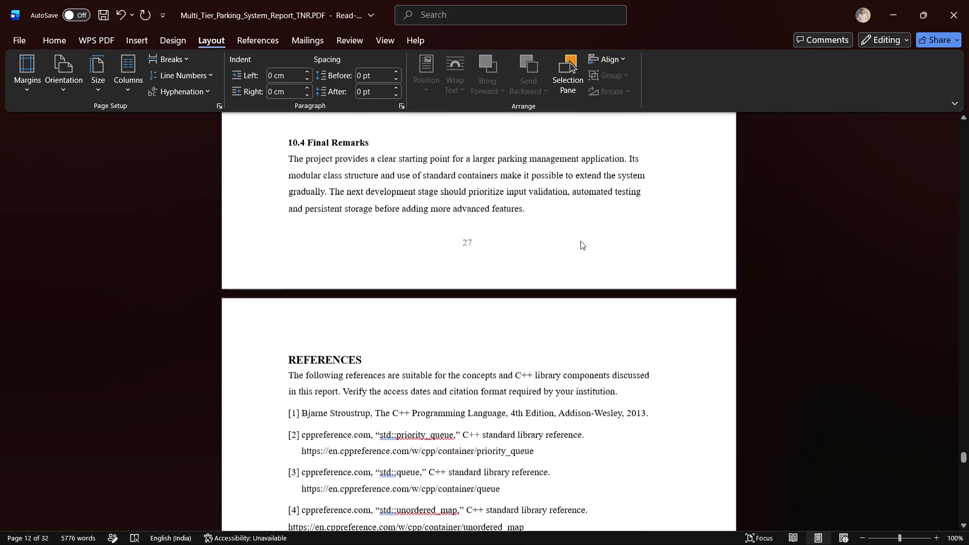
scroll(580, 241, up, 12)
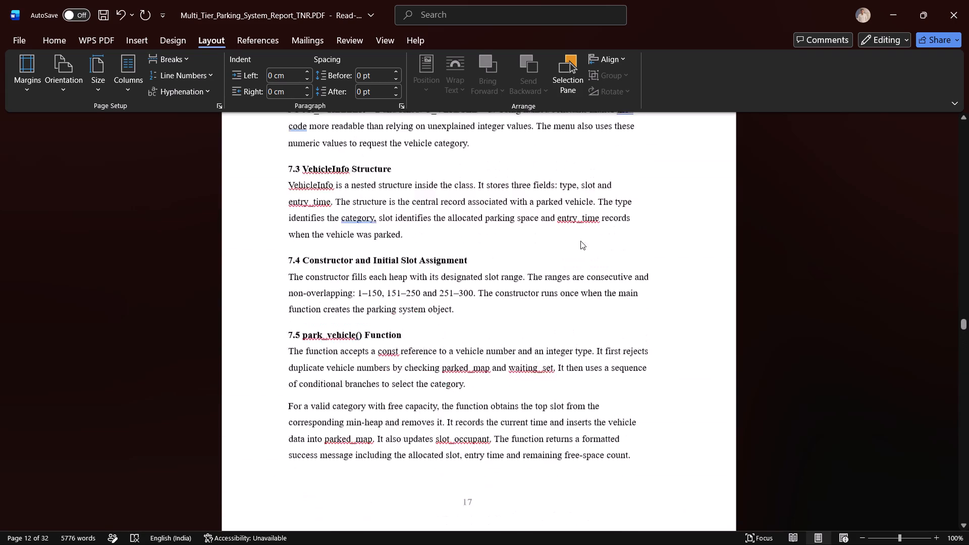
scroll(580, 241, up, 17)
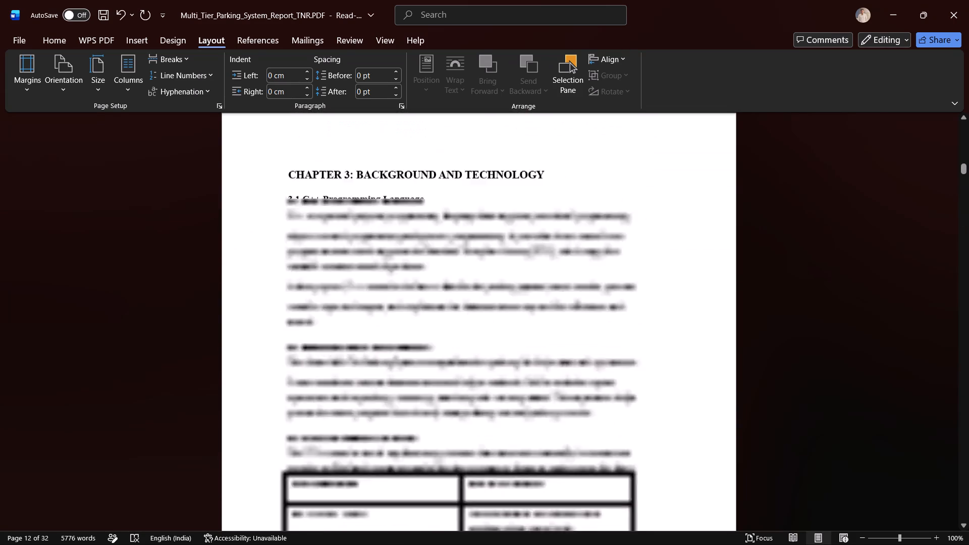
scroll(580, 241, up, 3)
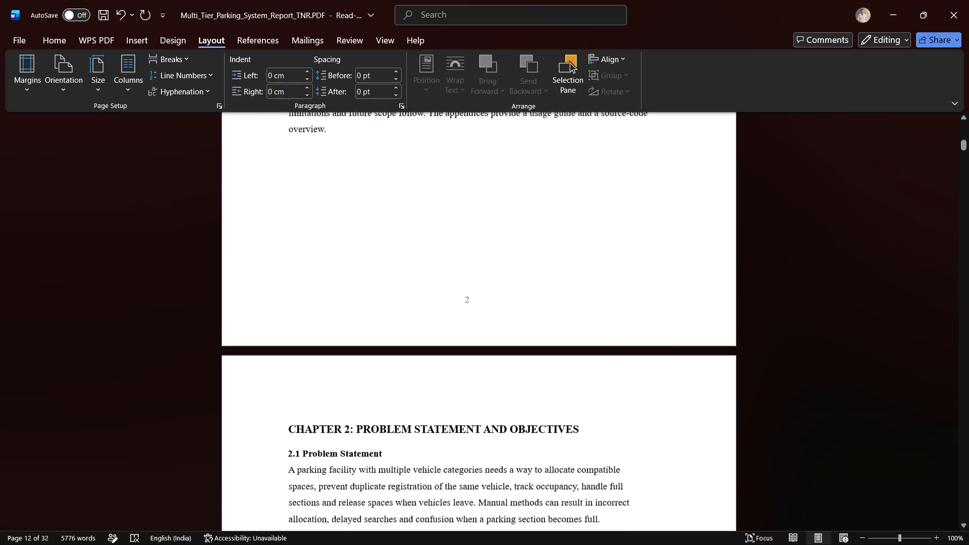
scroll(580, 241, up, 2)
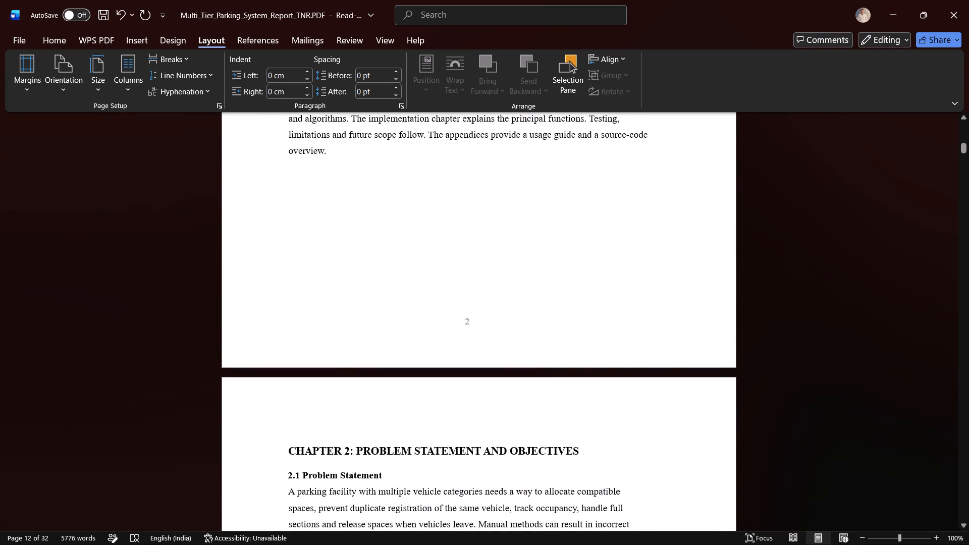
Save the report as a PDF named Multi_Tier_Parking_System_.pdf in the Documents folder.
key(ctrl+s)
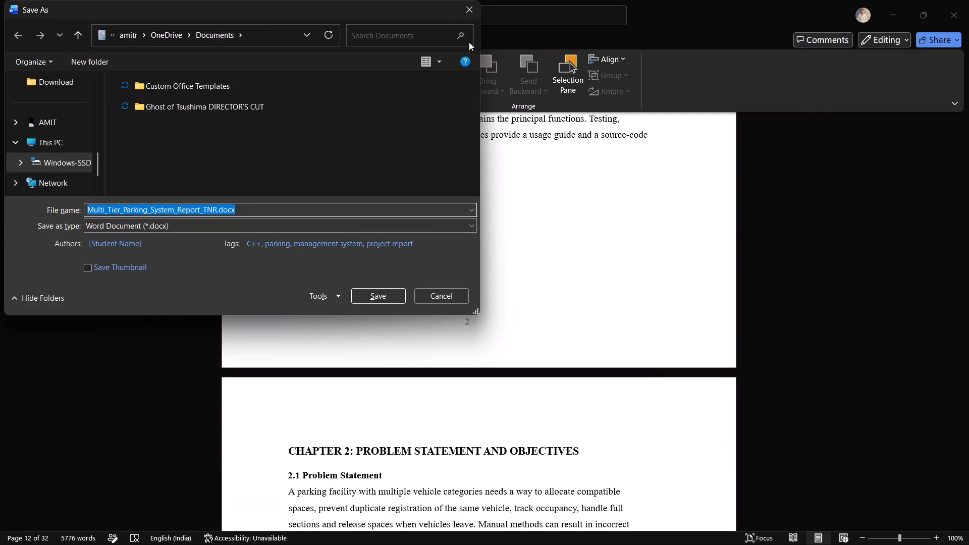
click(466, 4)
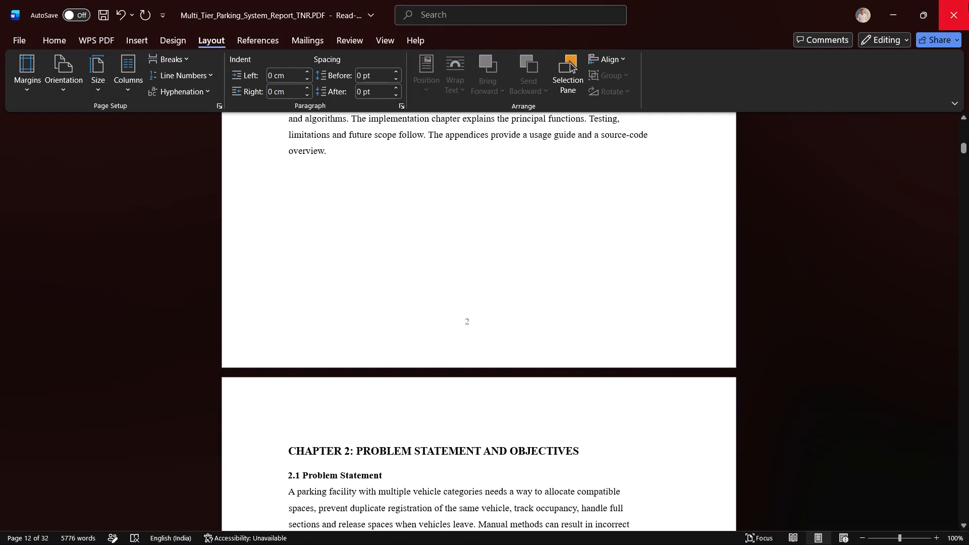
click(968, 3)
click(455, 292)
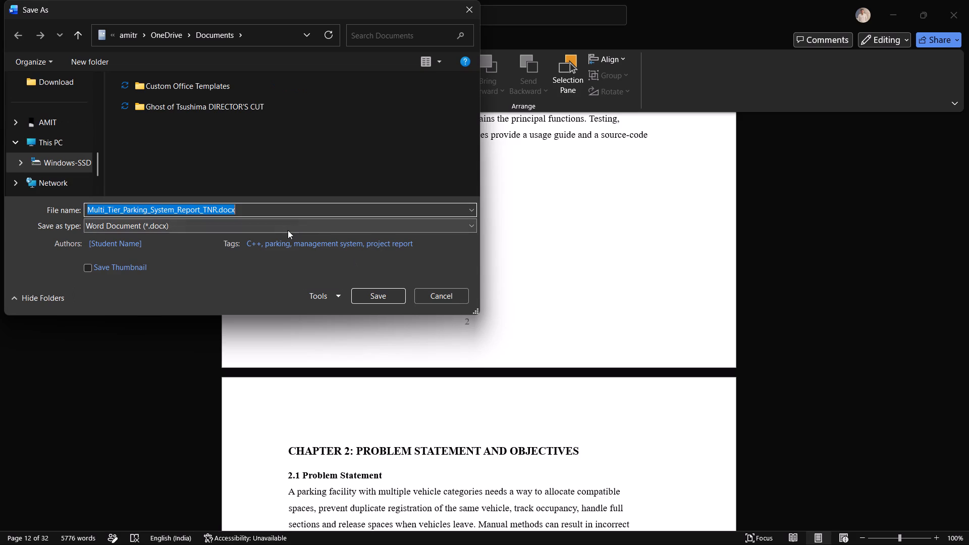
click(280, 229)
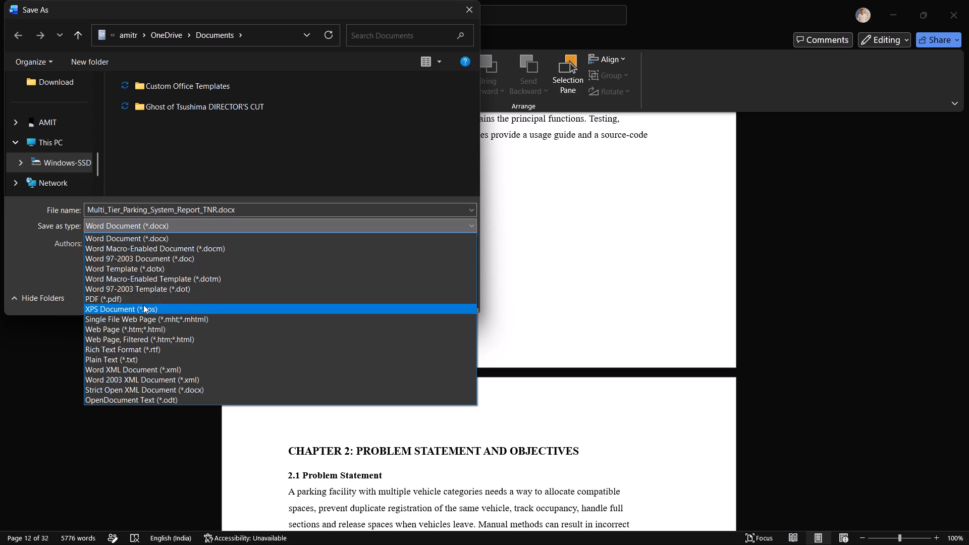
click(138, 299)
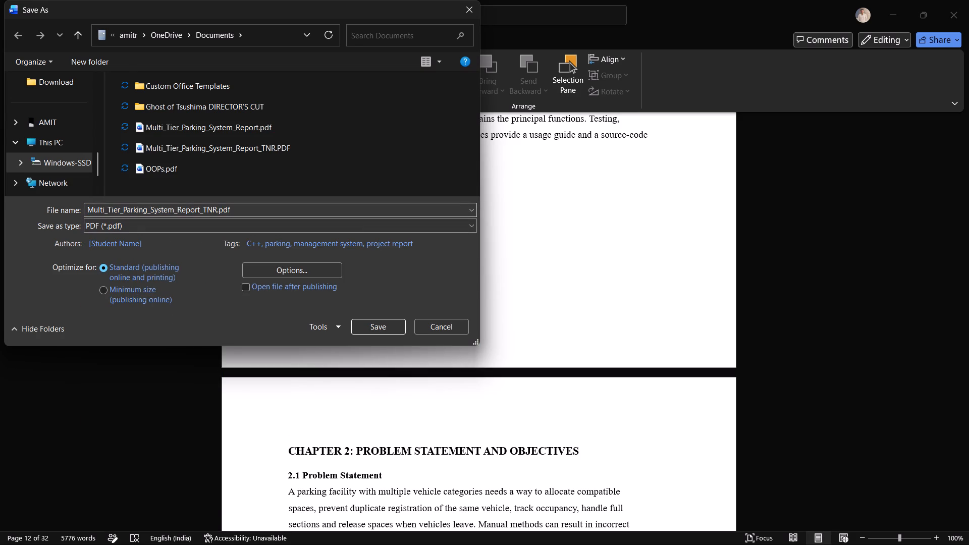
click(216, 209)
click(217, 208)
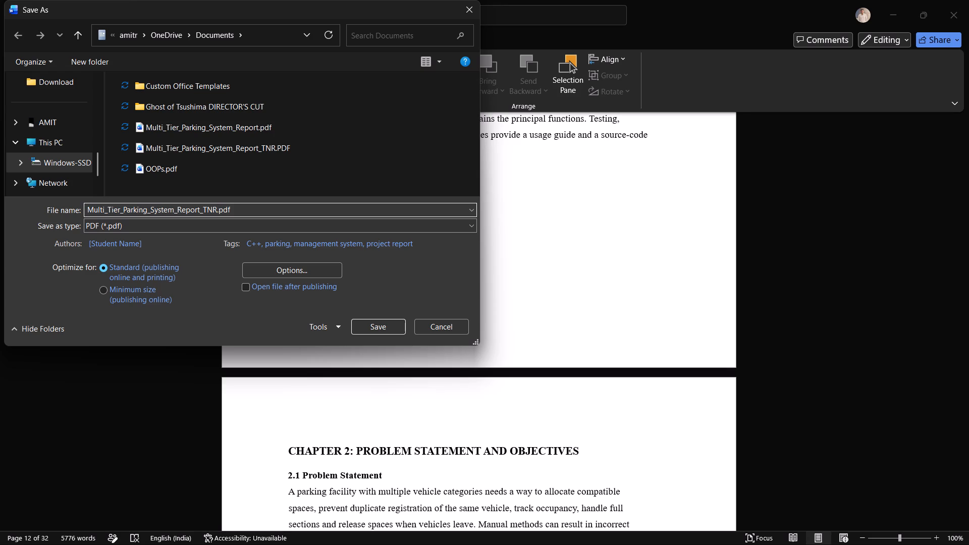
key(BackSpace)
key(BackSpace)
key(BackSpace)
key(BackSpace)
key(BackSpace)
key(BackSpace)
key(BackSpace)
key(BackSpace)
key(BackSpace)
key(BackSpace)
key(Return)
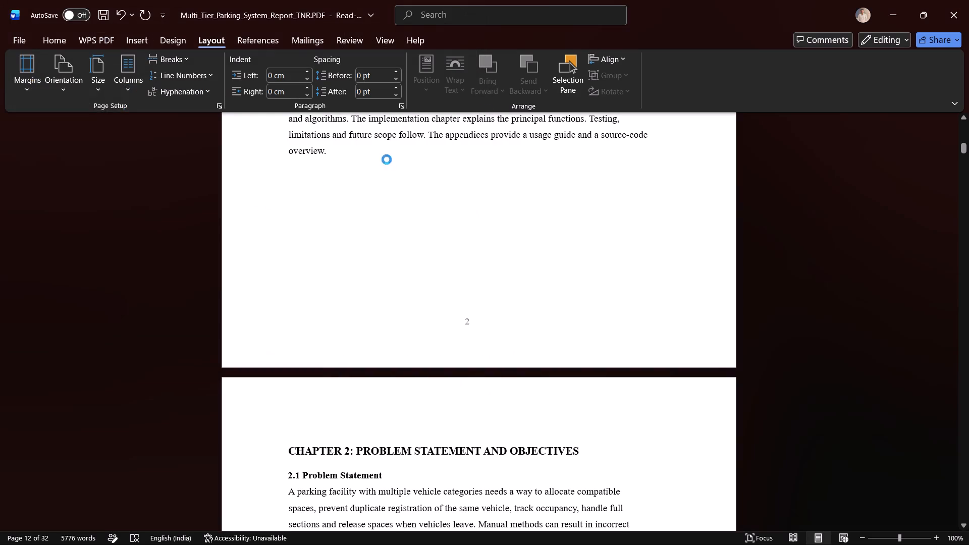
Switch to the Documents folder in File Explorer and examine the preview of Multi_Tier_Parking_System_.pdf around the Chapter 2 and 3 starts.
click(895, 12)
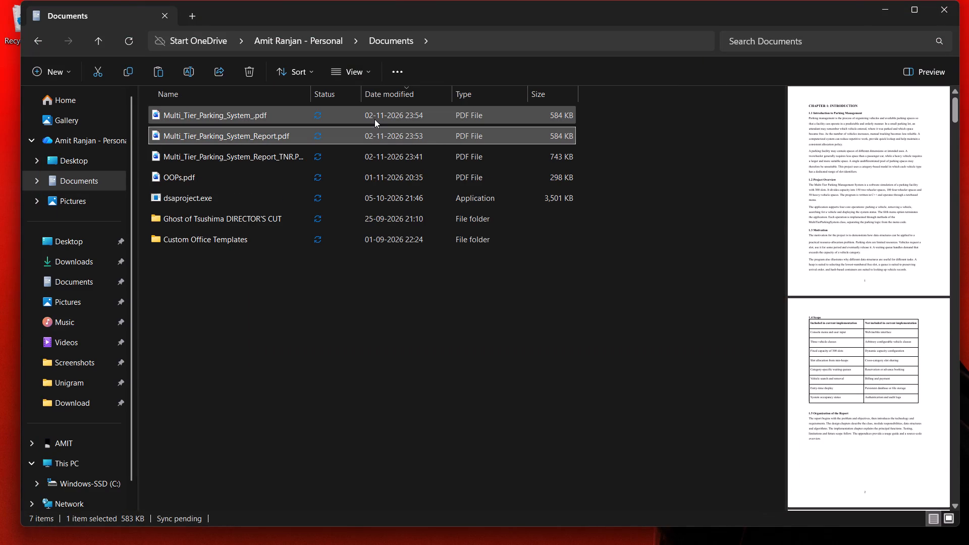
scroll(860, 318, down, 2)
scroll(860, 318, up, 1)
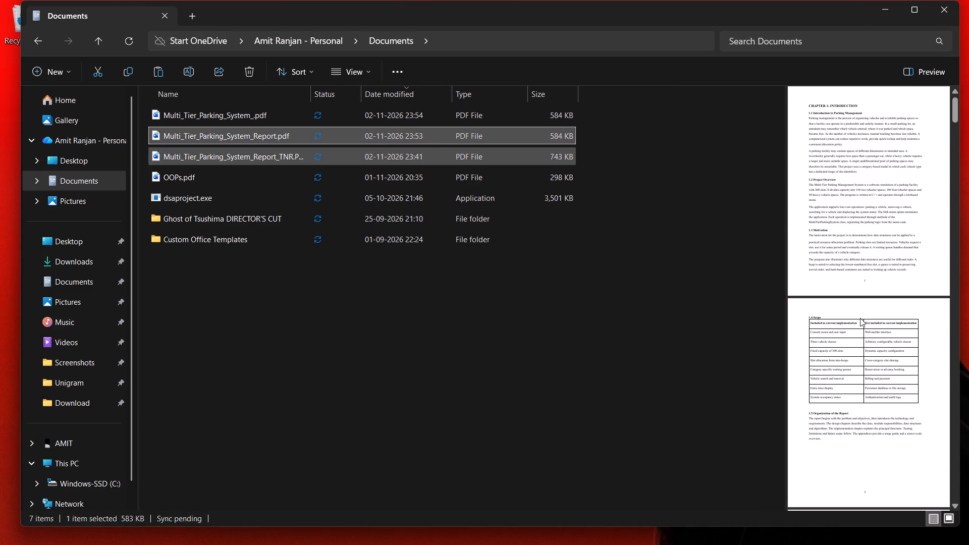
scroll(860, 318, up, 1)
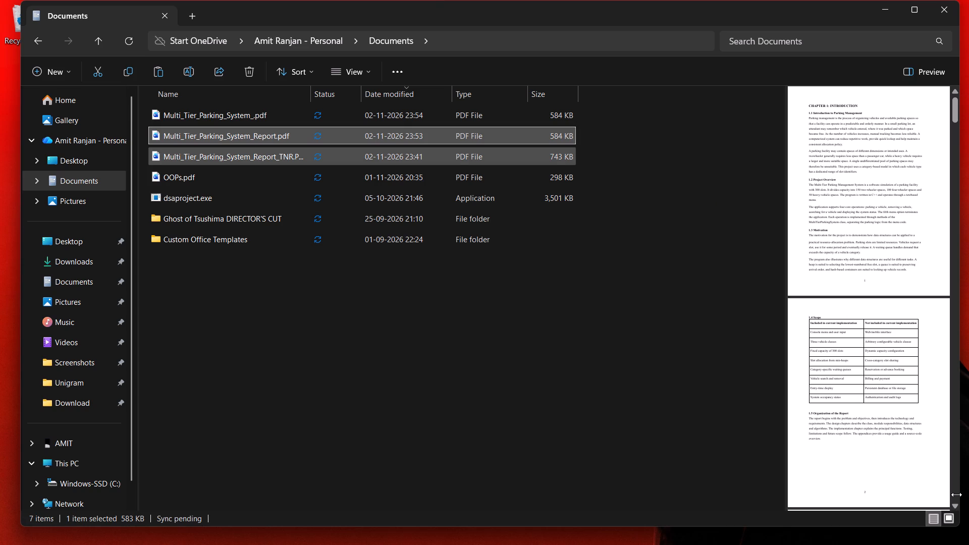
click(954, 506)
triple_click(954, 506)
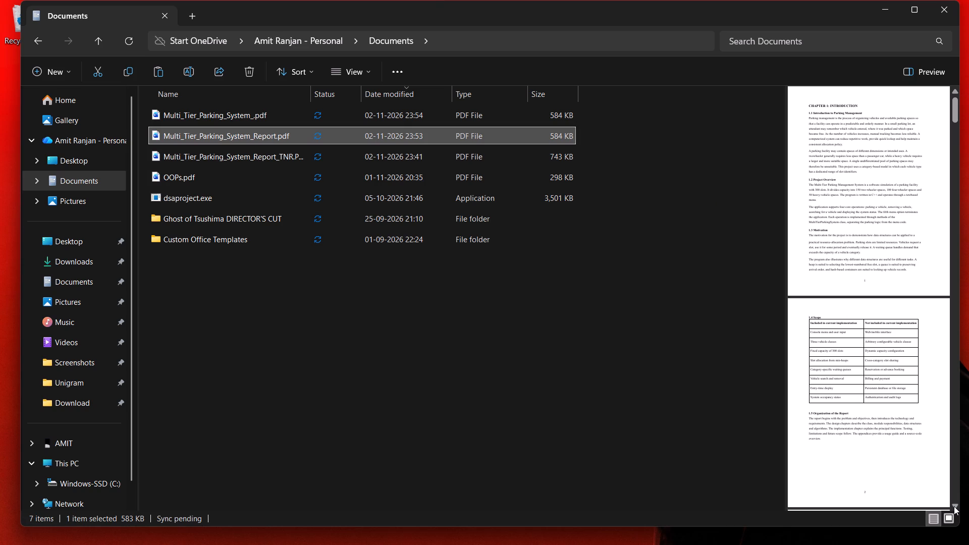
drag(954, 506, 909, 427)
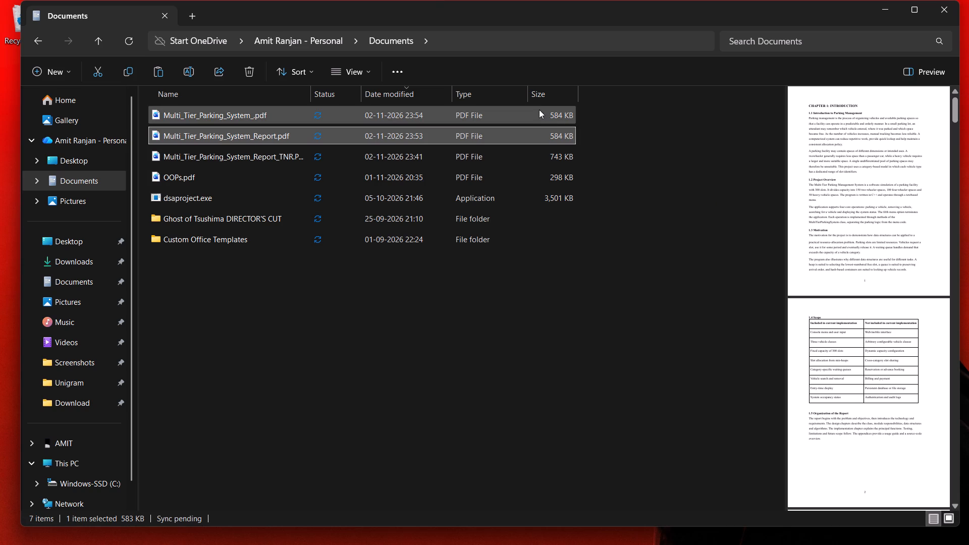
click(539, 110)
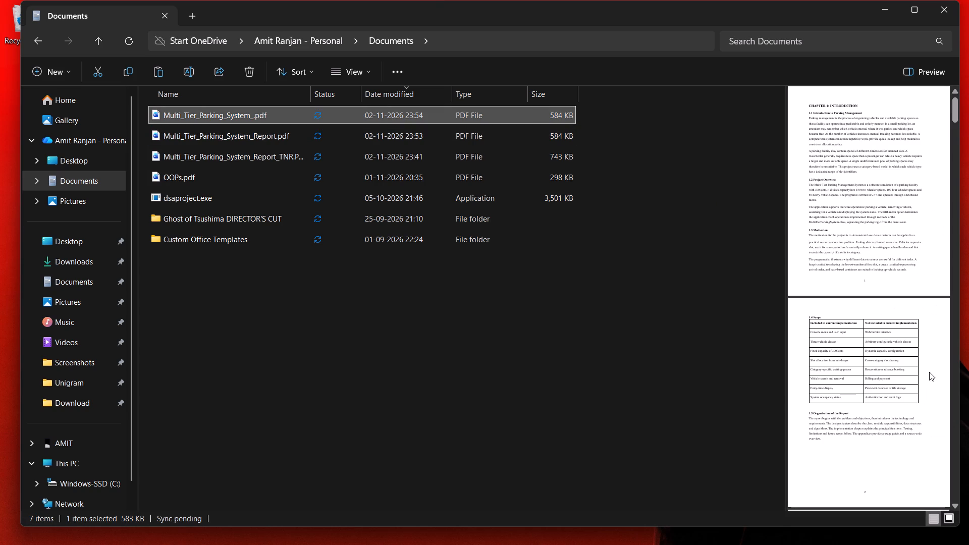
double_click(955, 402)
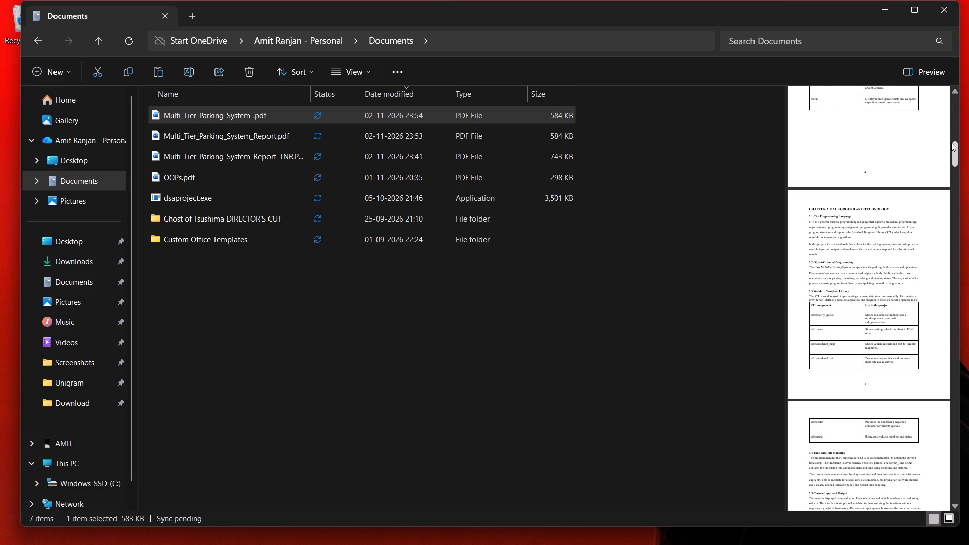
click(951, 128)
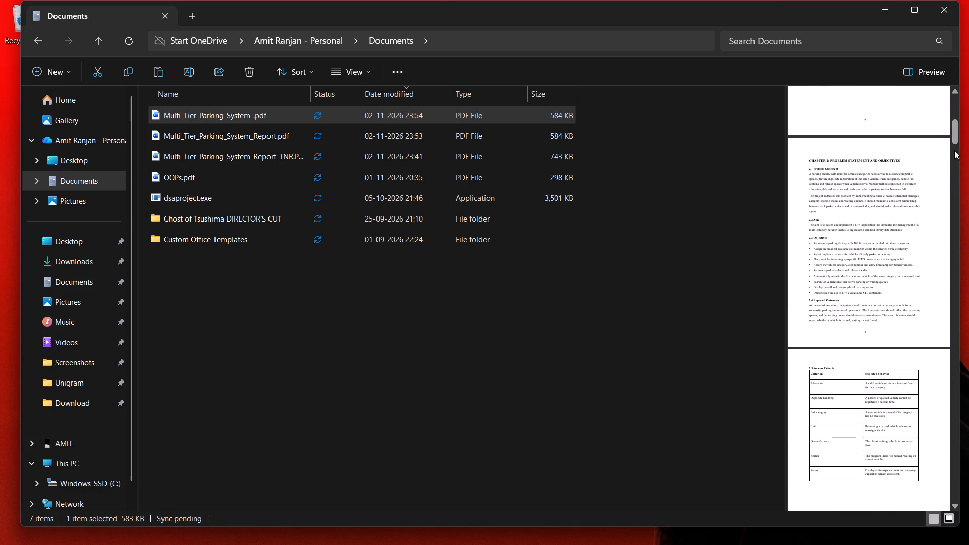
Examine the page layout of Multi_Tier_Parking_System_Report.pdf in a widened preview, from Chapter 1 through the Chapter 6 algorithms and back to Chapter 5.
click(561, 133)
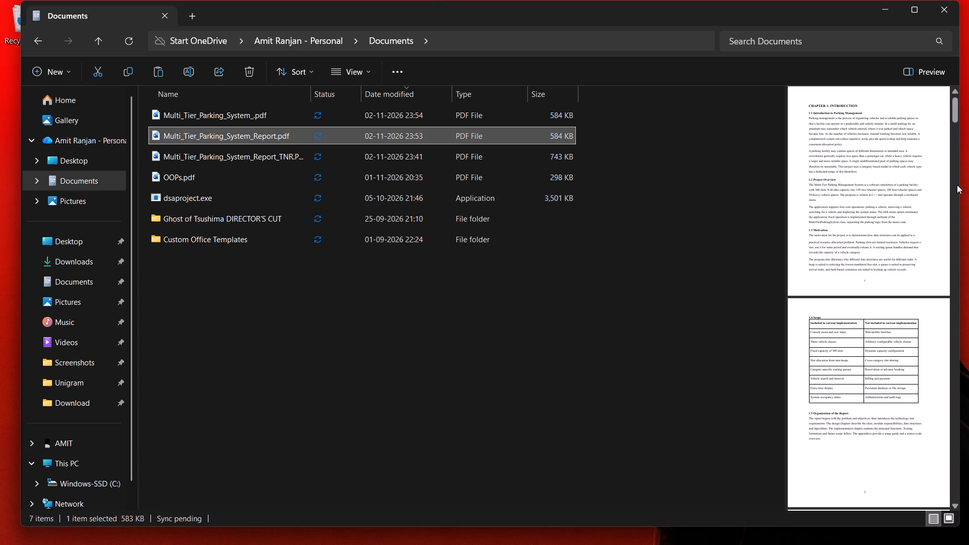
click(957, 185)
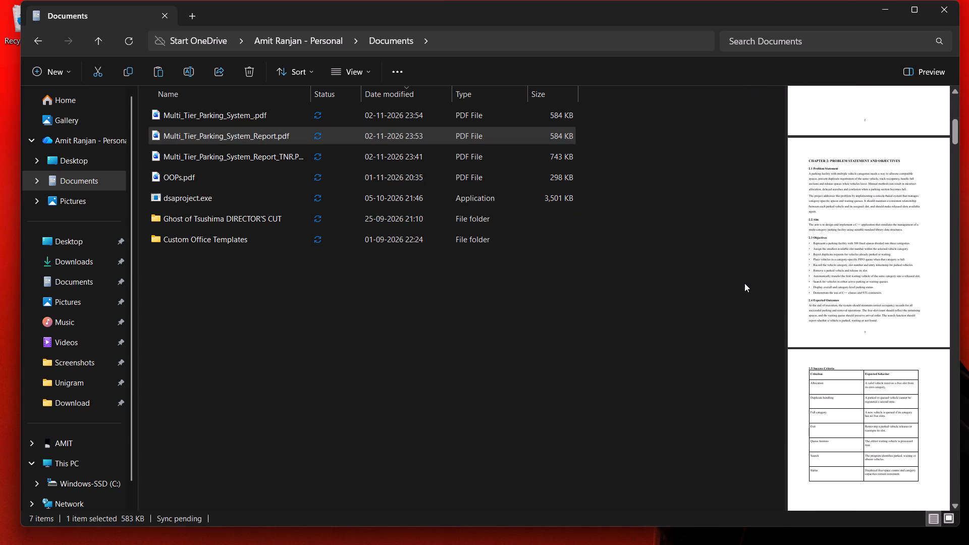
scroll(863, 361, down, 7)
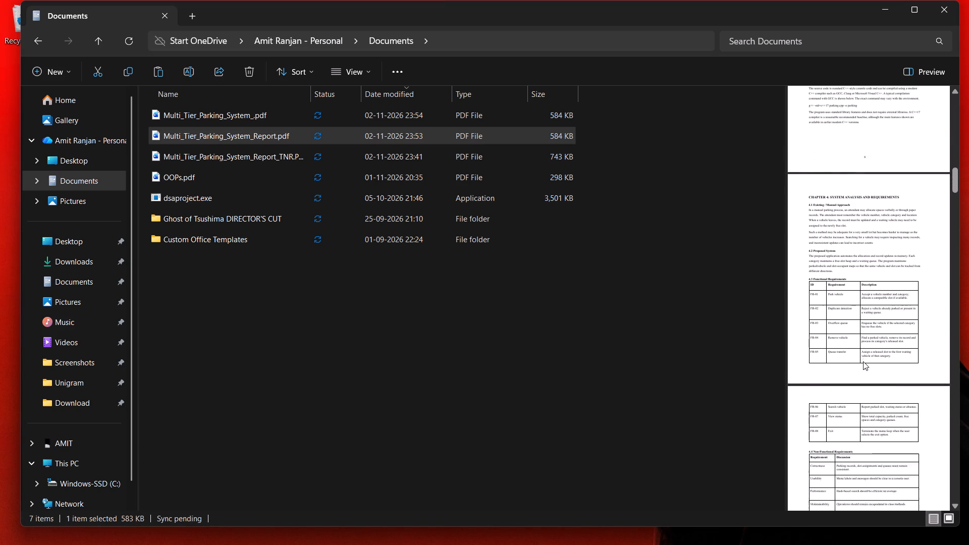
scroll(863, 361, down, 3)
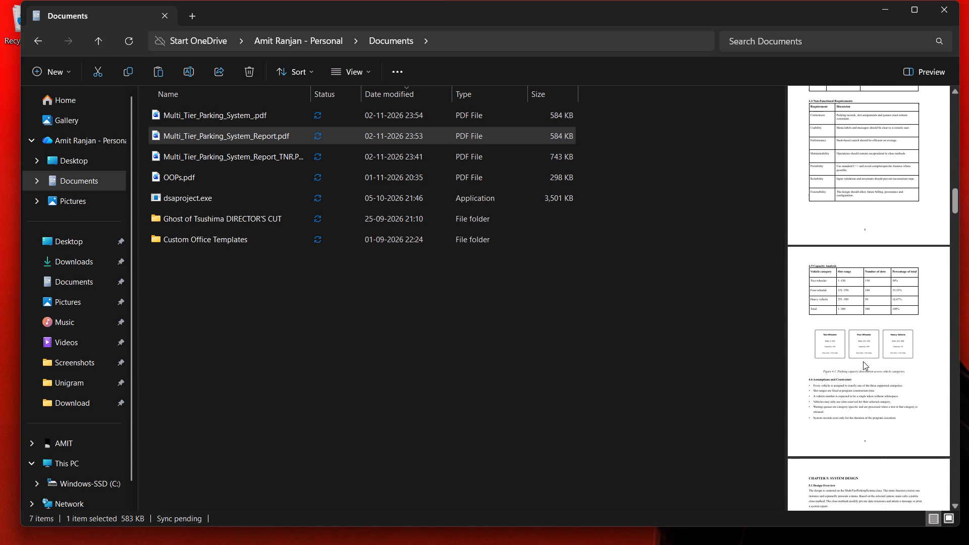
drag(785, 338, 762, 338)
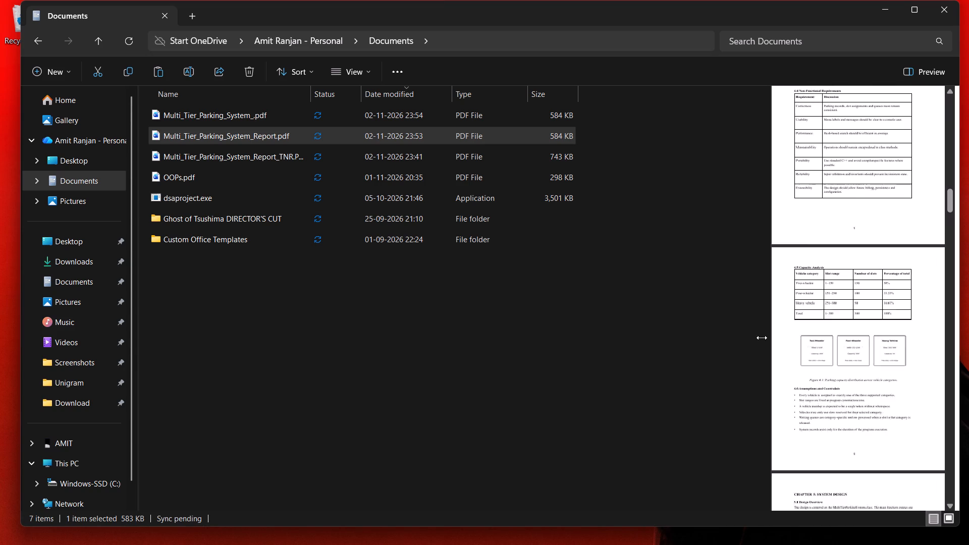
drag(762, 338, 669, 353)
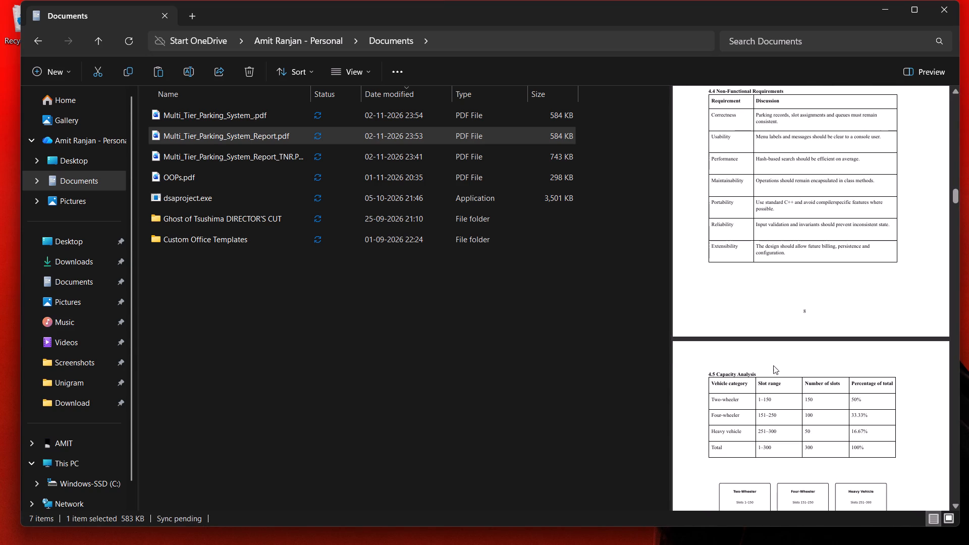
scroll(816, 403, down, 6)
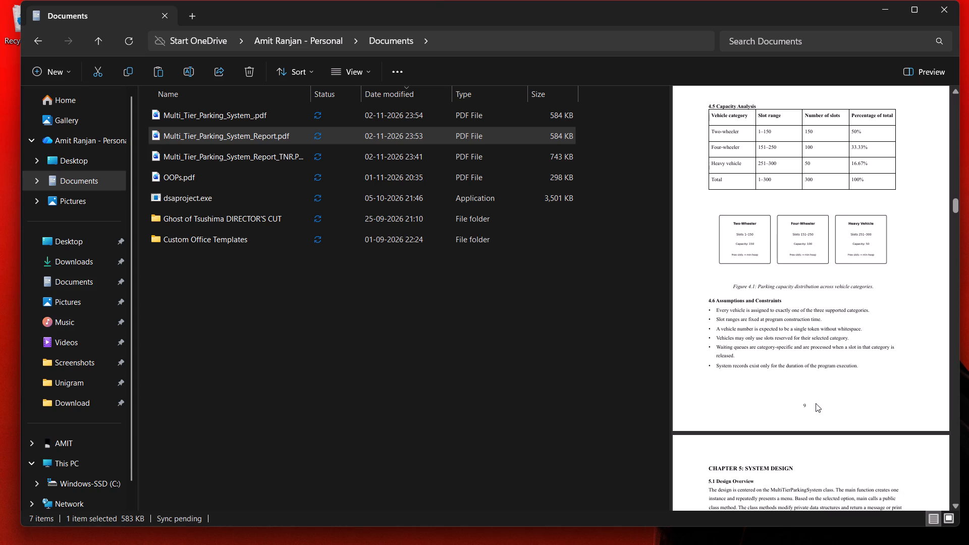
scroll(816, 403, down, 2)
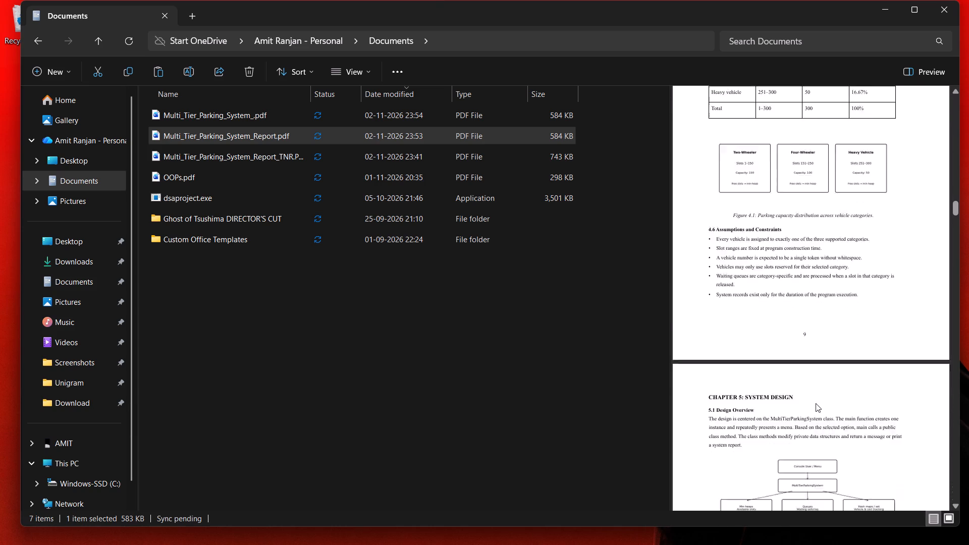
scroll(816, 403, down, 6)
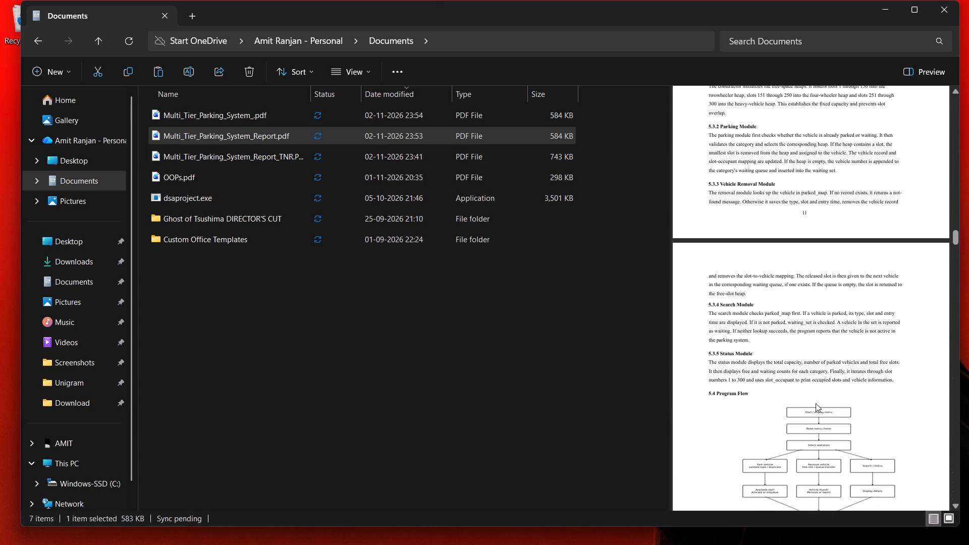
scroll(816, 403, down, 3)
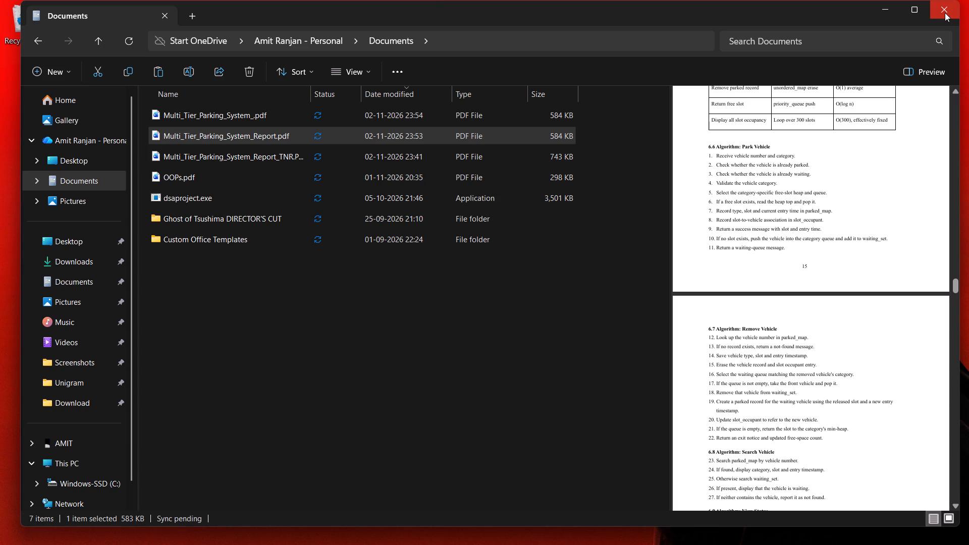
scroll(776, 225, up, 6)
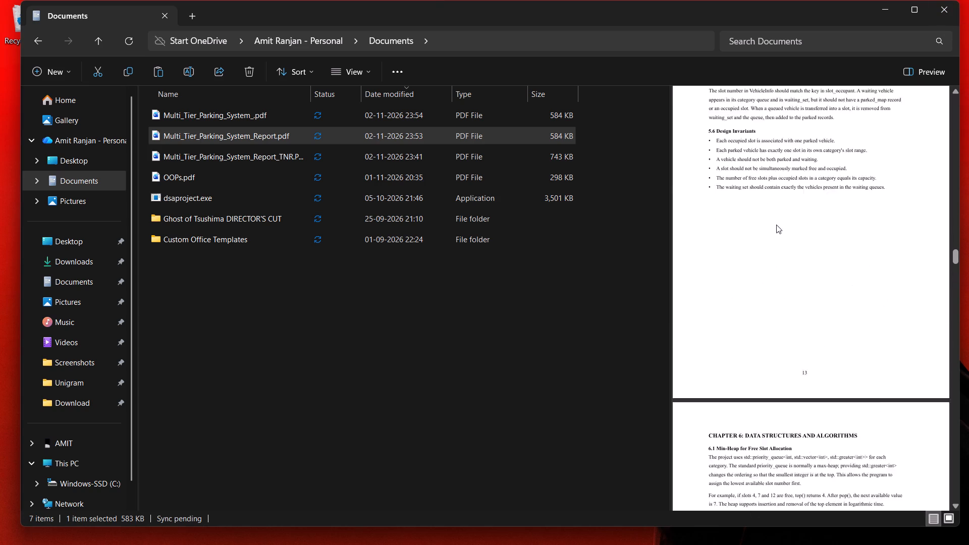
scroll(776, 225, up, 4)
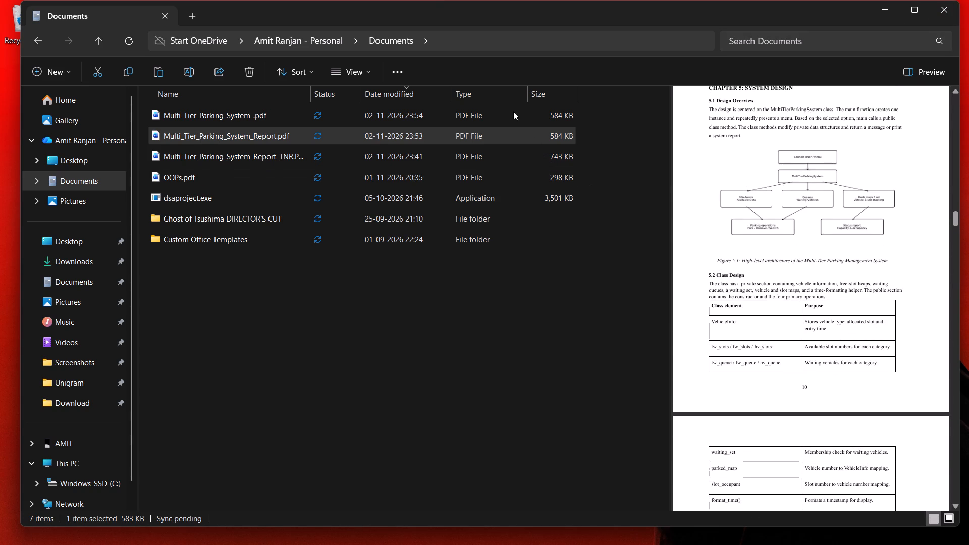
Open Multi_Tier_Parking_System_.pdf in Word, check the page breaks around section 1.4 and the Chapter 2 start, and close it.
double_click(509, 110)
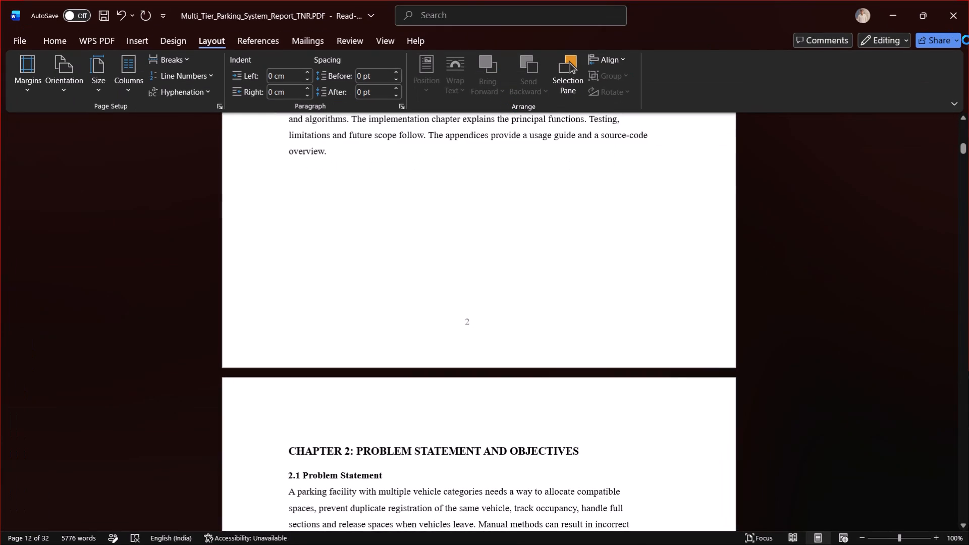
scroll(902, 216, up, 1)
scroll(902, 216, down, 4)
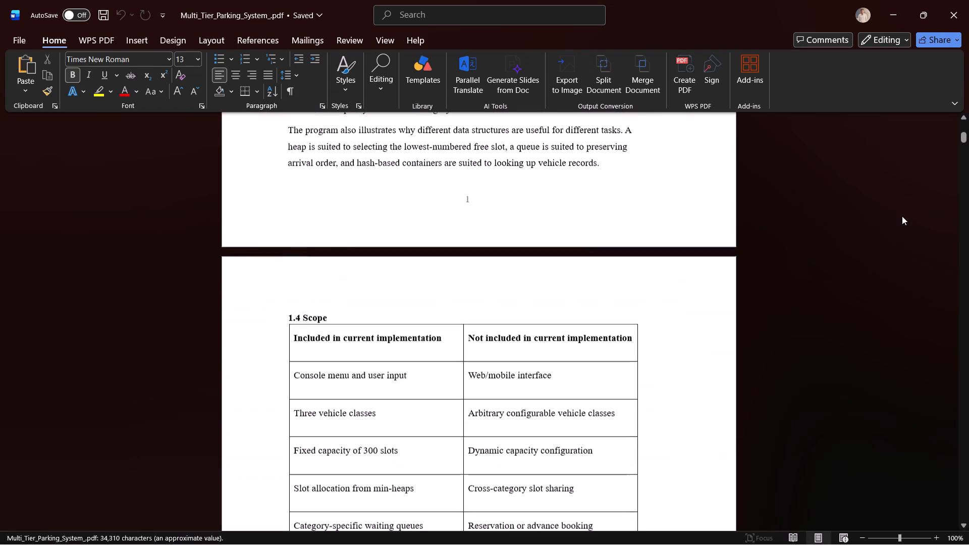
scroll(902, 216, down, 5)
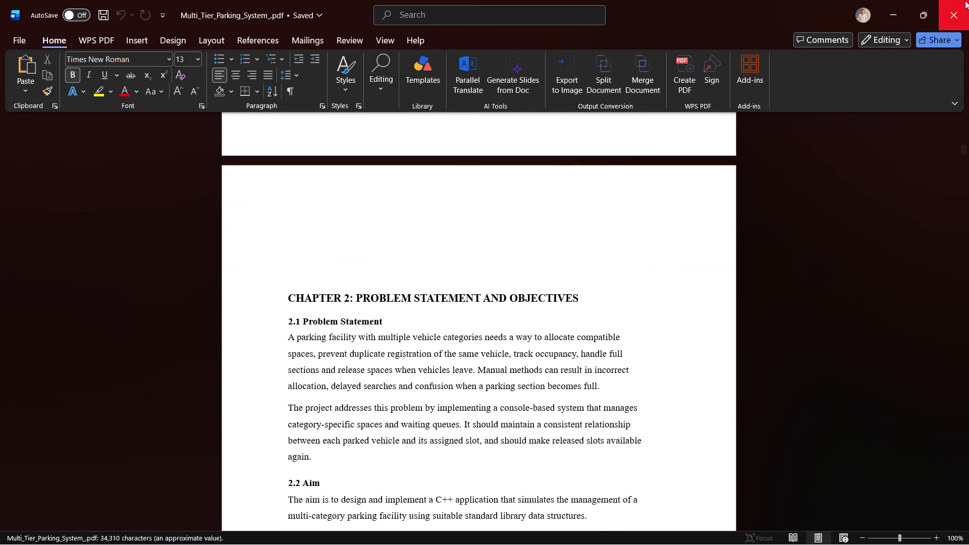
click(964, 1)
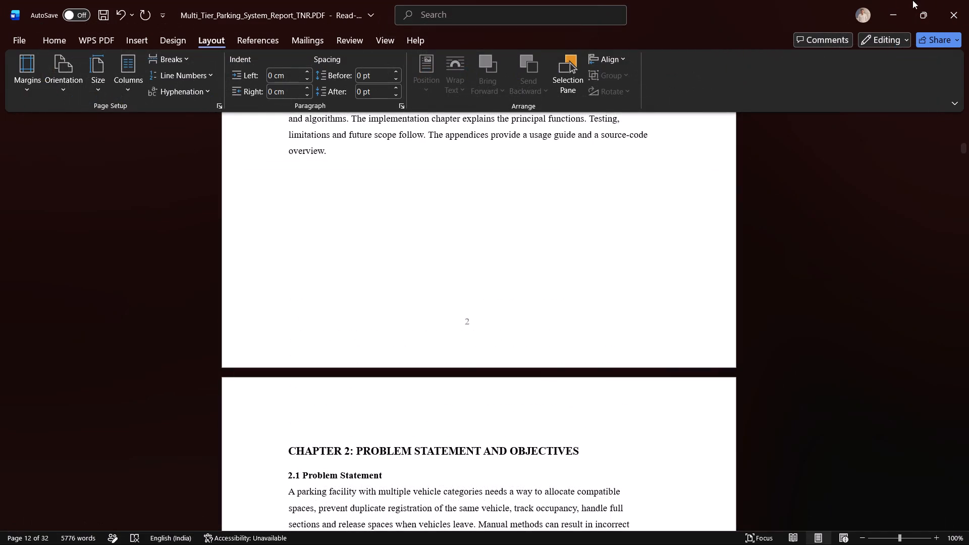
Close the source report Multi_Tier_Parking_System_Report_TNR.PDF without saving its changes.
click(952, 1)
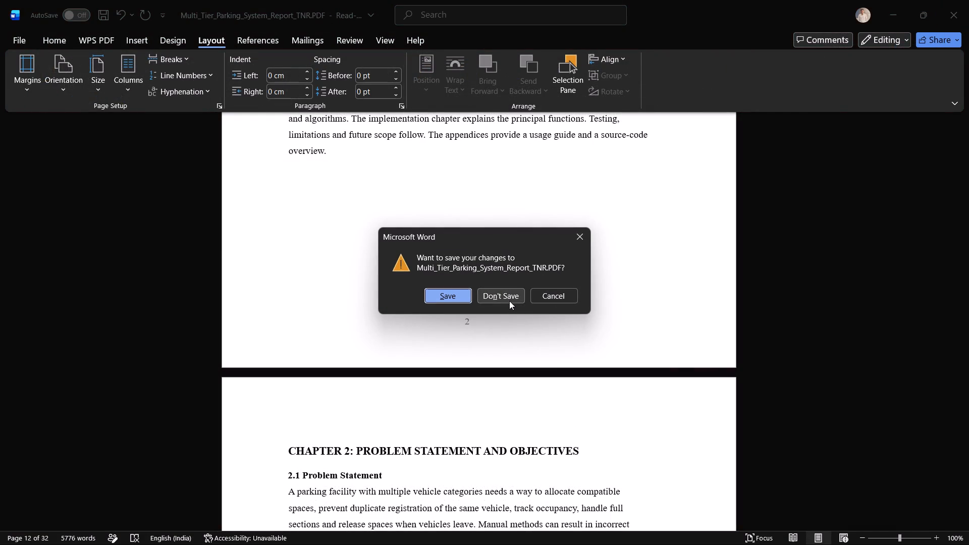
click(509, 299)
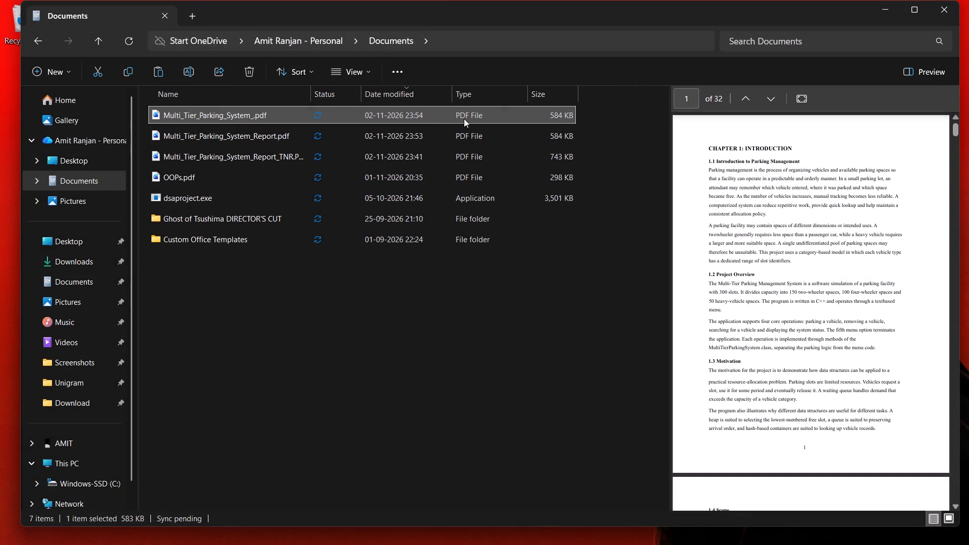
Open Multi_Tier_Parking_System_.pdf in Firefox and examine its page layout from Chapter 1 to the end of Chapter 3.
right_click(464, 119)
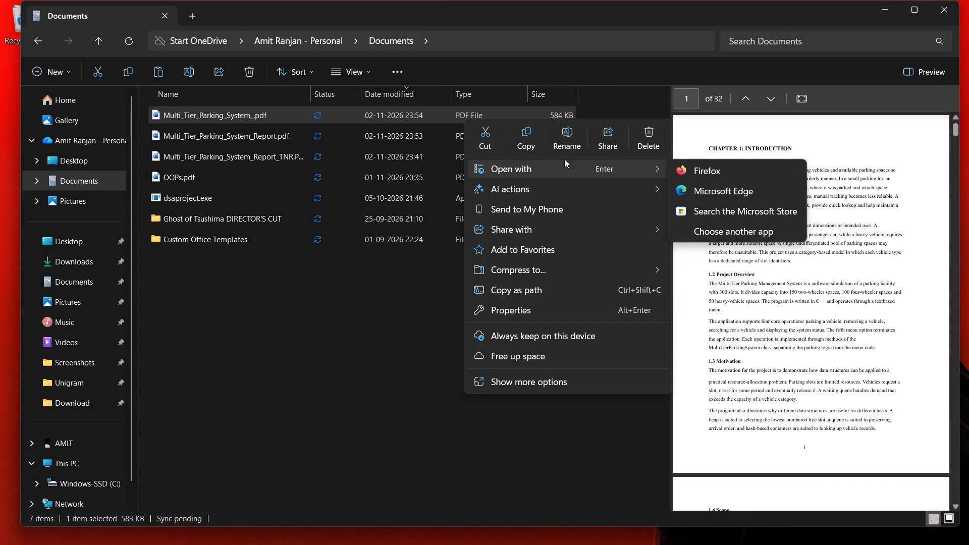
click(670, 166)
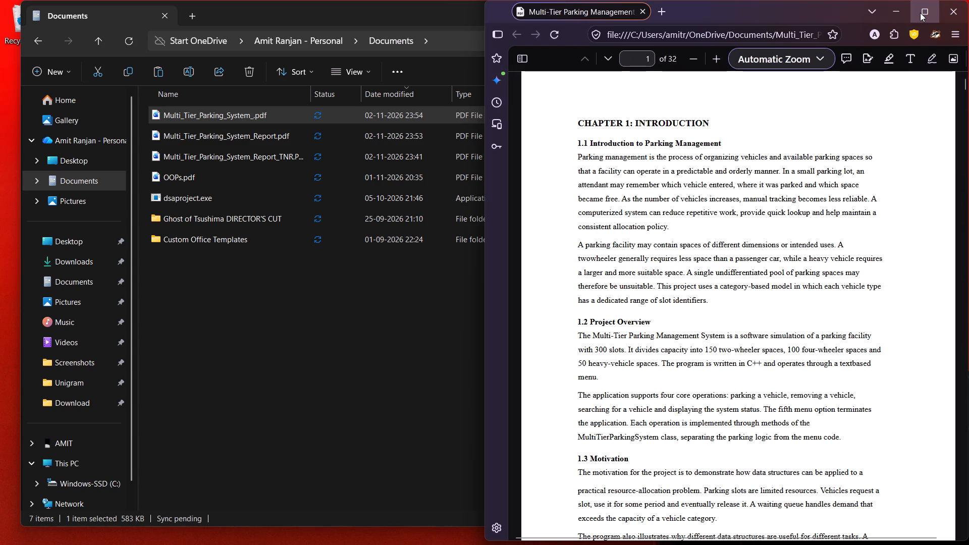
scroll(825, 287, down, 14)
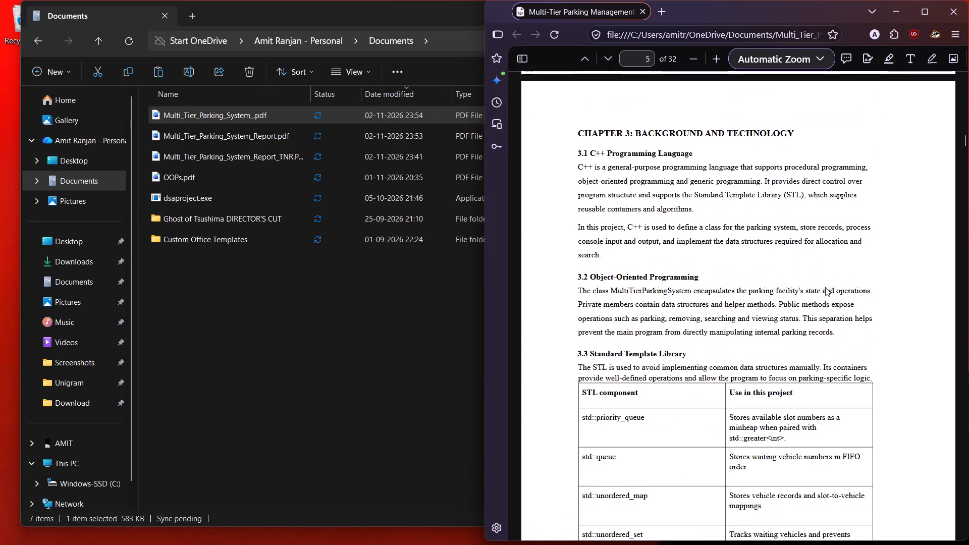
scroll(825, 287, down, 1)
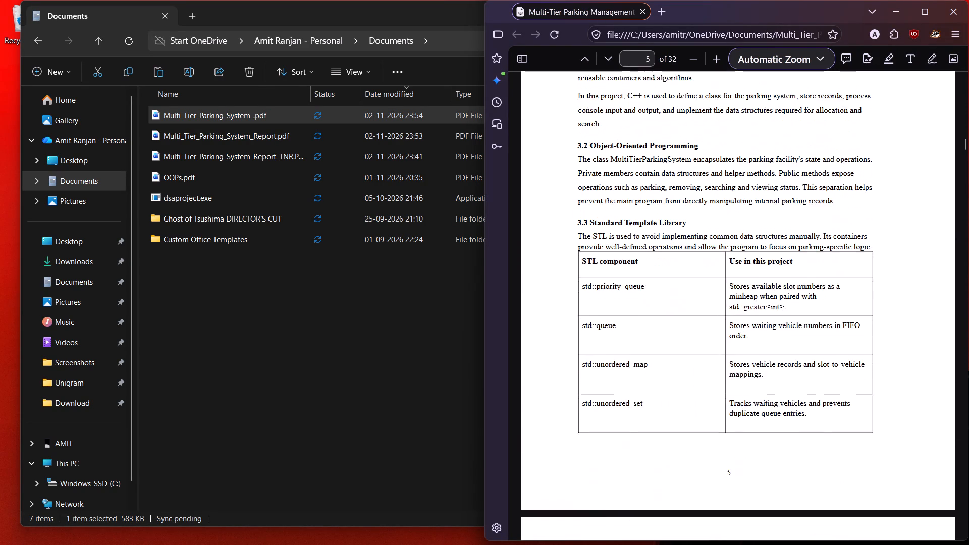
scroll(825, 287, down, 3)
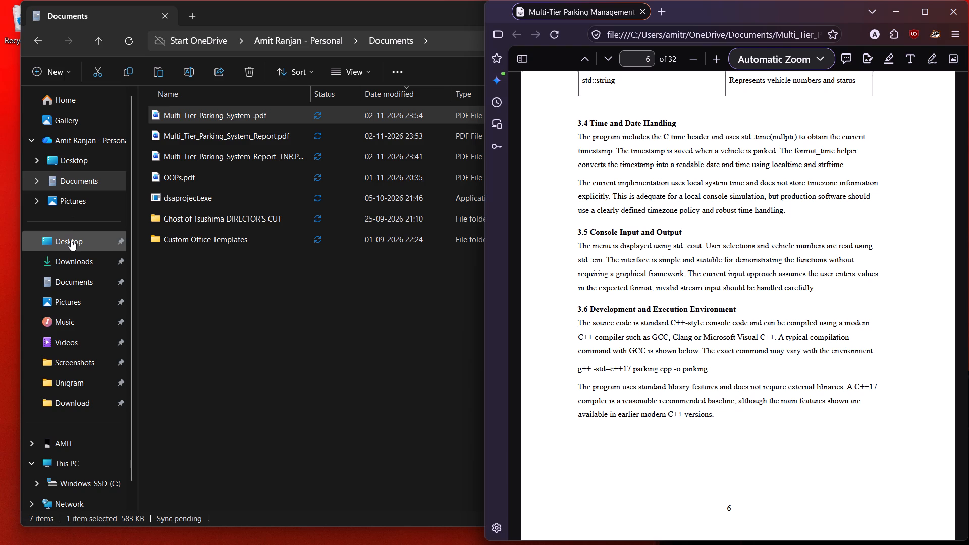
Open the Multi_Tier_Parking_System_Report_TNR PDF from the Downloads folder in Word, examine its title and certificate pages, and close it.
click(71, 265)
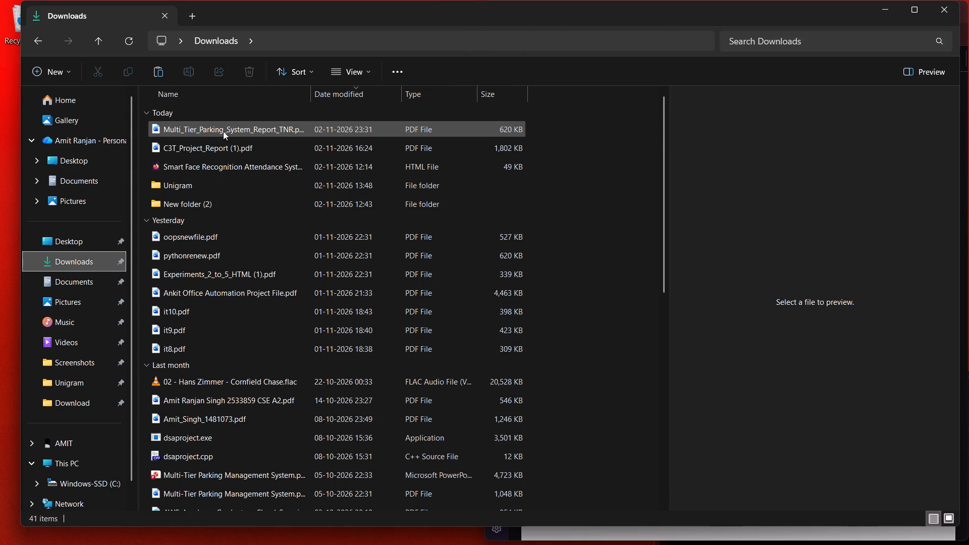
click(222, 131)
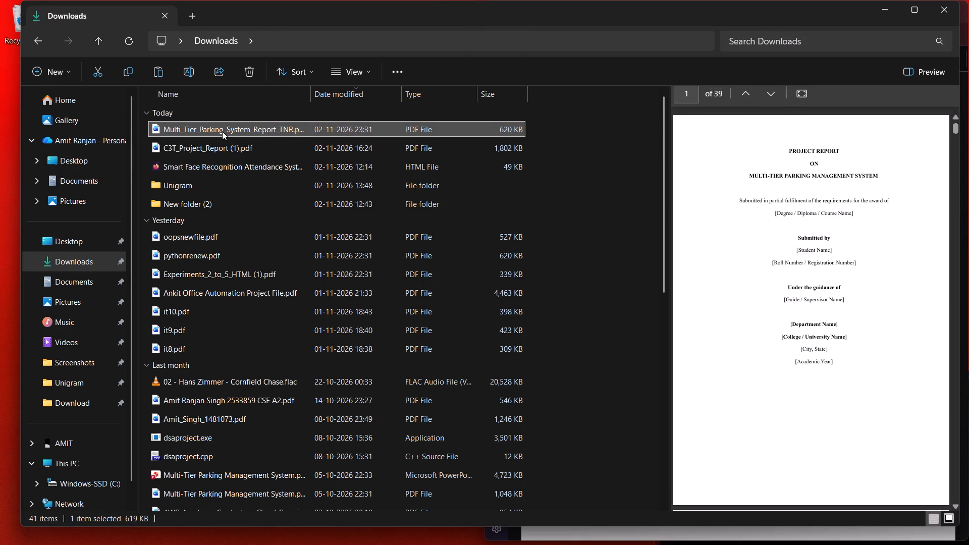
double_click(222, 131)
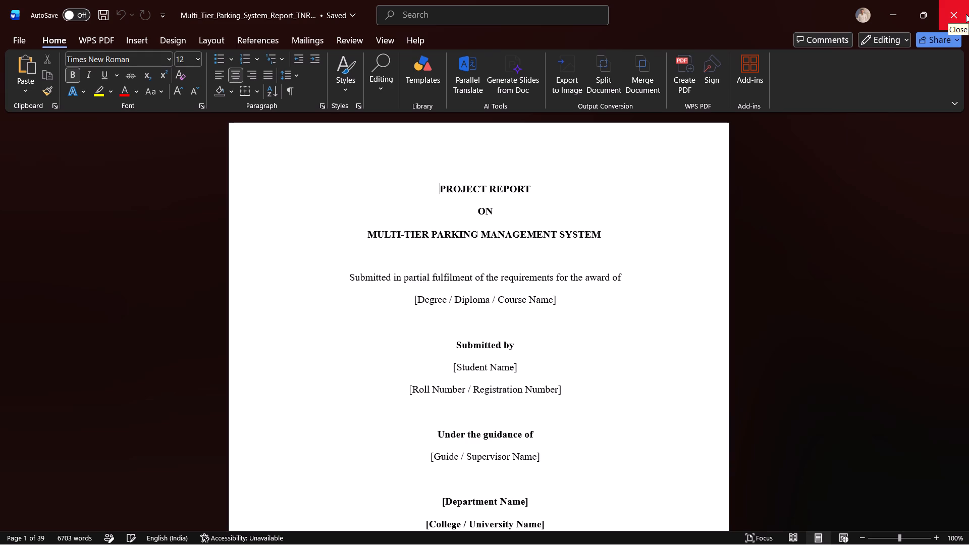
scroll(867, 224, down, 2)
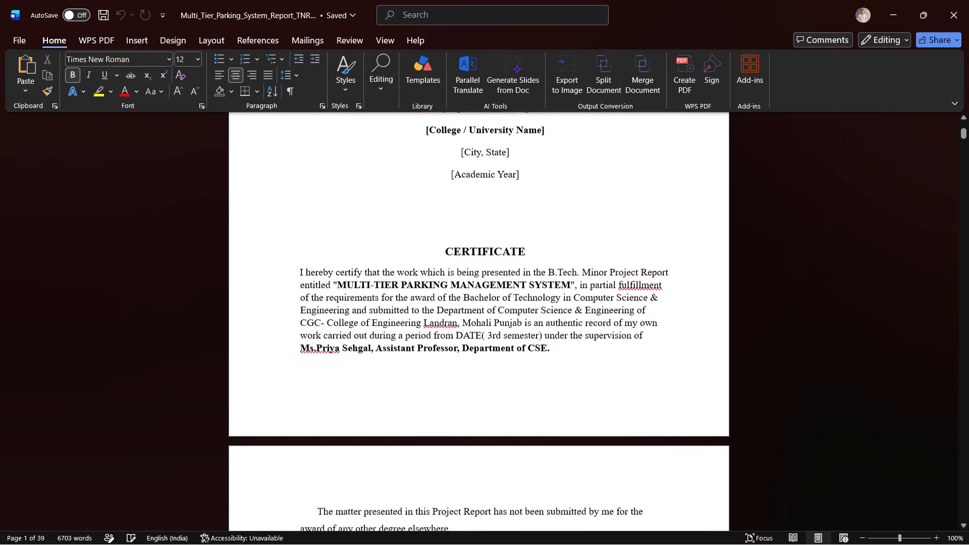
scroll(867, 224, down, 2)
click(968, 0)
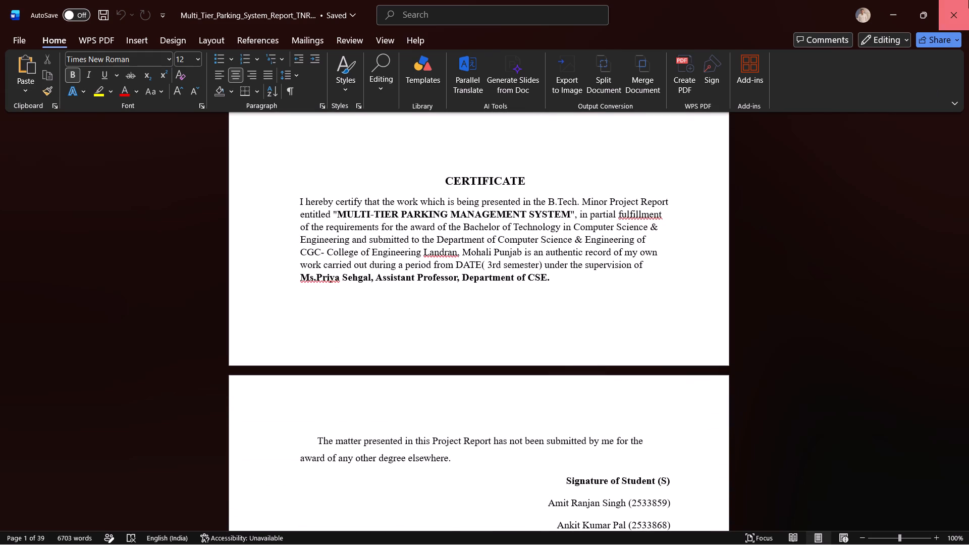
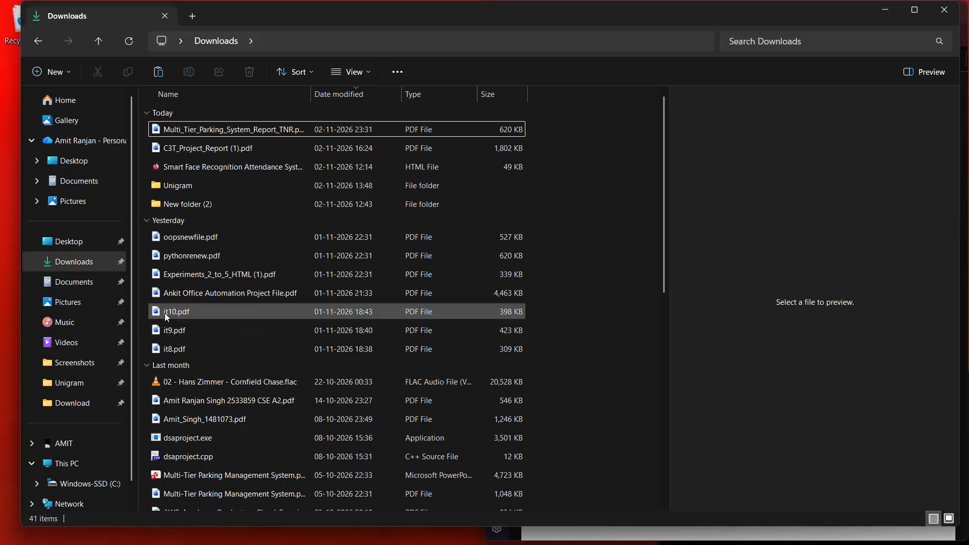
Copy Multi_Tier_Parking_System_Report_TNR(1).PDF from the connected phone's internal-storage Download folder into the Documents folder.
click(87, 287)
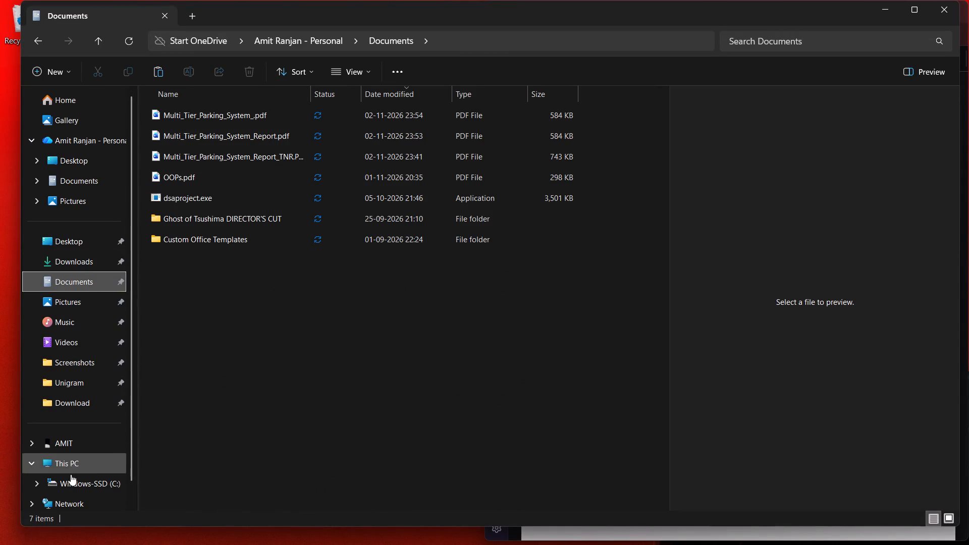
scroll(77, 489, down, 1)
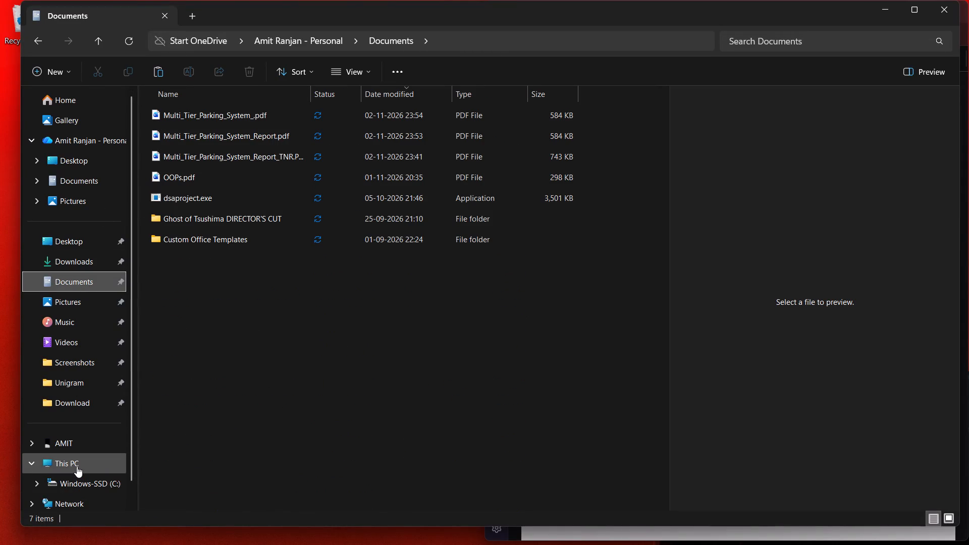
click(77, 466)
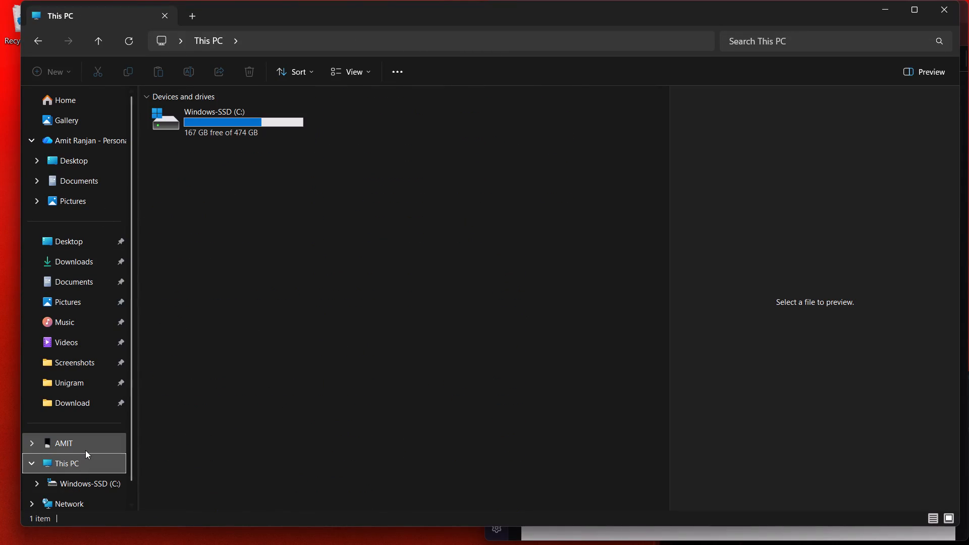
scroll(85, 450, down, 1)
click(81, 419)
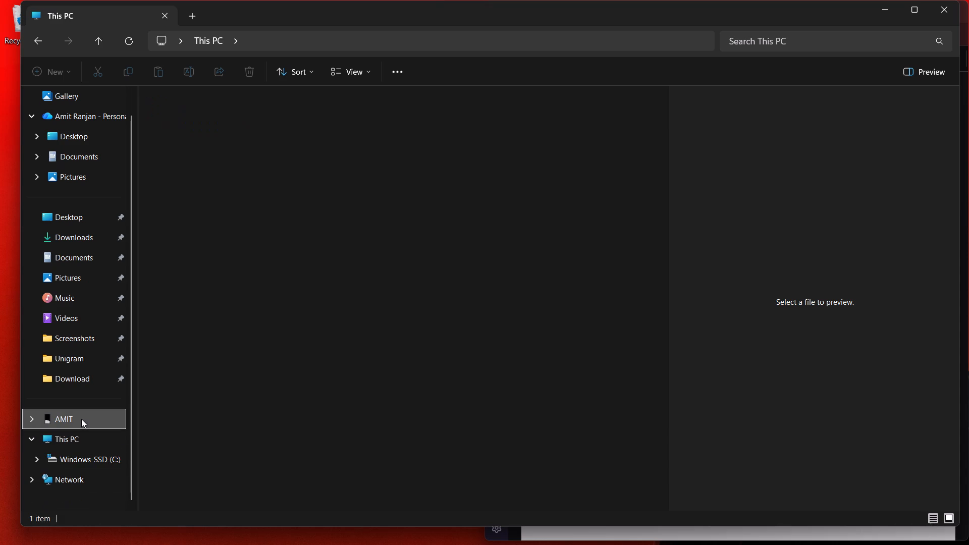
scroll(278, 137, left, 1)
double_click(182, 155)
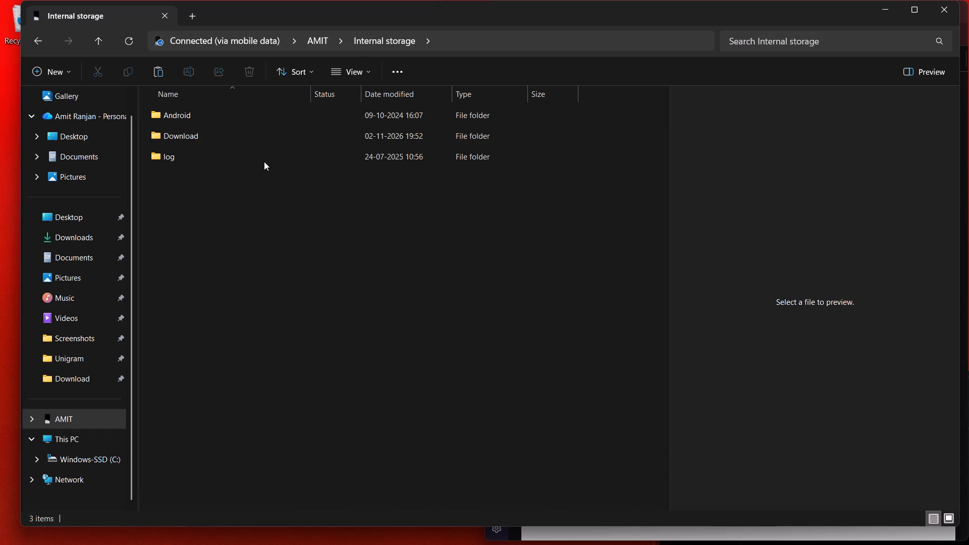
scroll(282, 155, left, 1)
double_click(223, 133)
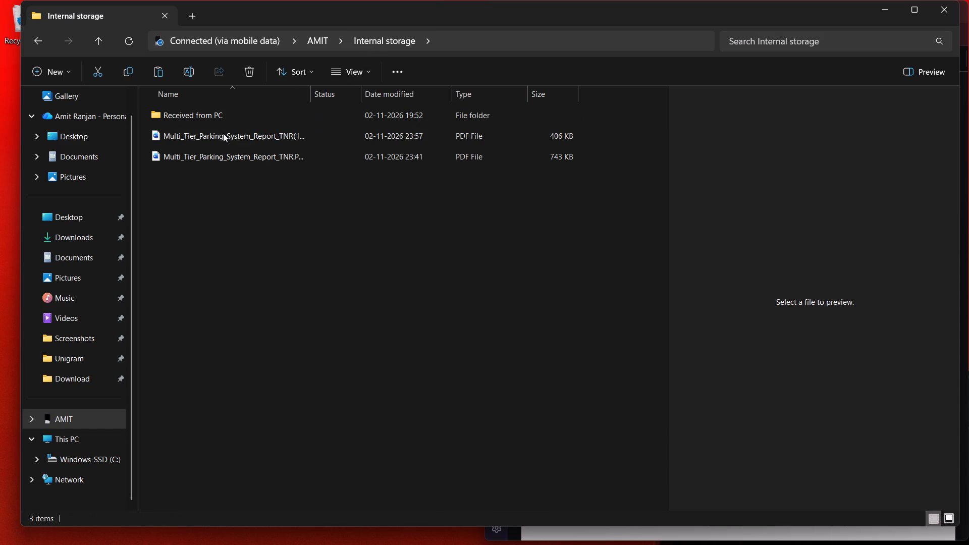
click(272, 141)
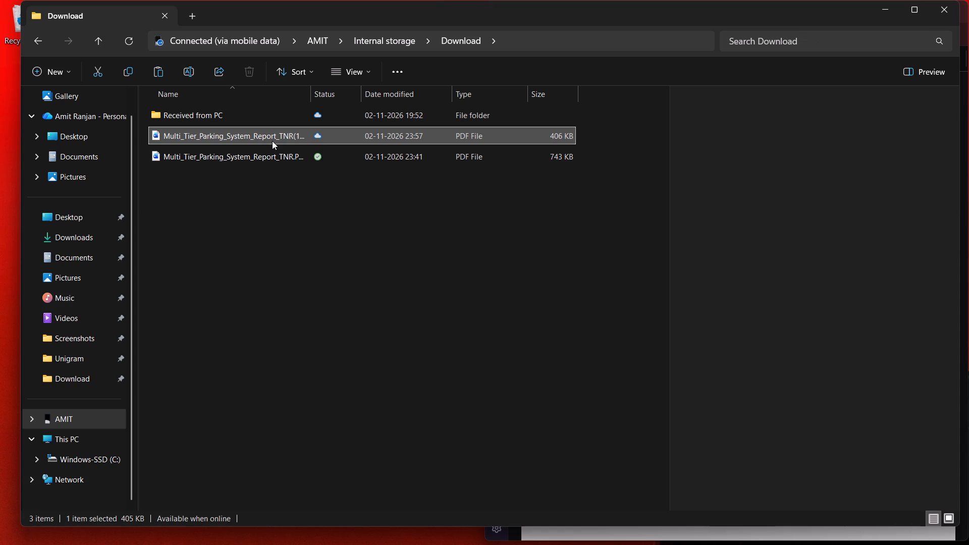
key(ctrl+c)
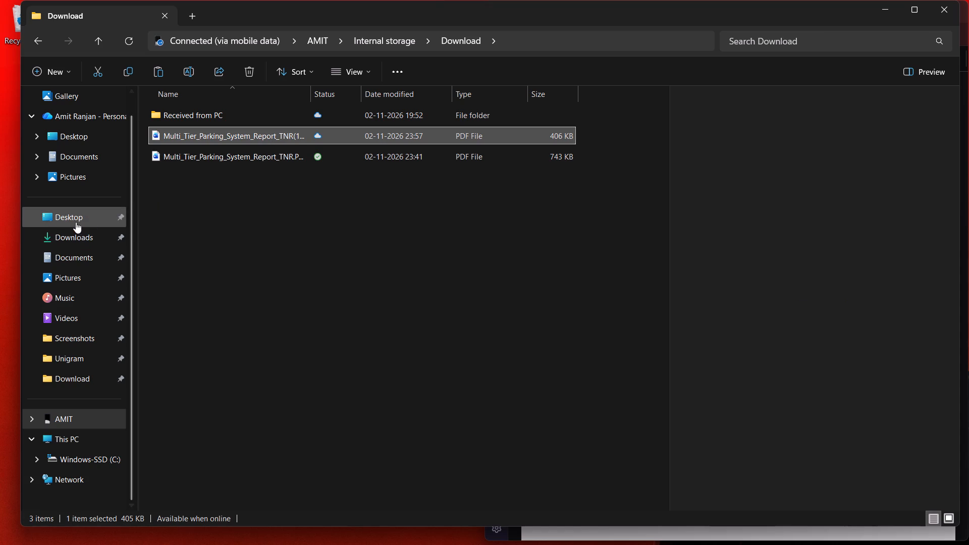
click(74, 222)
click(75, 254)
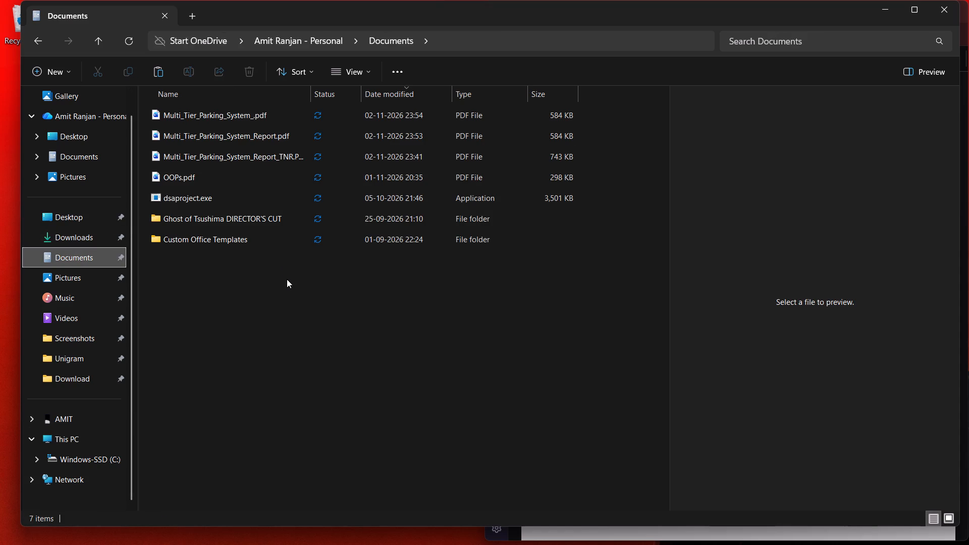
key(ctrl+v)
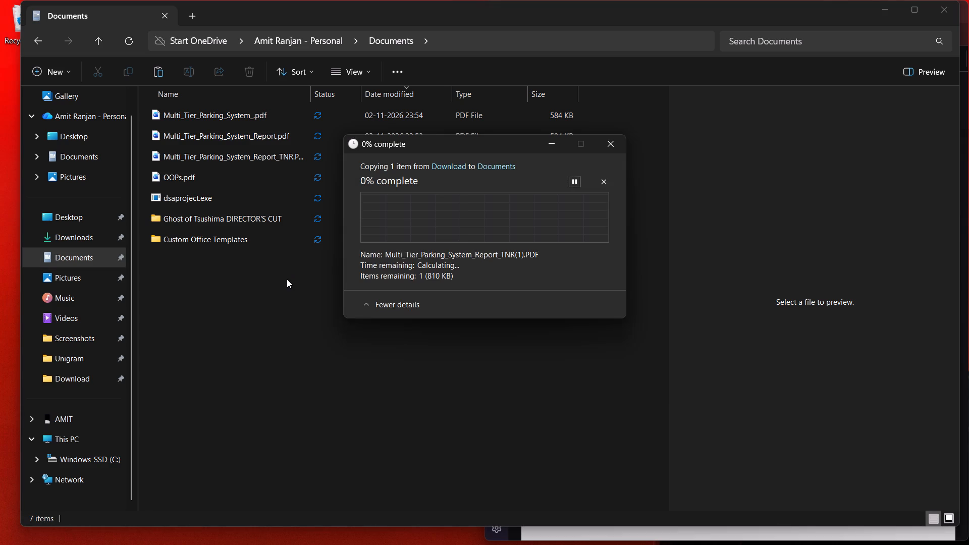
Delete Multi_Tier_Parking_System_Report_TNR.PDF from the Documents folder.
click(287, 132)
click(290, 155)
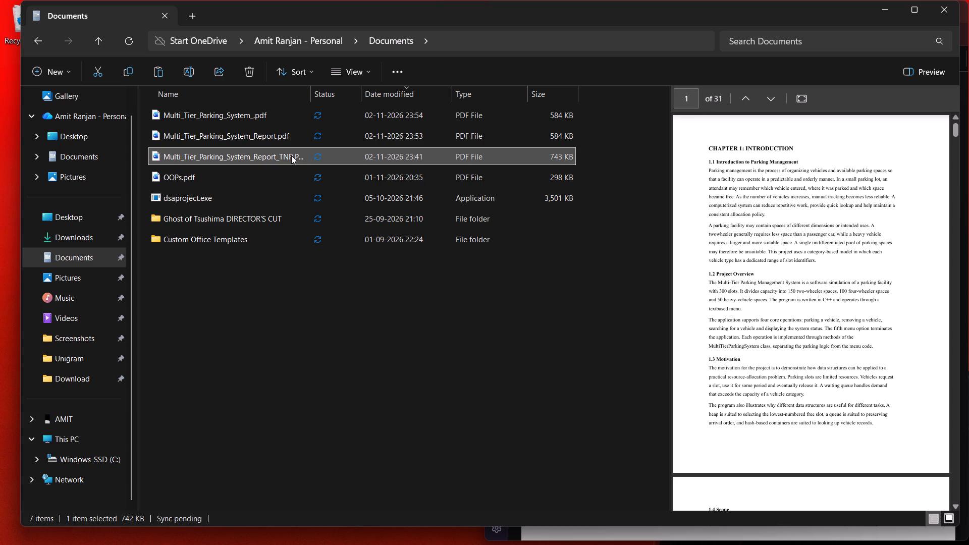
key(Delete)
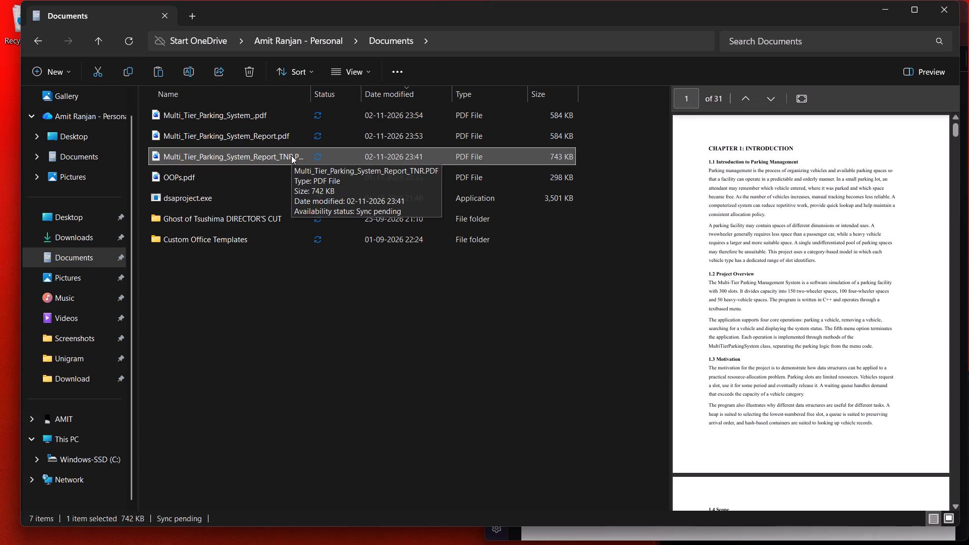
Preview Multi_Tier_Parking_System_Report.pdf, the title and certificate pages of Multi_Tier_Parking_System_Report_TNR(1).PDF, and Multi_Tier_Parking_System_.pdf in Documents.
click(297, 142)
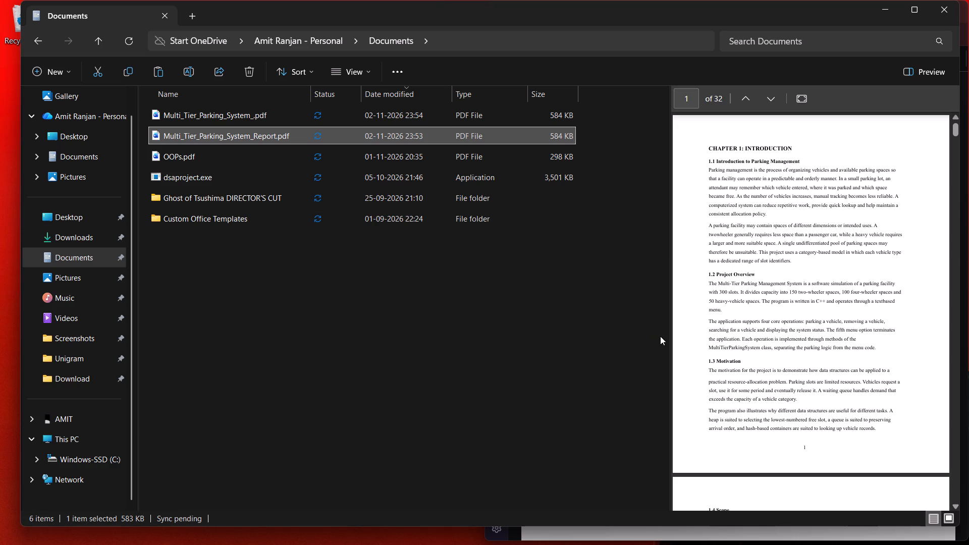
scroll(789, 329, down, 1)
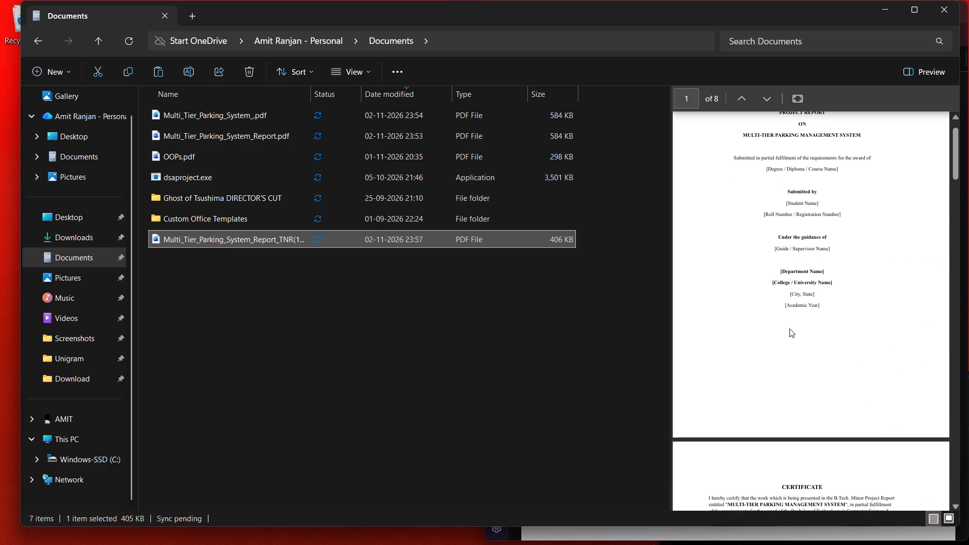
scroll(789, 329, down, 4)
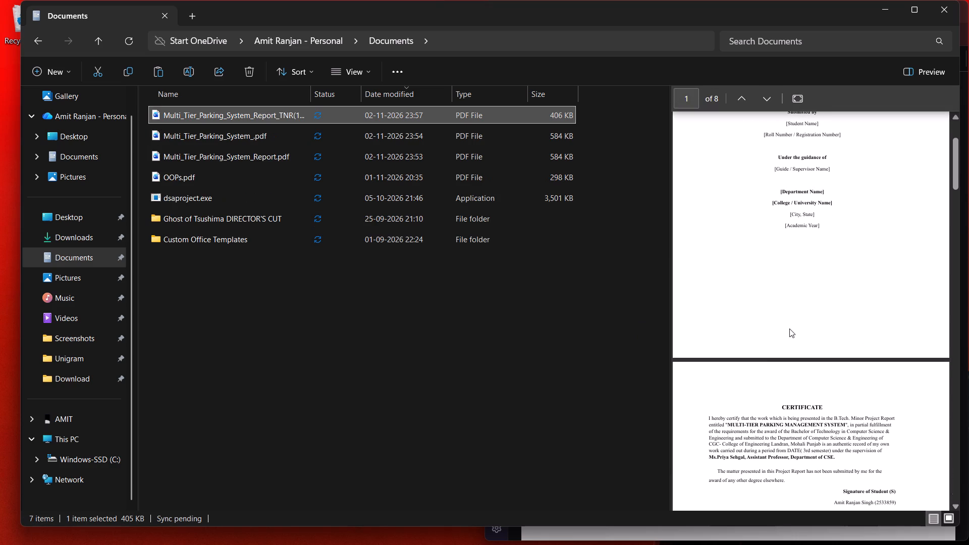
scroll(789, 329, down, 7)
scroll(380, 177, up, 1)
click(347, 137)
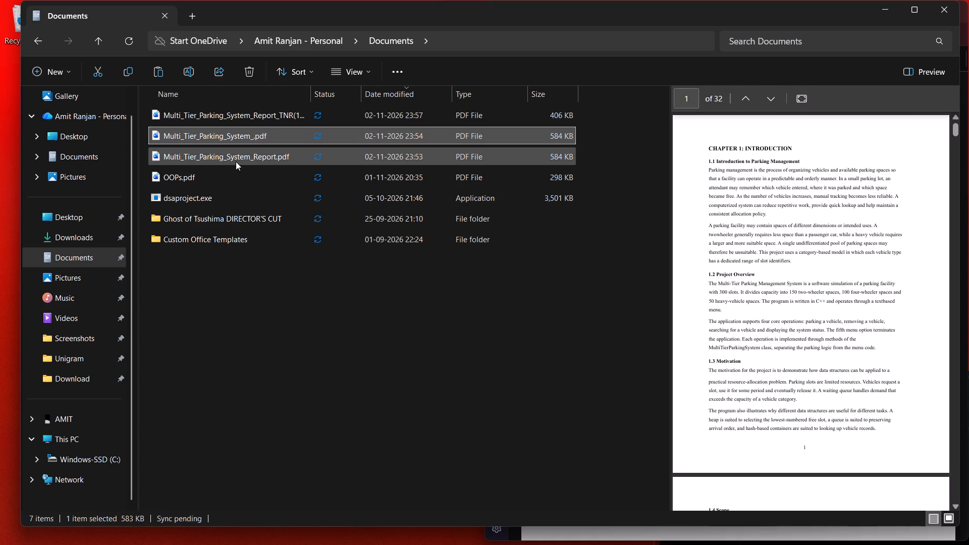
Open Multi_Tier_Parking_System_Report_TNR(1).PDF from Documents in Word and switch it from viewing to editing a copy.
click(261, 116)
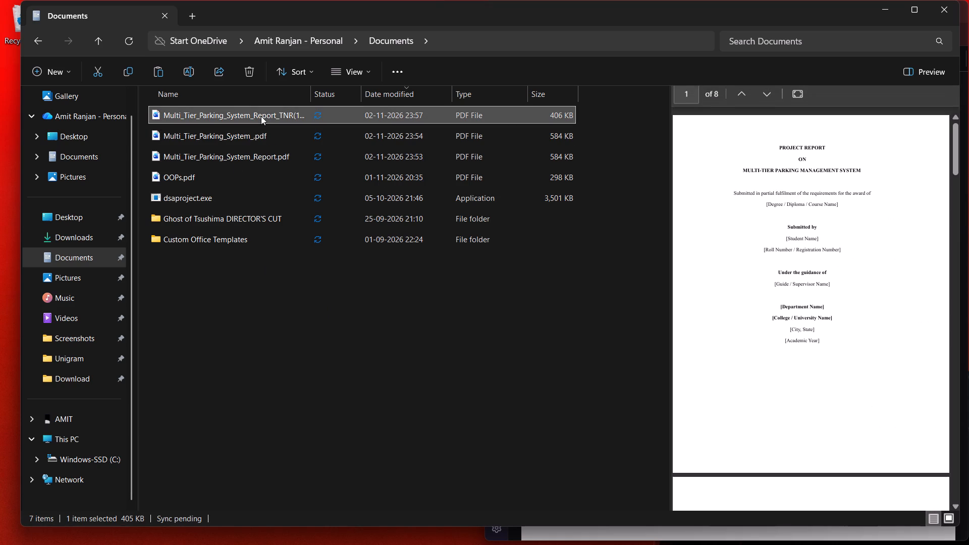
double_click(261, 116)
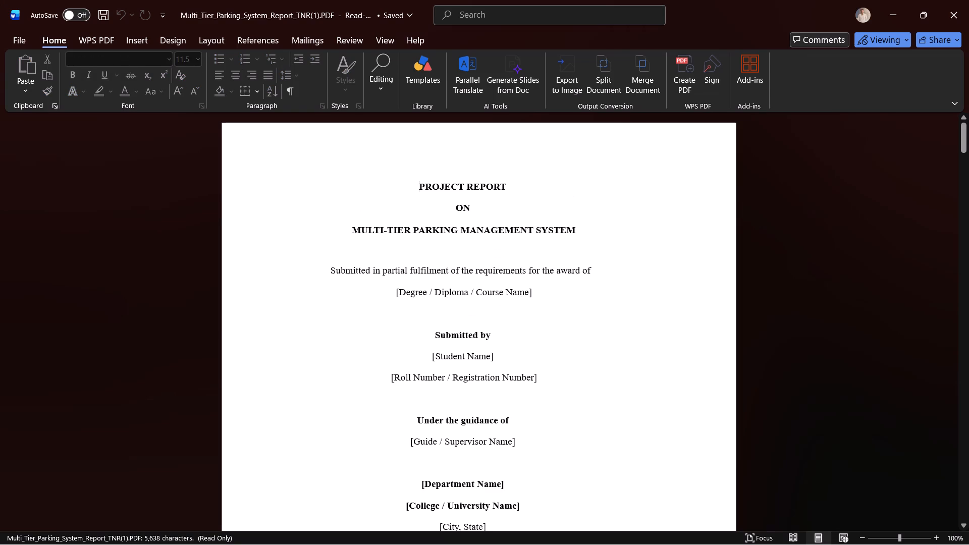
scroll(439, 309, down, 3)
scroll(439, 309, up, 1)
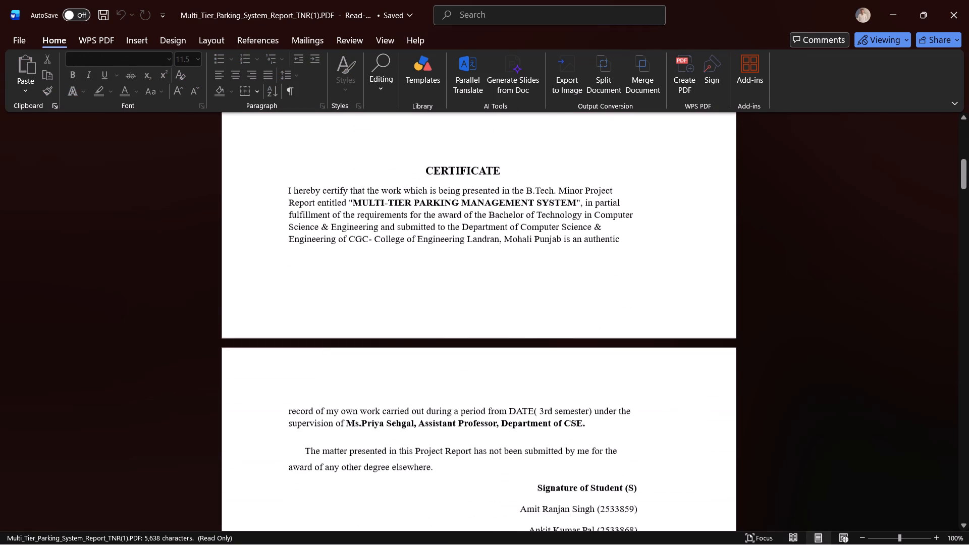
scroll(439, 309, up, 1)
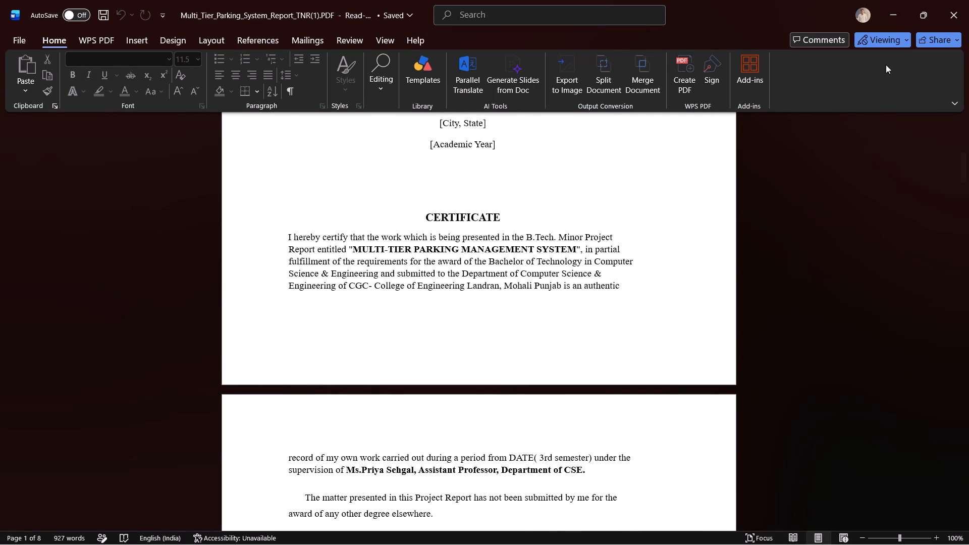
click(885, 42)
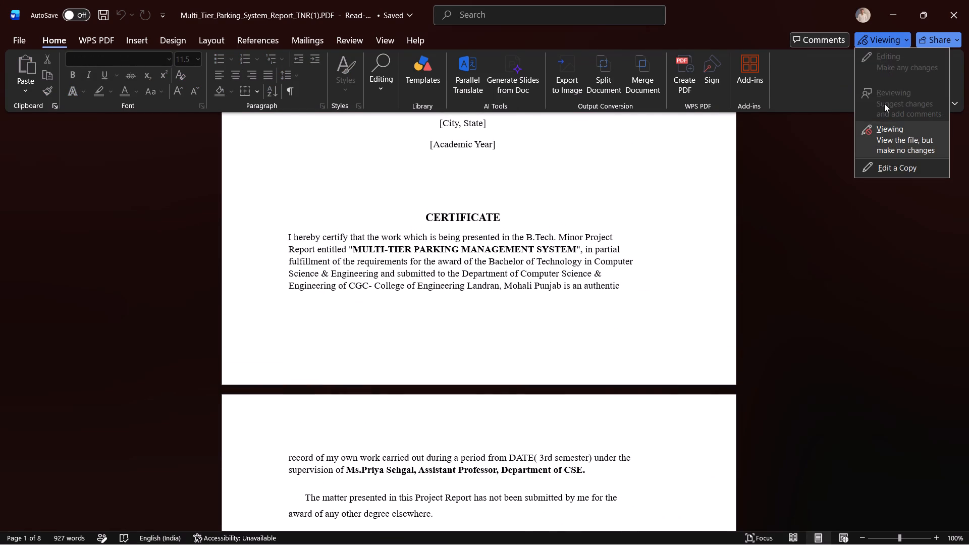
click(884, 163)
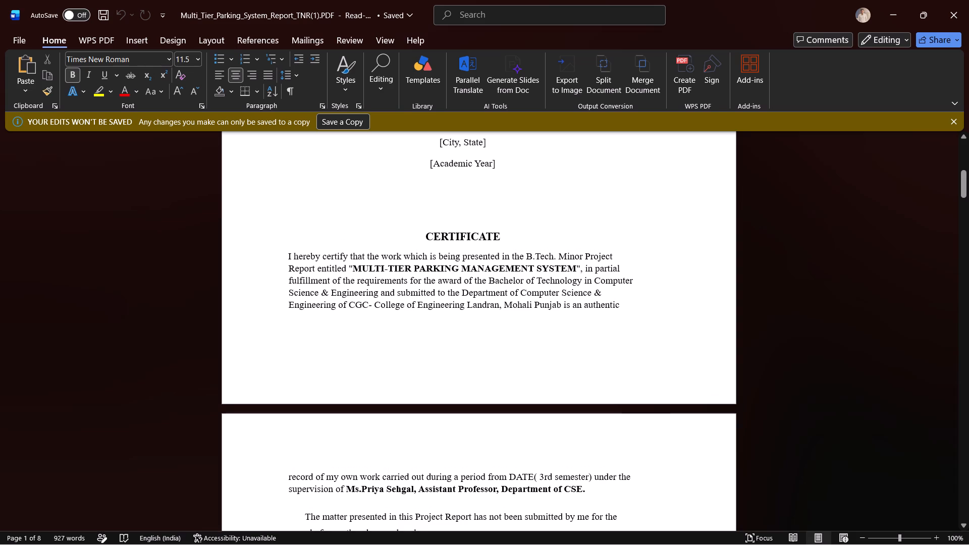
click(353, 126)
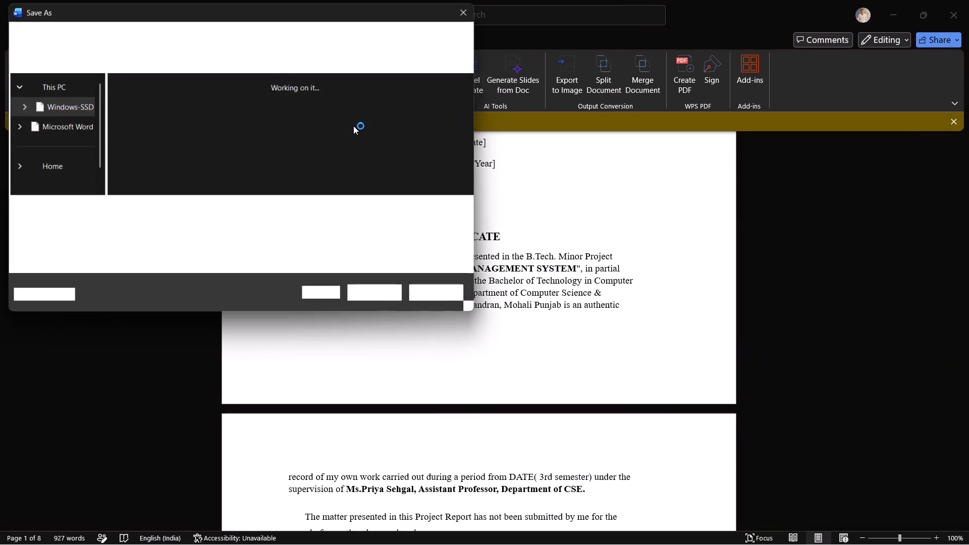
click(474, 12)
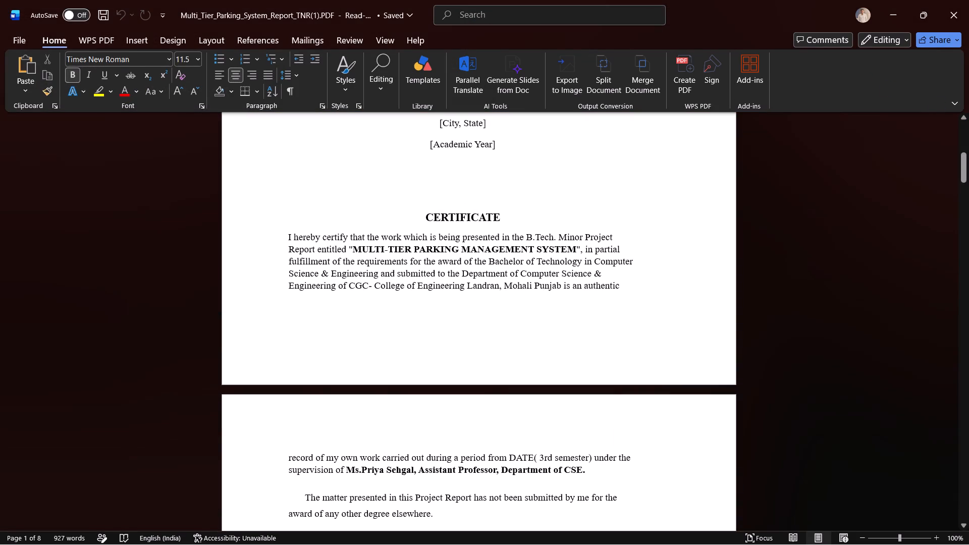
Delete the whole title page text from "PROJECT REPORT" through "[Academic Year]", keeping the CERTIFICATE section.
scroll(816, 135, up, 2)
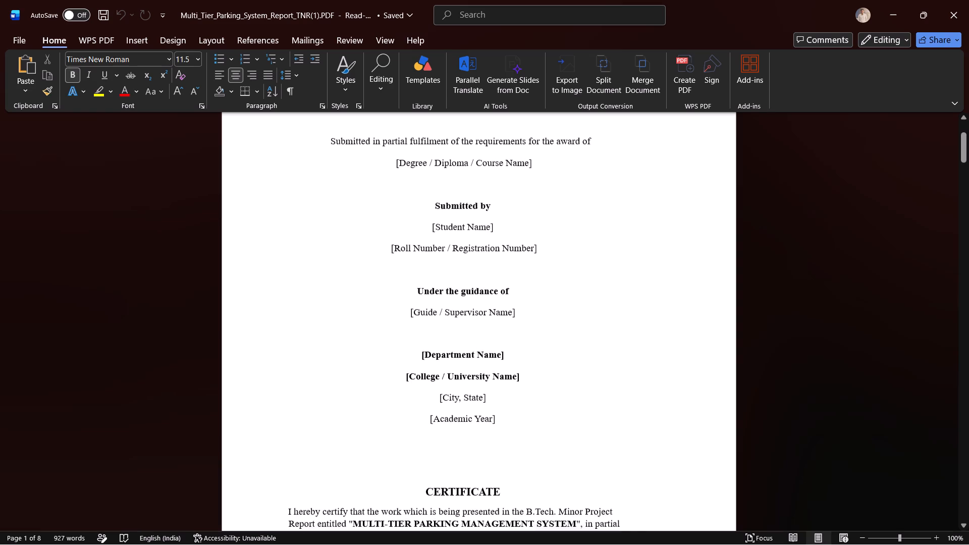
scroll(816, 135, up, 4)
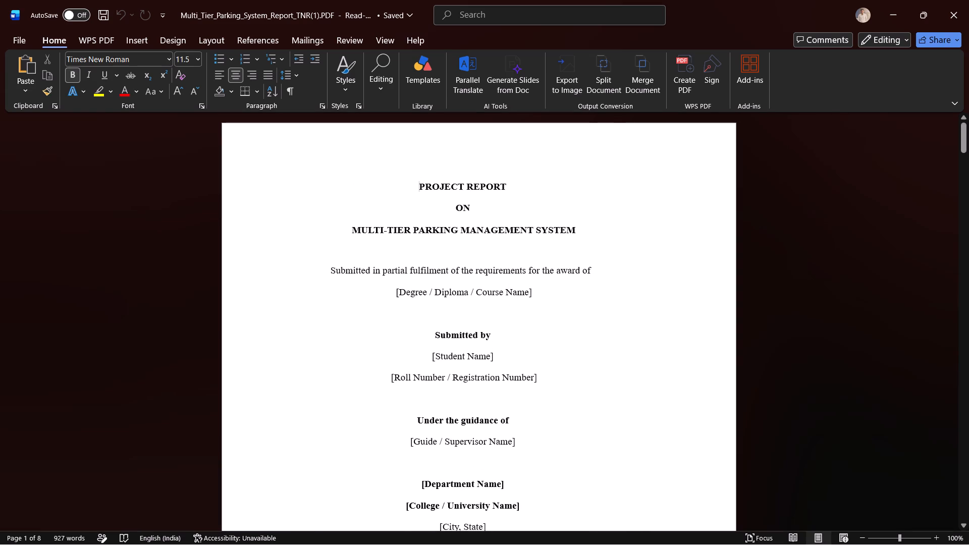
drag(414, 191, 490, 320)
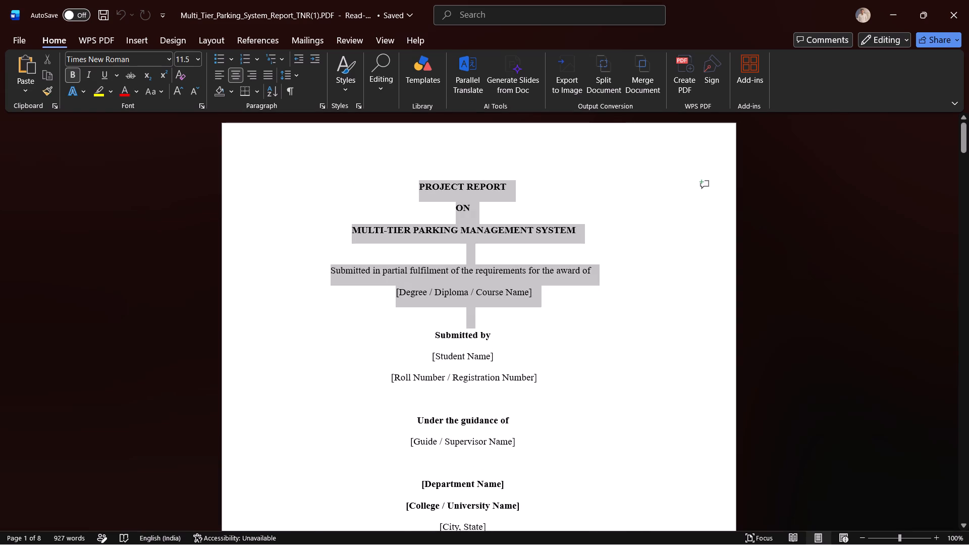
drag(490, 320, 551, 543)
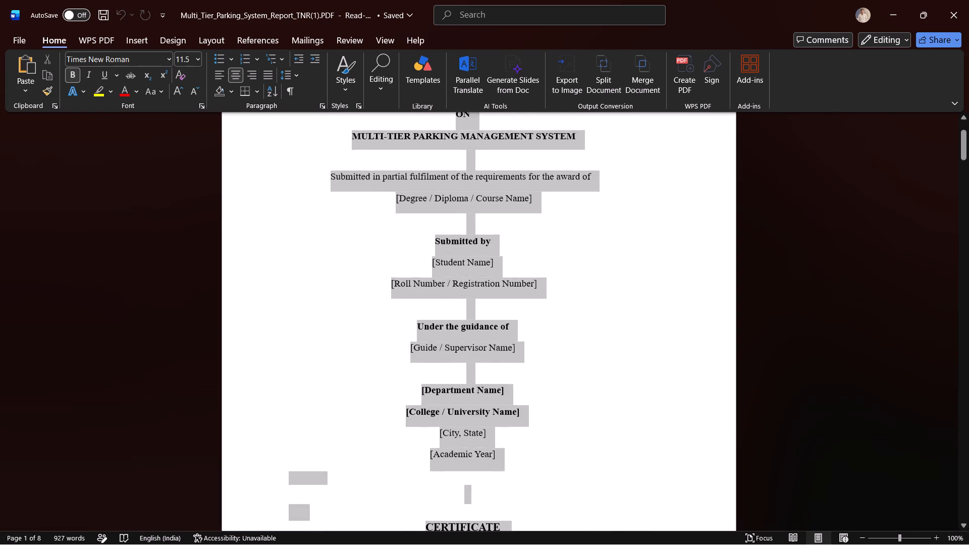
drag(551, 543, 537, 427)
key(BackSpace)
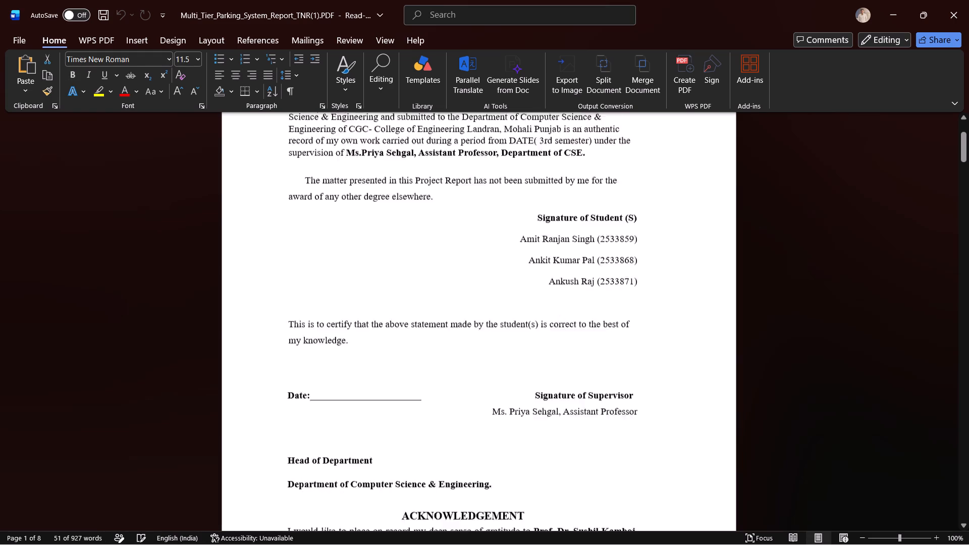
Push the ACKNOWLEDGEMENT heading onto a new page after the "Department of Computer Science & Engineering." line.
scroll(537, 427, up, 1)
scroll(537, 427, down, 3)
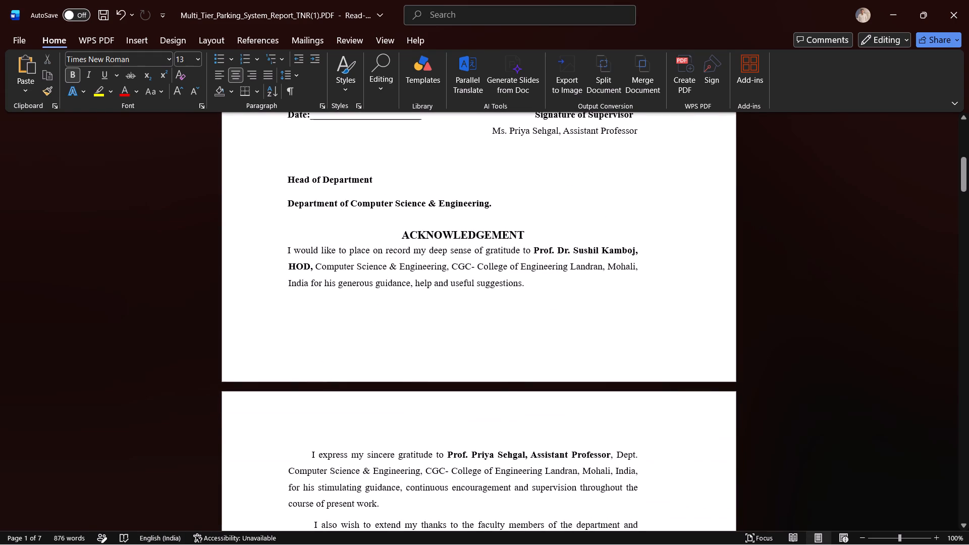
click(504, 206)
key(Return)
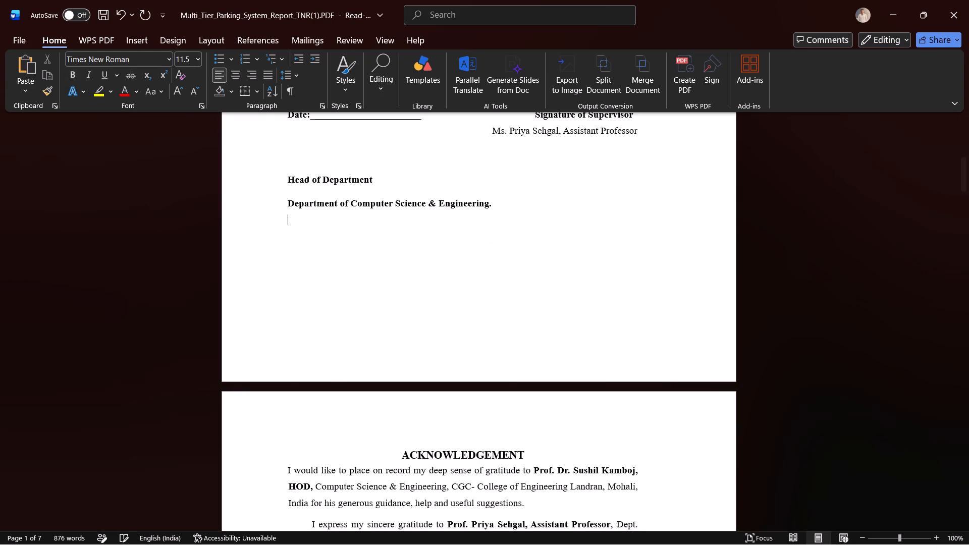
Push the ABSTRACT heading onto a new page by adding blank lines after the student signatures in the Acknowledgement section.
scroll(645, 326, down, 2)
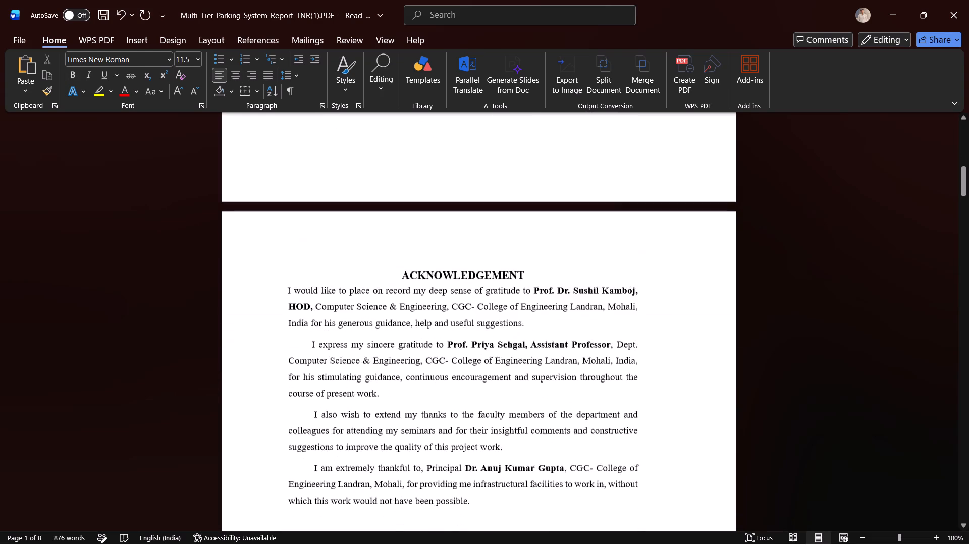
scroll(645, 326, down, 2)
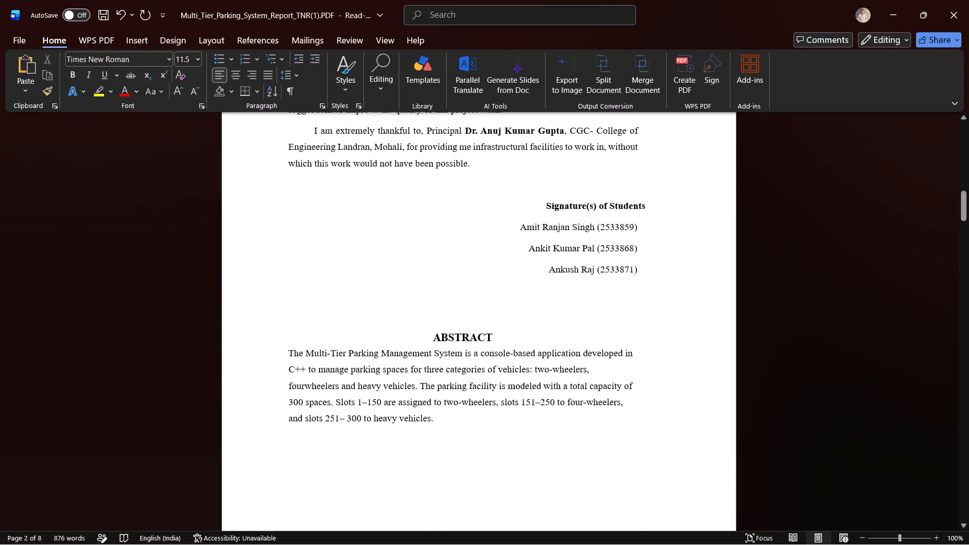
click(655, 292)
key(Return)
key(Return)
key(Return)
key(Return)
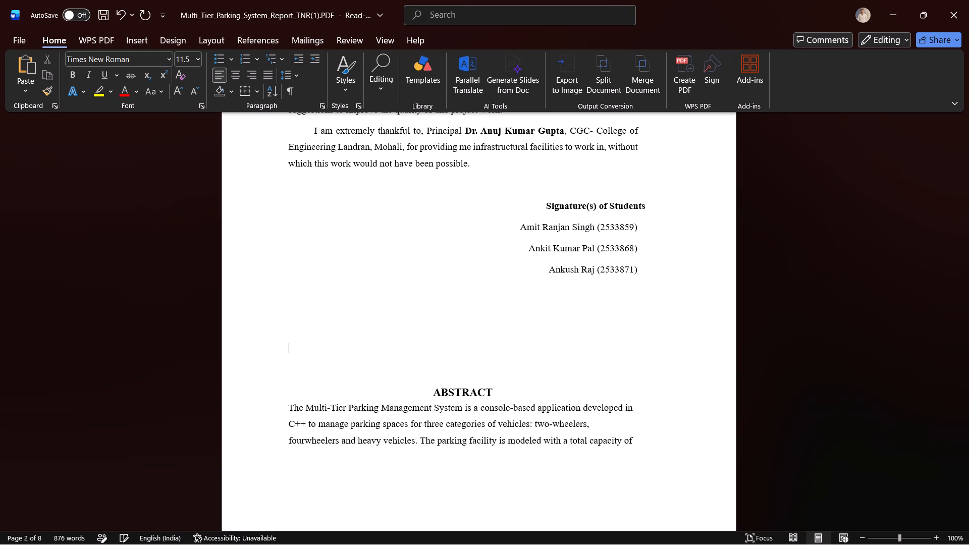
key(Return)
key(Return)
key(Return)
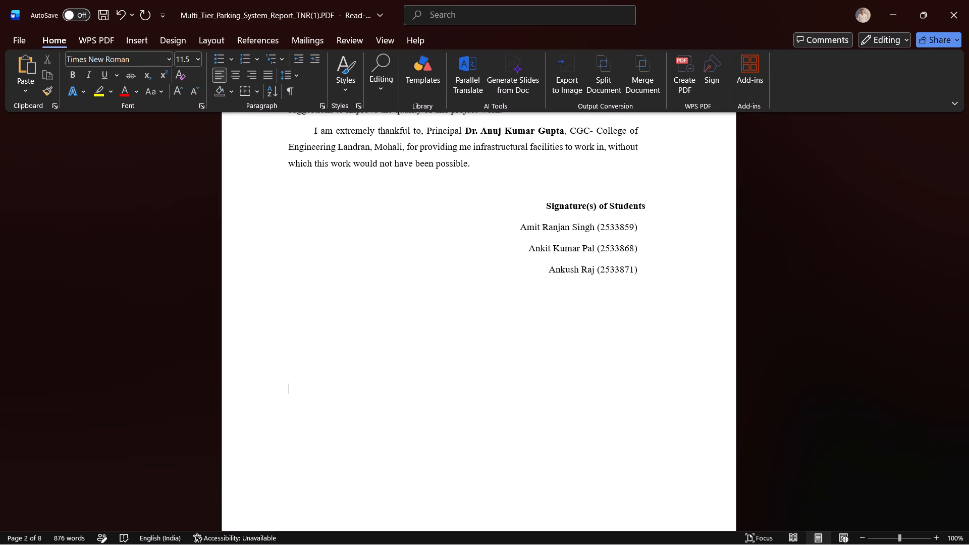
Push the TABLE OF CONTENTS heading onto a new page by adding blank lines after the abstract's Keywords paragraph.
scroll(655, 292, down, 7)
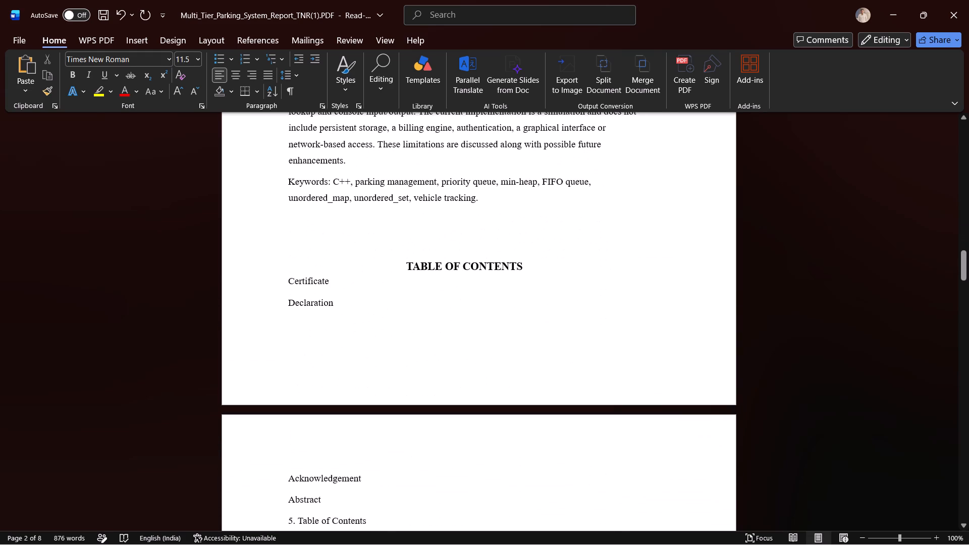
click(519, 228)
key(Return)
key(Return)
key(Return)
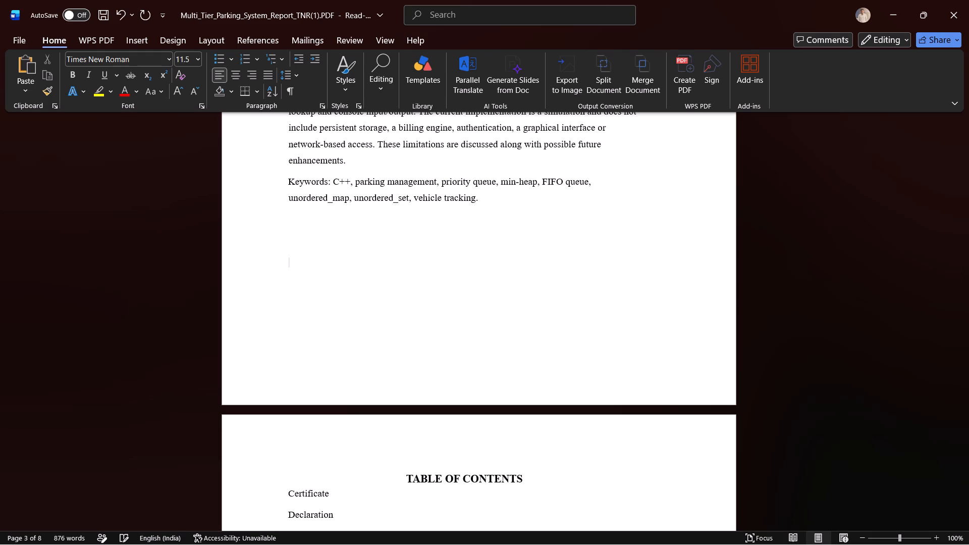
Push the LIST OF TABLES heading onto a new page after the "Appendix B: Source Code Overview" entry.
scroll(597, 350, down, 3)
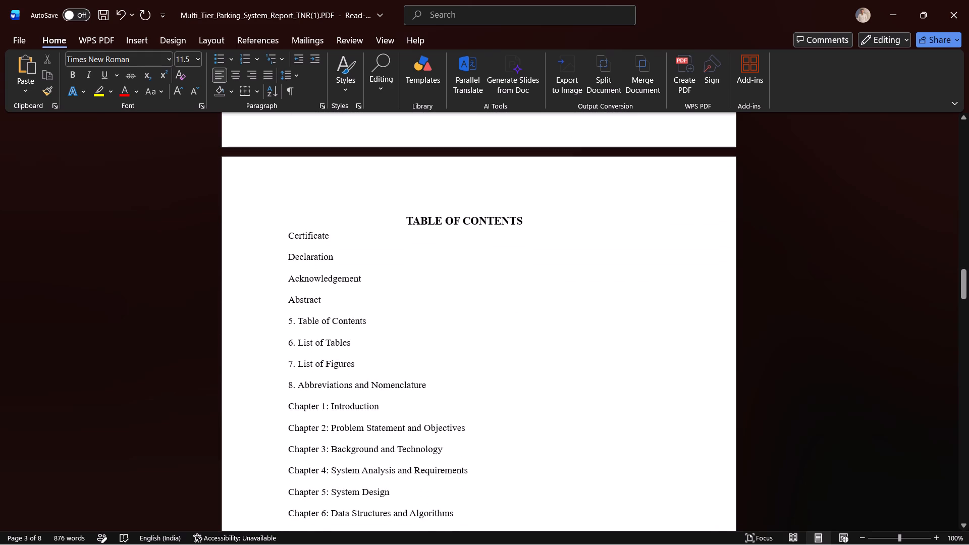
scroll(597, 350, down, 5)
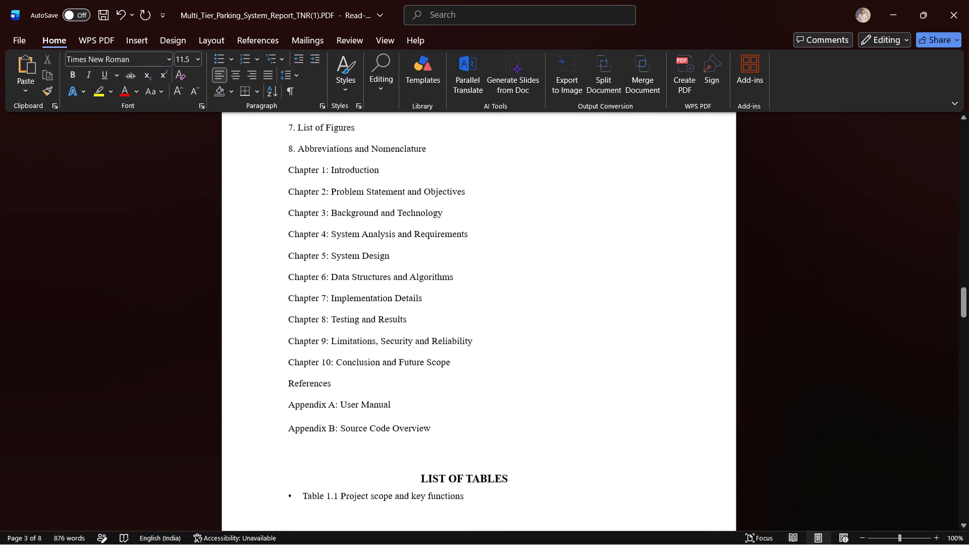
scroll(597, 350, down, 1)
click(535, 337)
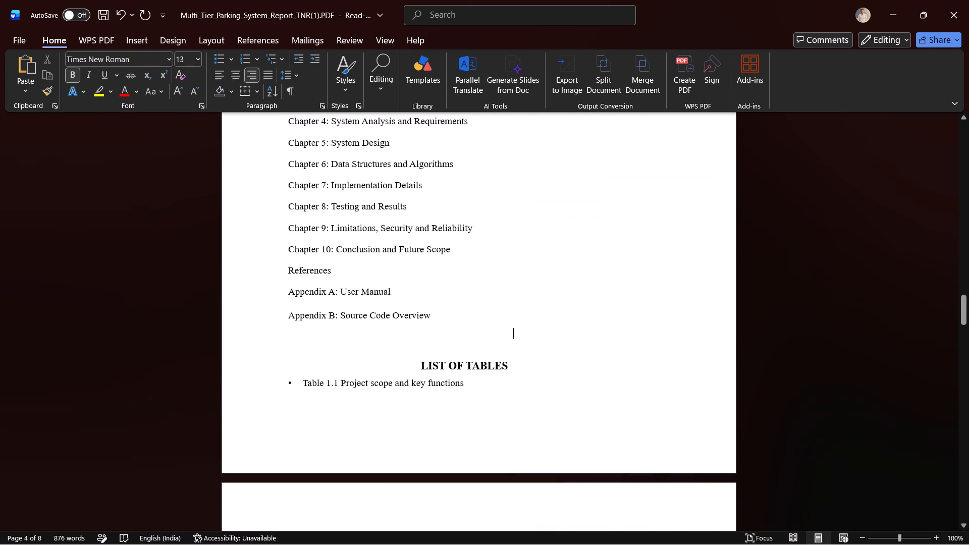
key(Return)
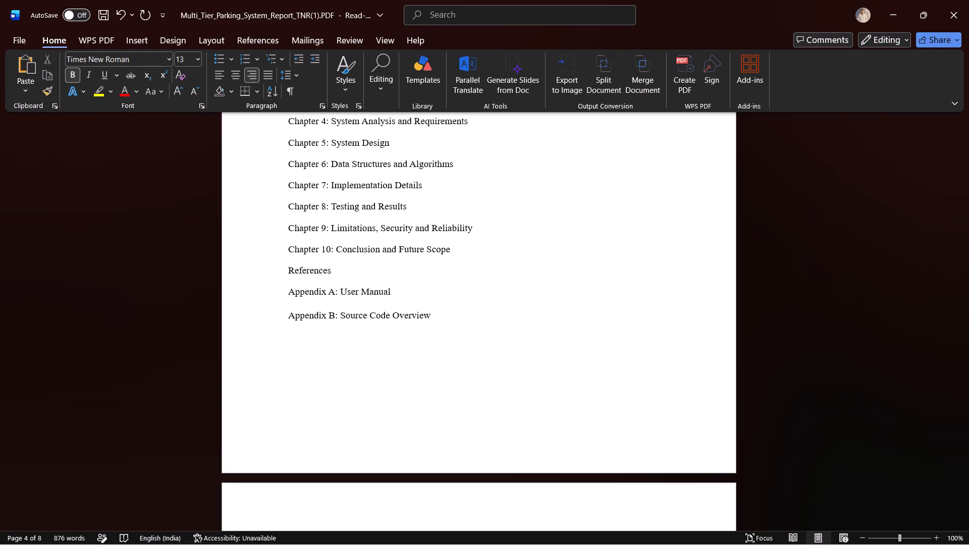
Check the page starts and layout from the List of Tables through the List of Figures to the end of the abbreviations table.
scroll(535, 337, down, 4)
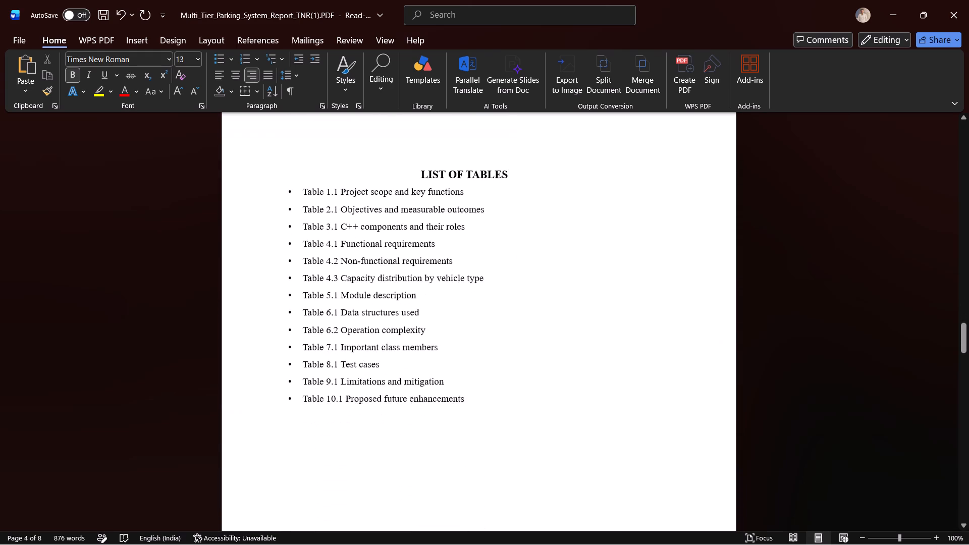
scroll(535, 337, down, 6)
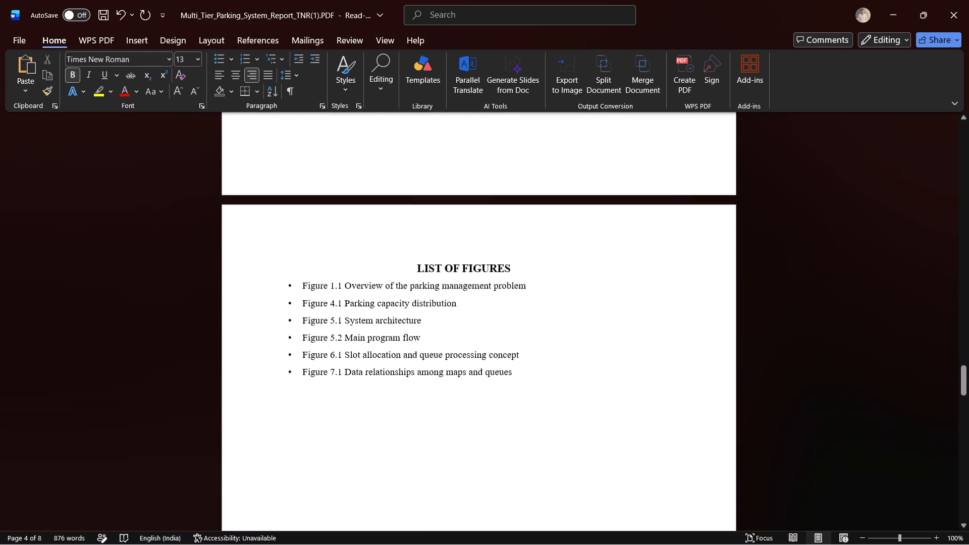
scroll(535, 337, down, 7)
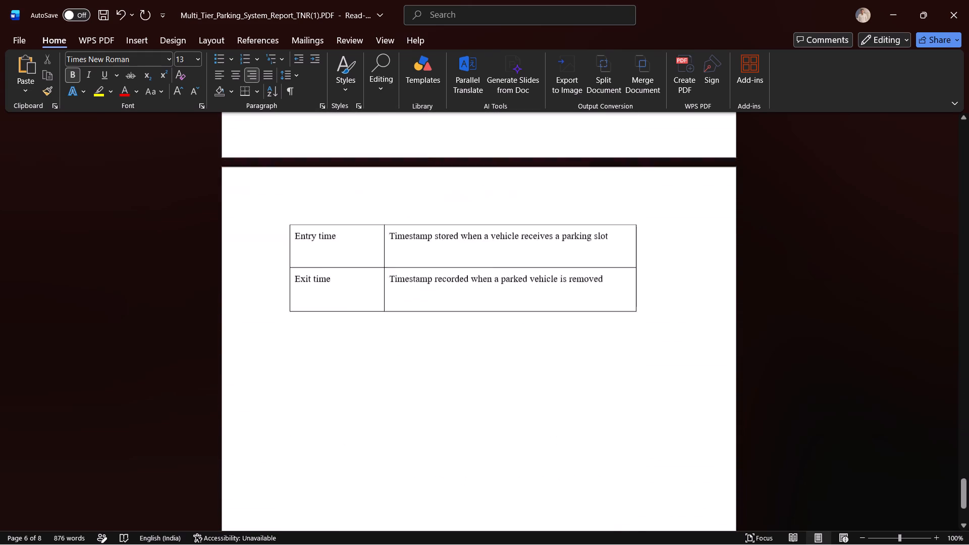
scroll(535, 337, down, 2)
Narrow the Term column of the Abbreviations and Nomenclature table so it just fits "Vehicle number", widening the Meaning column's space.
scroll(535, 337, up, 3)
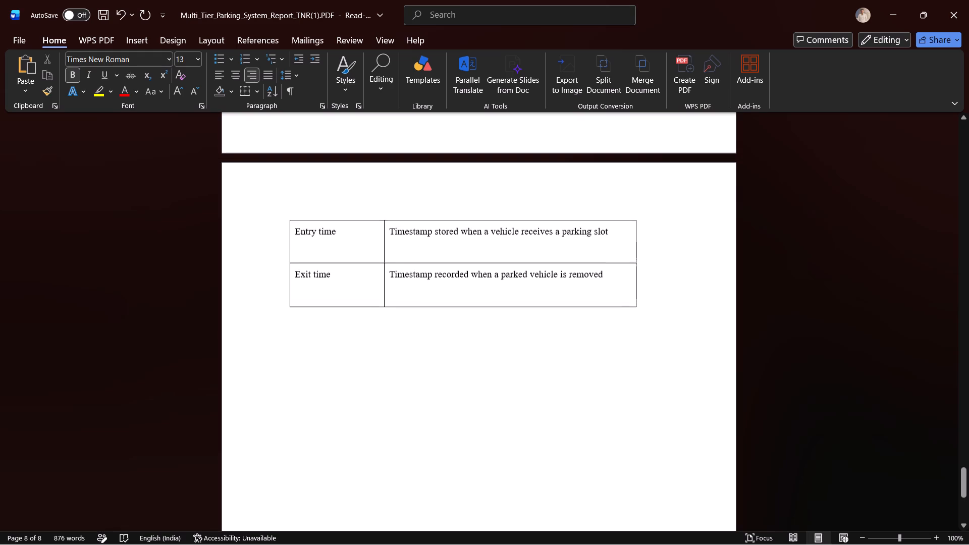
scroll(535, 337, up, 4)
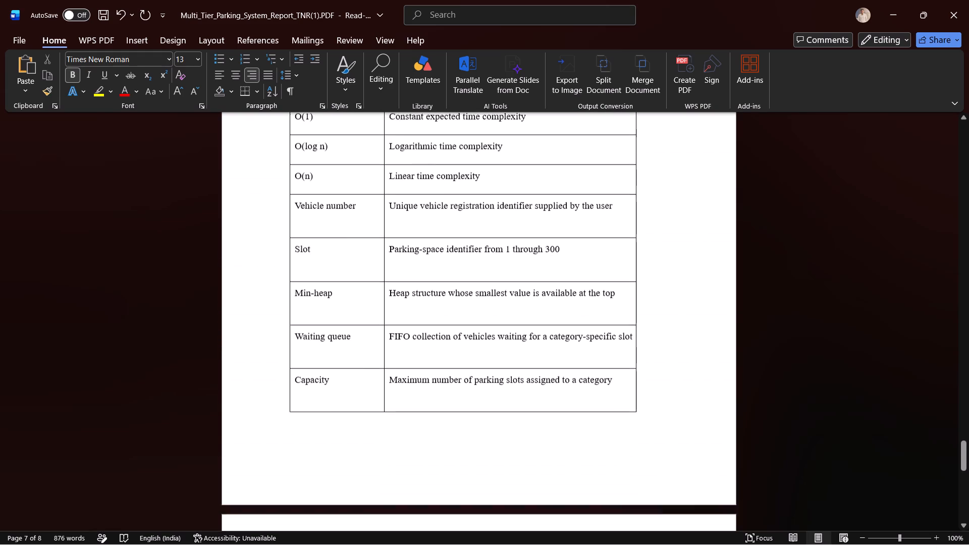
scroll(535, 337, up, 2)
scroll(535, 337, down, 1)
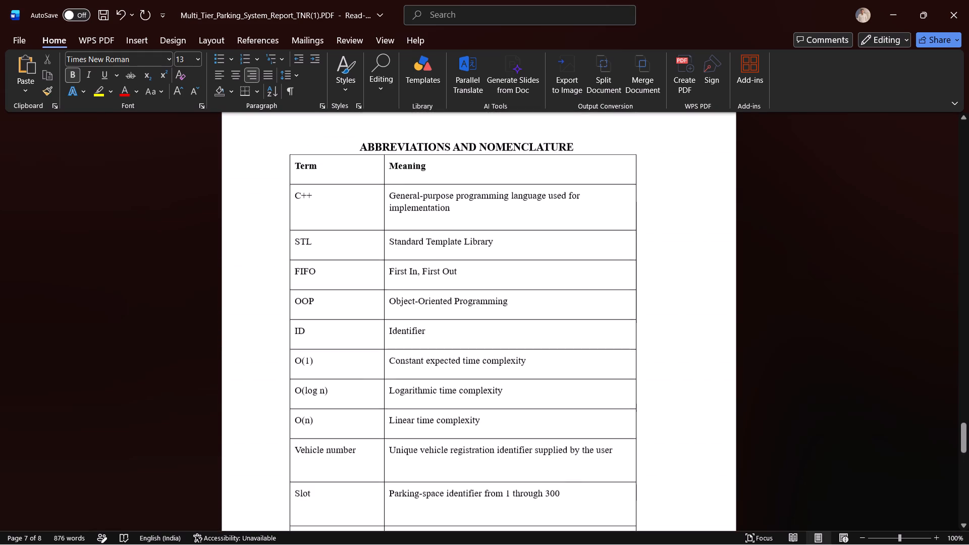
scroll(535, 337, down, 1)
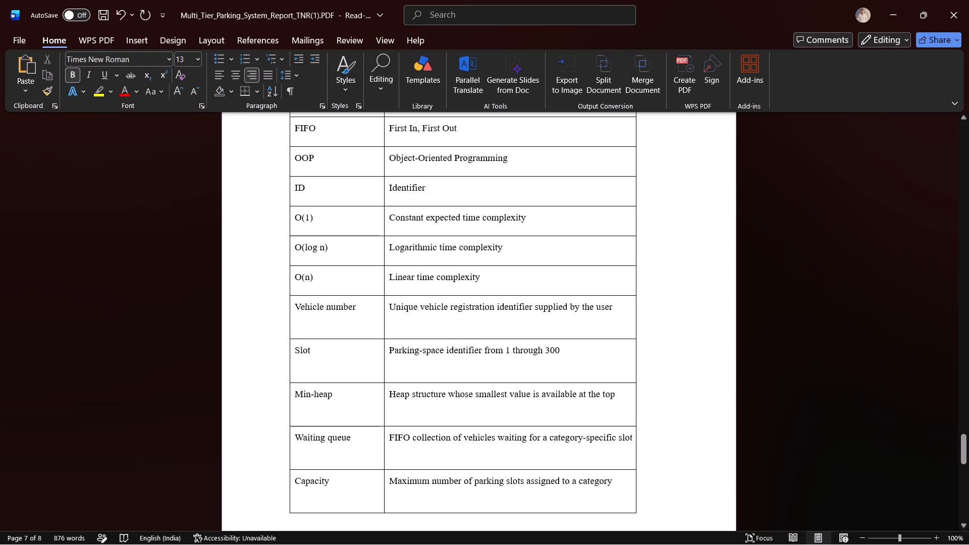
drag(384, 313, 361, 314)
Reduce the overall height of the Abbreviations and Nomenclature table so more of its rows fit on one page.
scroll(528, 361, down, 1)
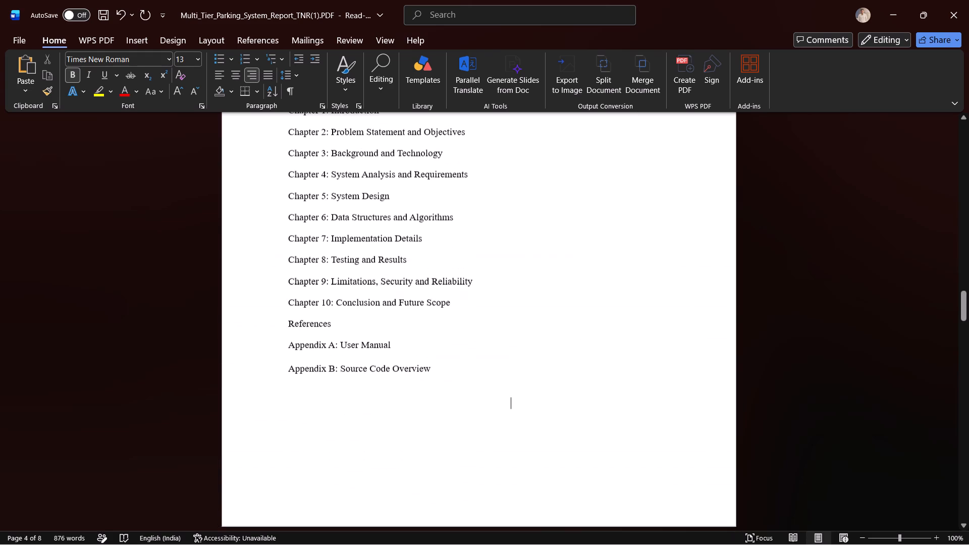
scroll(528, 361, down, 6)
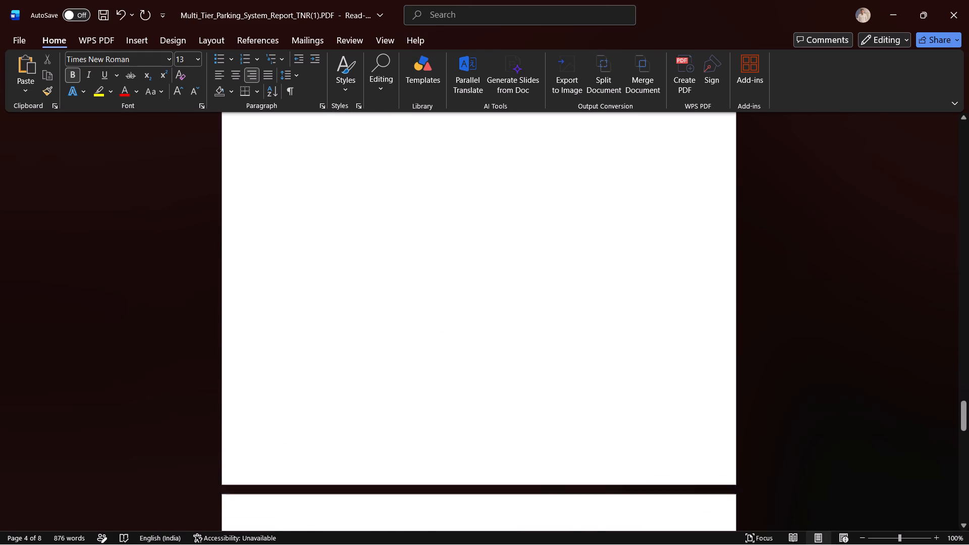
scroll(528, 361, down, 2)
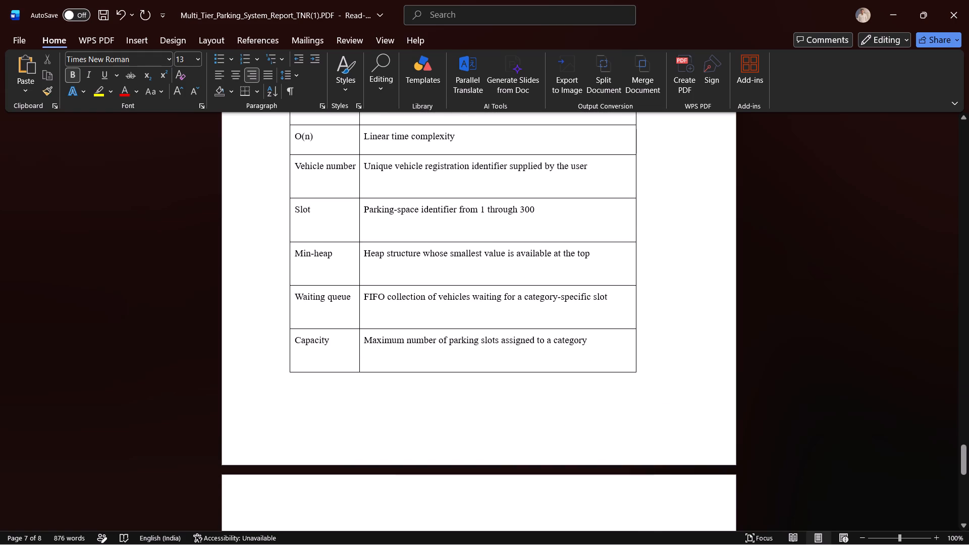
scroll(649, 413, down, 1)
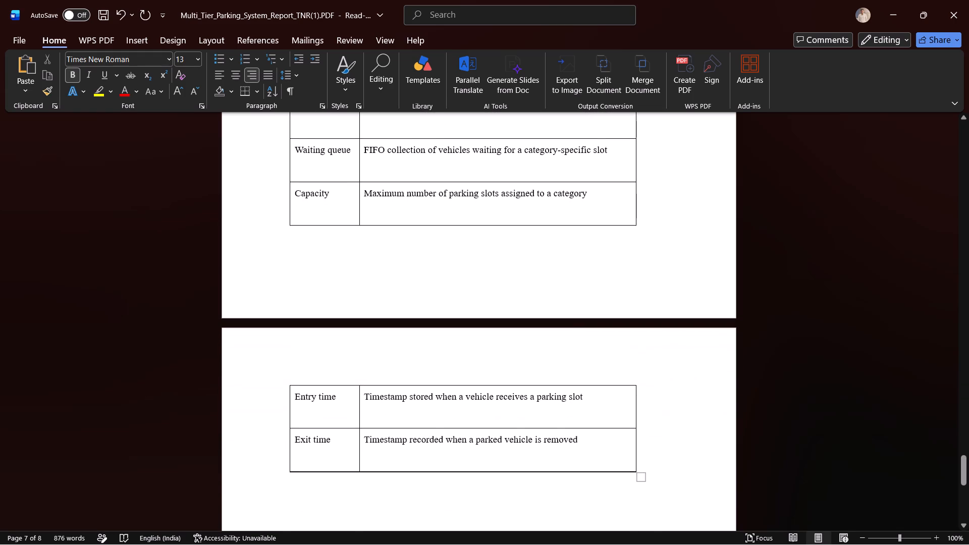
drag(644, 480, 635, 382)
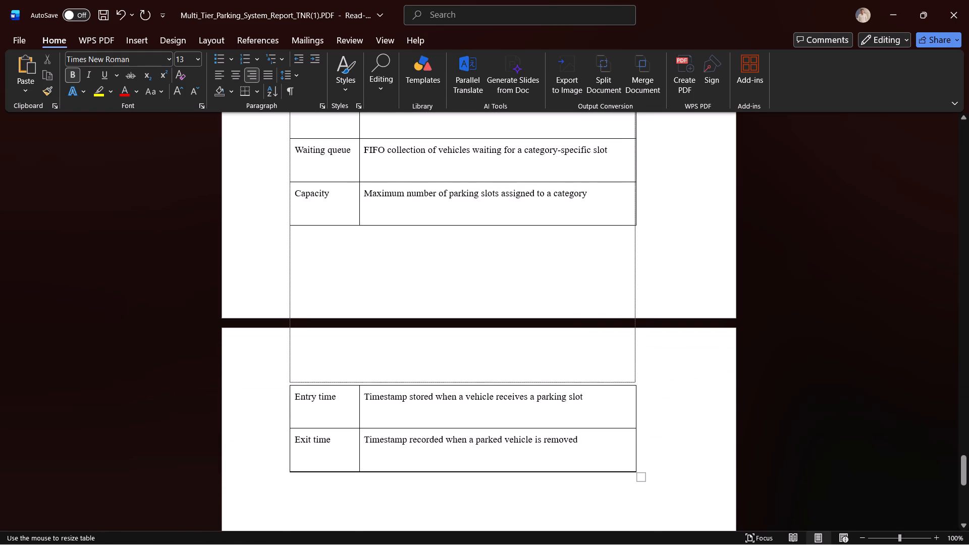
drag(635, 382, 638, 368)
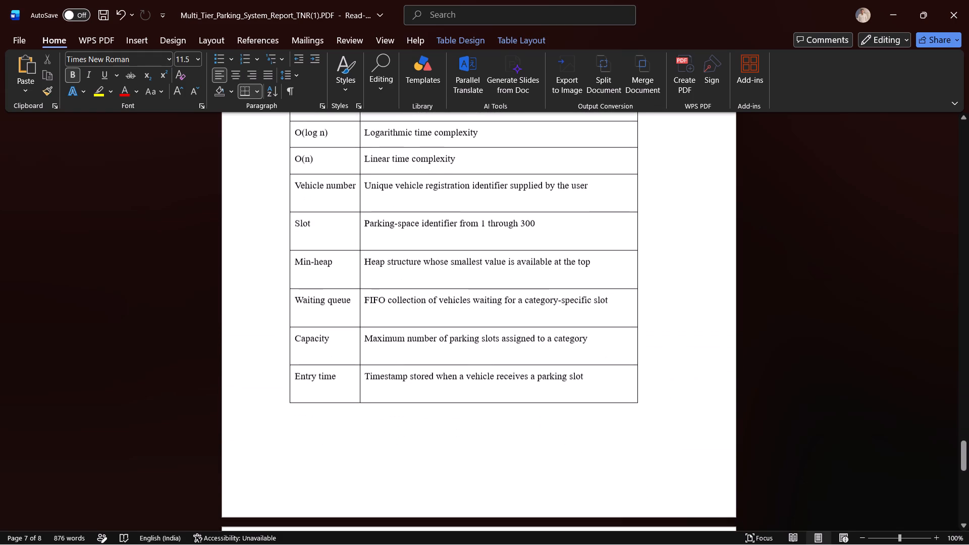
scroll(657, 422, up, 1)
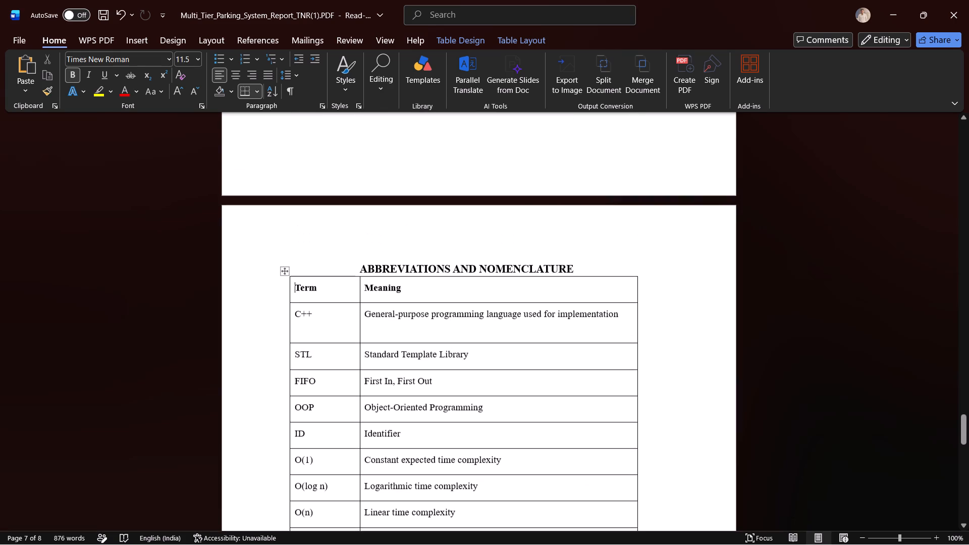
scroll(657, 422, up, 1)
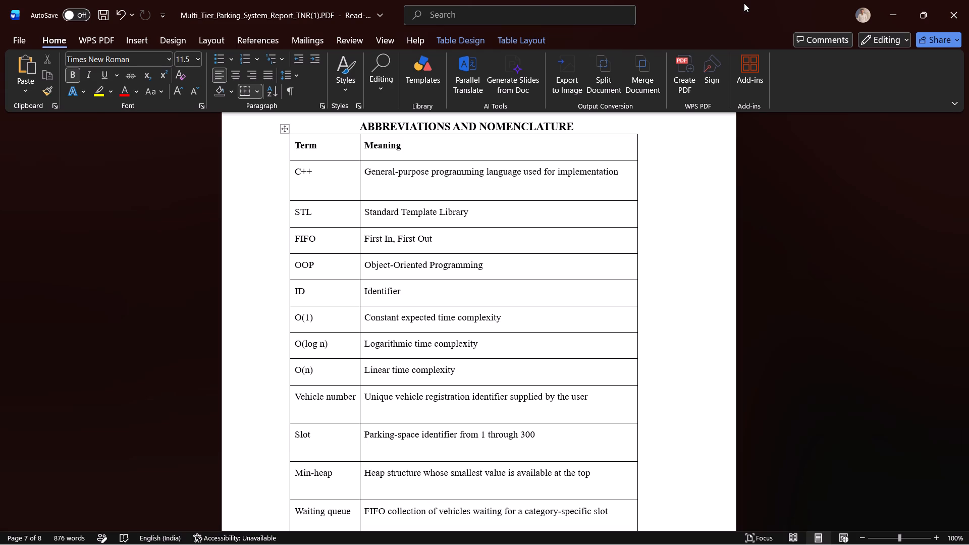
Move the Word window aside and close the Documents folder window behind it.
drag(744, 3, 479, 97)
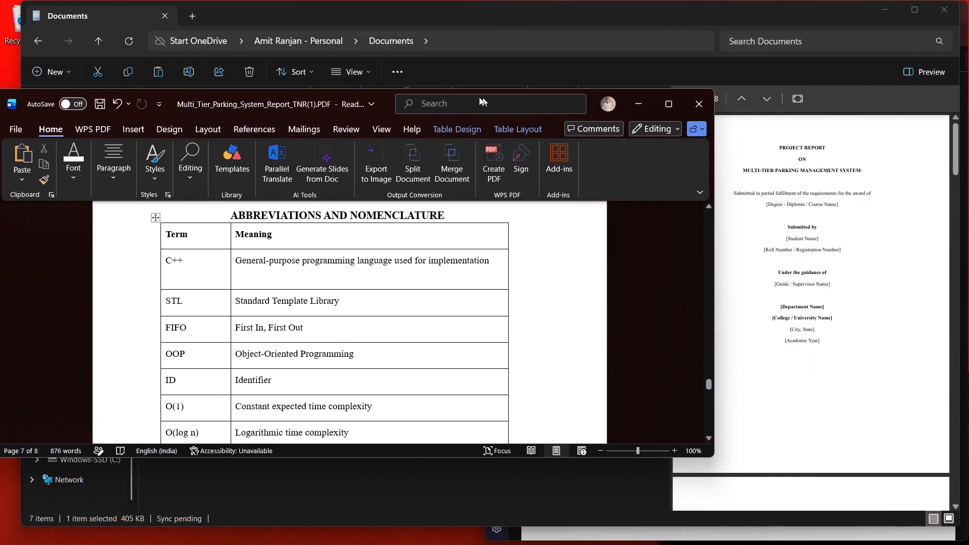
drag(479, 97, 292, 7)
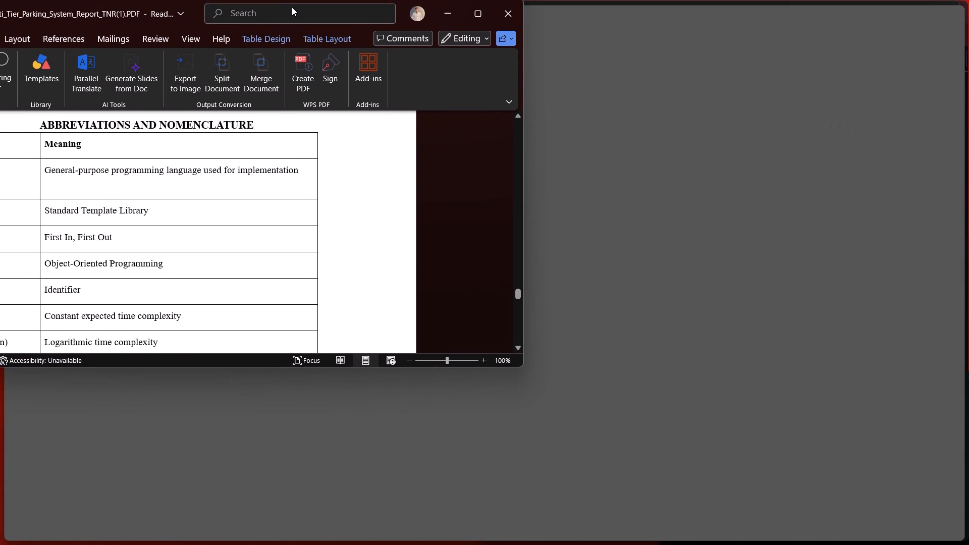
drag(292, 7, 130, 74)
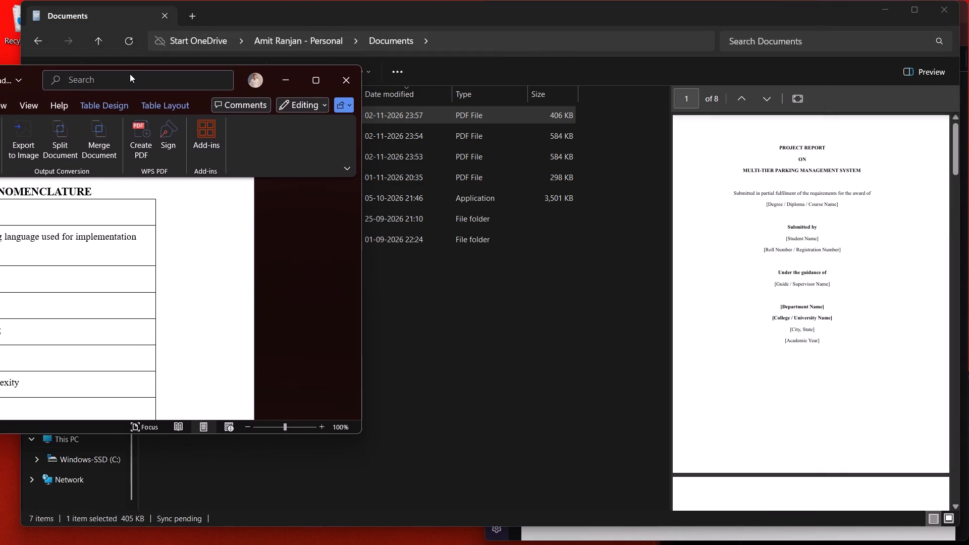
drag(130, 74, 136, 29)
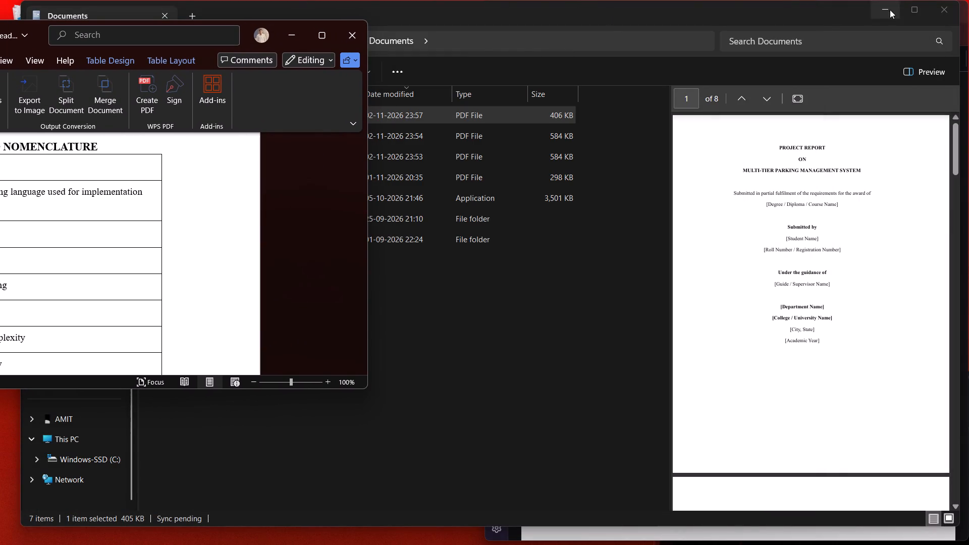
click(939, 18)
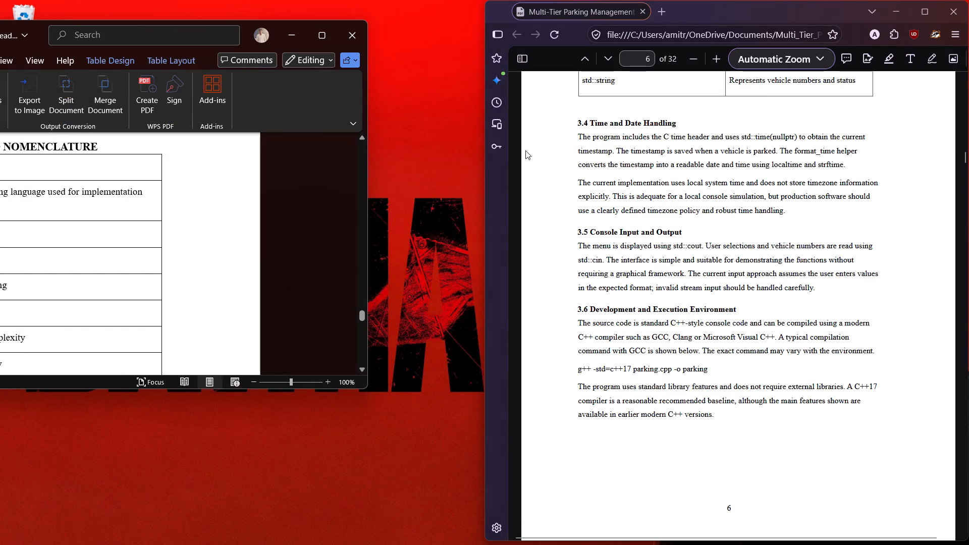
Arrange the Word report and the Firefox window with the main report PDF side by side, each filling half the screen.
click(326, 36)
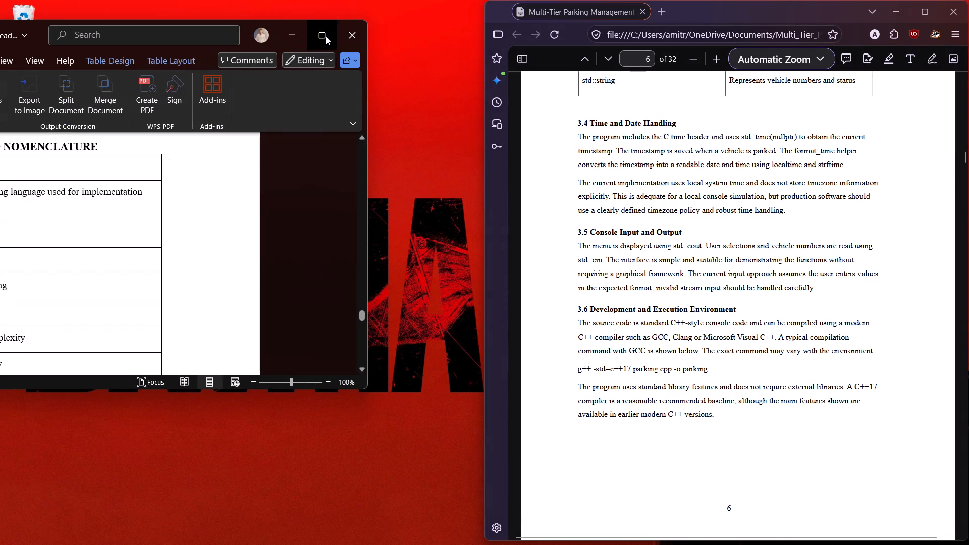
drag(701, 20, 687, 17)
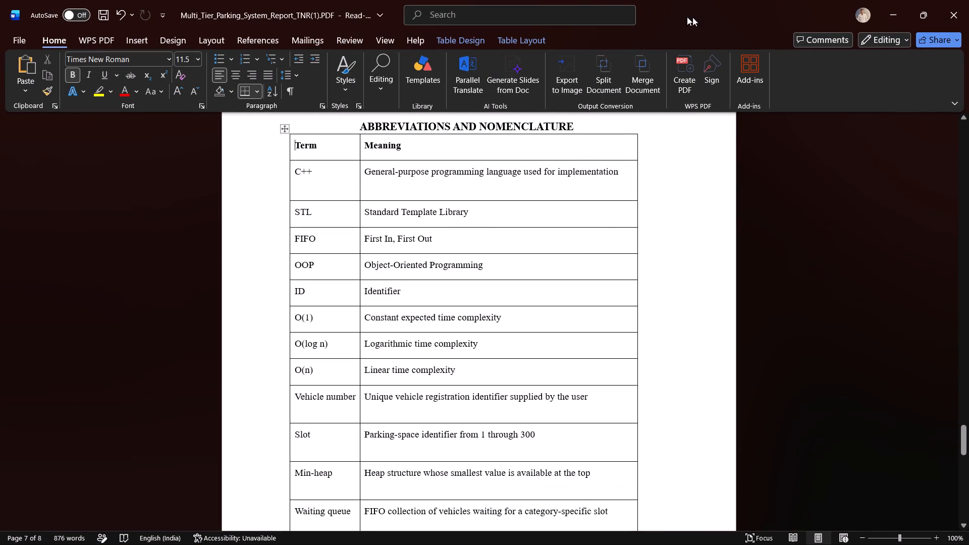
drag(687, 17, 316, 0)
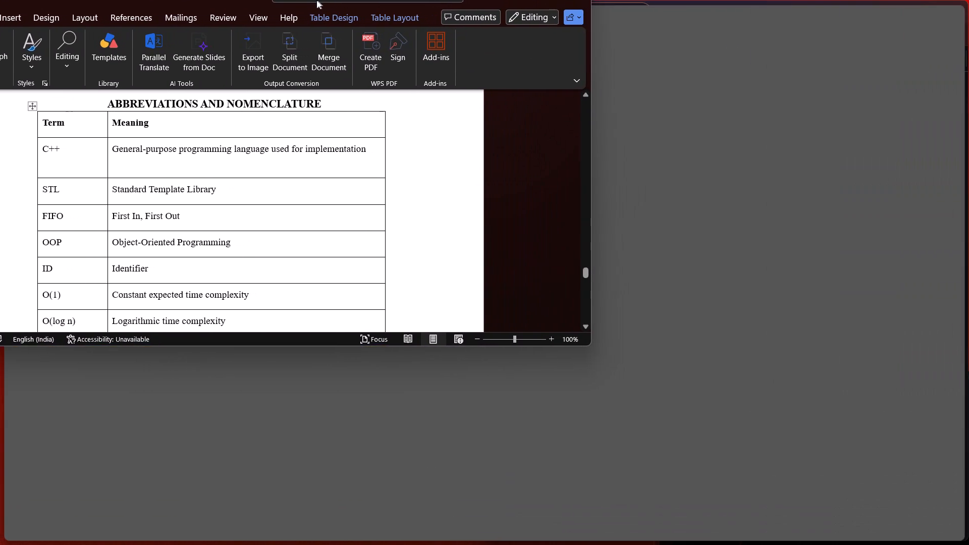
drag(316, 0, 219, 0)
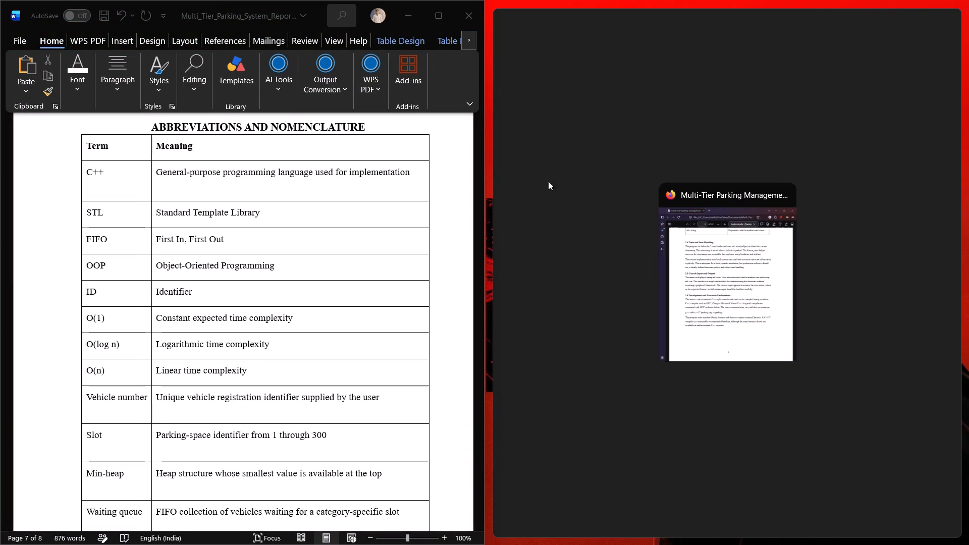
click(699, 265)
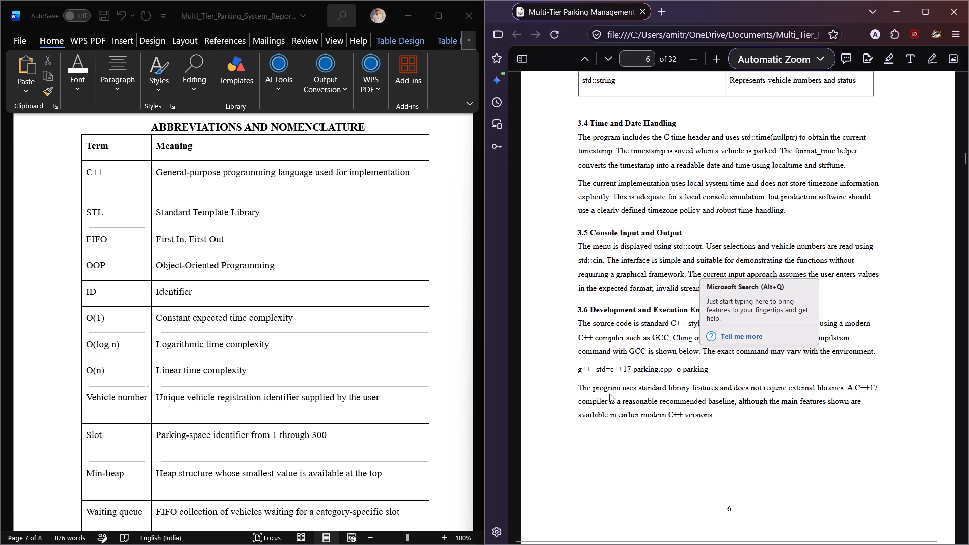
Review the Word front matter from the abbreviations table back to the Table of Contents, and the PDF back to the start of Chapter 1.
scroll(511, 321, down, 2)
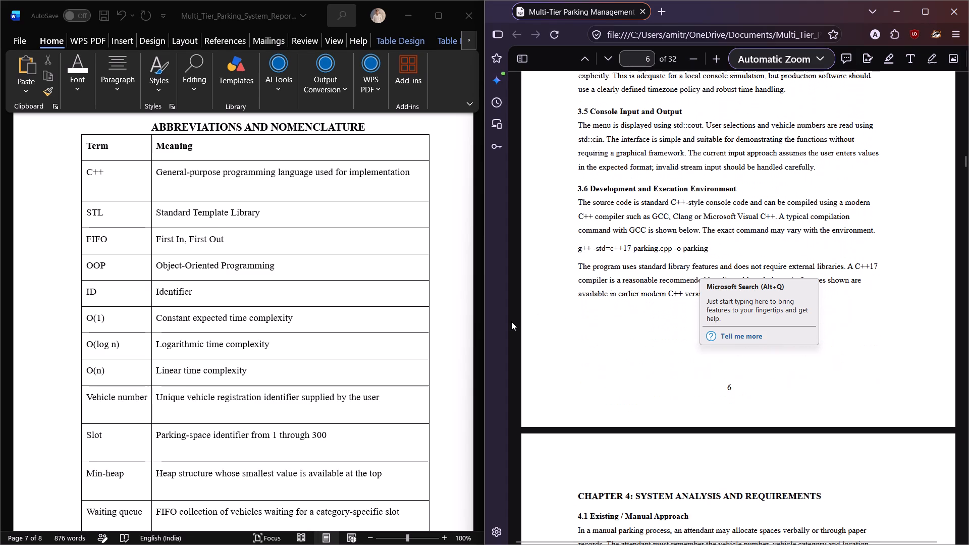
scroll(425, 355, down, 3)
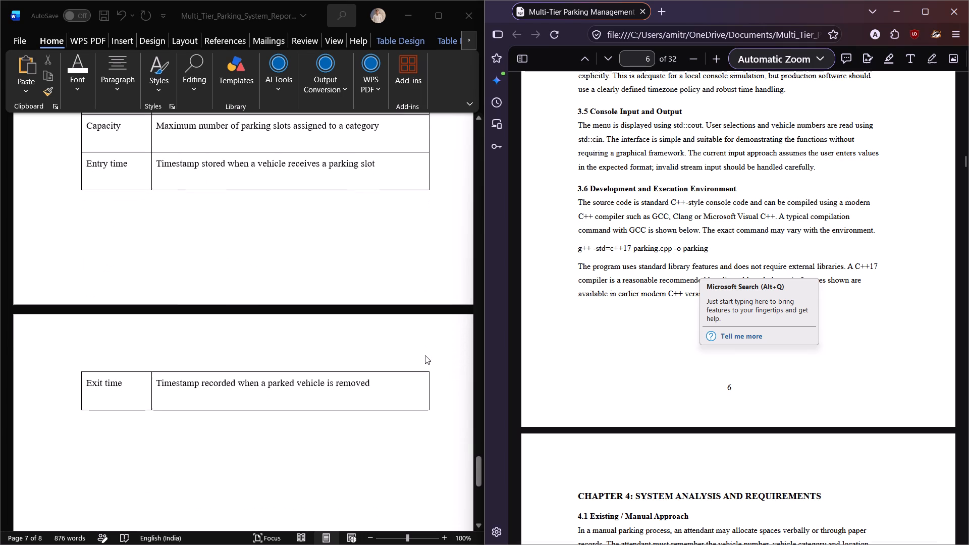
scroll(425, 355, down, 1)
scroll(425, 355, up, 7)
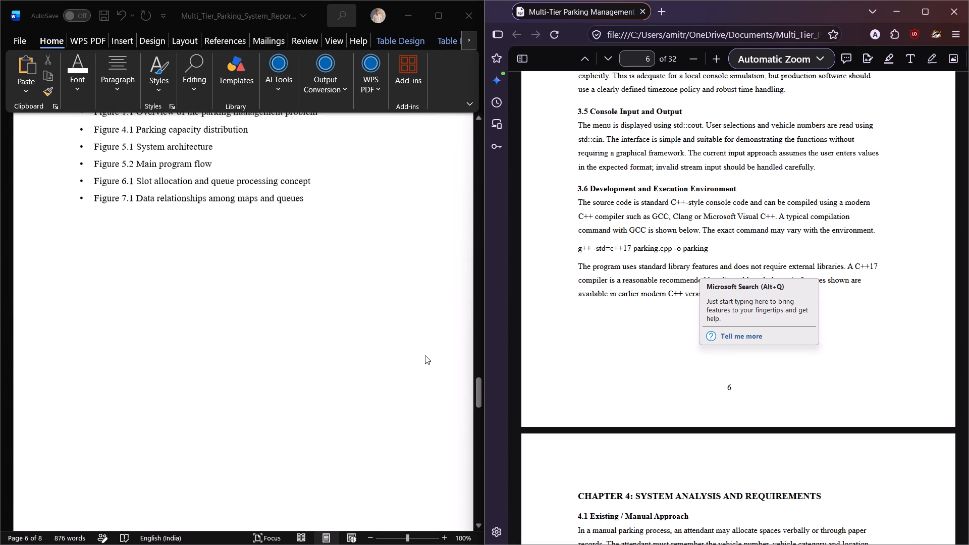
scroll(425, 355, up, 5)
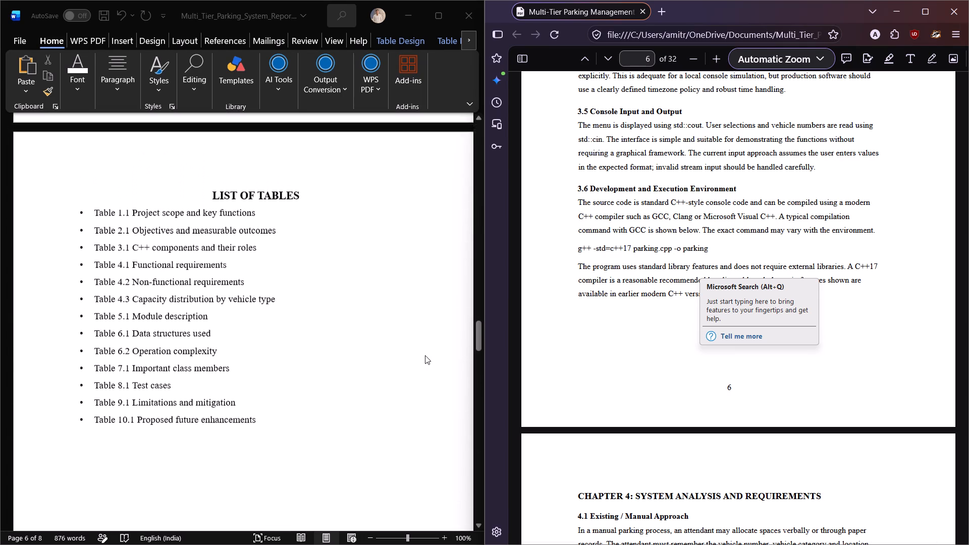
scroll(425, 355, up, 3)
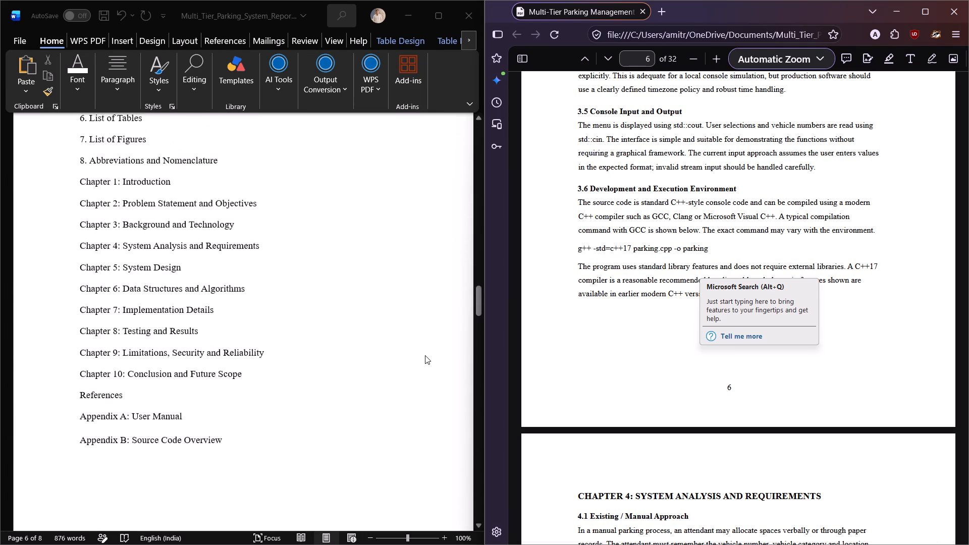
scroll(425, 355, up, 2)
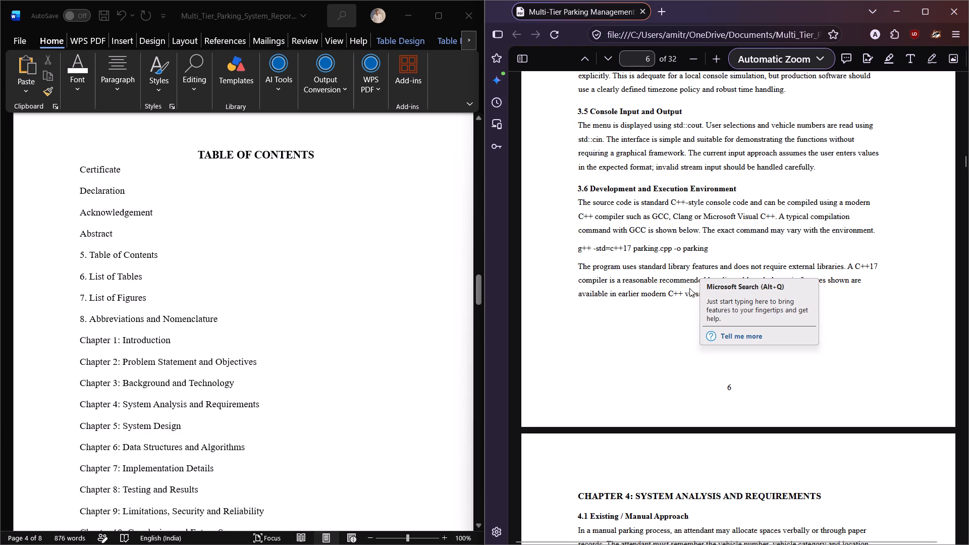
scroll(689, 288, up, 7)
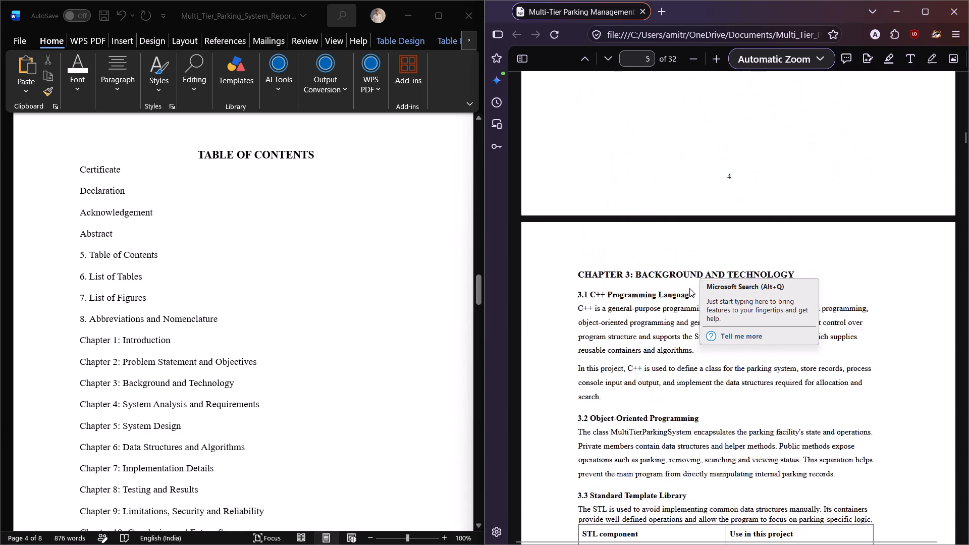
scroll(689, 288, up, 7)
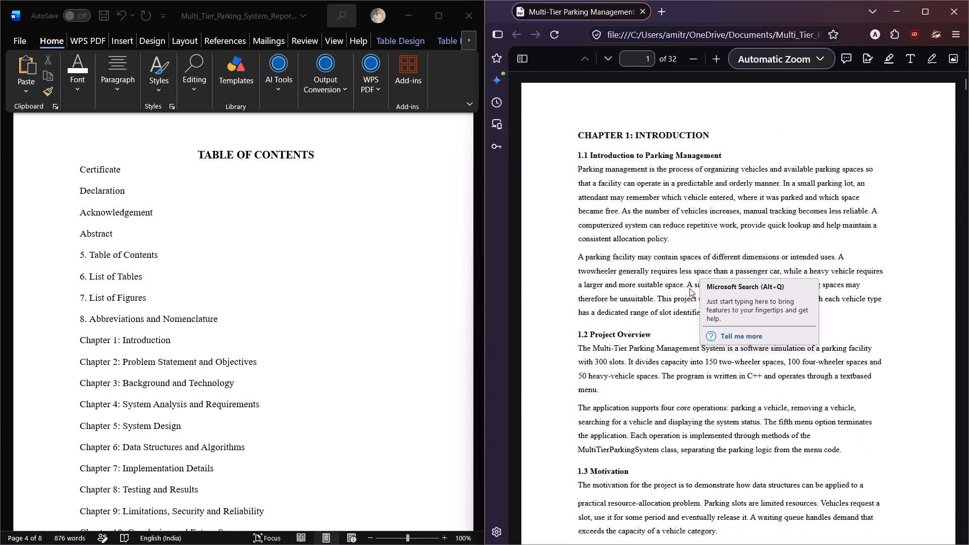
scroll(689, 288, up, 1)
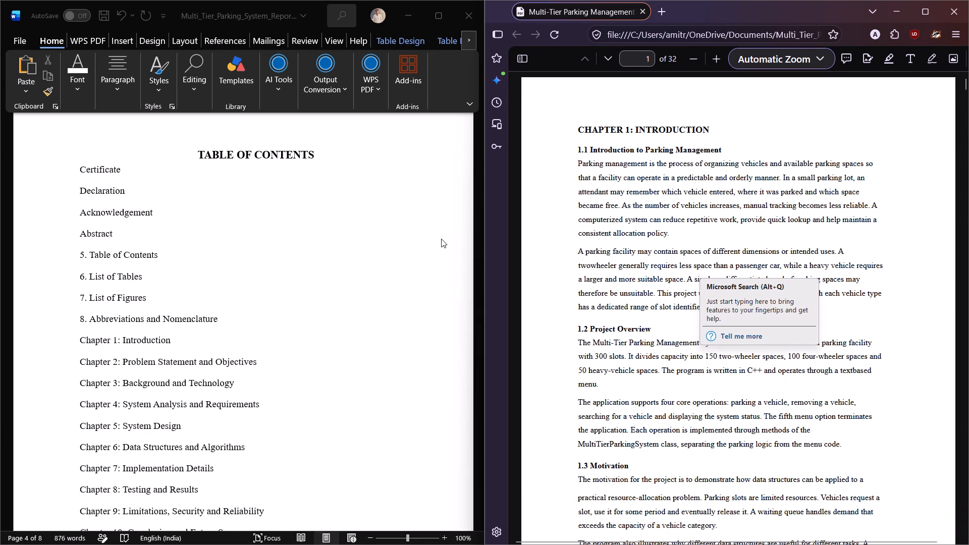
Remove the numbering from the Table of Contents, List of Tables, List of Figures, and Abbreviations and Nomenclature entries in the contents list.
click(440, 249)
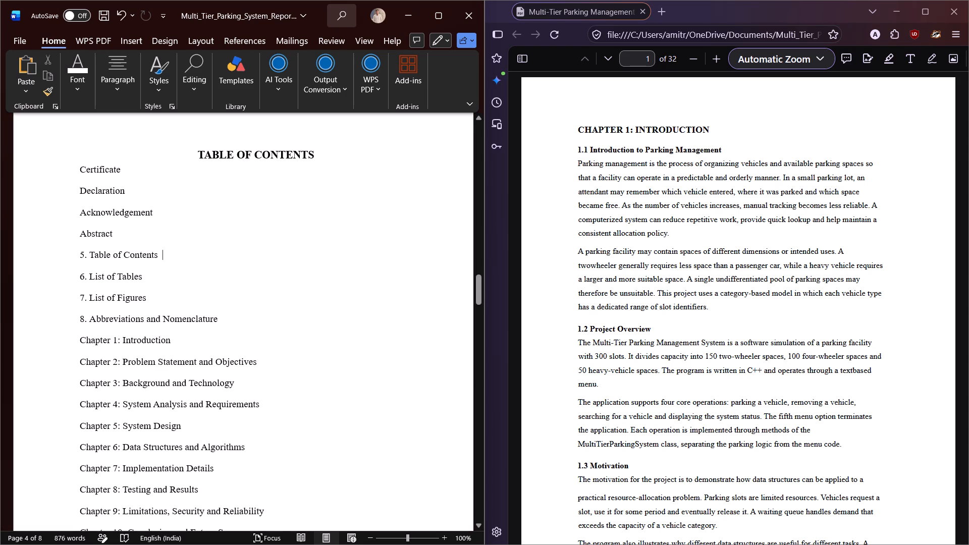
click(90, 253)
key(BackSpace)
key(BackSpace)
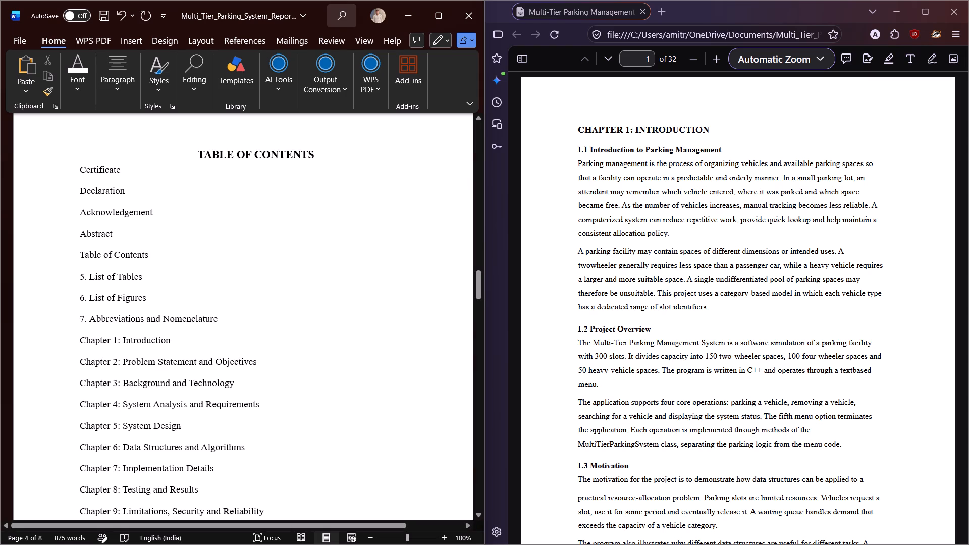
click(88, 318)
key(BackSpace)
key(BackSpace)
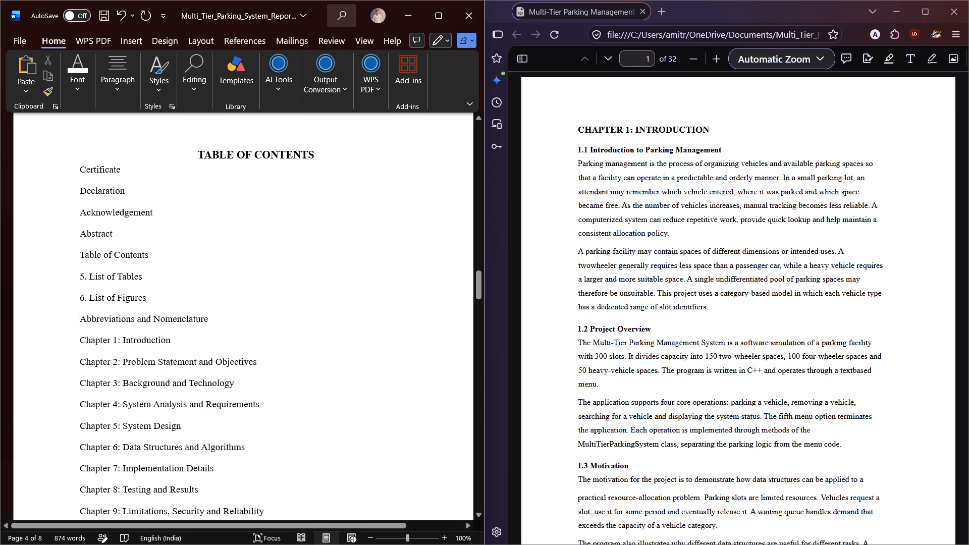
click(89, 302)
key(BackSpace)
key(BackSpace)
click(88, 279)
key(BackSpace)
key(BackSpace)
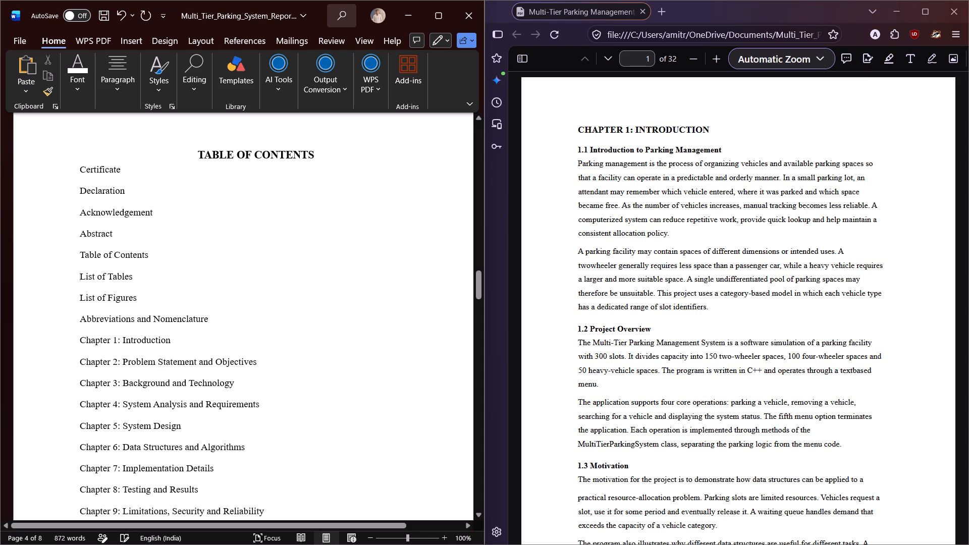
Pad the "Chapter 1: Introduction" contents entry with spaces out towards the page's right margin, making room for a page number.
scroll(245, 323, down, 1)
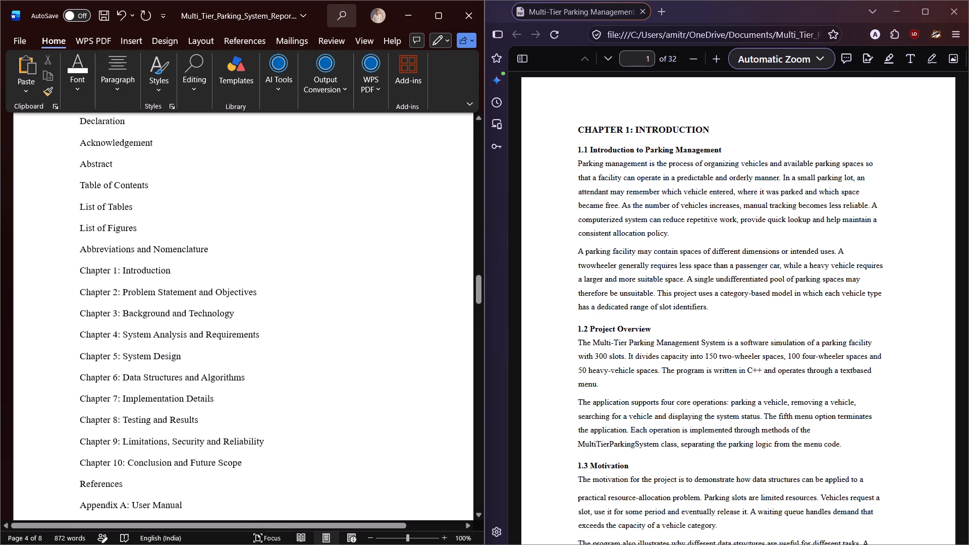
click(318, 271)
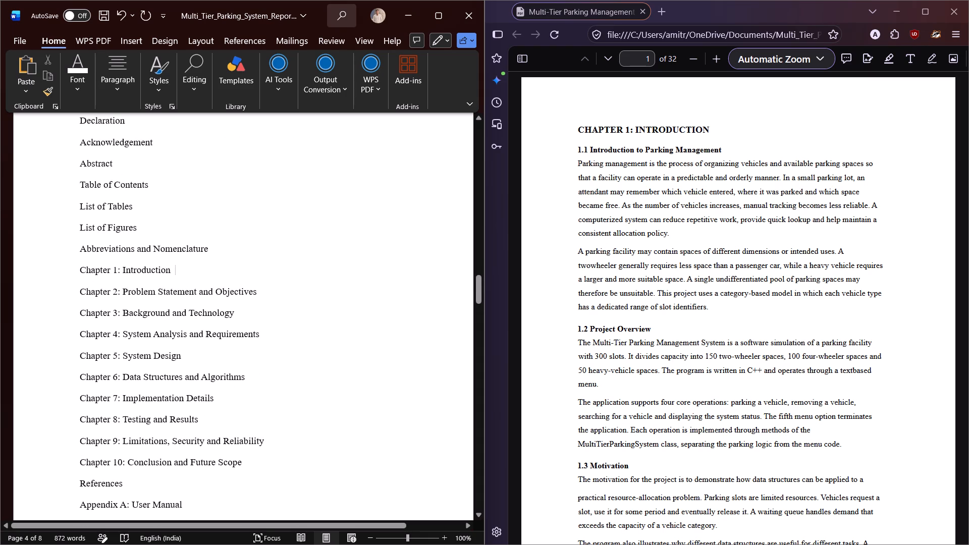
key(space)
key(space)
key(space)
key(space)
key(space)
key(space)
key(space)
key(space)
key(space)
key(space)
key(space)
key(space)
key(space)
key(space)
key(space)
key(space)
key(space)
key(space)
key(space)
key(space)
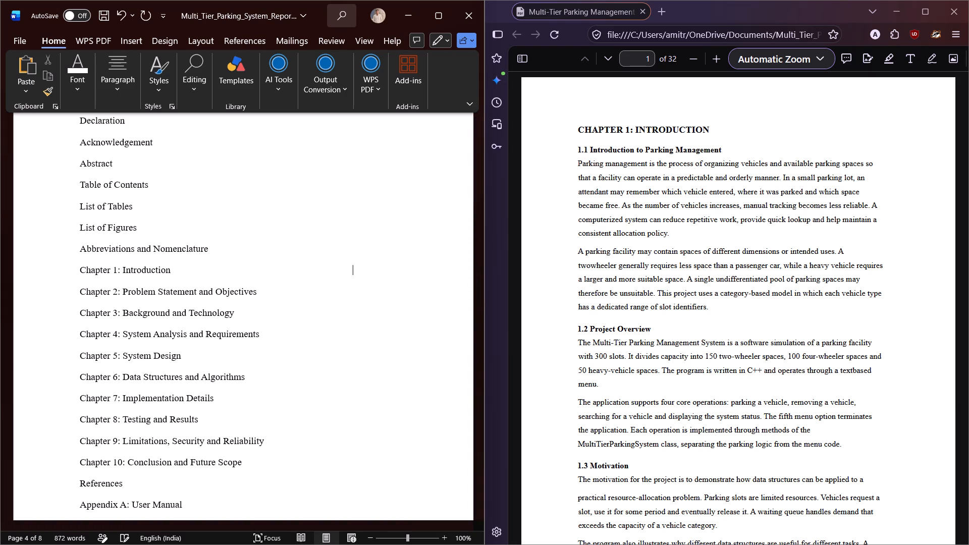
key(space)
key(space)
key(space)
key(space)
key(space)
key(space)
key(space)
key(space)
key(space)
key(space)
key(space)
key(space)
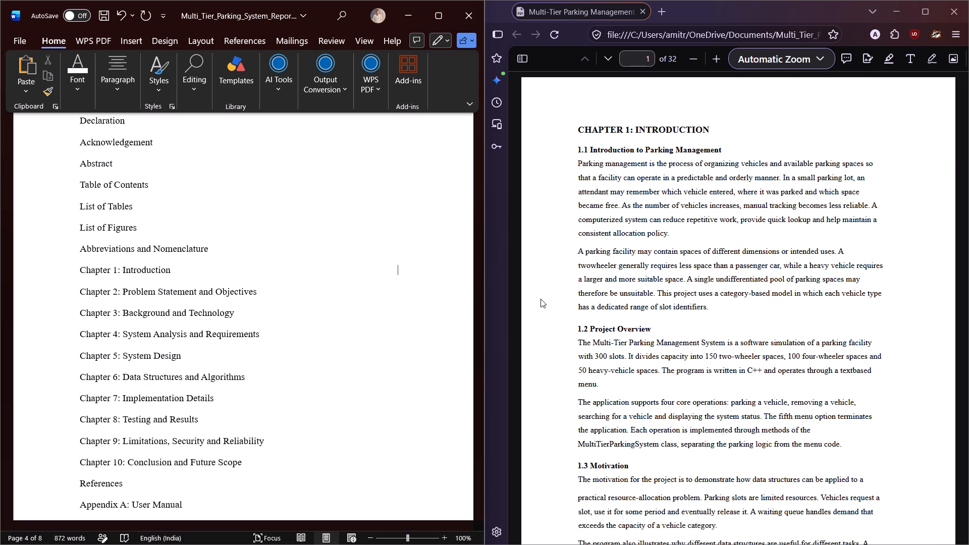
Compare the Word contents list with the PDF, checking which printed page number Chapter 1 falls on.
scroll(382, 341, down, 4)
scroll(382, 341, up, 1)
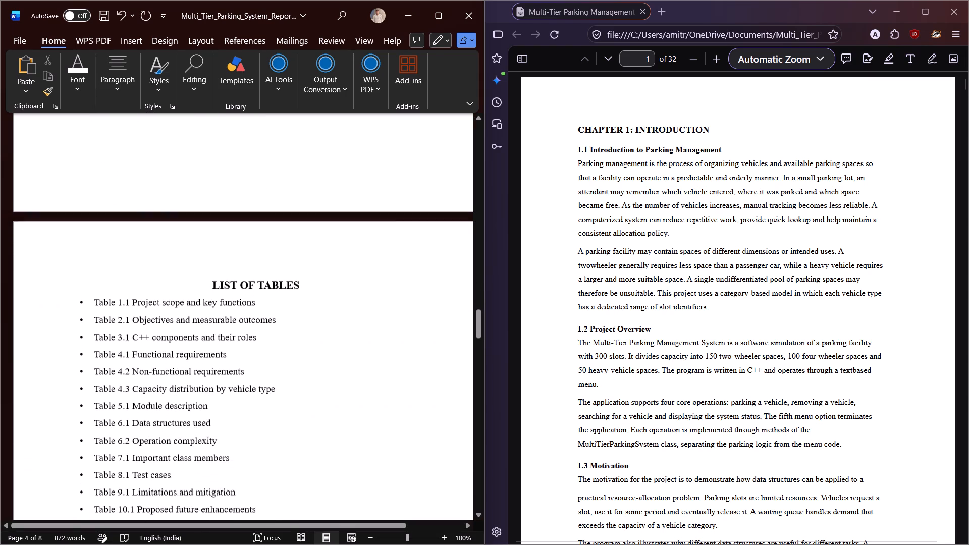
scroll(382, 341, up, 2)
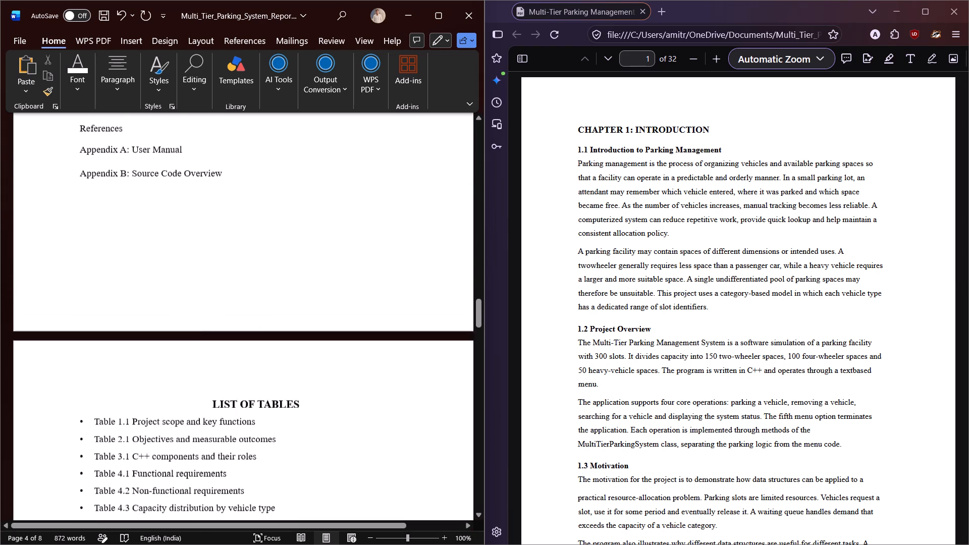
scroll(382, 341, up, 2)
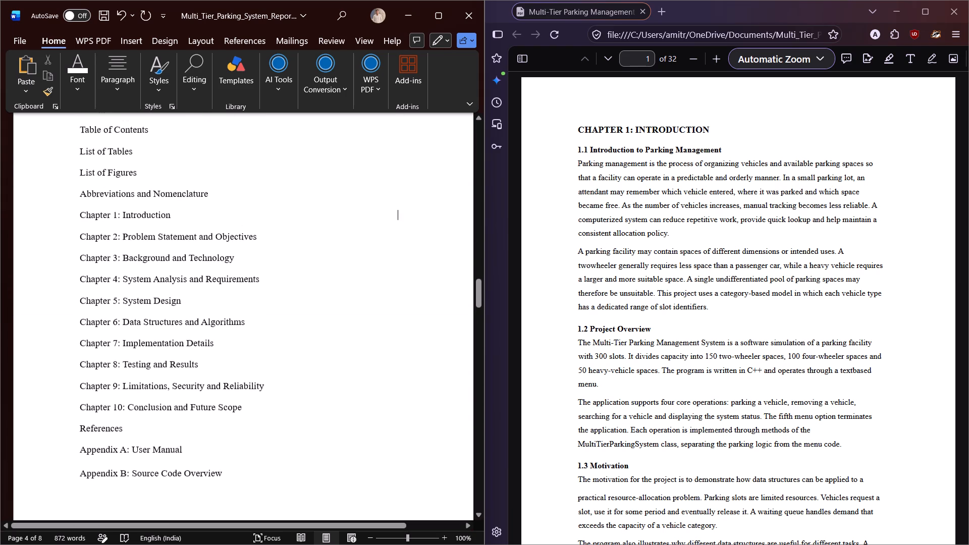
scroll(382, 341, up, 1)
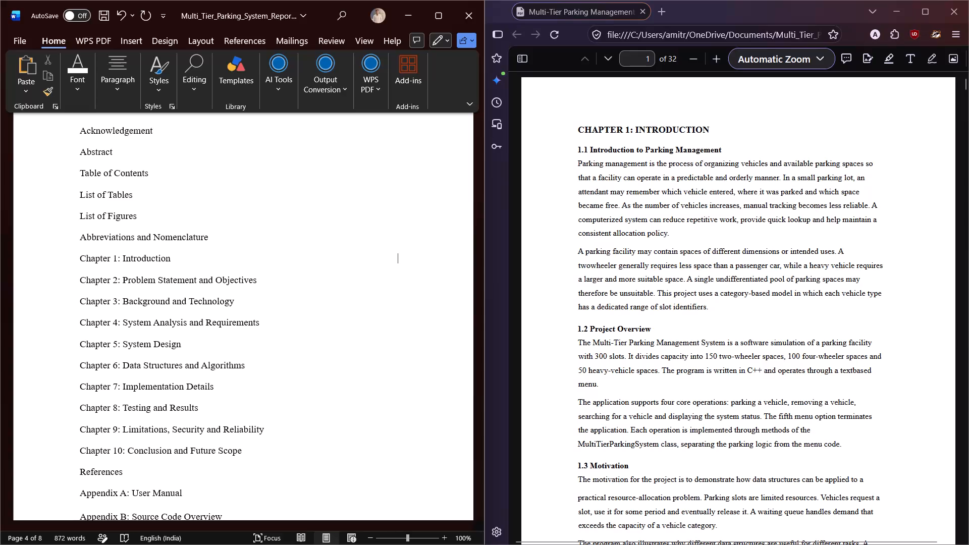
scroll(583, 290, down, 5)
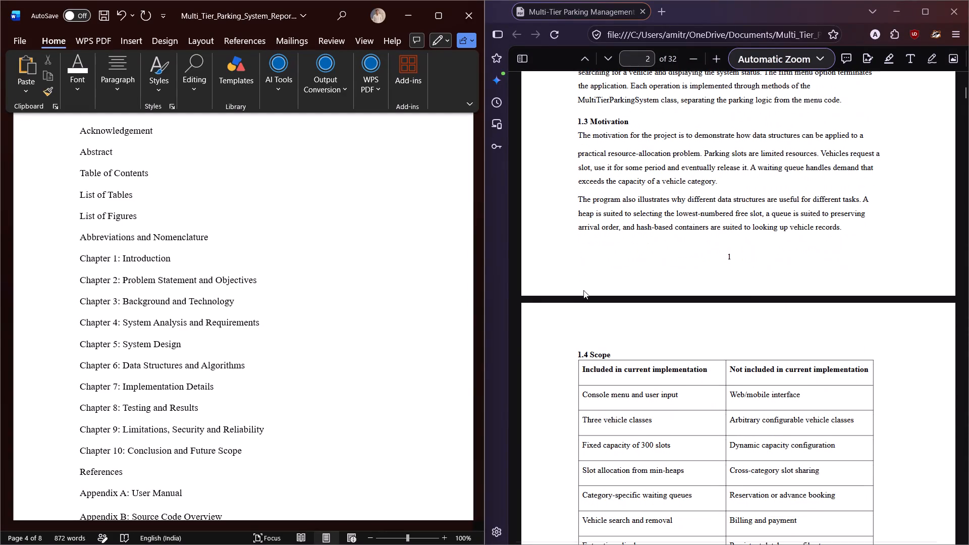
scroll(583, 290, down, 1)
Add page number 1 to the "Chapter 1: Introduction" contents entry, adjusting the spacing so it sits on the same line near the page's right margin.
key(space)
key(space)
key(space)
text(1)
key(BackSpace)
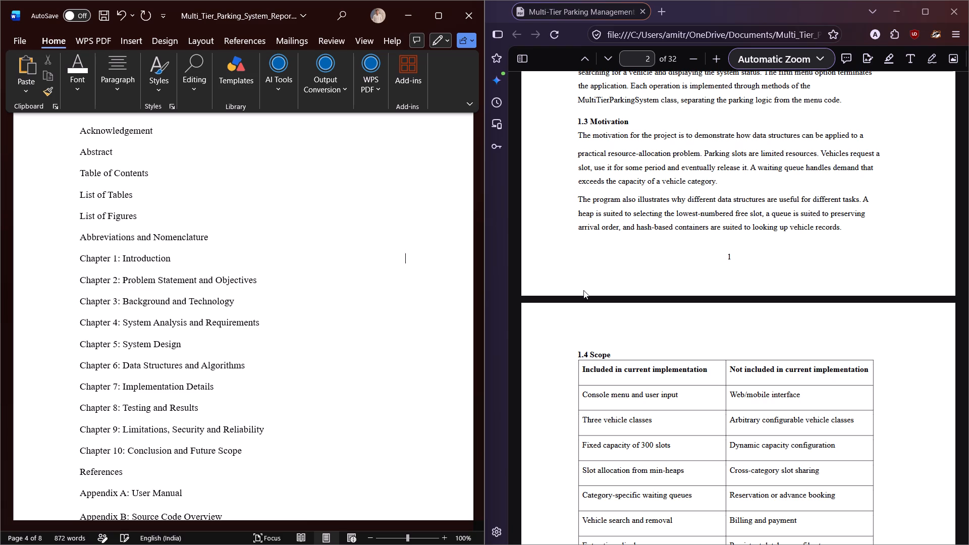
key(space)
key(space)
key(space)
key(space)
key(space)
key(space)
key(space)
key(space)
key(space)
key(space)
key(space)
text(1)
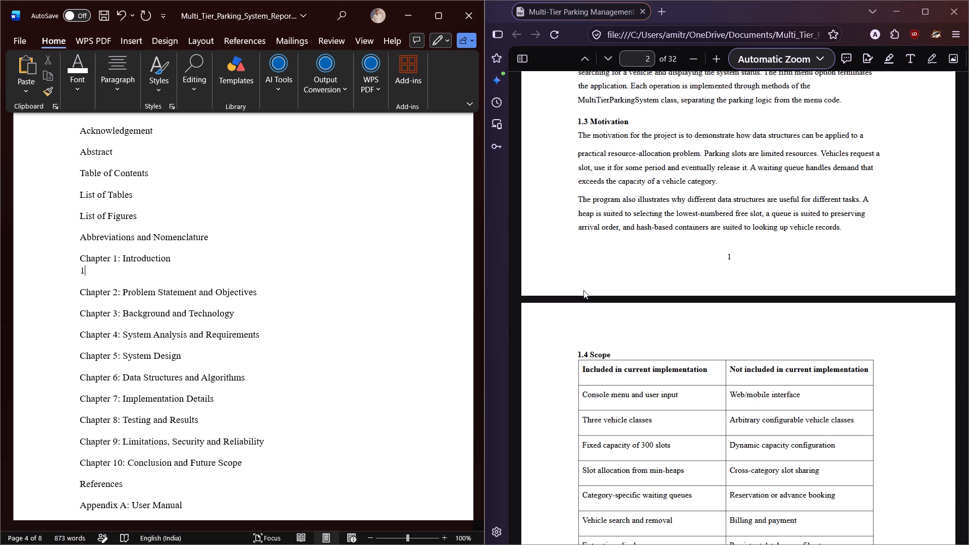
key(BackSpace)
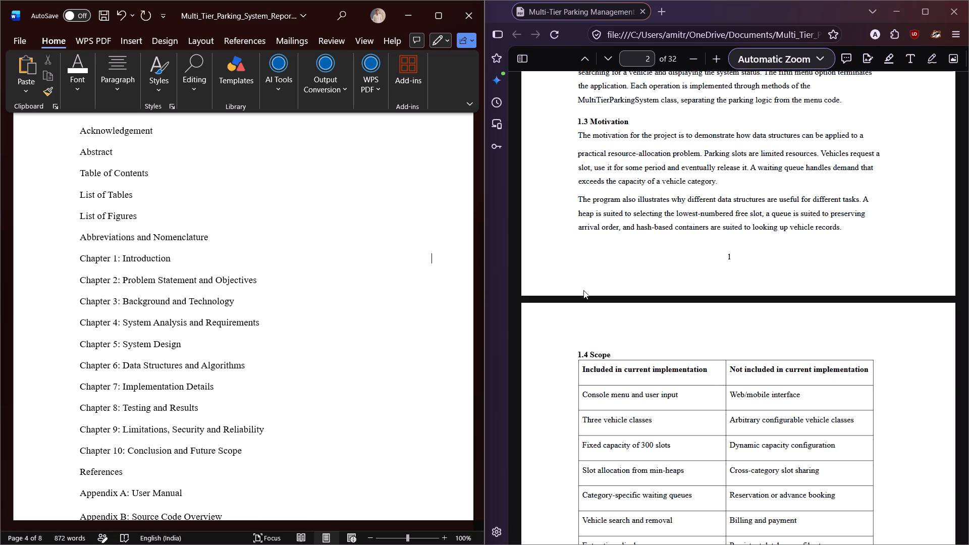
key(BackSpace)
key(1)
key(BackSpace)
key(1)
key(BackSpace)
key(BackSpace)
key(1)
key(BackSpace)
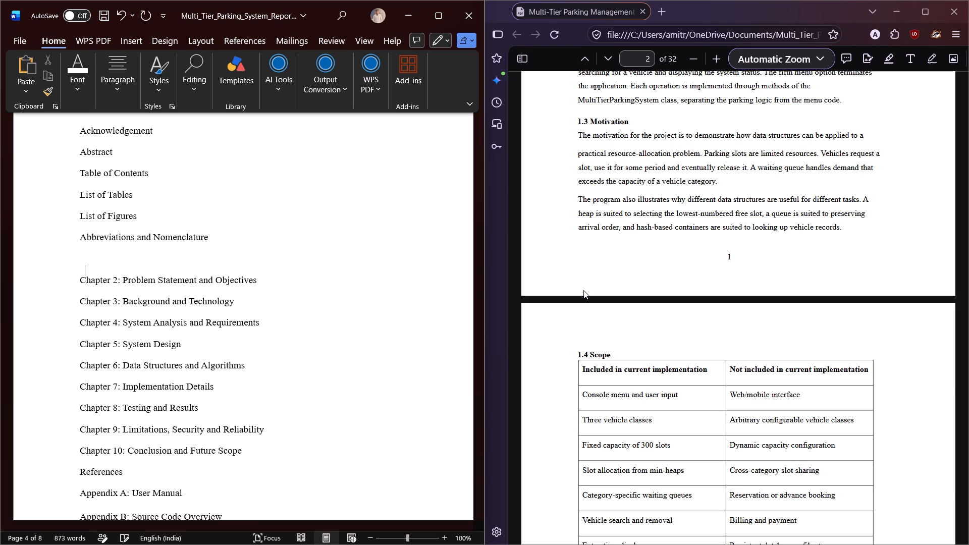
key(BackSpace)
key(BackSpace)
key(1)
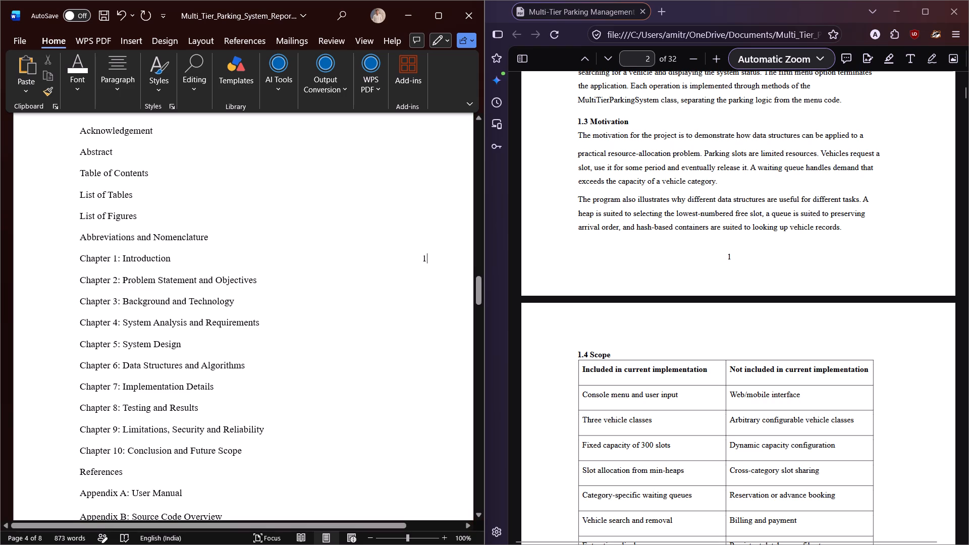
Add page number 3 to the "Chapter 2: Problem Statement and Objectives" entry, spaced out to align under Chapter 1's number, using the PDF's page numbering.
click(335, 284)
key(space)
key(space)
key(space)
key(space)
key(space)
key(space)
key(space)
key(space)
key(space)
key(space)
key(space)
key(space)
key(space)
key(space)
key(space)
key(space)
key(space)
key(space)
key(space)
key(space)
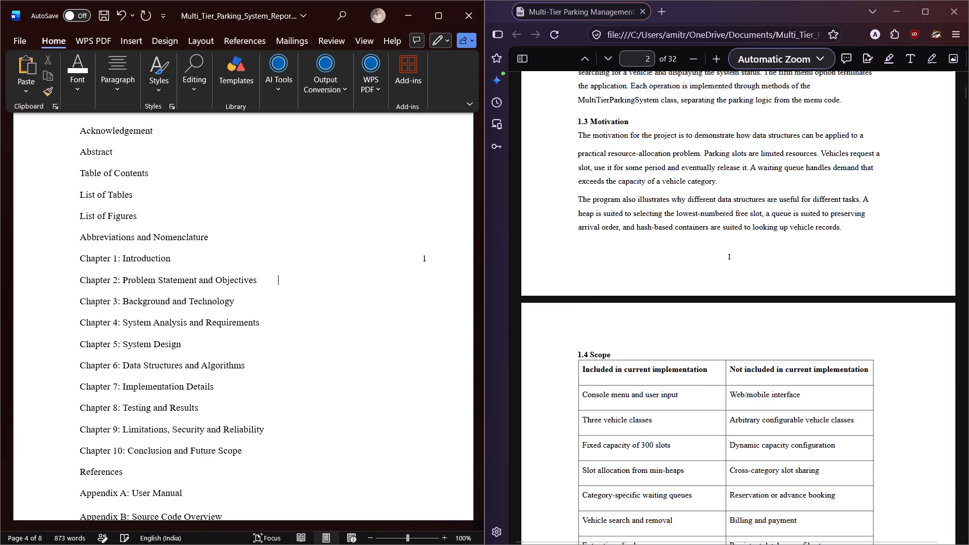
key(space)
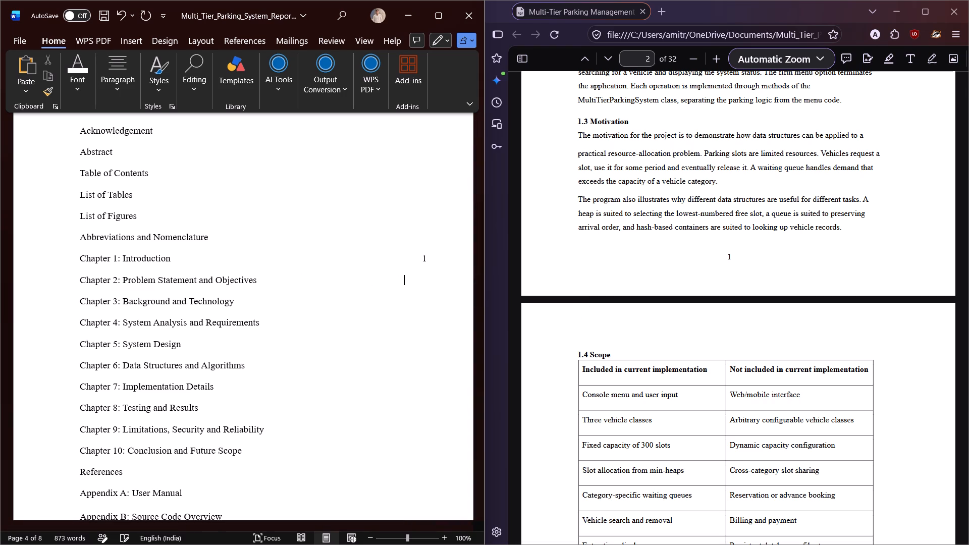
key(space)
key(space)
key(space)
key(space)
key(space)
key(space)
scroll(591, 344, down, 9)
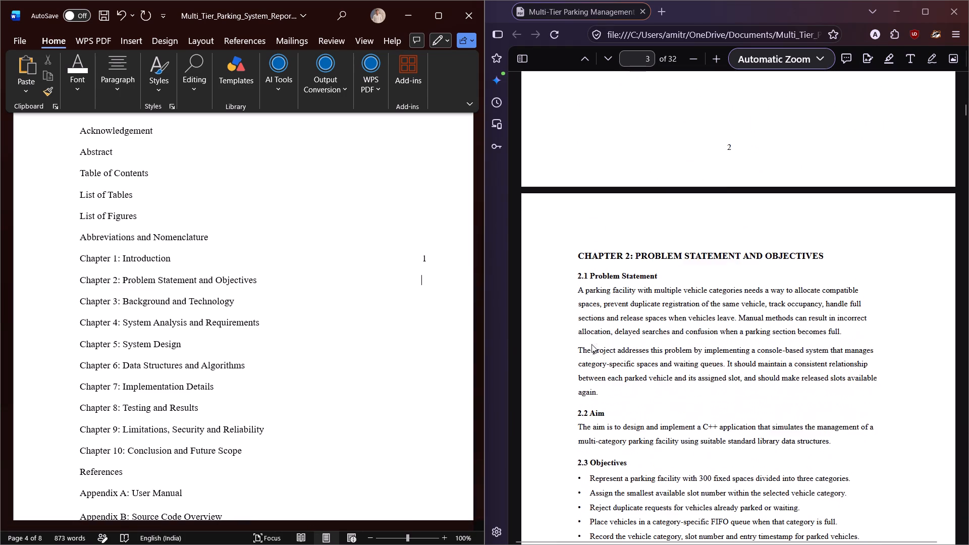
scroll(591, 344, down, 2)
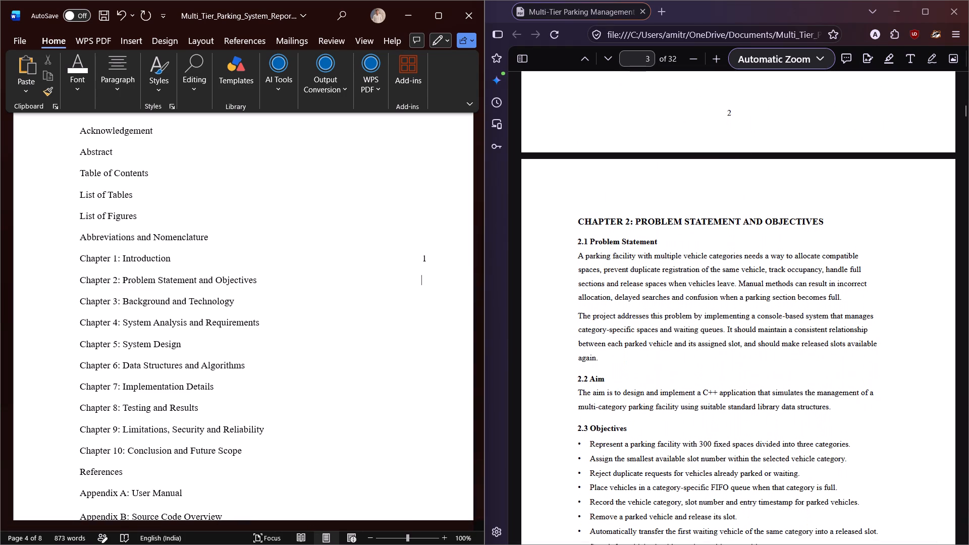
key(3)
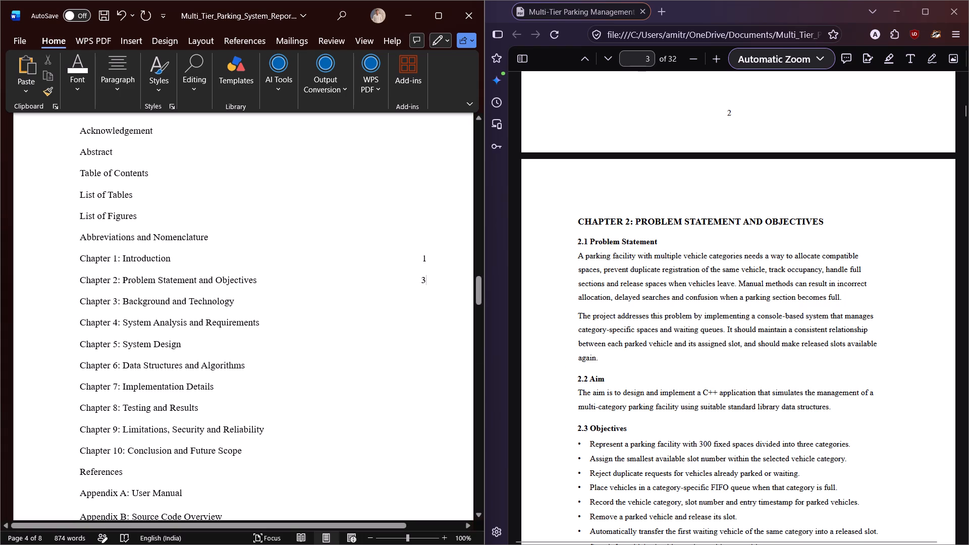
Add page number 5 to the "Chapter 3: Background and Technology" entry, spaced out to align with the numbers above, using the PDF's page numbering.
click(351, 306)
key(space)
key(space)
key(space)
key(space)
key(space)
key(space)
key(space)
key(space)
key(space)
key(space)
key(space)
key(space)
key(space)
key(space)
key(space)
key(space)
key(space)
key(space)
key(space)
key(space)
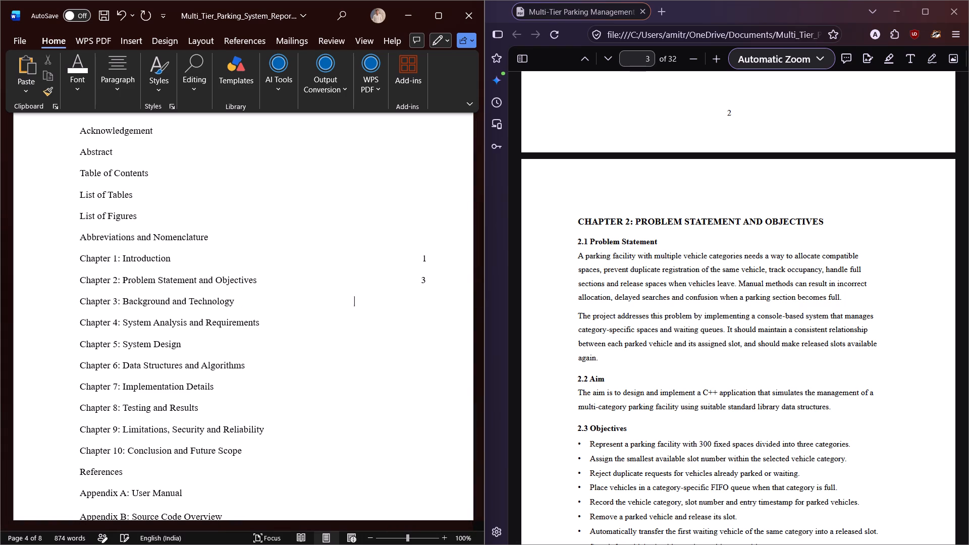
key(space)
key(space)
key(space)
key(space)
key(space)
key(space)
key(space)
key(space)
scroll(580, 355, down, 14)
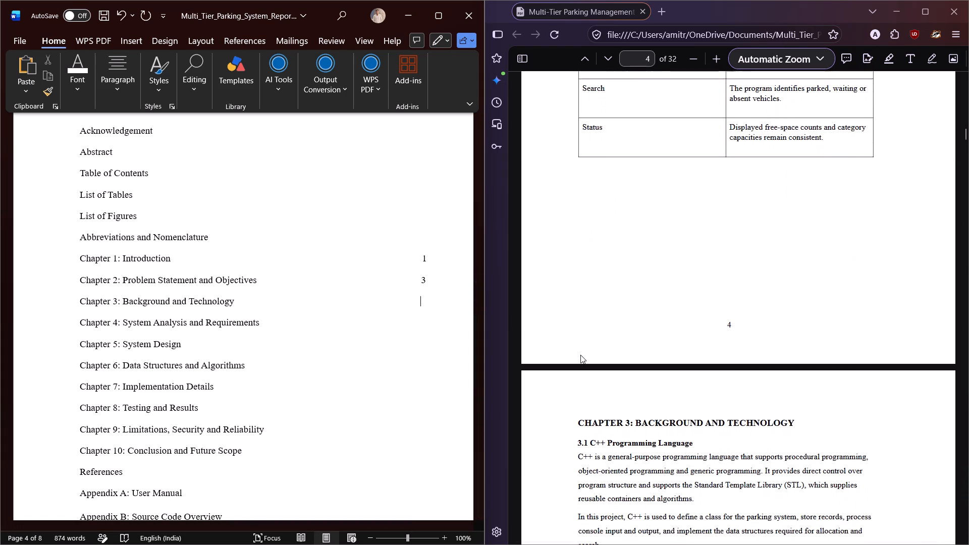
scroll(580, 355, down, 2)
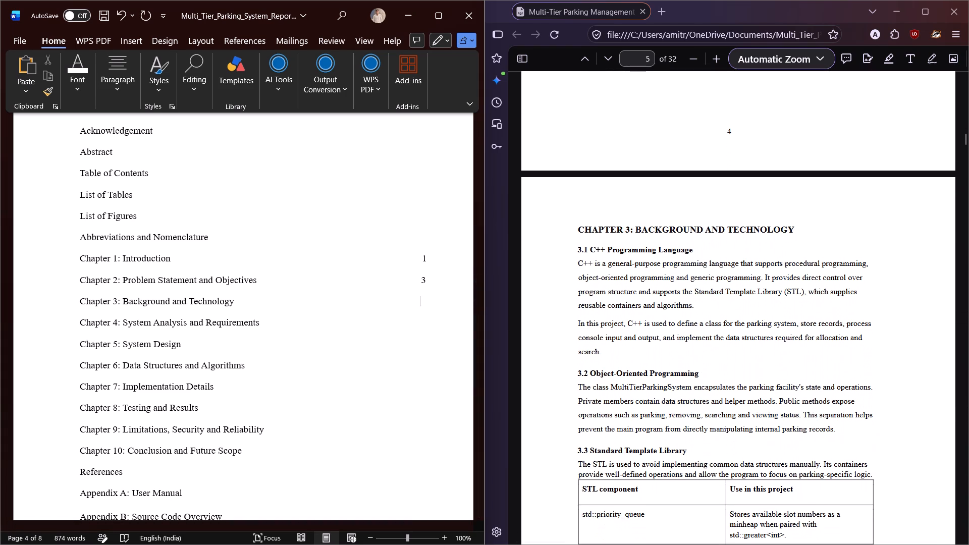
key(5)
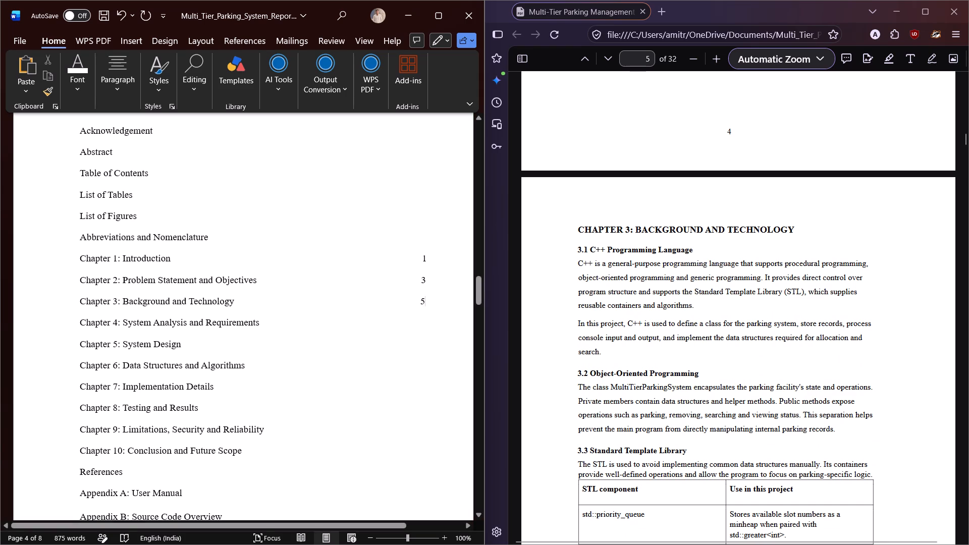
Add page number 7 to the "Chapter 4: System Analysis and Requirements" entry, spaced out to align with the numbers above, using the PDF's page numbering.
click(396, 322)
key(space)
key(space)
key(space)
key(space)
key(space)
key(space)
key(space)
key(space)
key(space)
key(space)
key(space)
key(space)
key(space)
key(space)
key(space)
key(space)
key(space)
key(space)
key(space)
key(space)
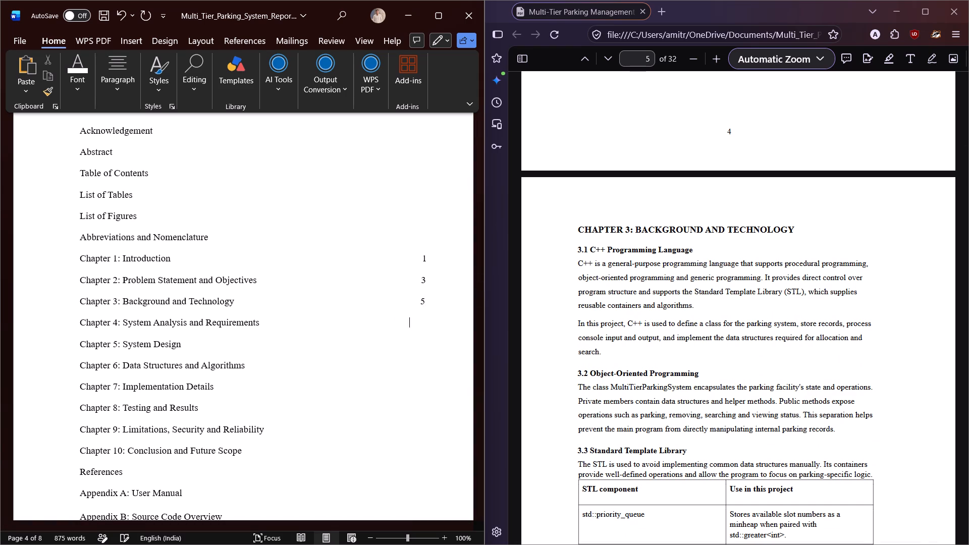
key(space)
key(space)
key(space)
key(space)
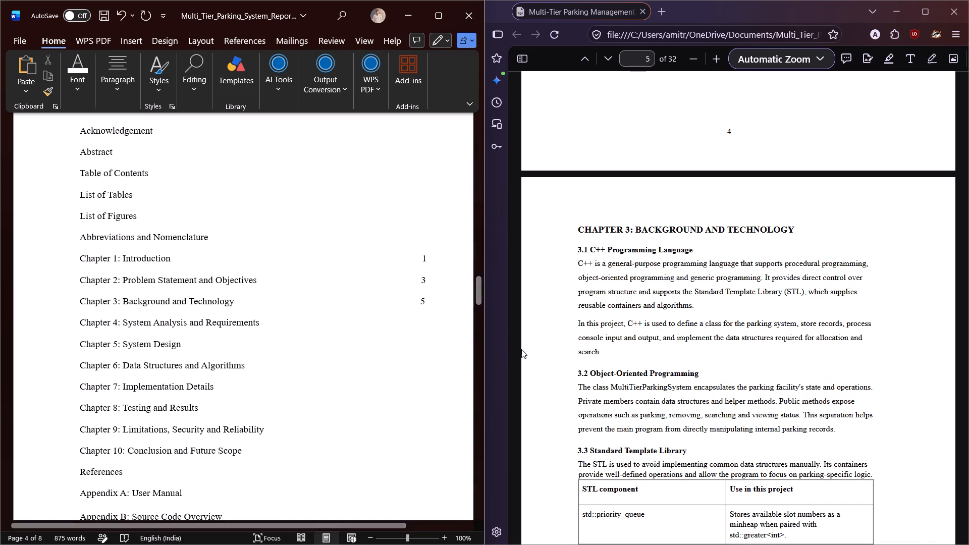
scroll(545, 404, down, 10)
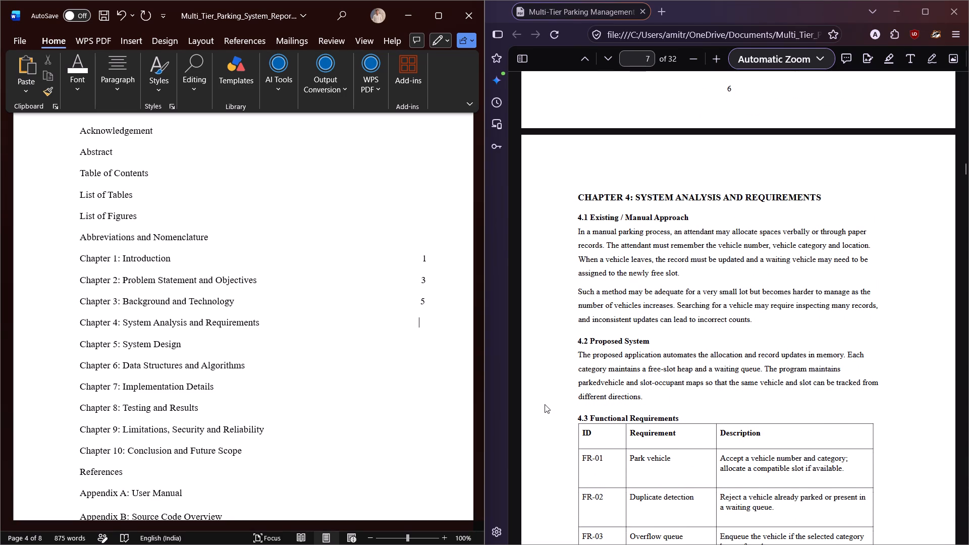
key(7)
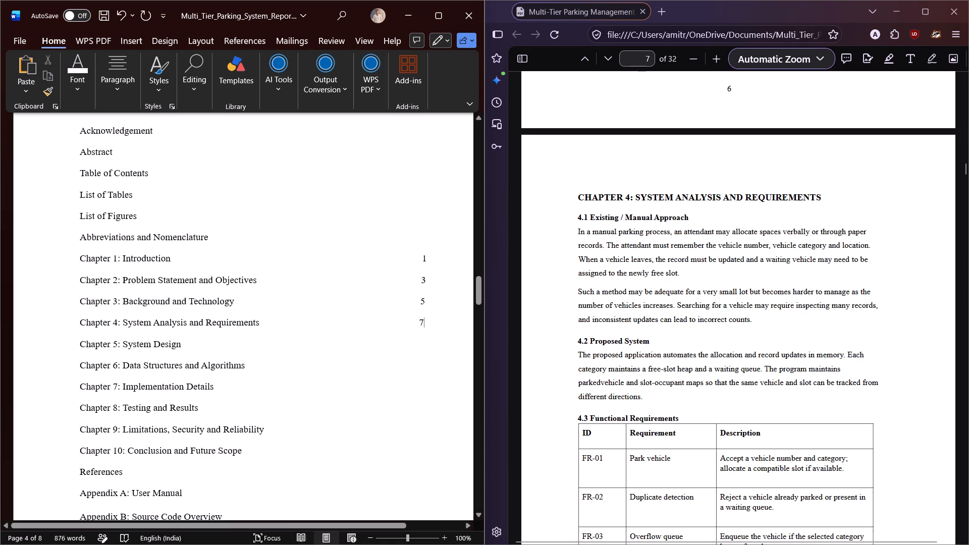
Add page number 10 to the "Chapter 5: System Design" entry, spaced out to align with the numbers above, using the PDF's page numbering.
click(315, 343)
key(space)
key(space)
key(space)
key(space)
key(space)
key(space)
key(space)
key(space)
key(space)
key(space)
key(space)
key(space)
key(space)
key(space)
key(space)
key(space)
key(space)
key(space)
key(space)
key(space)
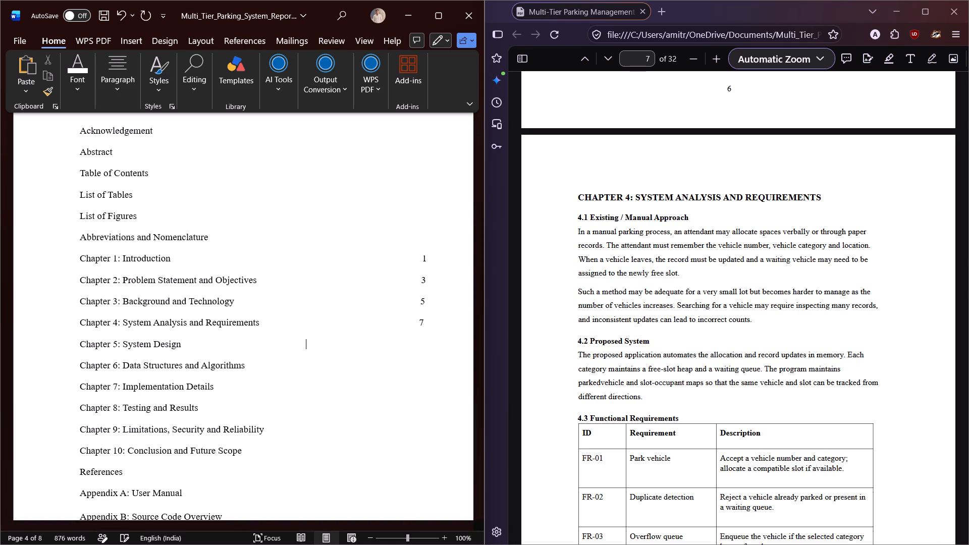
key(space)
key(space)
key(space)
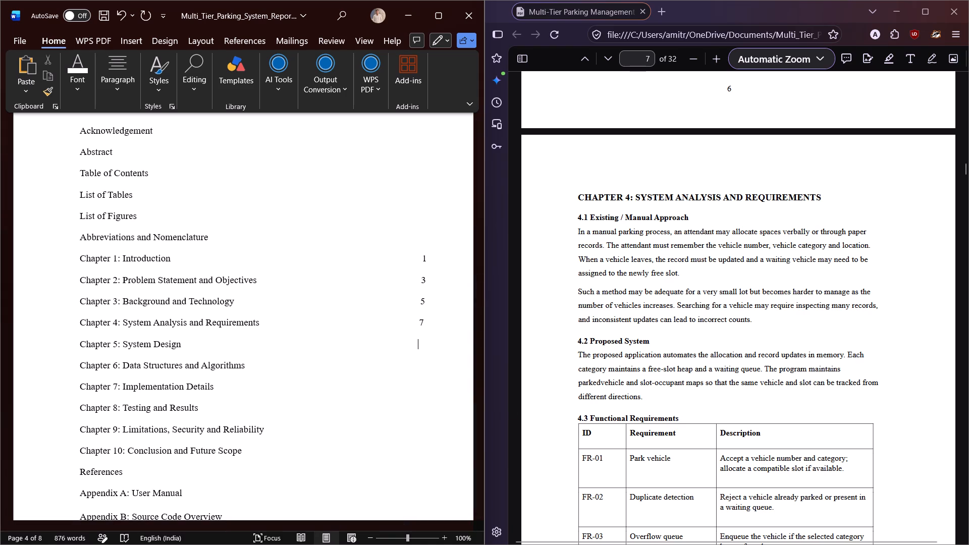
scroll(611, 420, down, 10)
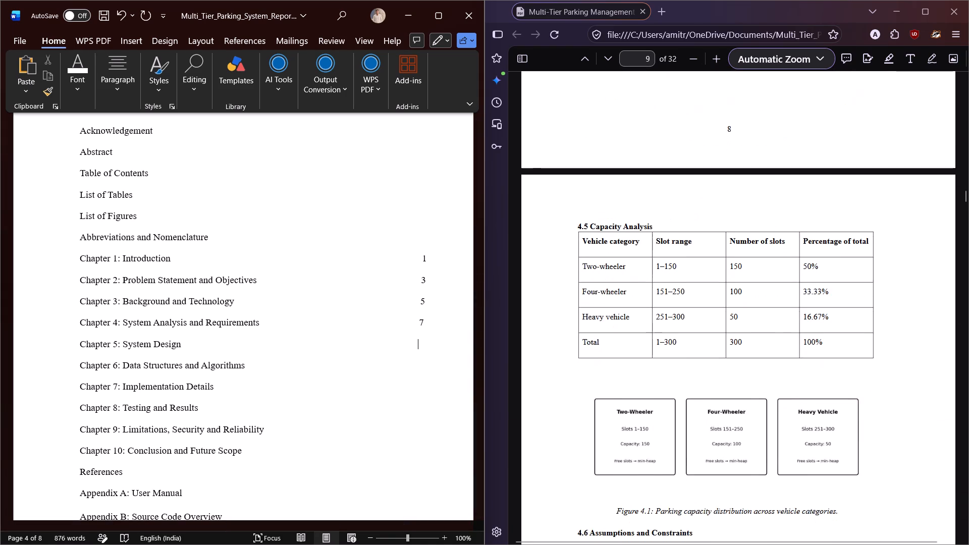
scroll(611, 420, down, 7)
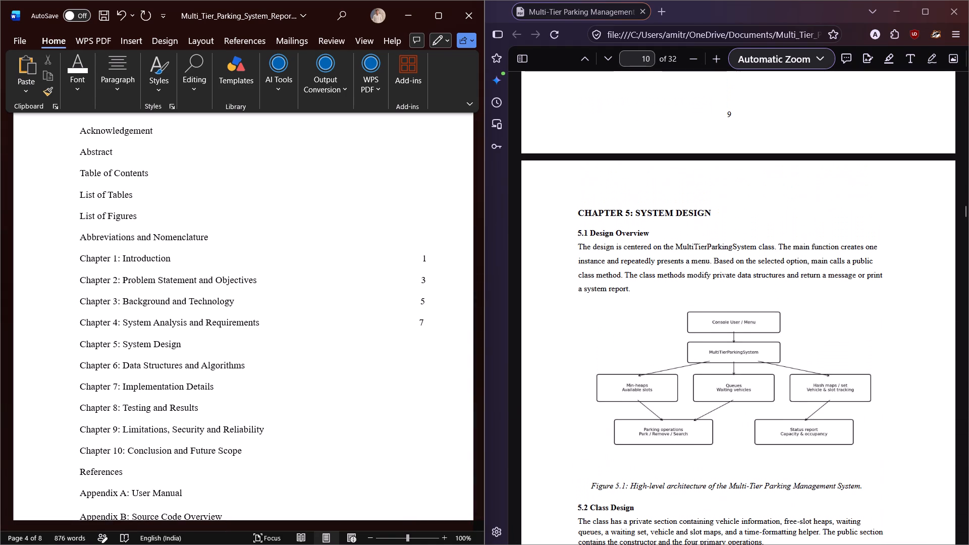
text(10)
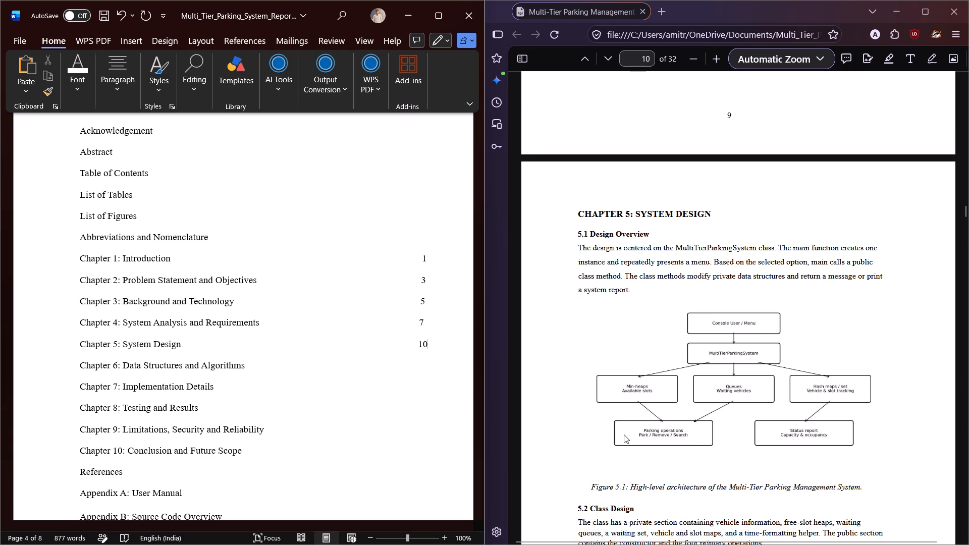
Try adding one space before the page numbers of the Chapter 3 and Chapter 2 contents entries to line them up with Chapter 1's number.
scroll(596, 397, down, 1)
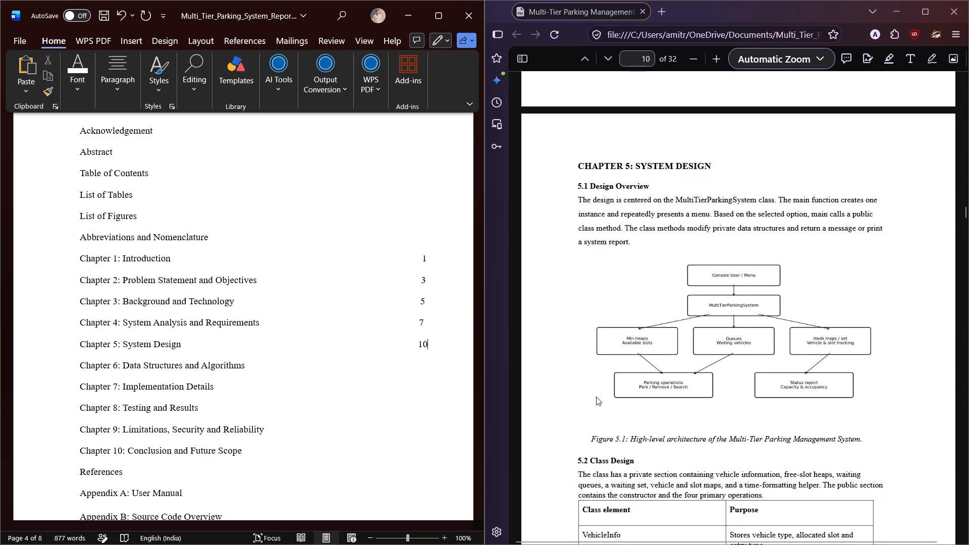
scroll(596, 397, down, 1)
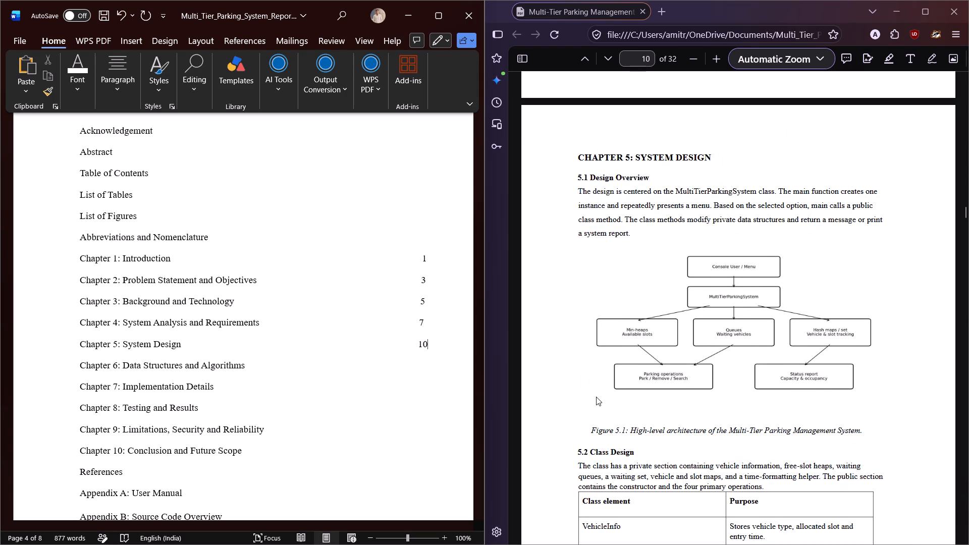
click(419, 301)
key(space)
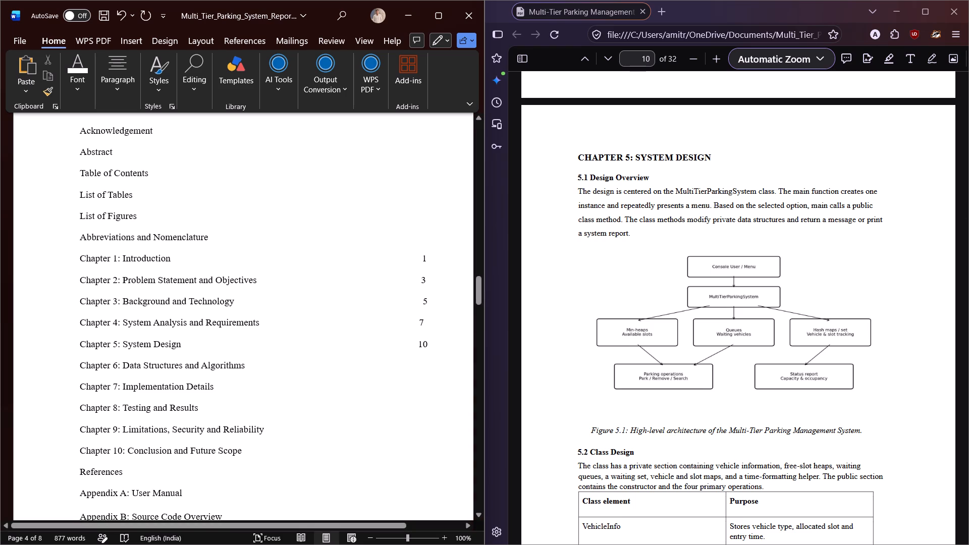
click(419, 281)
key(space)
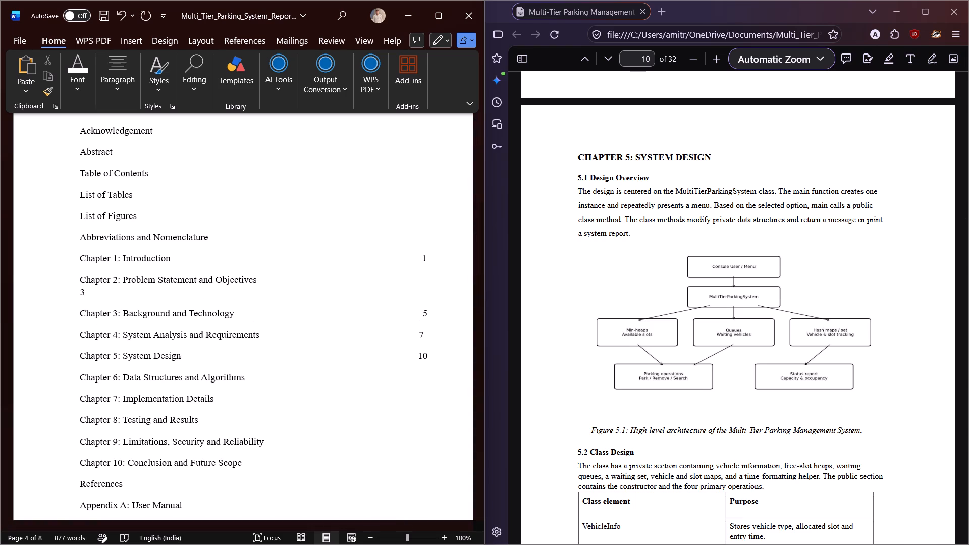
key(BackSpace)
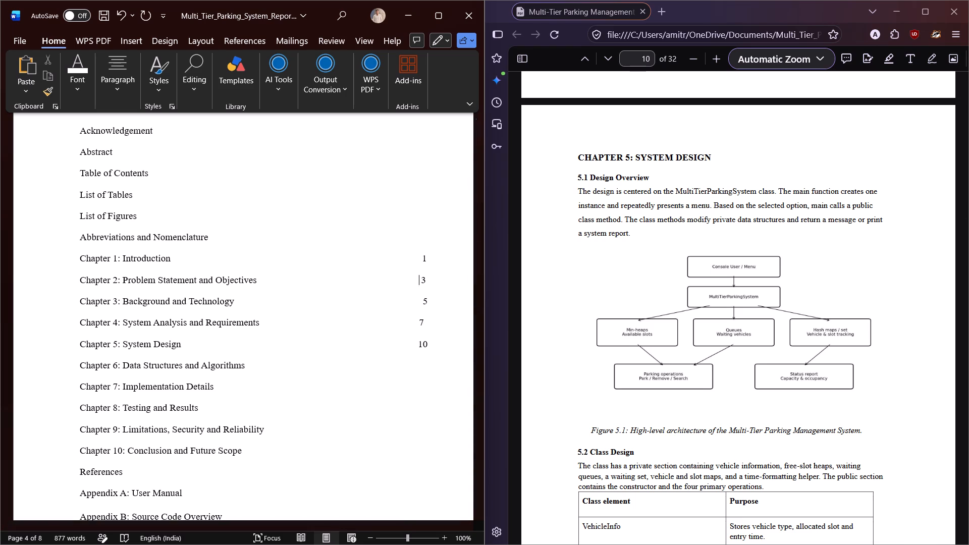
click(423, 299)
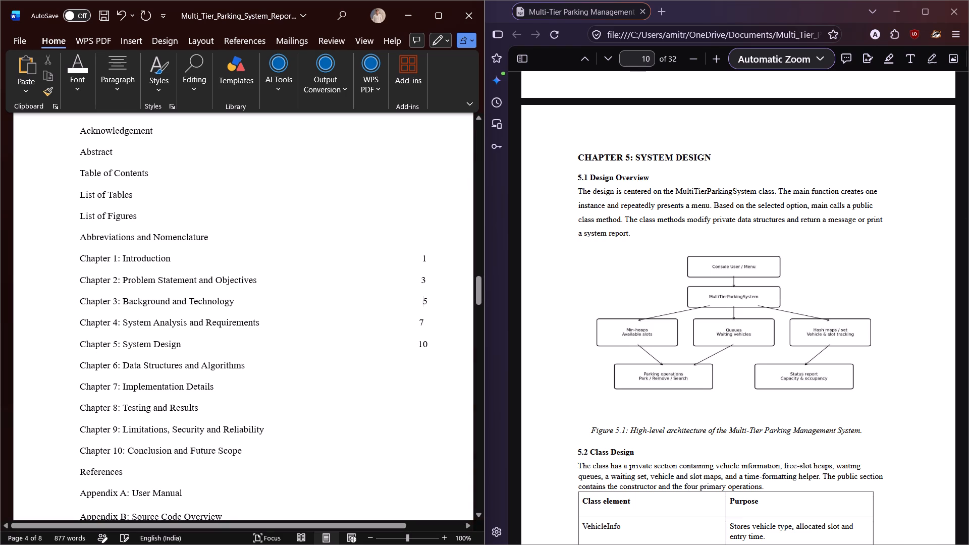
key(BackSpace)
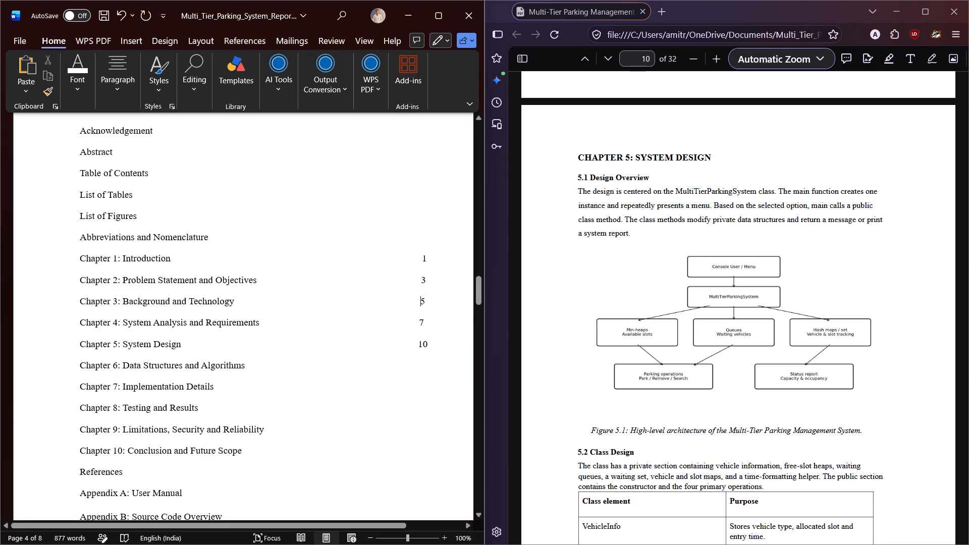
Add one space before the page numbers of the Chapter 4 and Chapter 3 contents entries to align them with the numbers above.
click(417, 320)
key(space)
key(space)
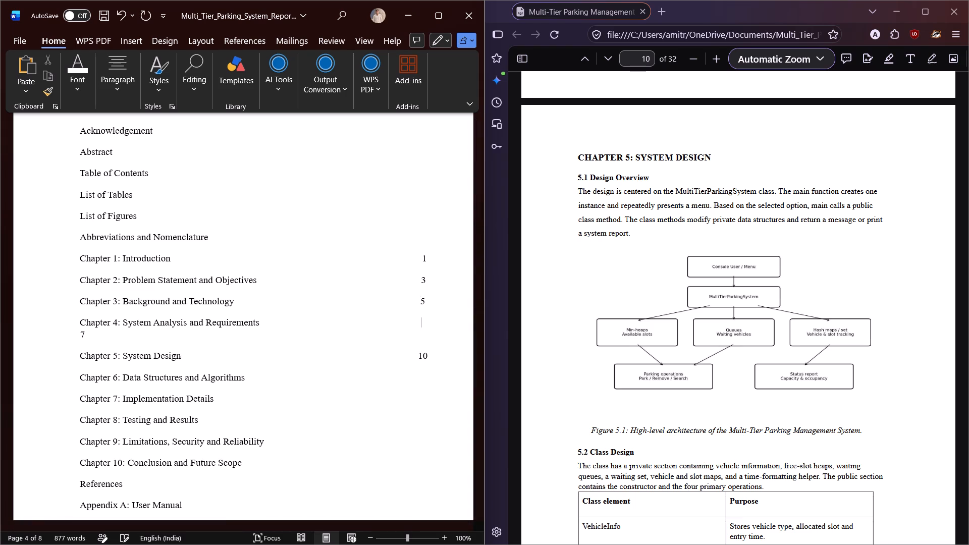
key(BackSpace)
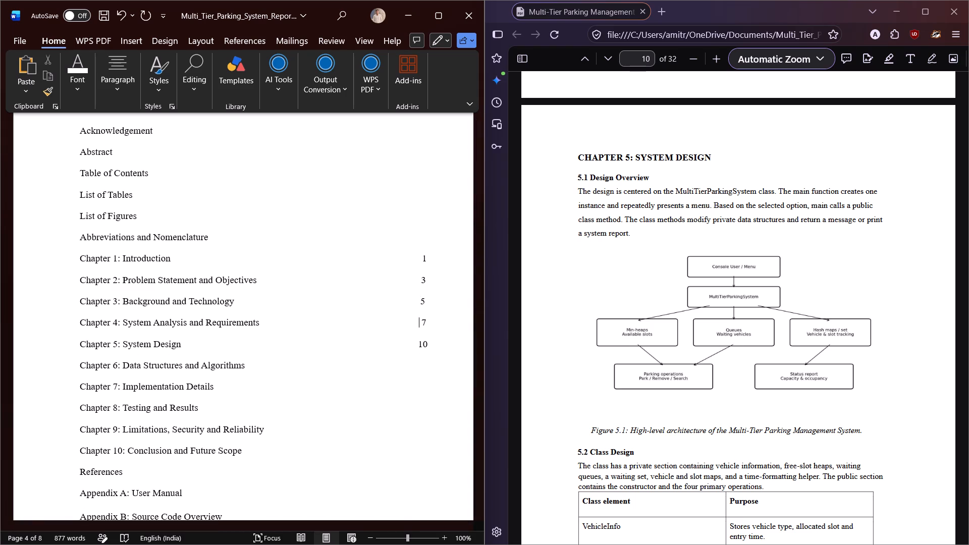
click(418, 302)
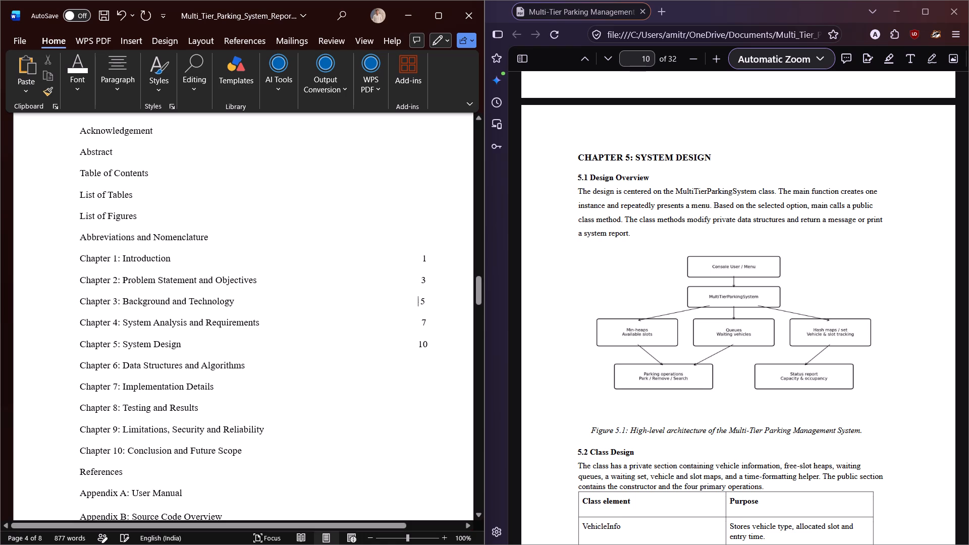
key(space)
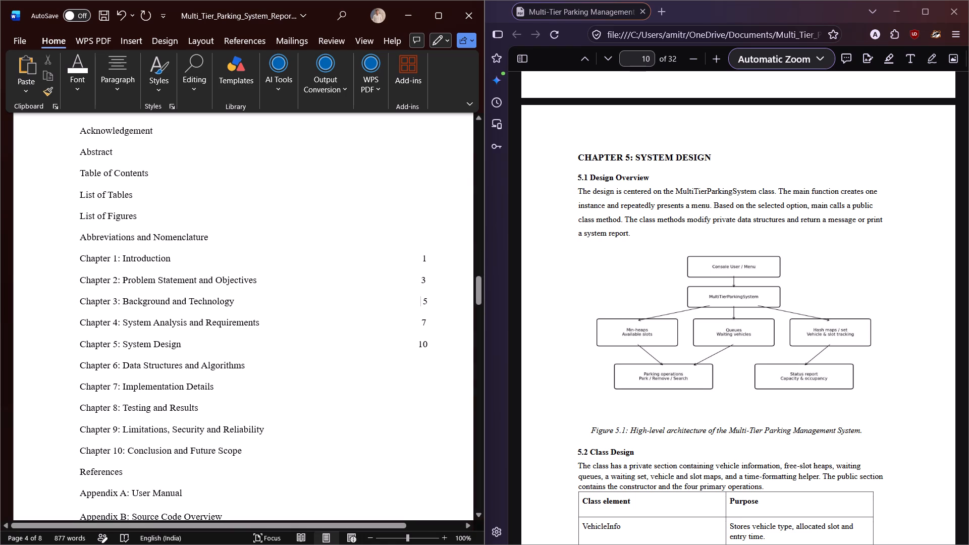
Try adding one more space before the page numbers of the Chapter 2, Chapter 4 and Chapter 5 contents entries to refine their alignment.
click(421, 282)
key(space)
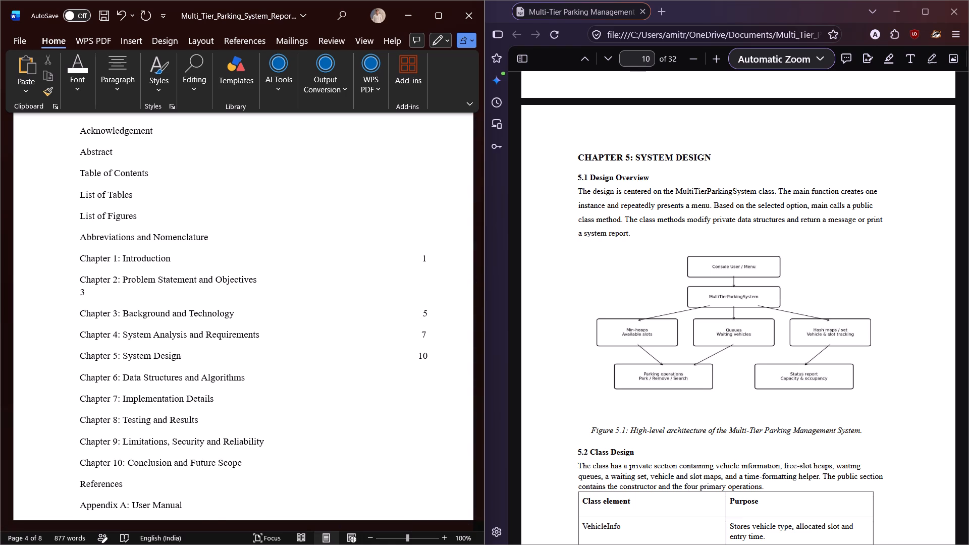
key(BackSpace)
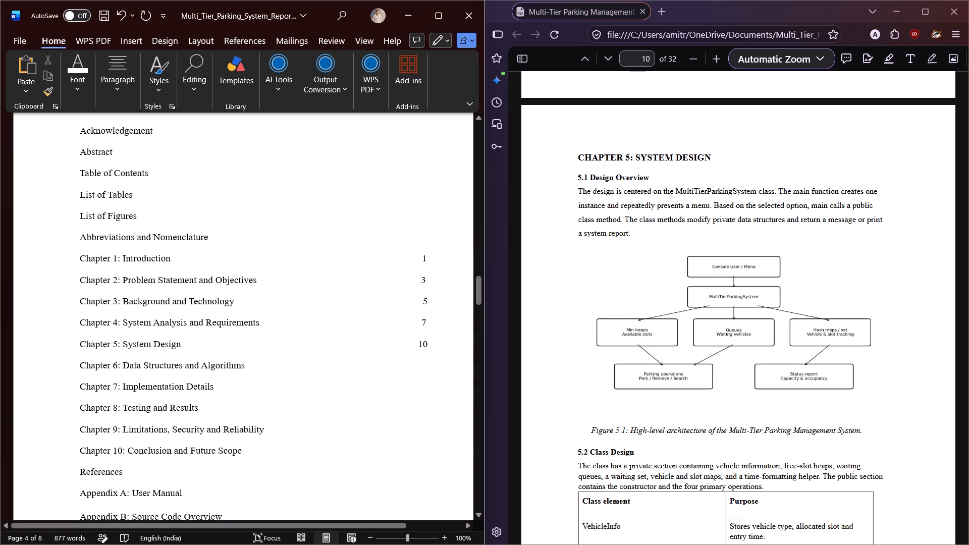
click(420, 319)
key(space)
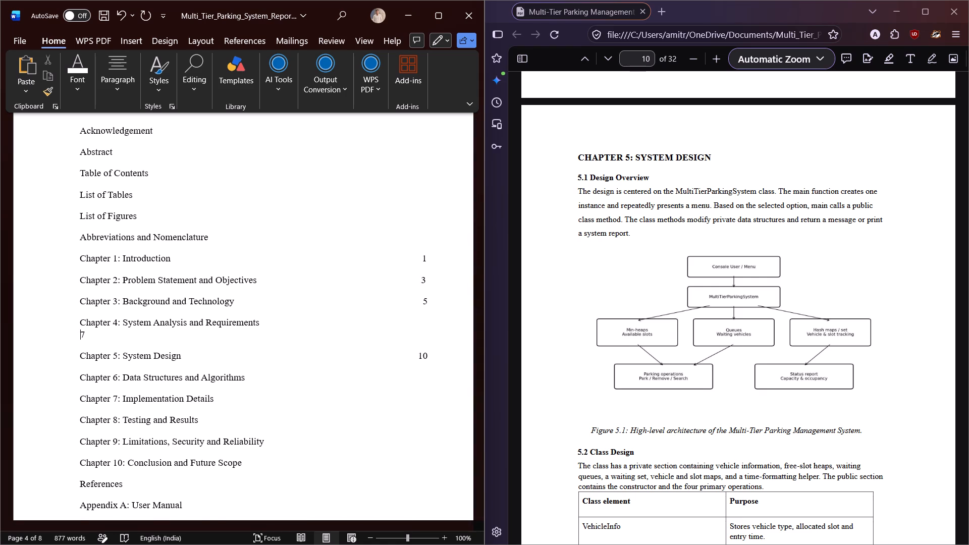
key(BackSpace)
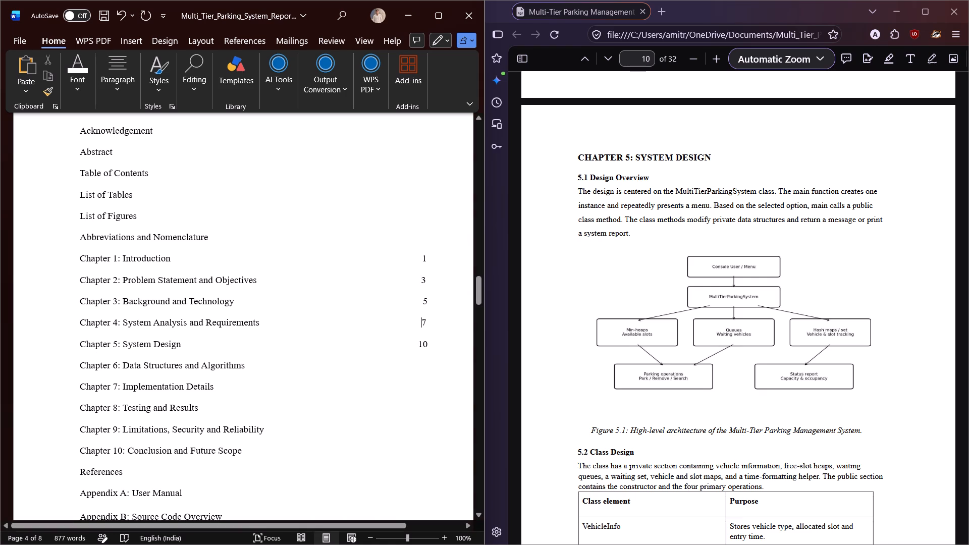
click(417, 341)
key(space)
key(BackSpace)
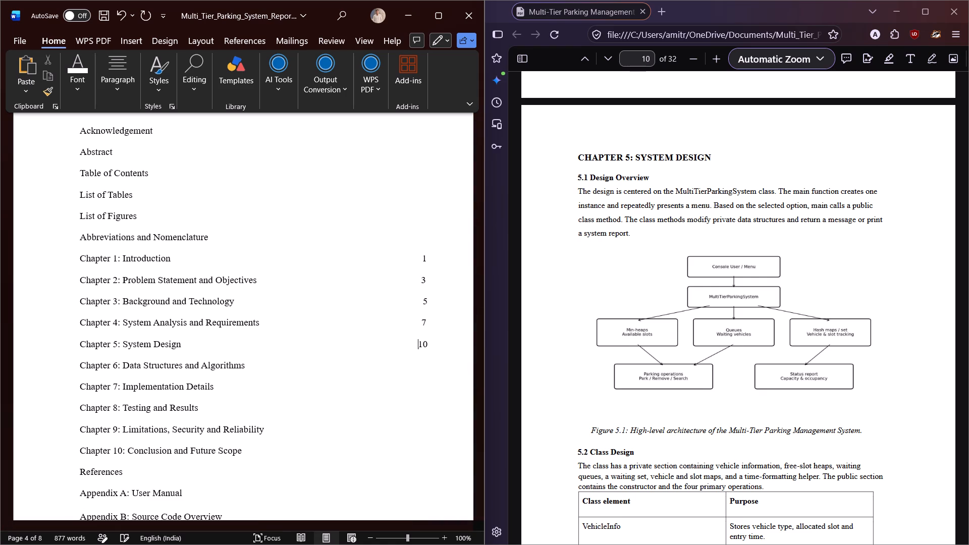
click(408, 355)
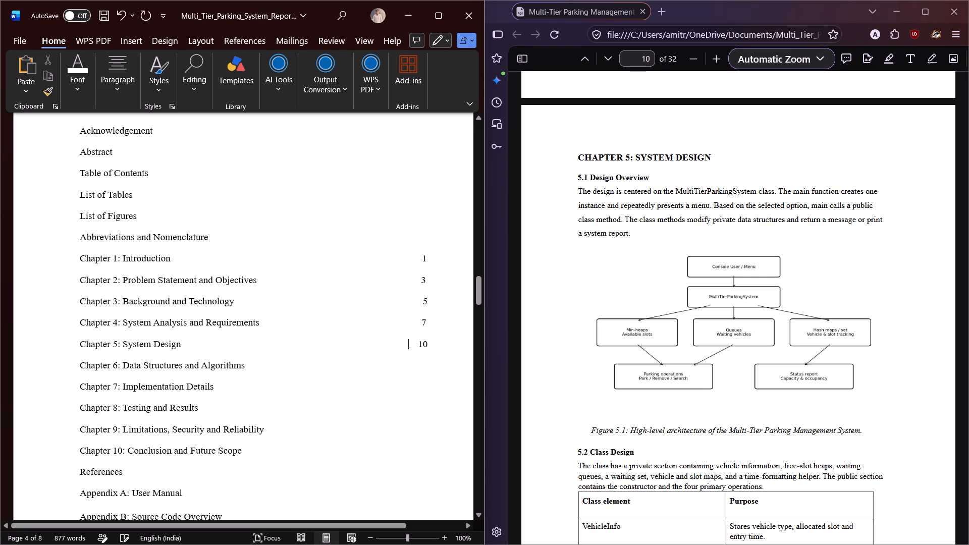
Add page number 14 to the "Chapter 6: Data Structures and Algorithms" entry, spaced out to align with the numbers above, using the PDF's page numbering.
click(276, 364)
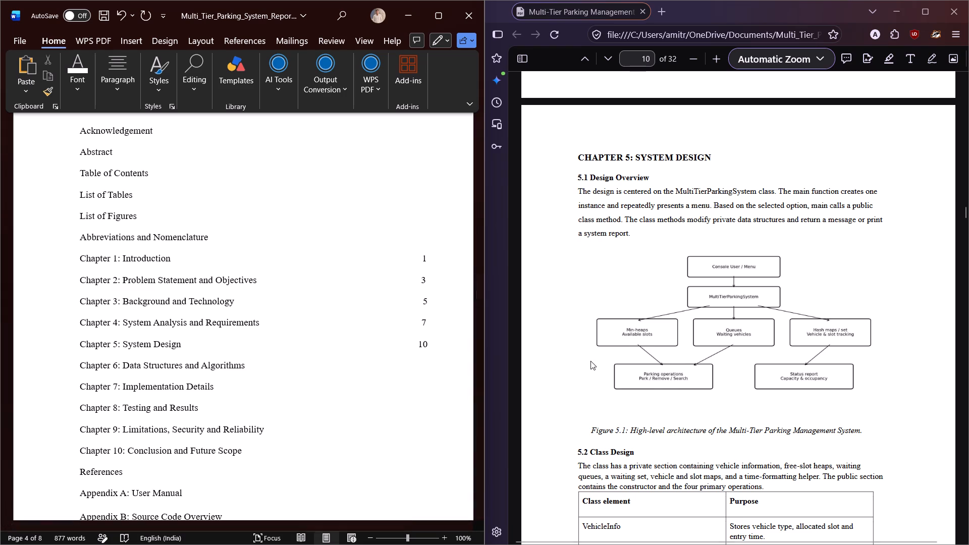
scroll(668, 393, down, 6)
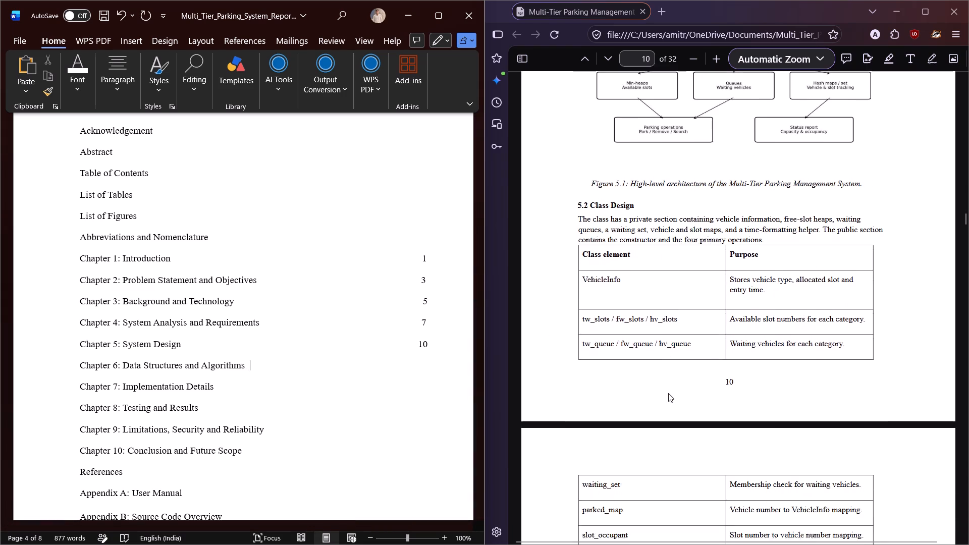
scroll(668, 393, down, 3)
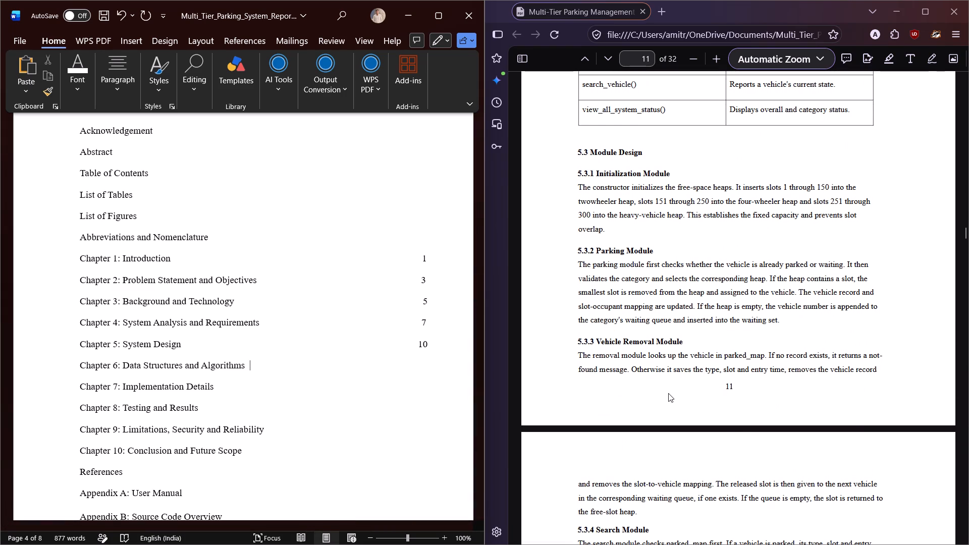
scroll(668, 393, down, 2)
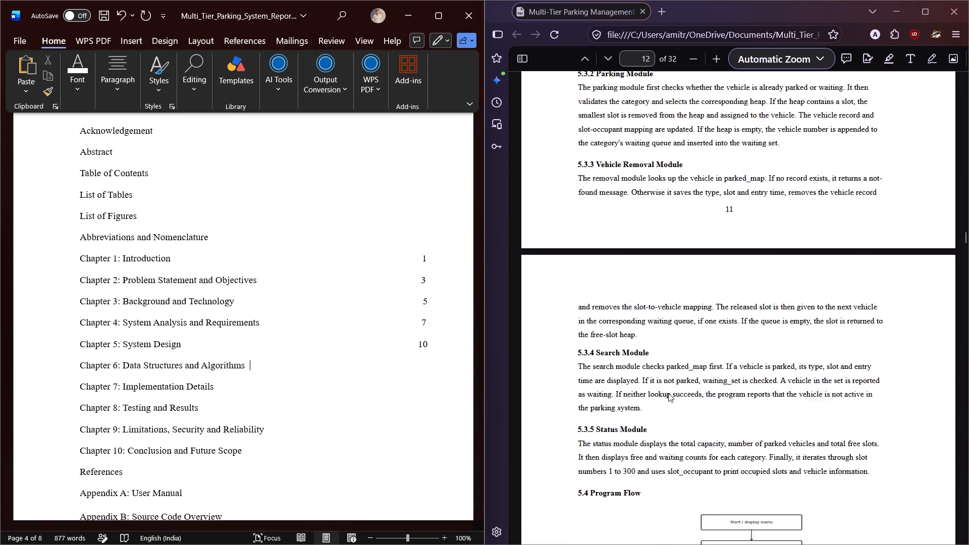
scroll(668, 393, down, 7)
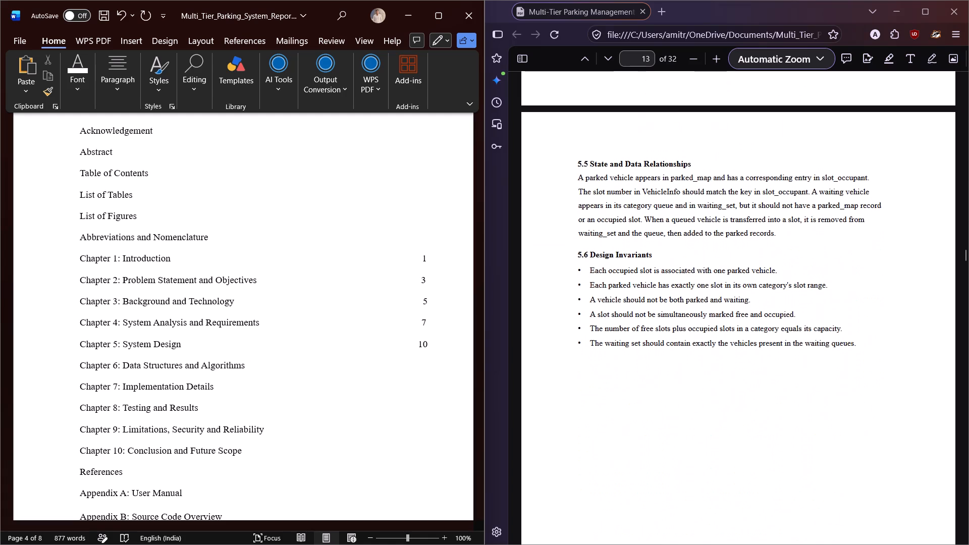
scroll(668, 393, down, 2)
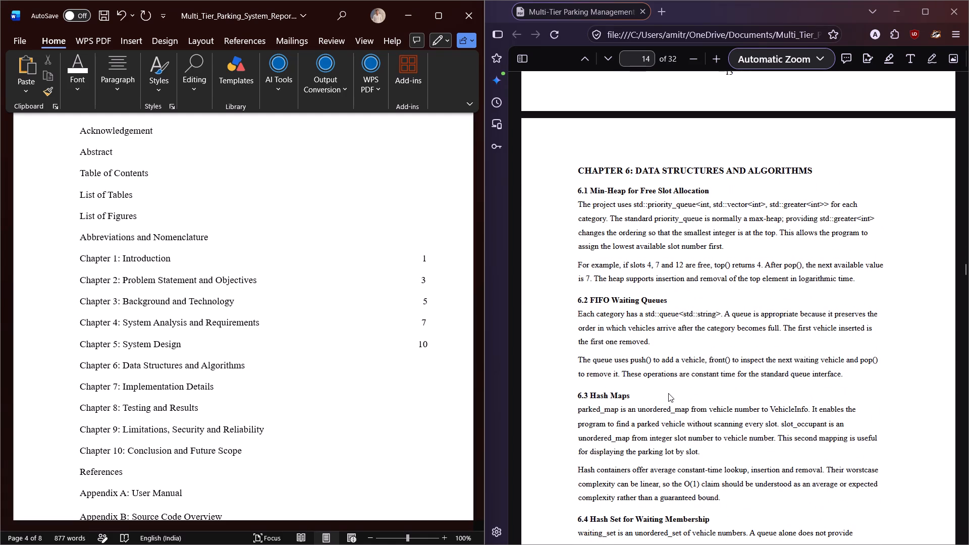
scroll(668, 393, down, 2)
scroll(668, 393, up, 1)
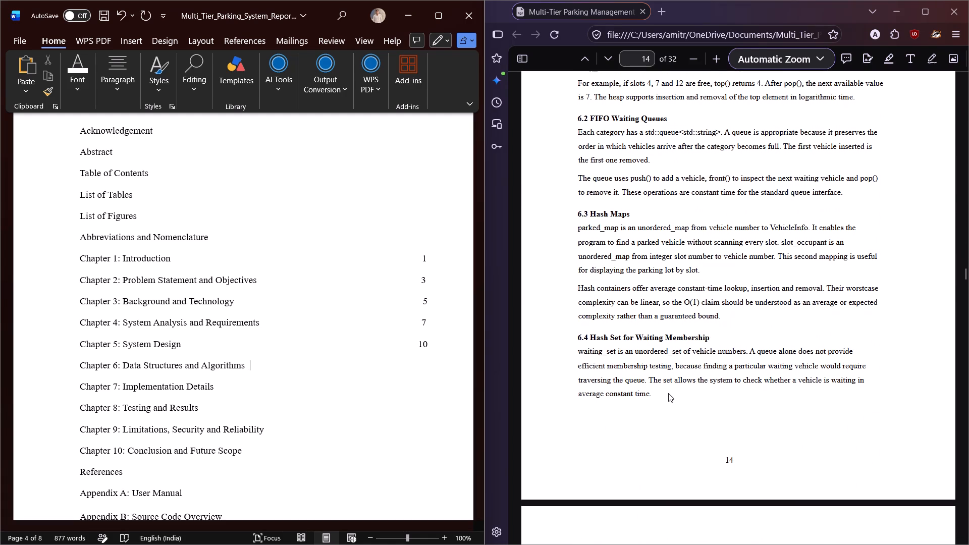
scroll(668, 393, up, 2)
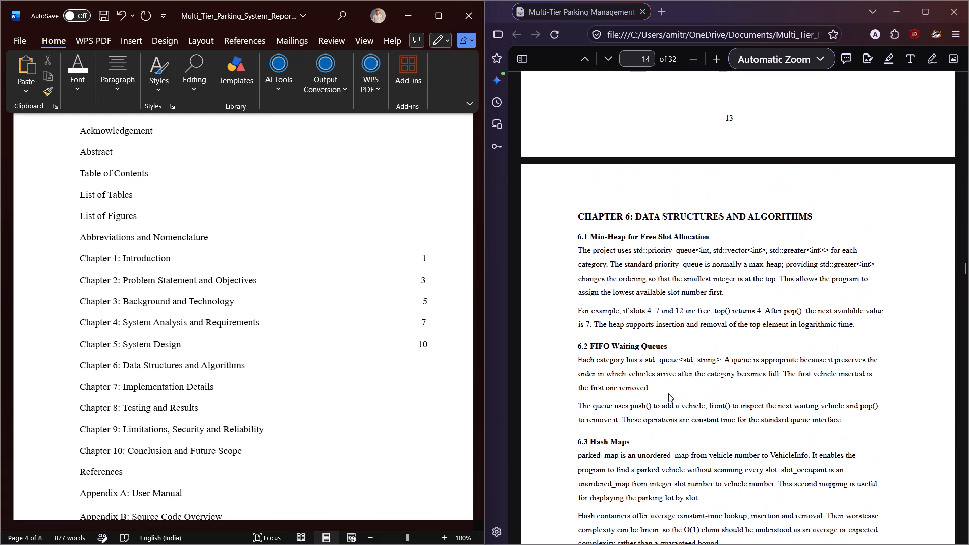
scroll(668, 393, up, 1)
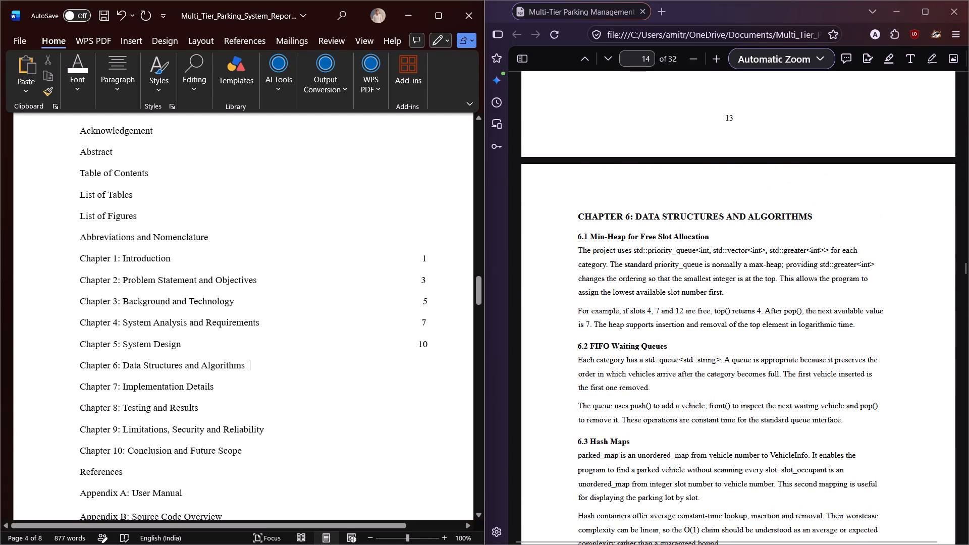
key(space)
key(space)
key(space)
key(space)
key(space)
key(space)
key(space)
key(space)
key(space)
key(space)
key(space)
key(space)
key(space)
key(space)
key(space)
key(space)
key(space)
key(space)
key(space)
key(space)
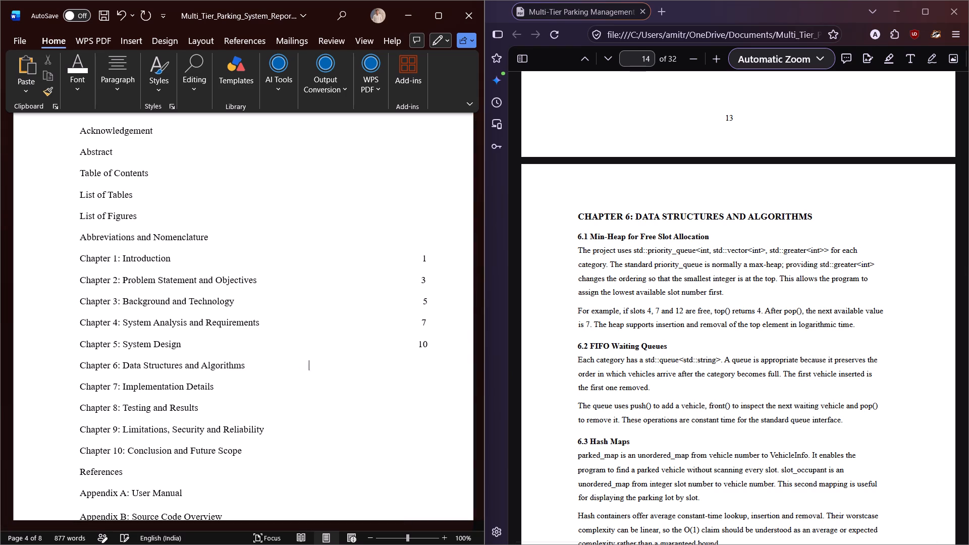
key(space)
key(space)
key(space)
key(space)
text(14)
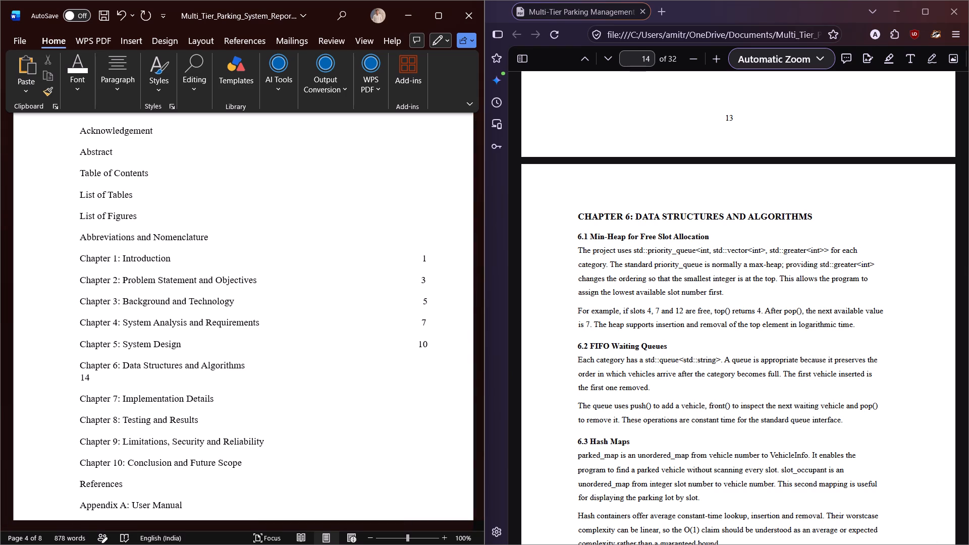
click(418, 361)
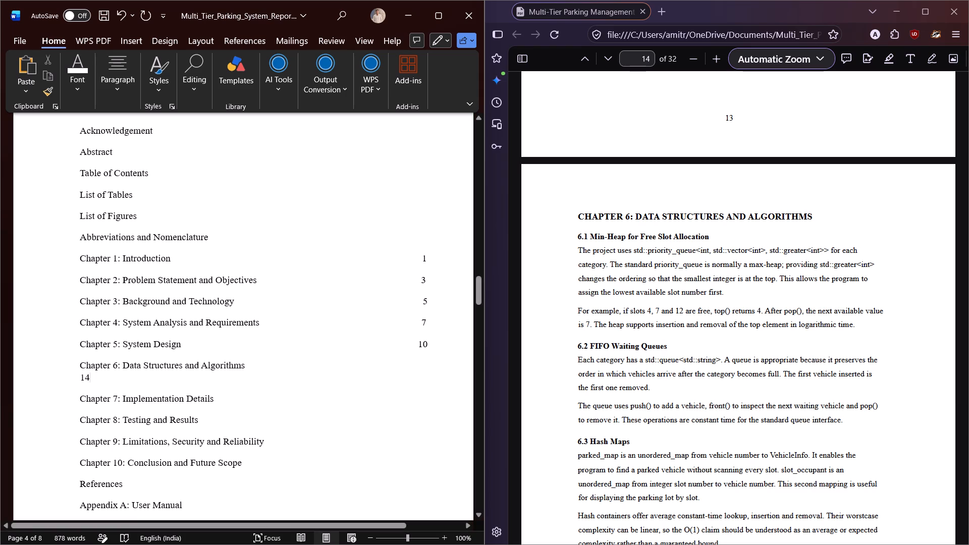
key(BackSpace)
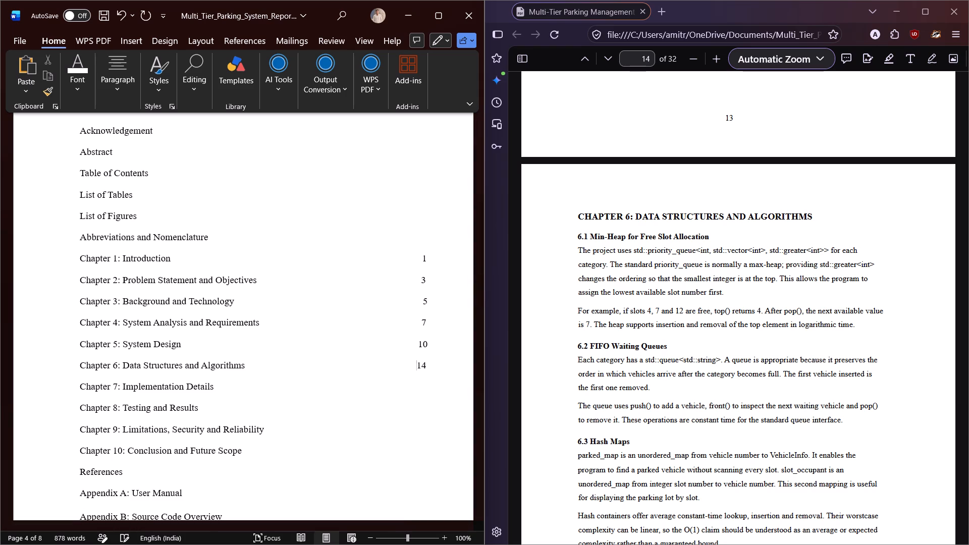
Add page number 17 to the "Chapter 7: Implementation Details" entry, spaced out to align with the numbers above, using the PDF's page numbering.
click(418, 379)
click(360, 396)
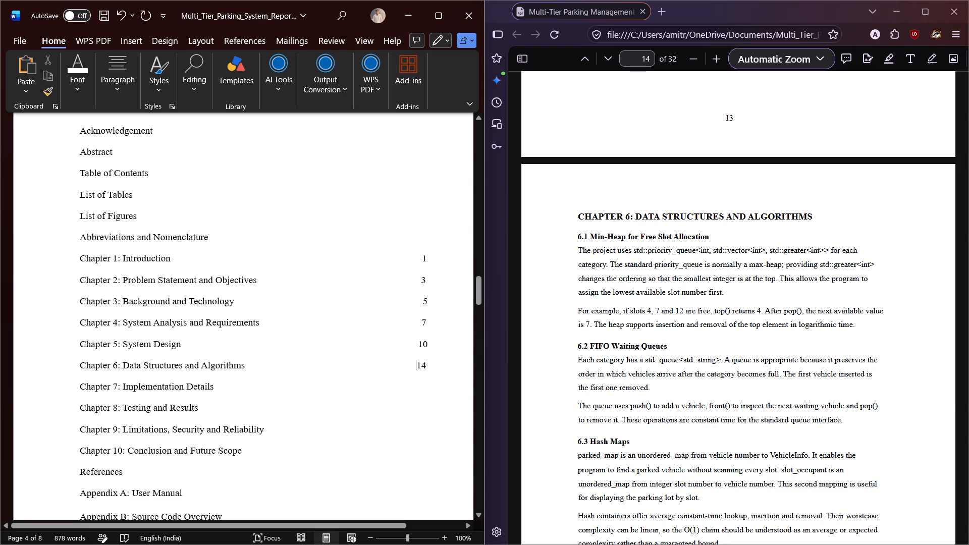
key(space)
key(space)
key(space)
key(space)
key(space)
key(space)
key(space)
key(space)
key(space)
key(space)
key(space)
key(space)
key(space)
key(space)
key(space)
key(space)
key(space)
key(space)
key(space)
key(space)
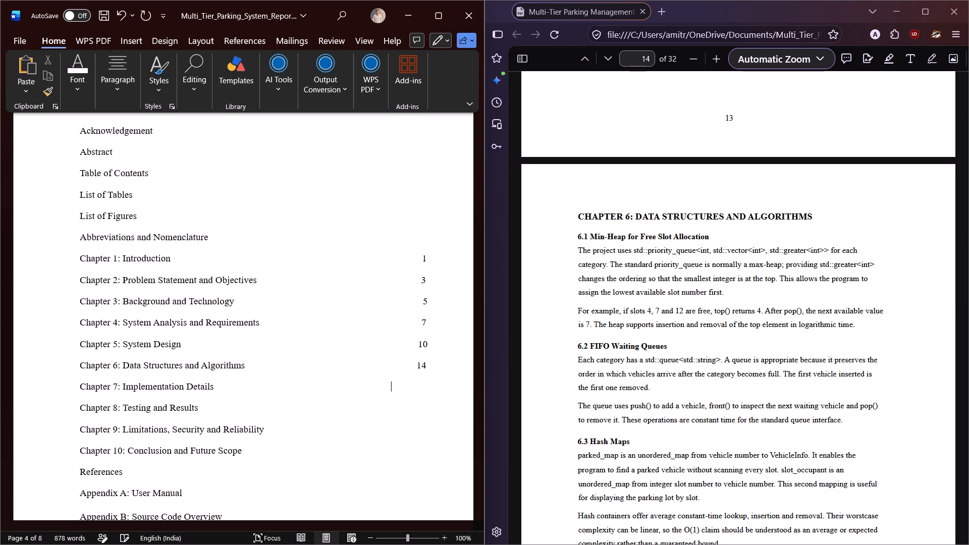
key(space)
key(space)
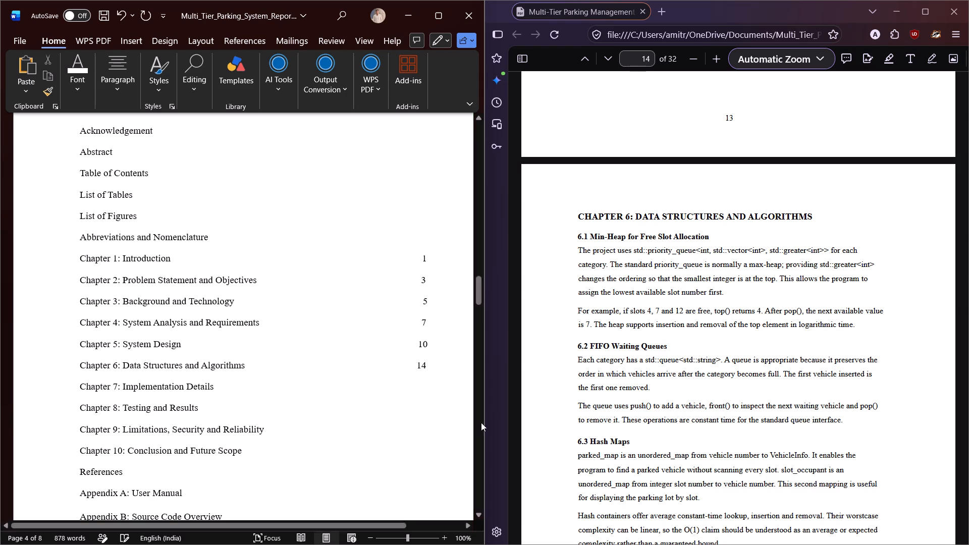
scroll(556, 467, down, 8)
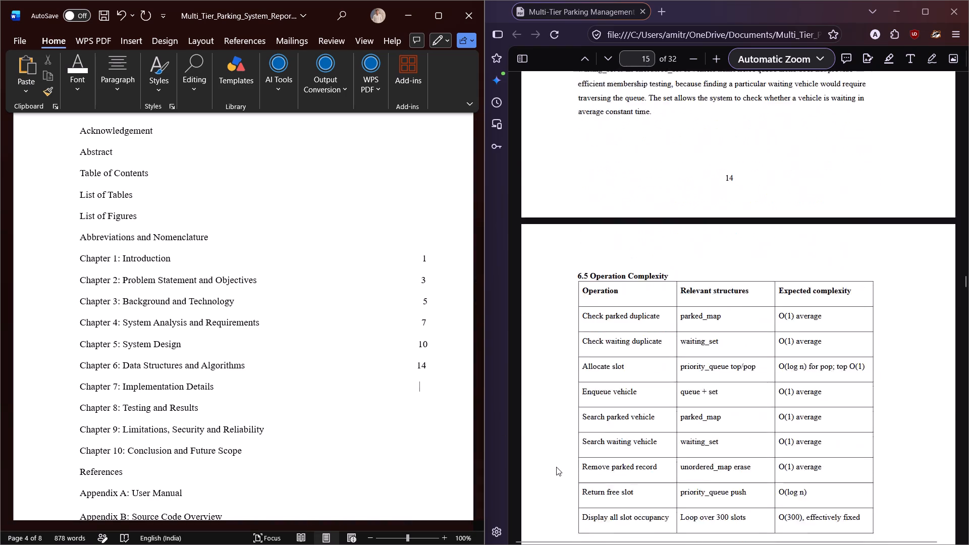
scroll(556, 467, down, 7)
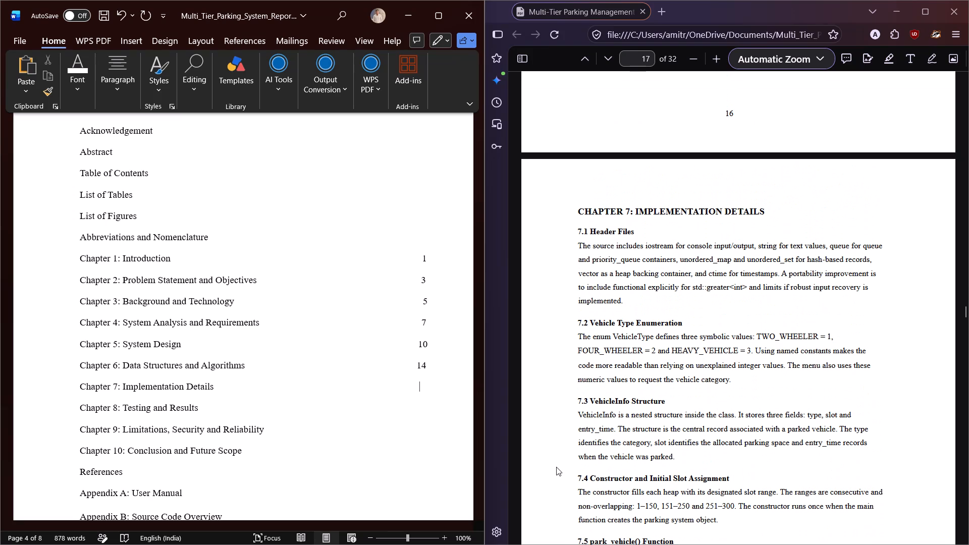
key(1)
key(7)
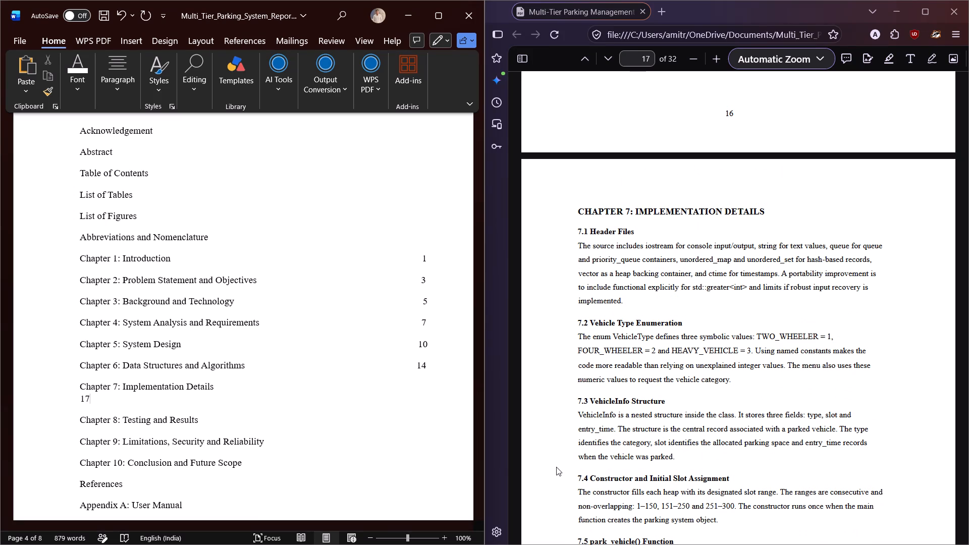
click(320, 387)
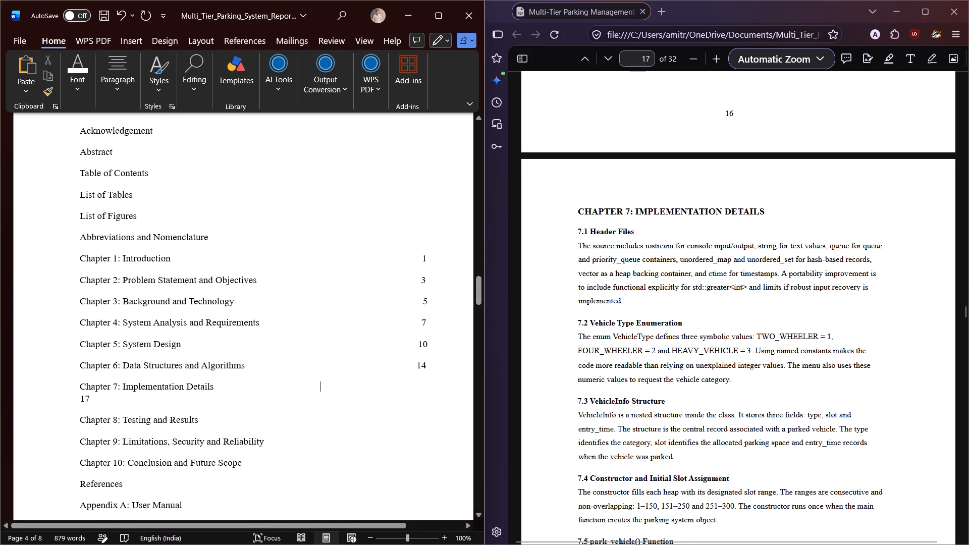
key(BackSpace)
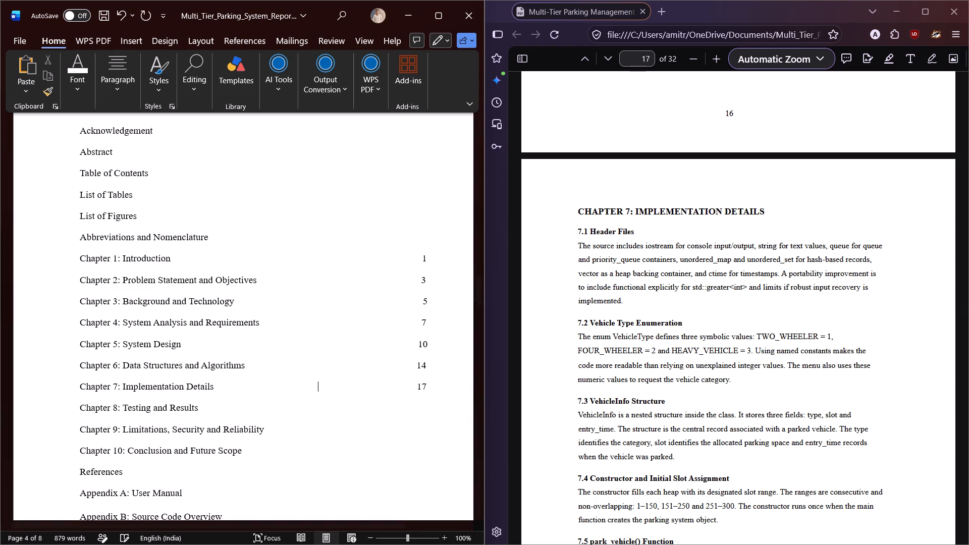
Add page number 20 to the "Chapter 8: Testing and Results" entry, spaced out to align with the numbers above, using the PDF's page numbering.
click(403, 420)
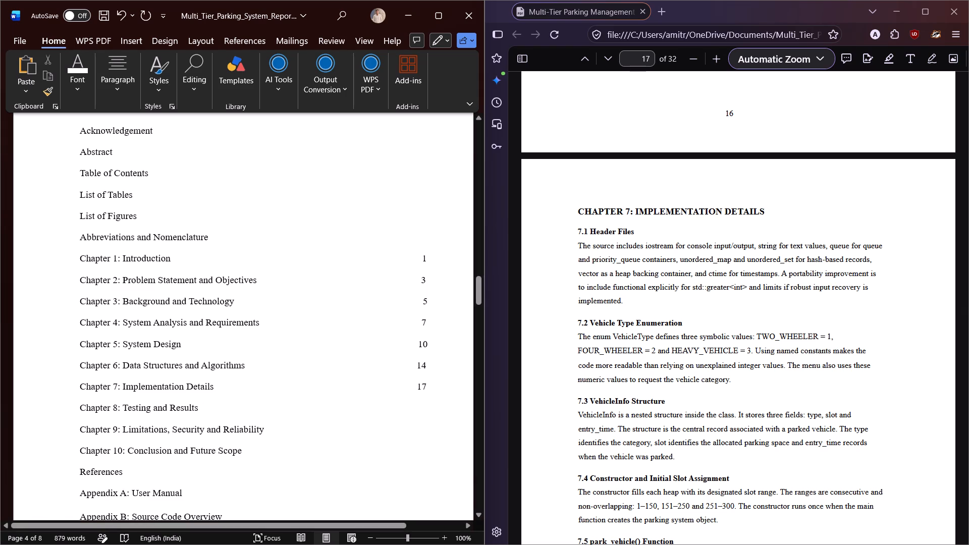
key(space)
key(space)
key(space)
key(space)
key(space)
key(space)
key(space)
key(space)
key(space)
key(space)
key(space)
key(space)
key(space)
key(space)
key(space)
key(space)
key(space)
key(space)
key(space)
key(space)
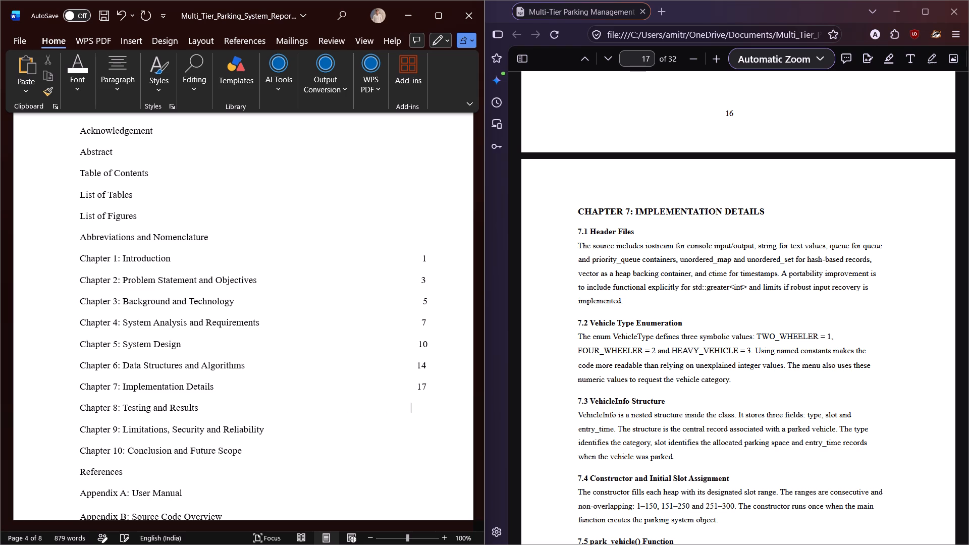
key(space)
key(space)
scroll(603, 408, down, 5)
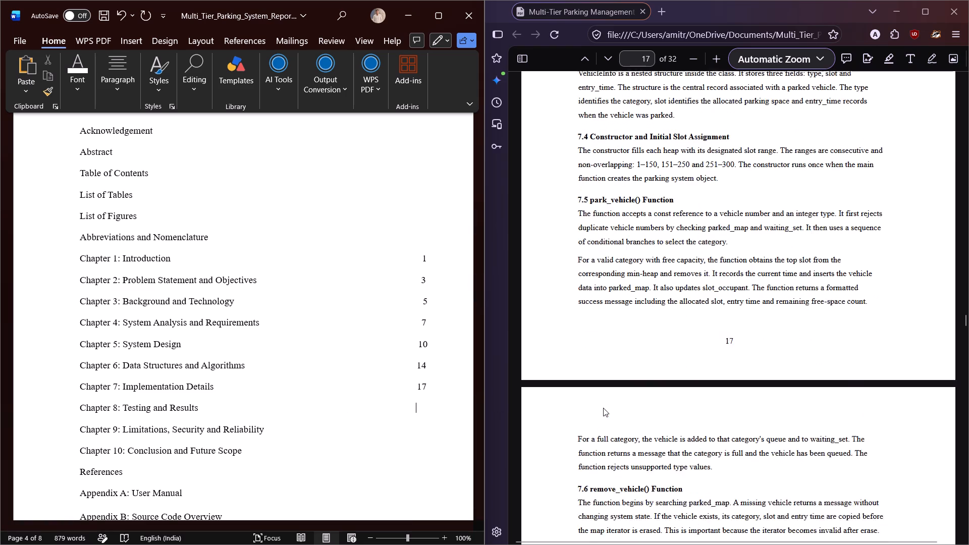
scroll(603, 408, down, 10)
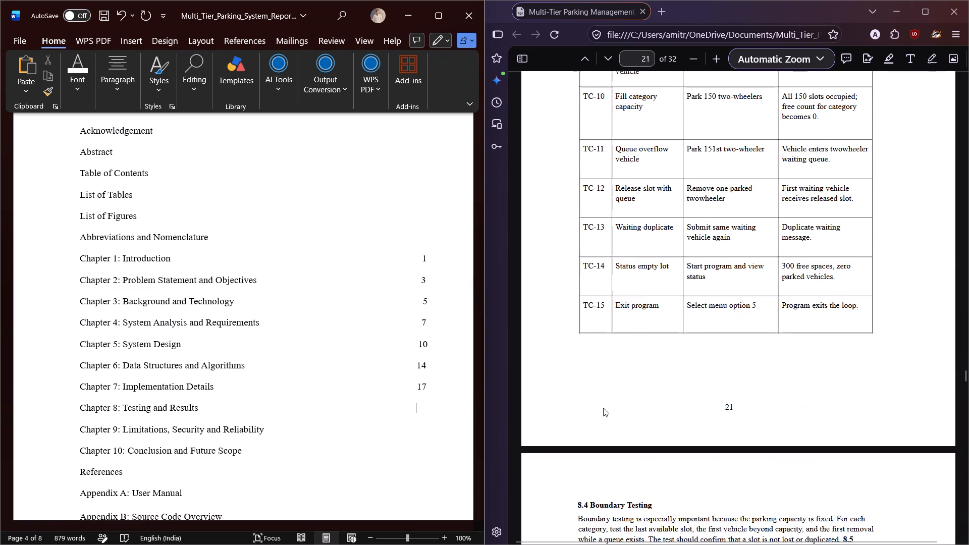
scroll(603, 408, up, 4)
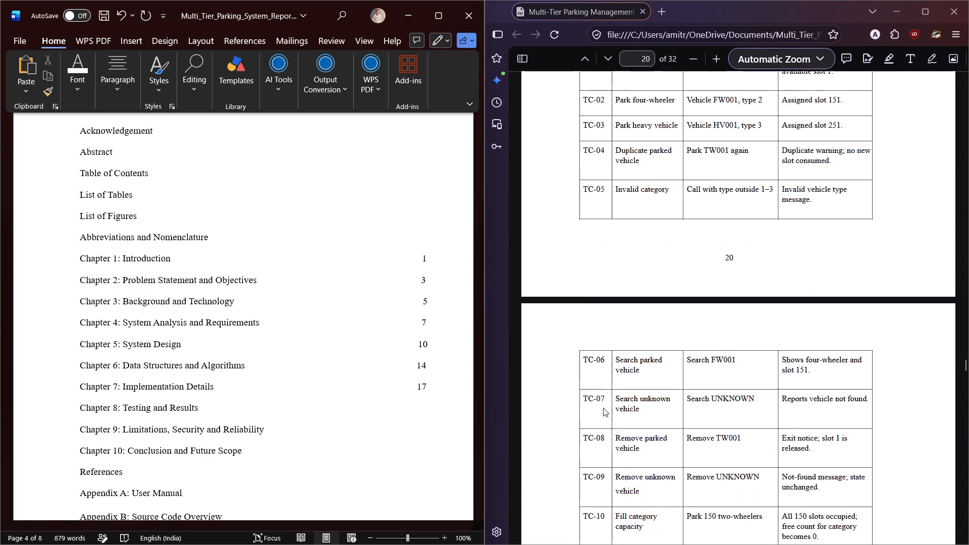
scroll(603, 408, up, 3)
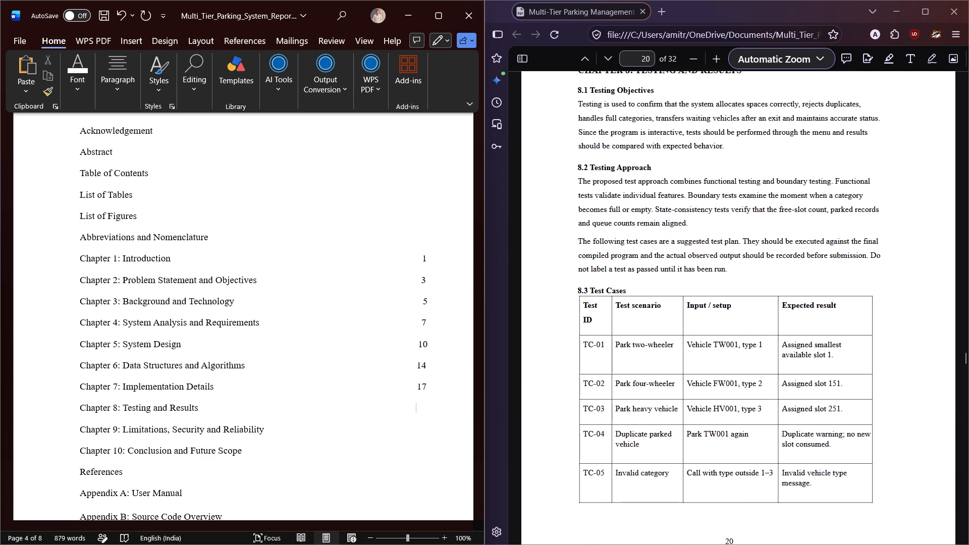
scroll(603, 408, up, 1)
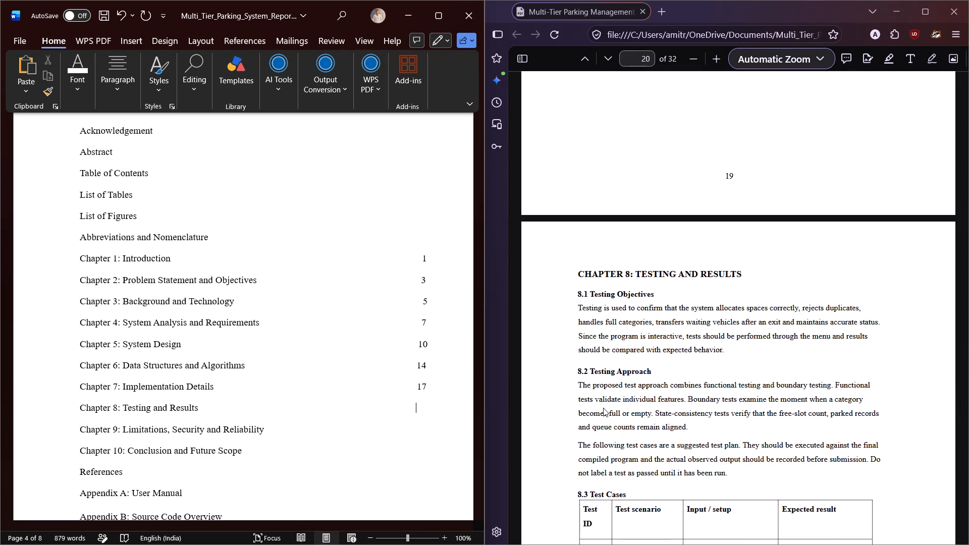
text(20)
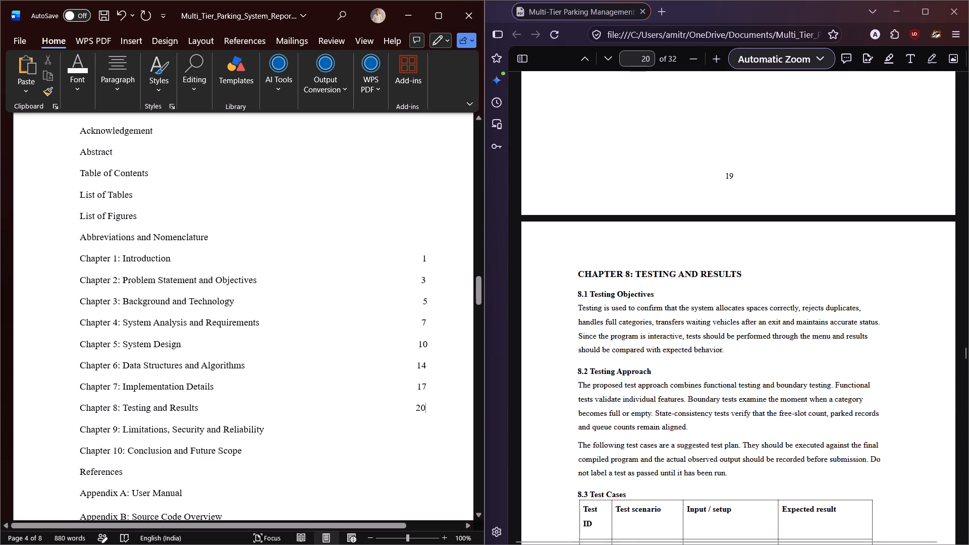
click(410, 406)
key(space)
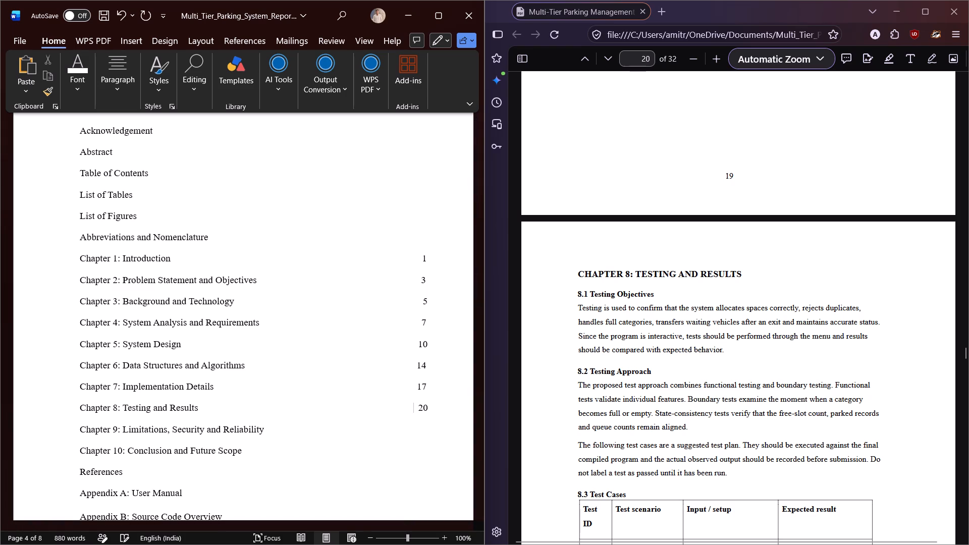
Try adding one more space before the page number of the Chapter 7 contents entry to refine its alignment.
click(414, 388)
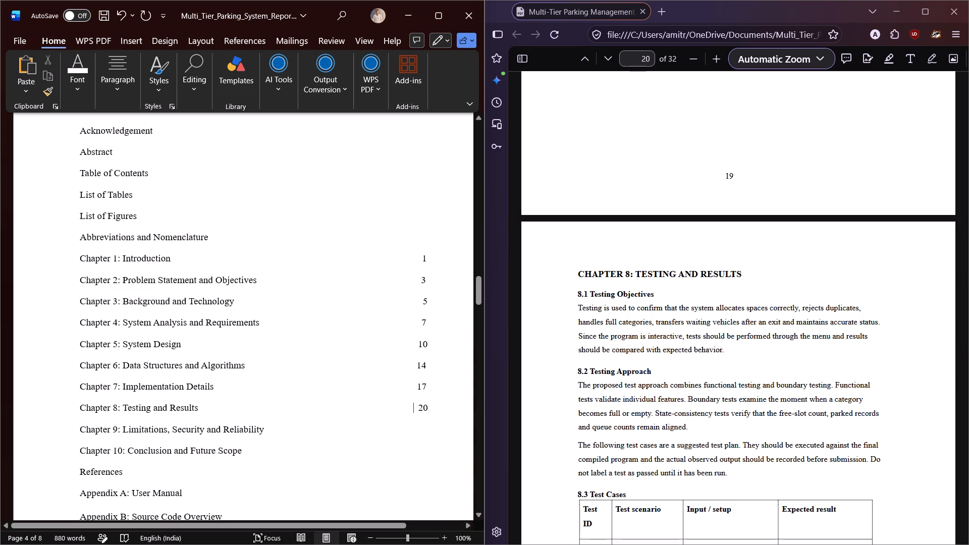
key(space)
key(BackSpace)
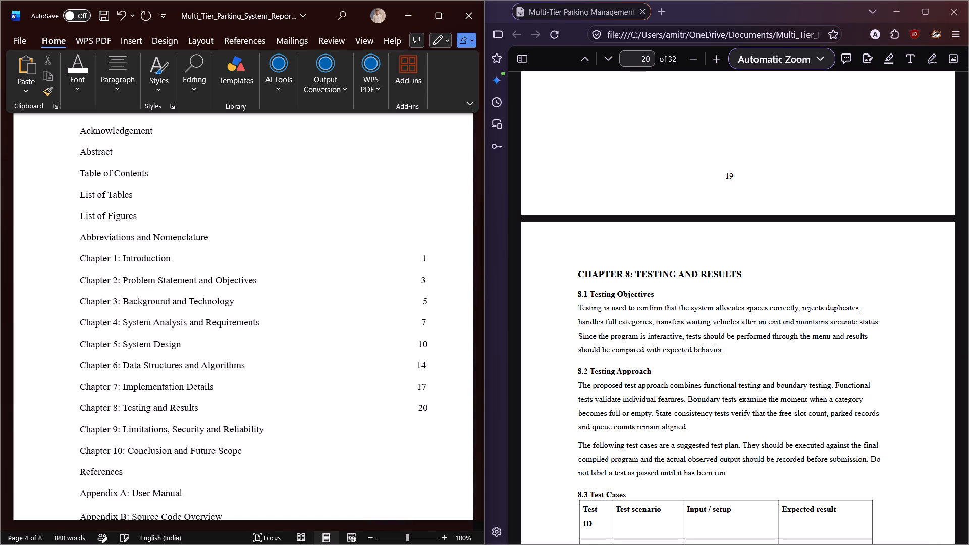
Add page number 24 to the "Chapter 9: Limitations, Security and Reliability" entry, spaced to align with the numbers above, using the PDF's page numbering.
scroll(414, 416, down, 1)
click(398, 357)
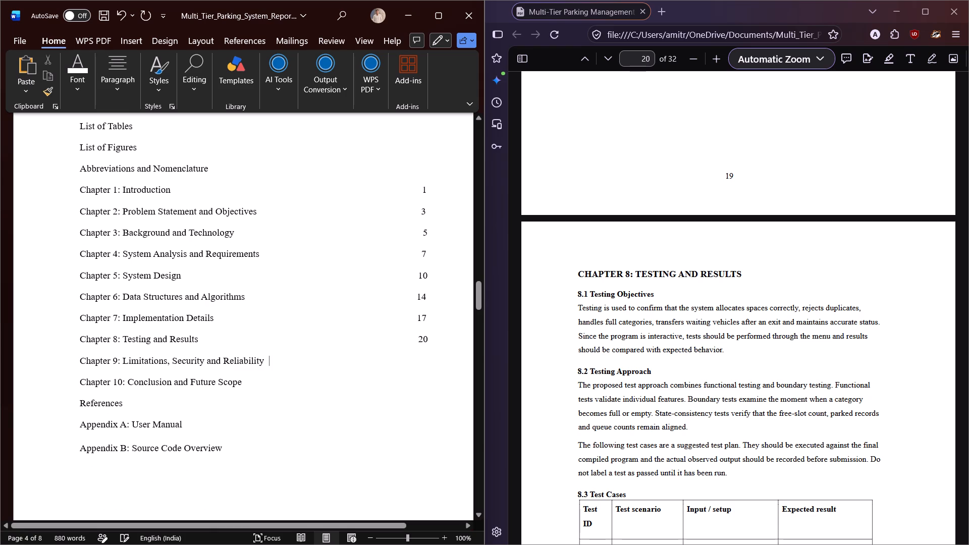
key(space)
key(space)
key(space)
key(space)
key(space)
key(space)
key(space)
key(space)
key(space)
key(space)
key(space)
key(space)
key(space)
key(space)
key(space)
key(space)
key(space)
key(space)
key(space)
key(space)
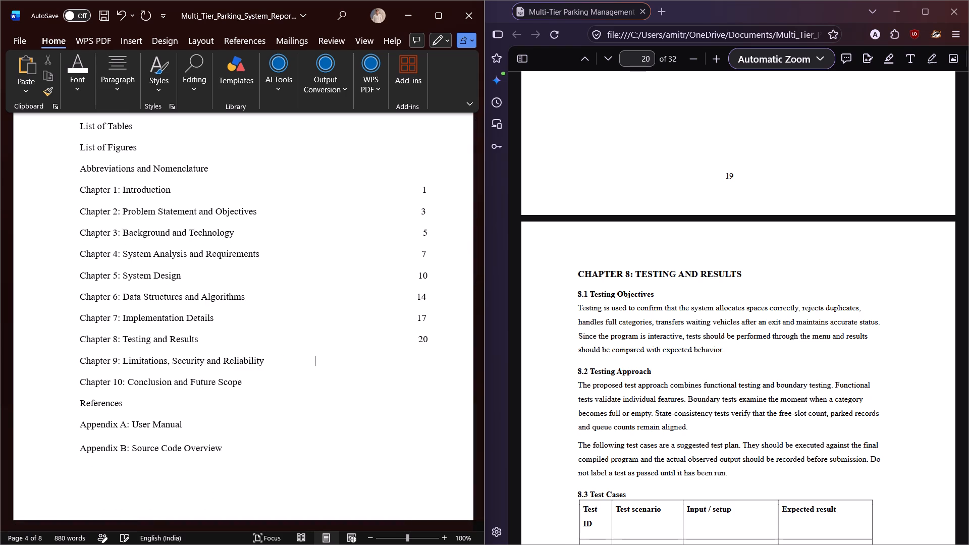
key(space)
key(space)
scroll(601, 421, down, 2)
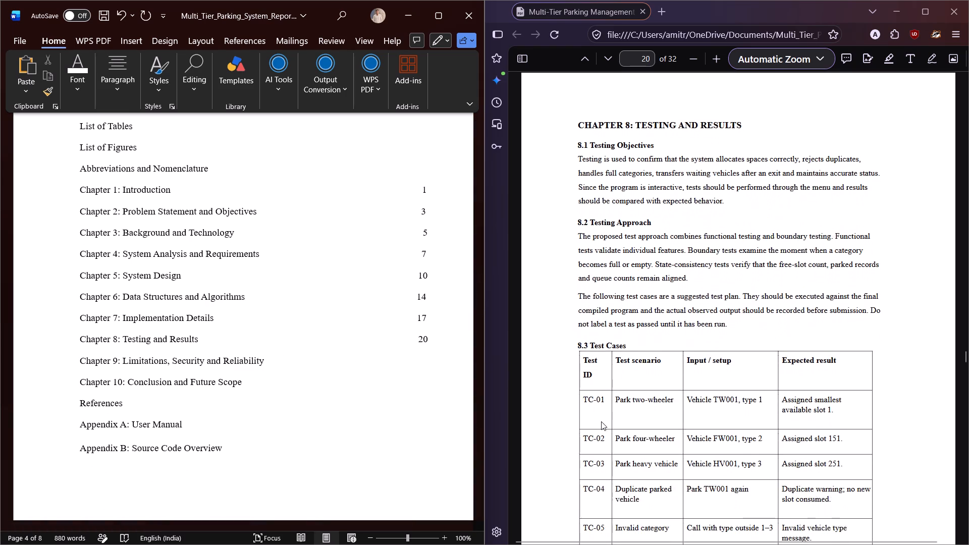
scroll(601, 421, down, 4)
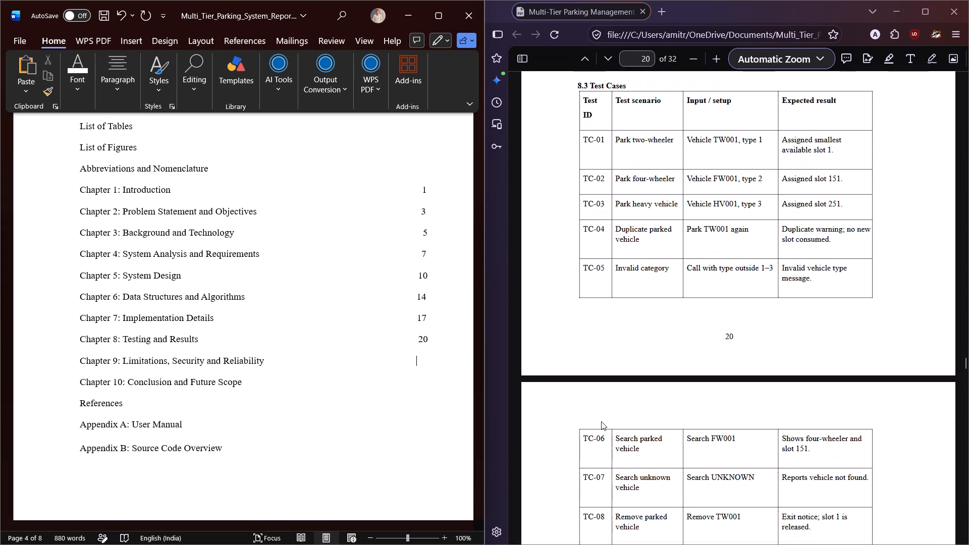
scroll(601, 421, down, 5)
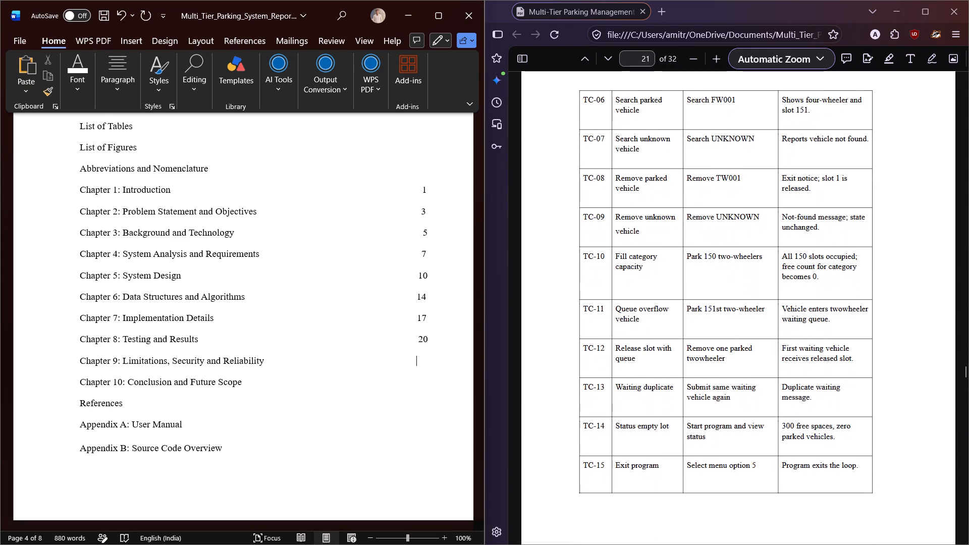
scroll(601, 421, down, 2)
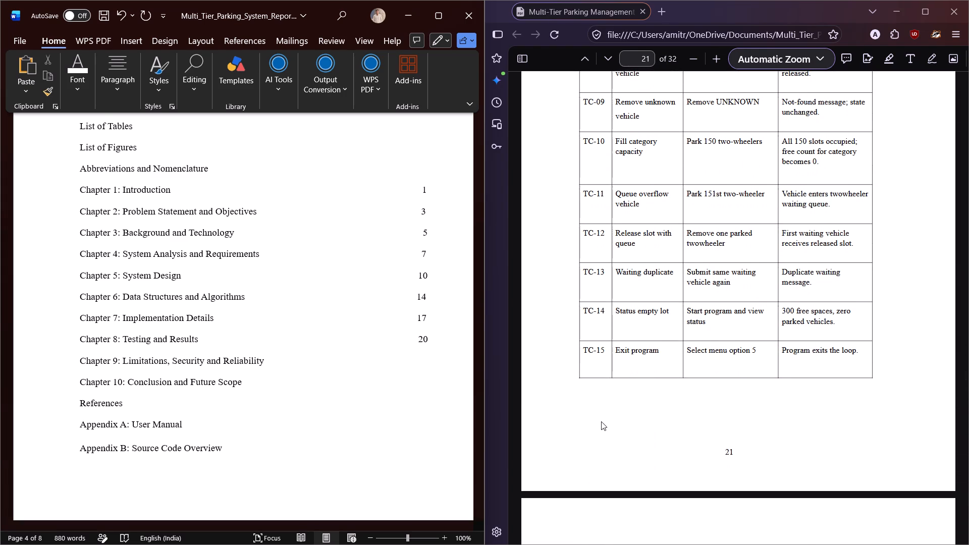
scroll(601, 421, down, 4)
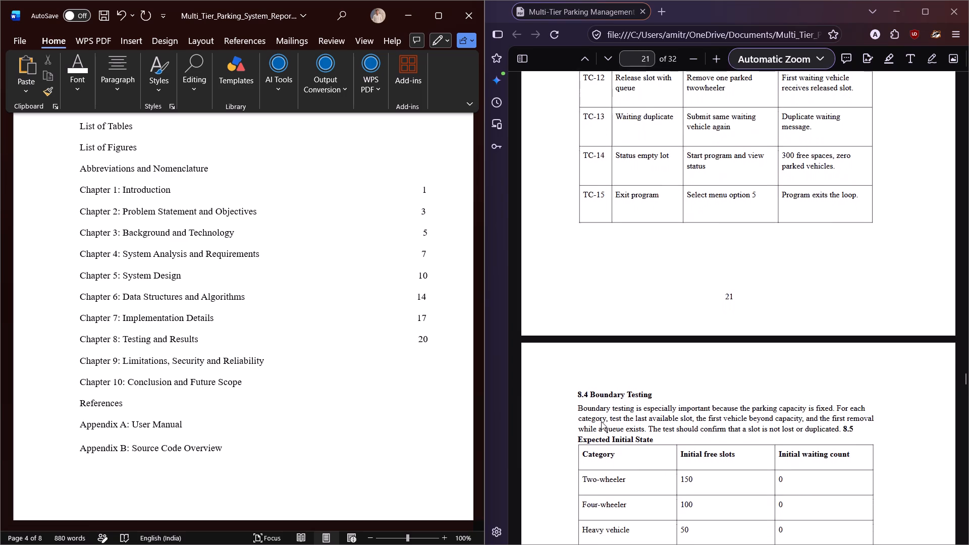
scroll(601, 421, down, 9)
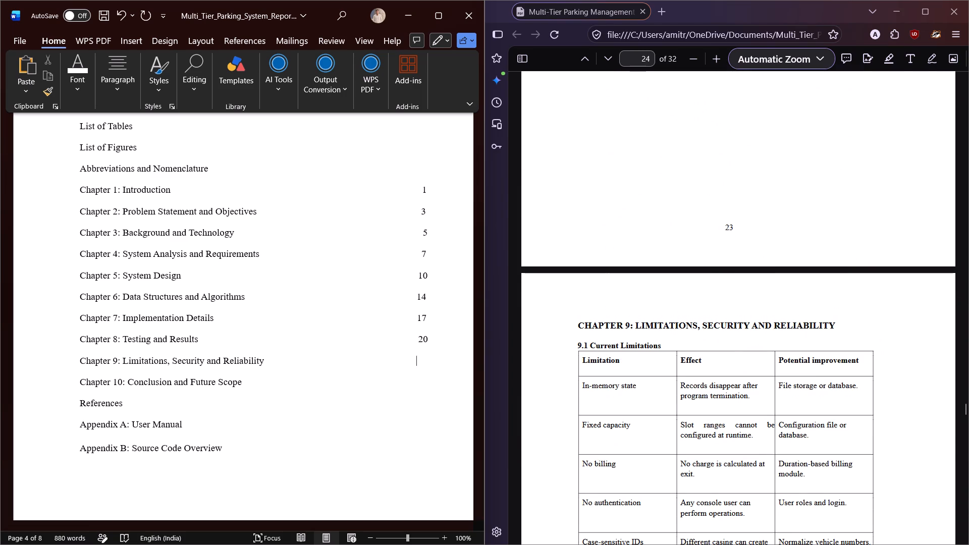
key(space)
key(2)
key(4)
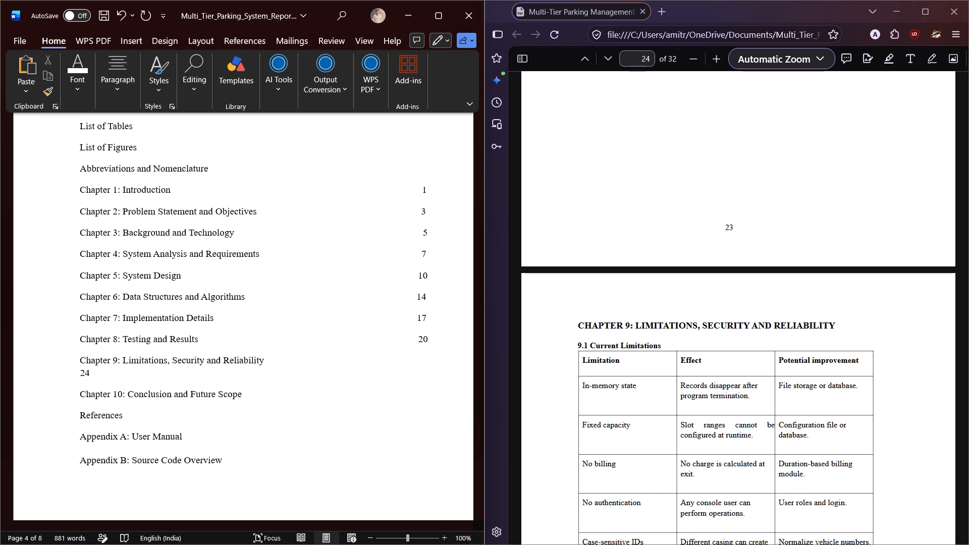
key(Left)
key(Left)
key(BackSpace)
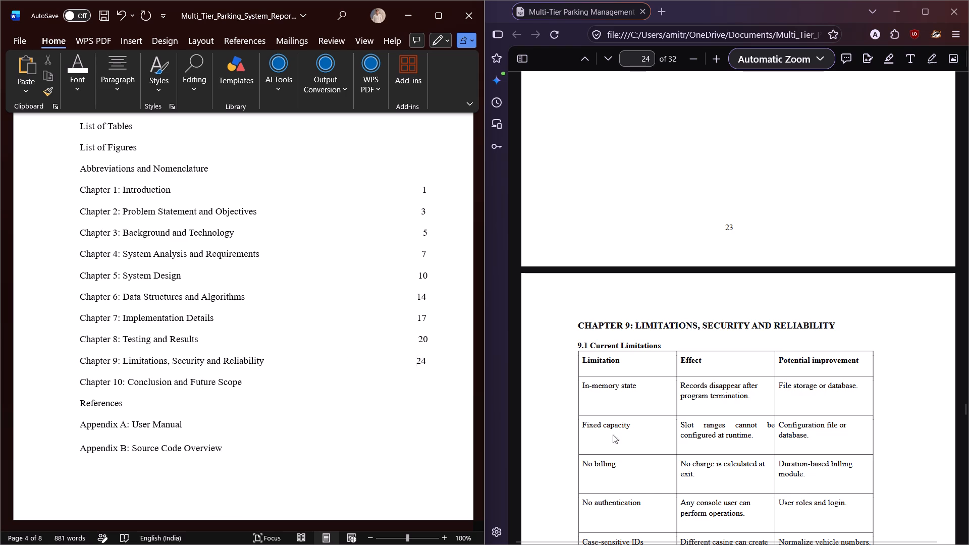
Add page number 26 to the "Chapter 10: Conclusion and Future Scope" entry, spaced to align with the numbers above, using the PDF's page numbering.
click(369, 394)
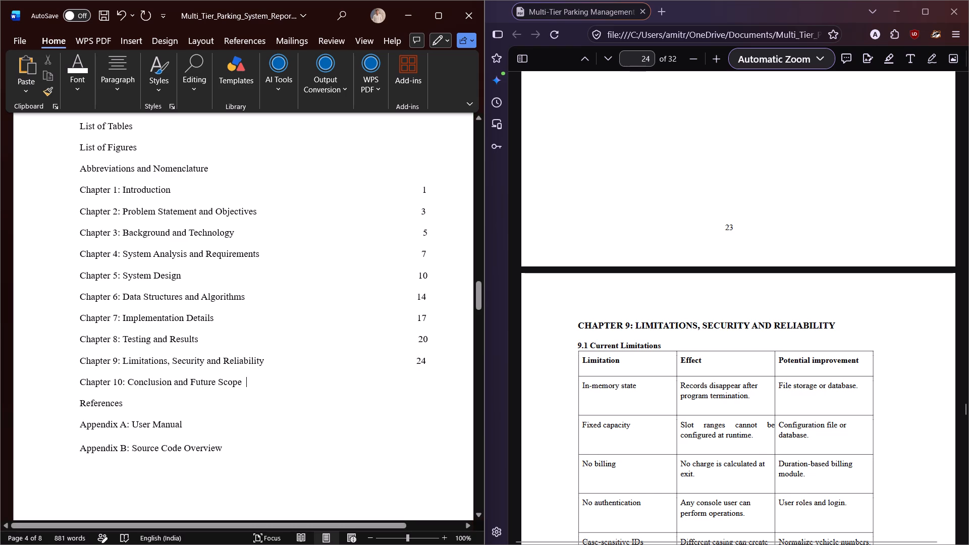
key(space)
key(space)
key(space)
key(space)
key(space)
key(space)
key(space)
key(space)
key(space)
key(space)
key(space)
key(space)
key(space)
key(space)
key(space)
key(space)
key(space)
key(space)
key(space)
key(space)
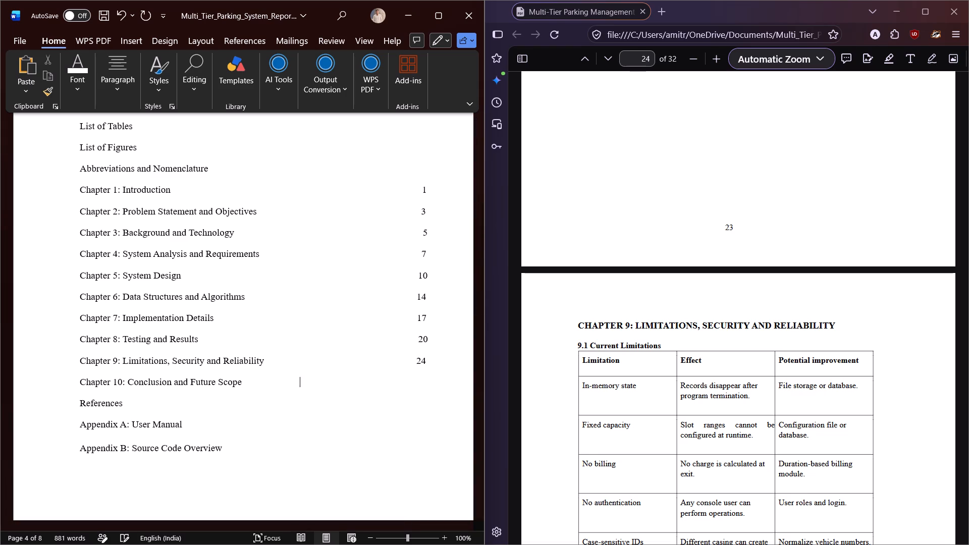
key(space)
key(space)
key(space)
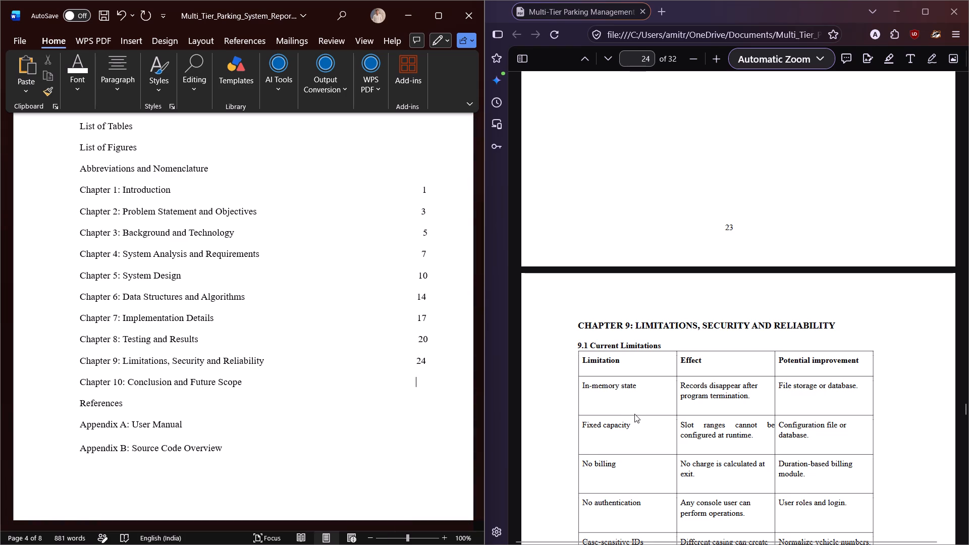
scroll(634, 414, down, 12)
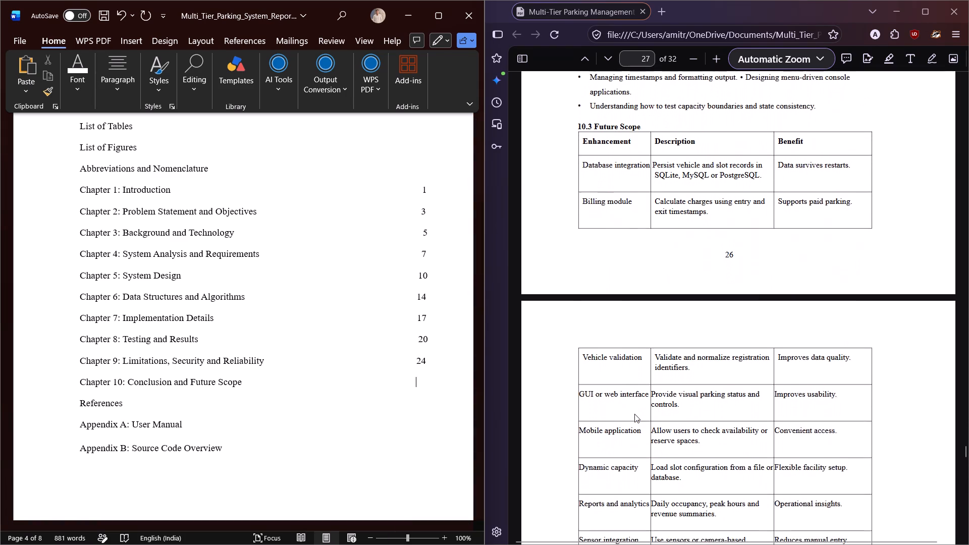
scroll(634, 414, up, 2)
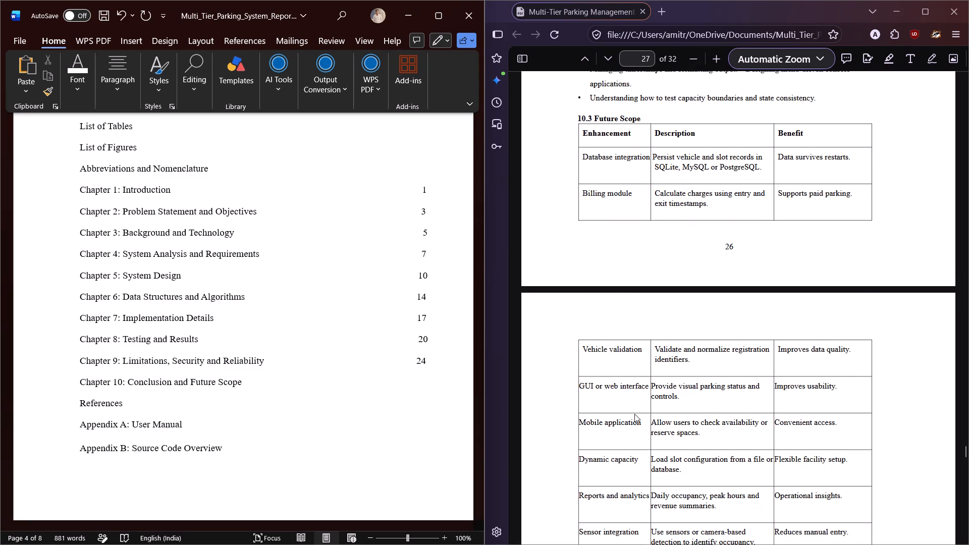
scroll(634, 414, up, 5)
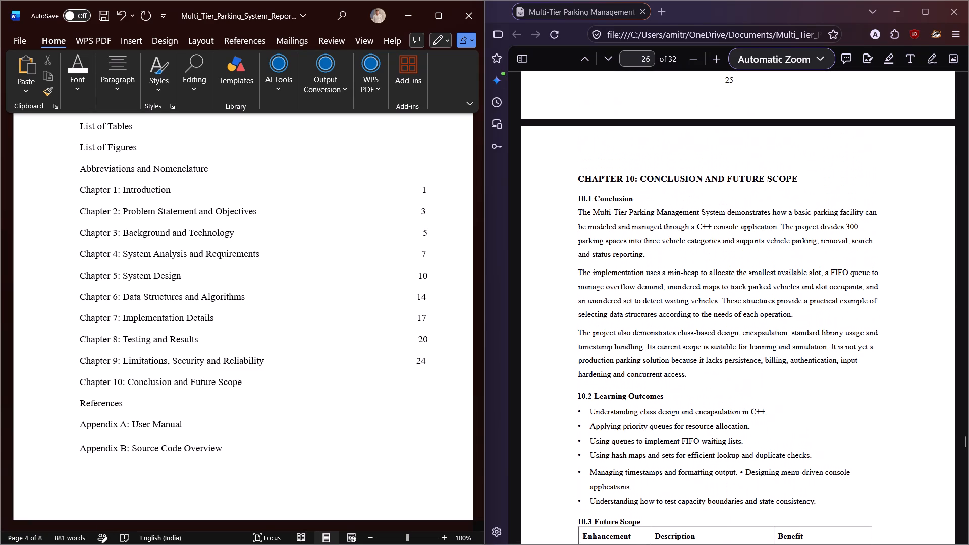
scroll(634, 414, up, 3)
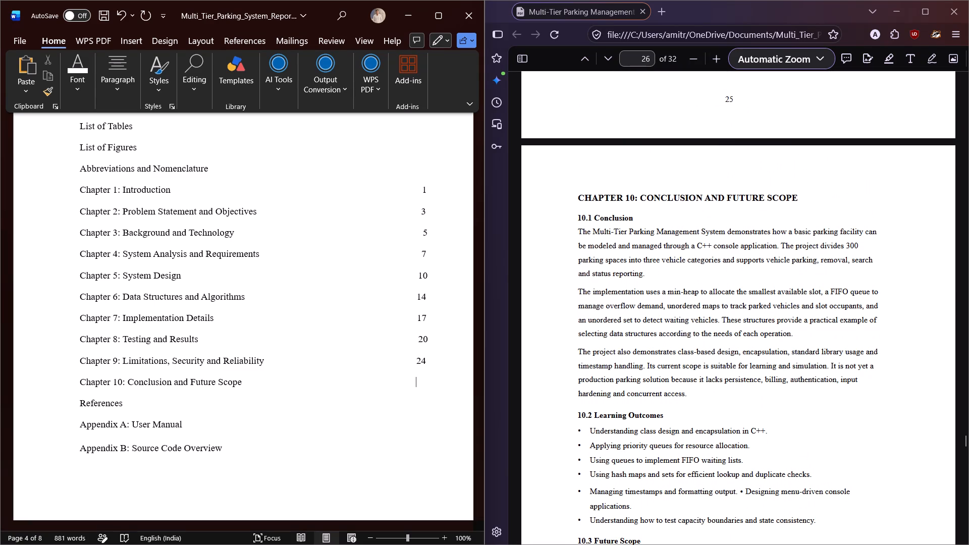
key(space)
text(26)
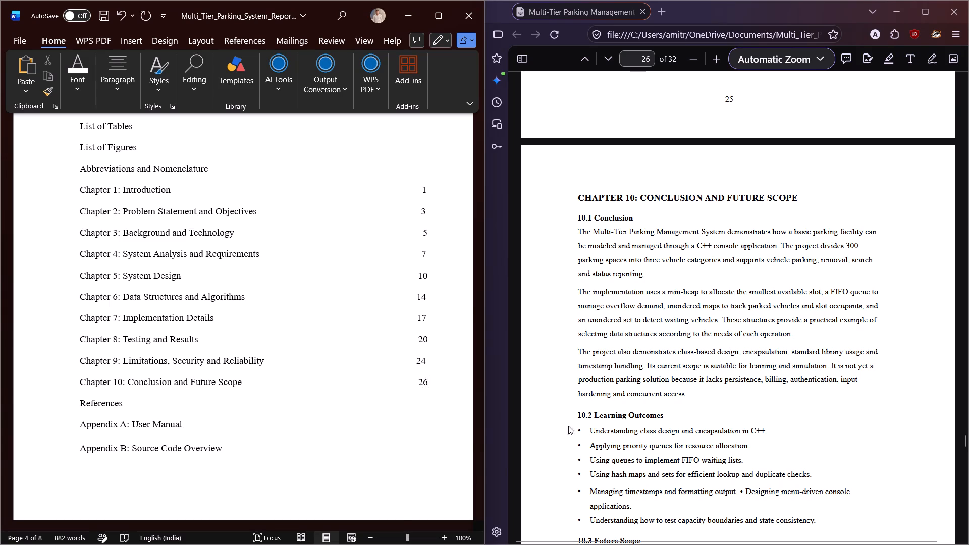
Add page number 28 to the "References" contents entry, spaced out to align with the numbers above, using the PDF's page numbering.
scroll(413, 434, down, 1)
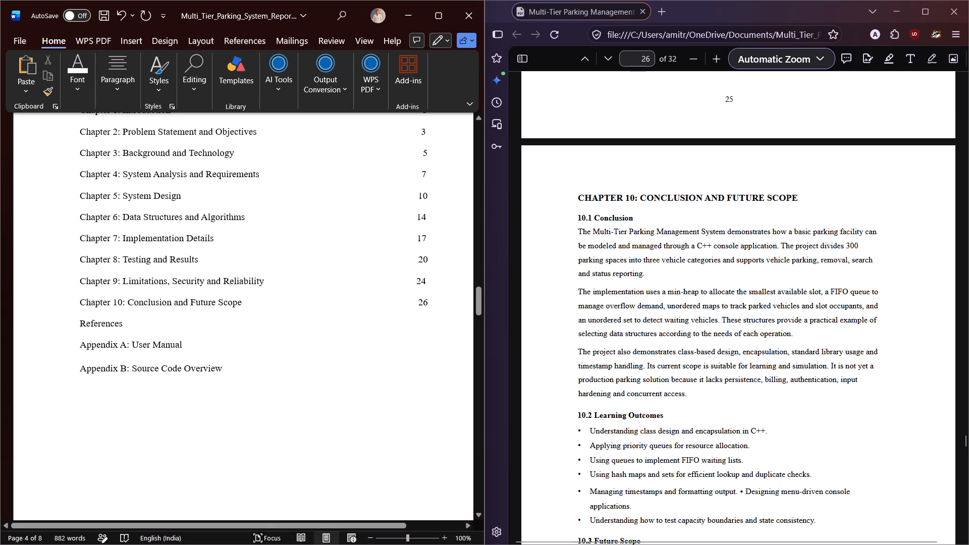
click(420, 325)
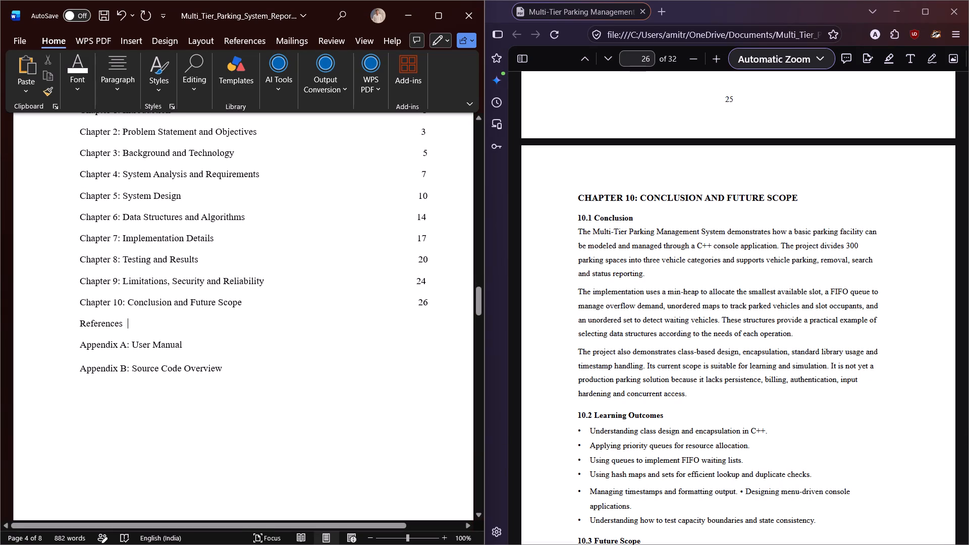
key(space)
key(space)
key(space)
key(space)
key(space)
key(space)
key(space)
key(space)
key(space)
key(space)
key(space)
key(space)
key(space)
key(space)
key(space)
key(space)
key(space)
key(space)
key(space)
key(space)
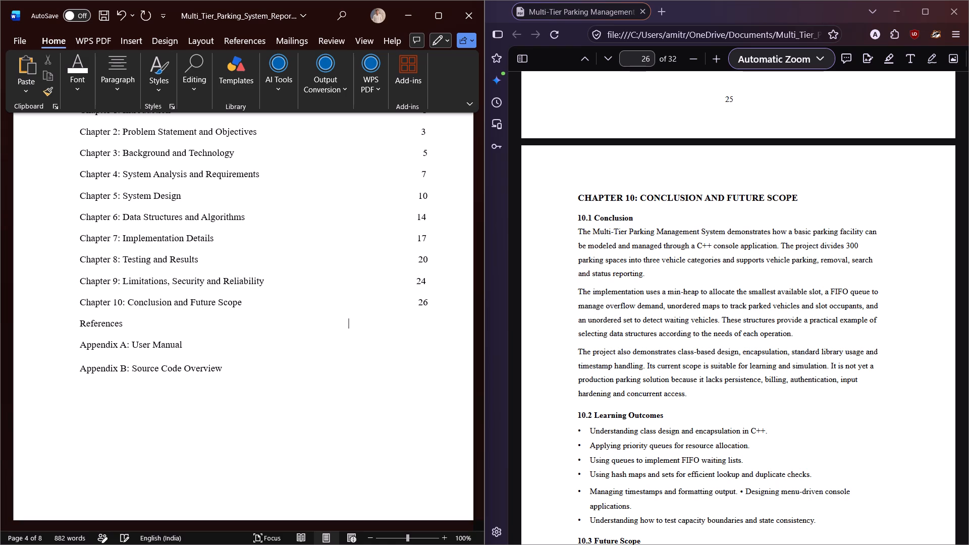
key(space)
key(space)
key(space)
scroll(624, 348, down, 4)
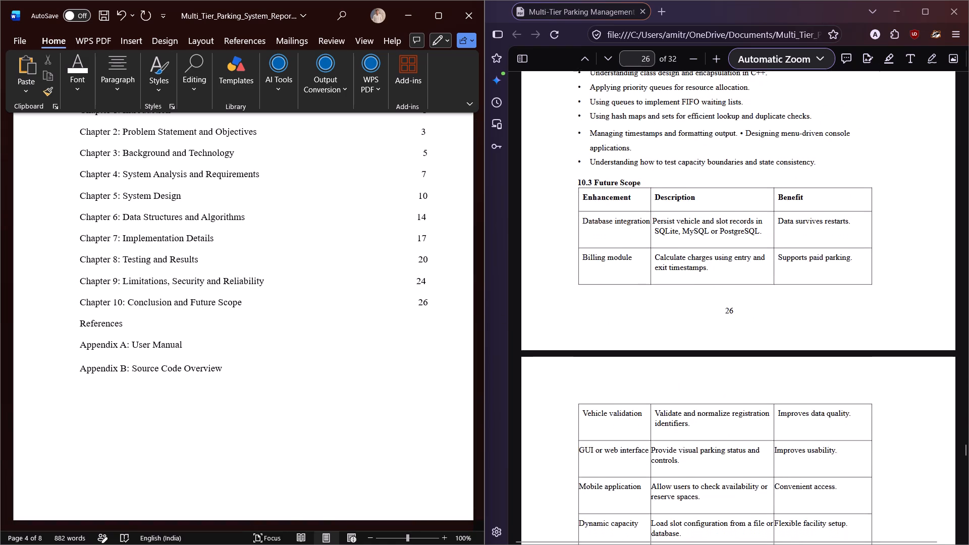
scroll(624, 348, down, 6)
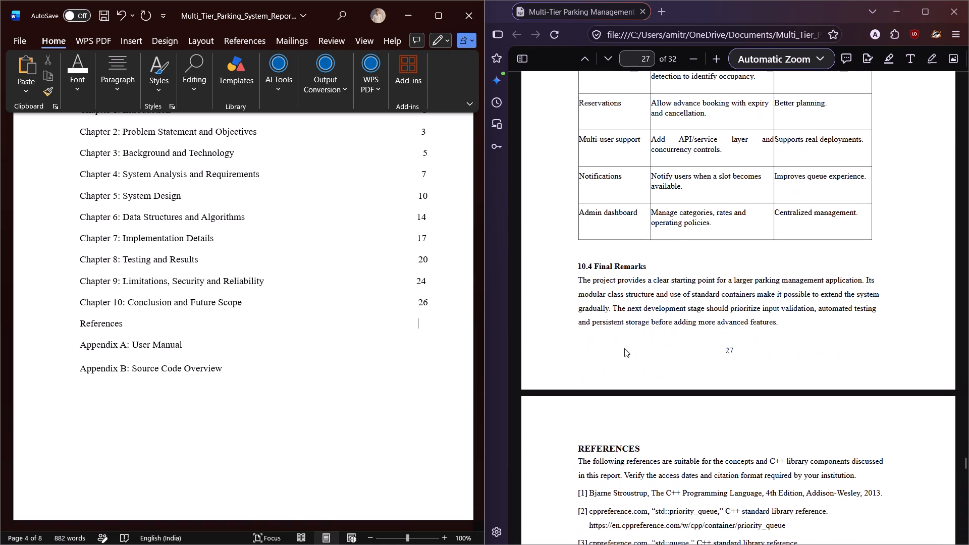
scroll(624, 348, down, 2)
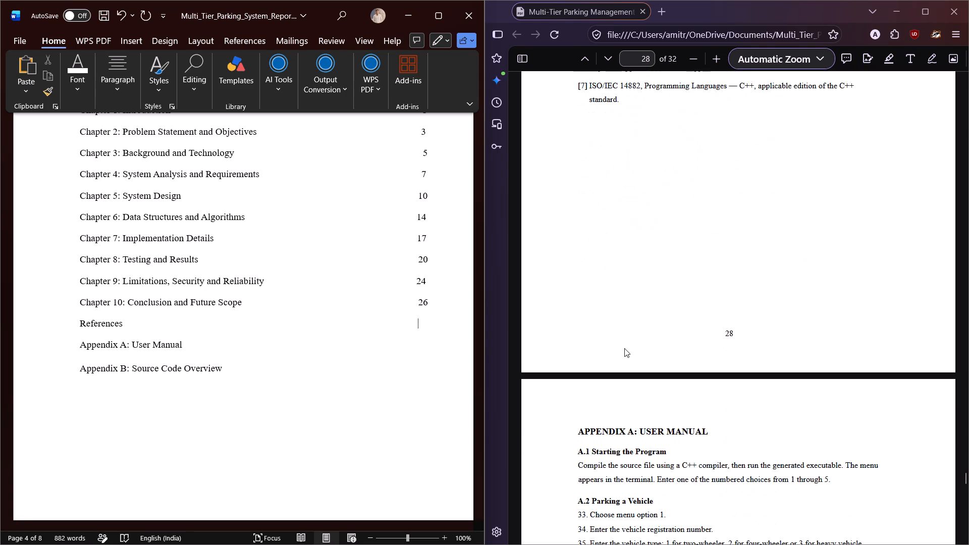
scroll(624, 348, up, 1)
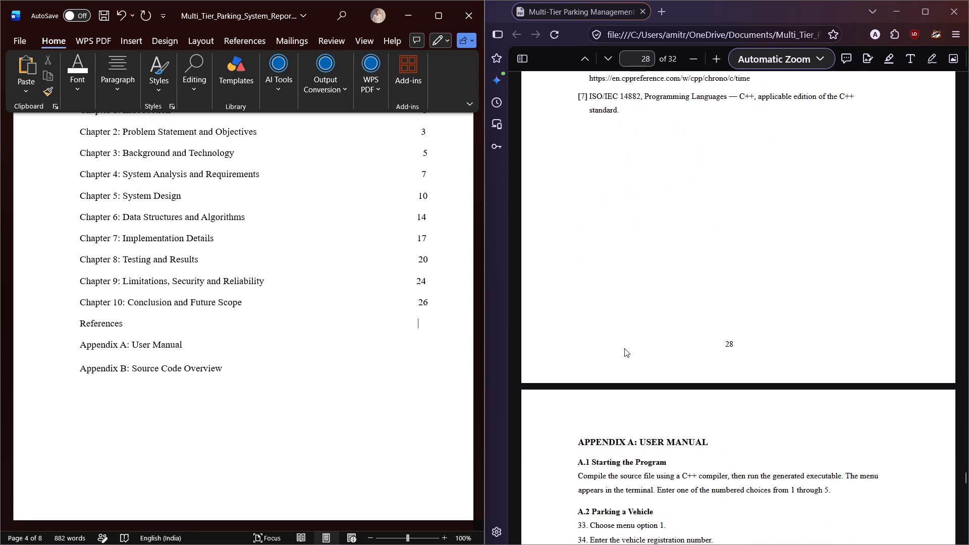
text(28)
Find the starting page of "Appendix A: User Manual" in the PDF for its contents entry.
scroll(662, 429, down, 5)
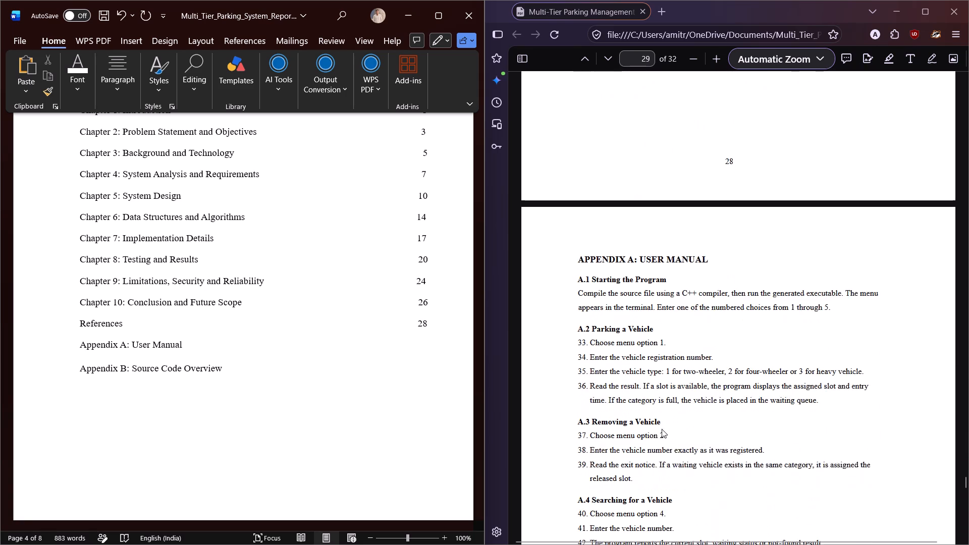
scroll(662, 429, down, 1)
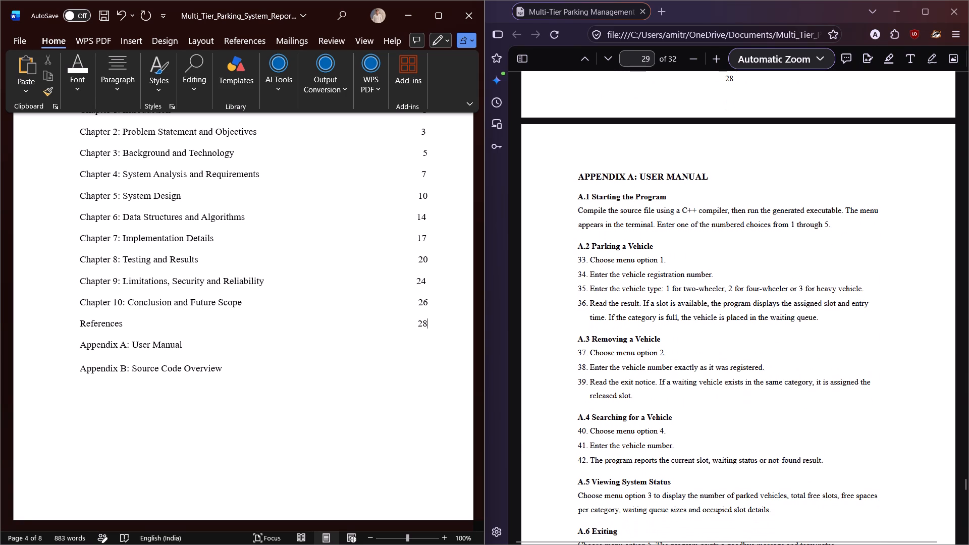
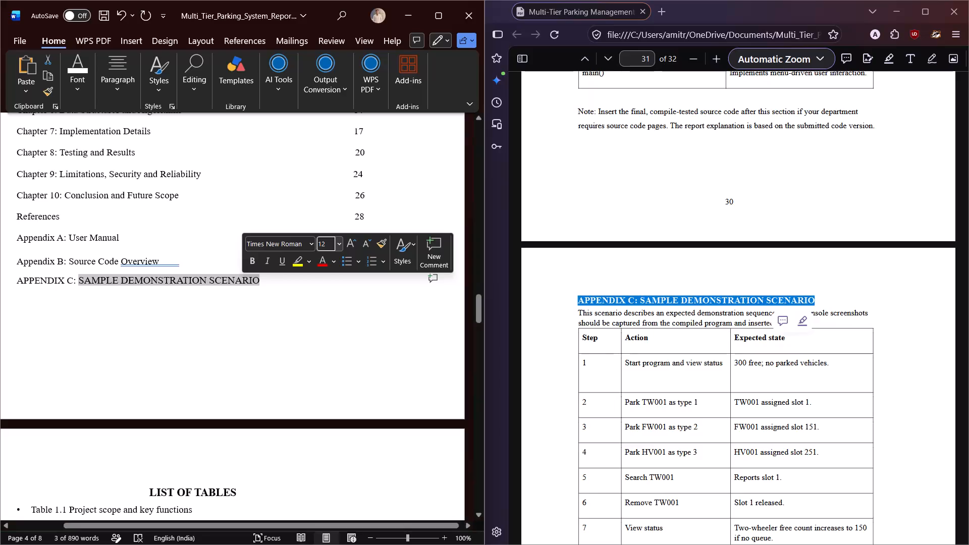
Change the "APPENDIX C: SAMPLE DEMONSTRATION SCENARIO" contents entry to sentence case.
click(87, 92)
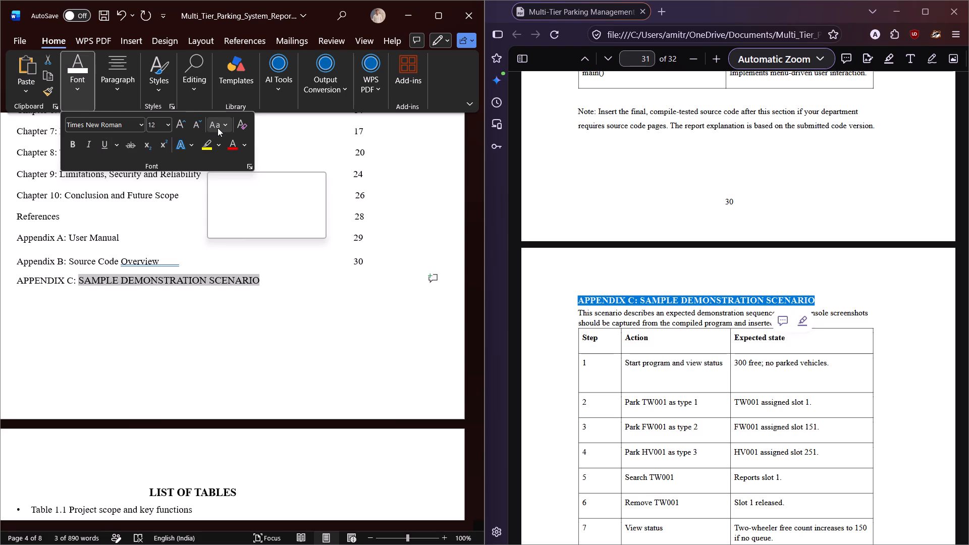
click(25, 279)
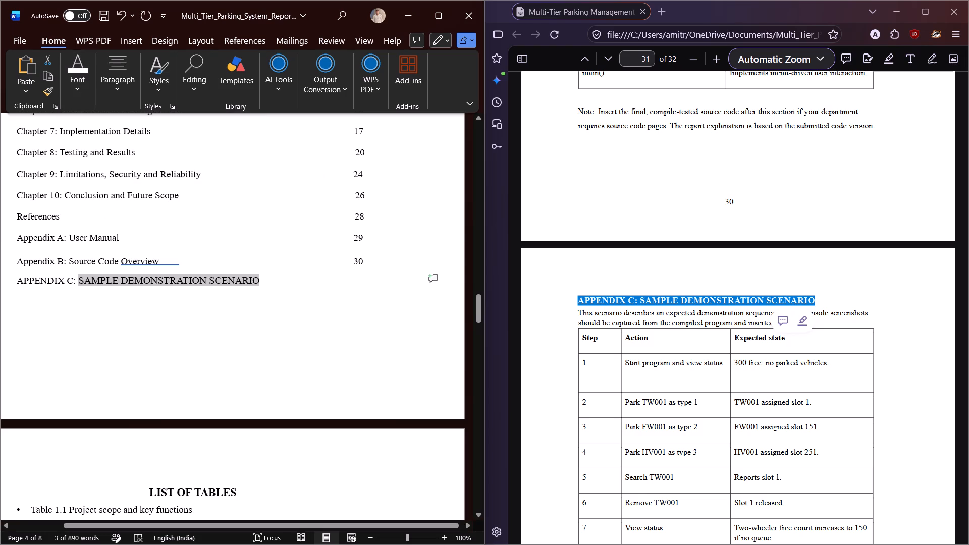
drag(16, 280, 228, 281)
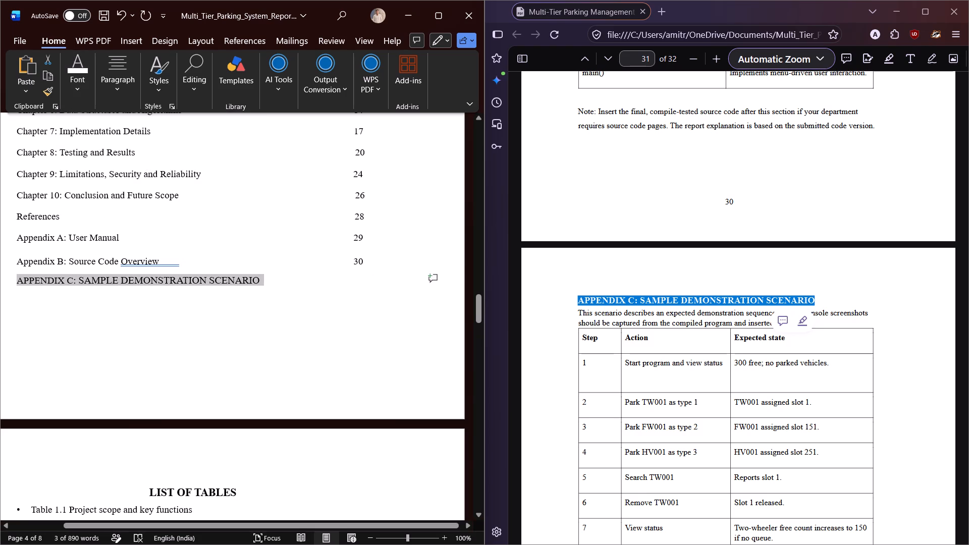
drag(228, 281, 247, 281)
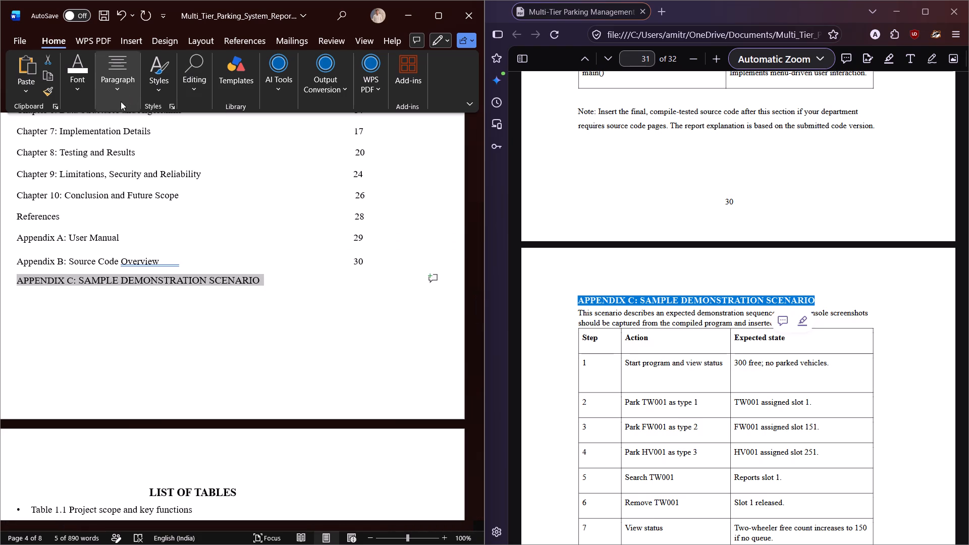
click(86, 101)
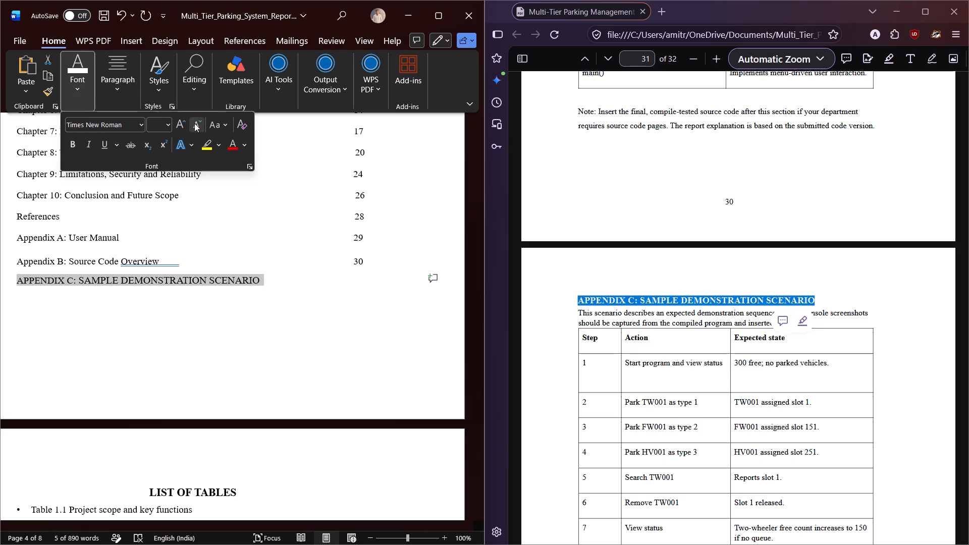
click(216, 127)
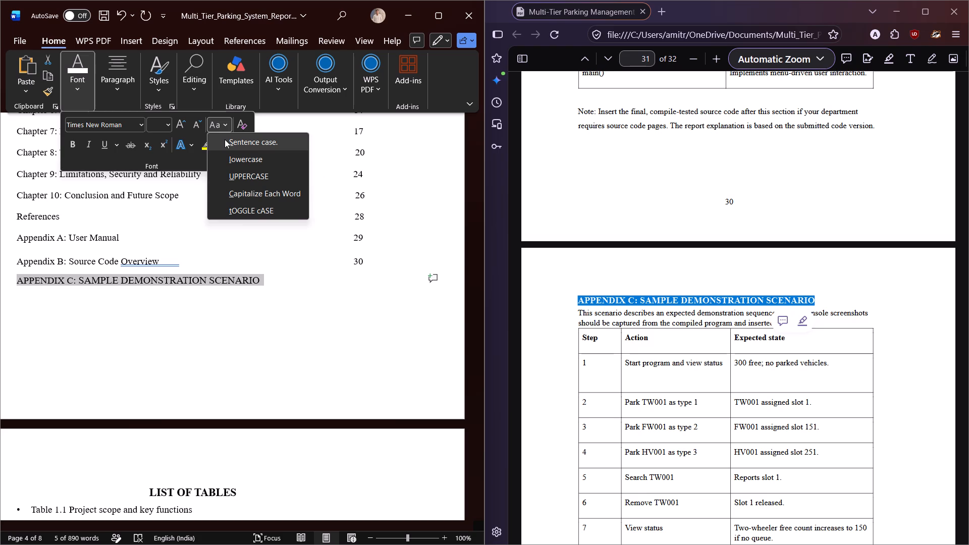
click(225, 140)
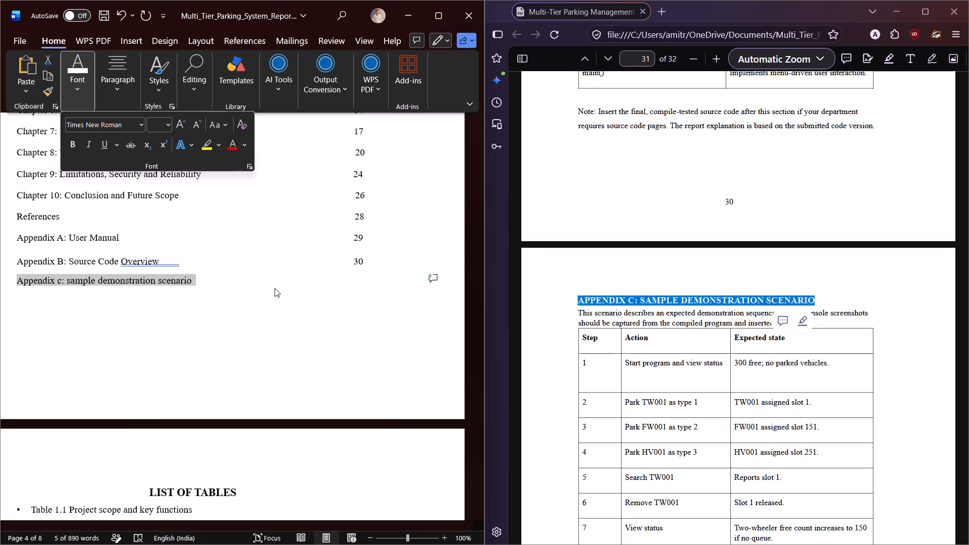
click(140, 297)
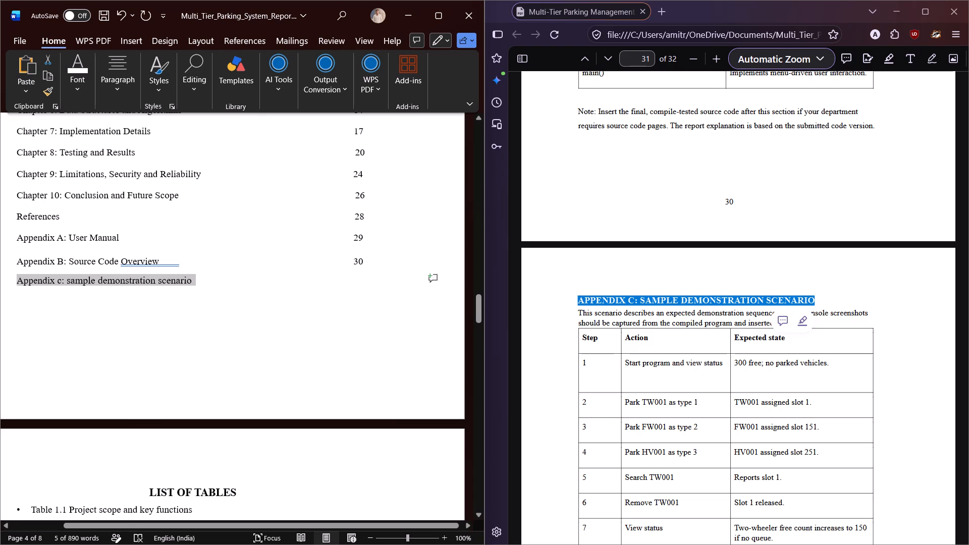
Copy the heading "APPENDIX D: RECOMMENDED IMPROVEMENTS BEFORE FINAL SUBMISSION" from the PDF into a new line below the Appendix C contents entry in Word.
scroll(575, 328, down, 4)
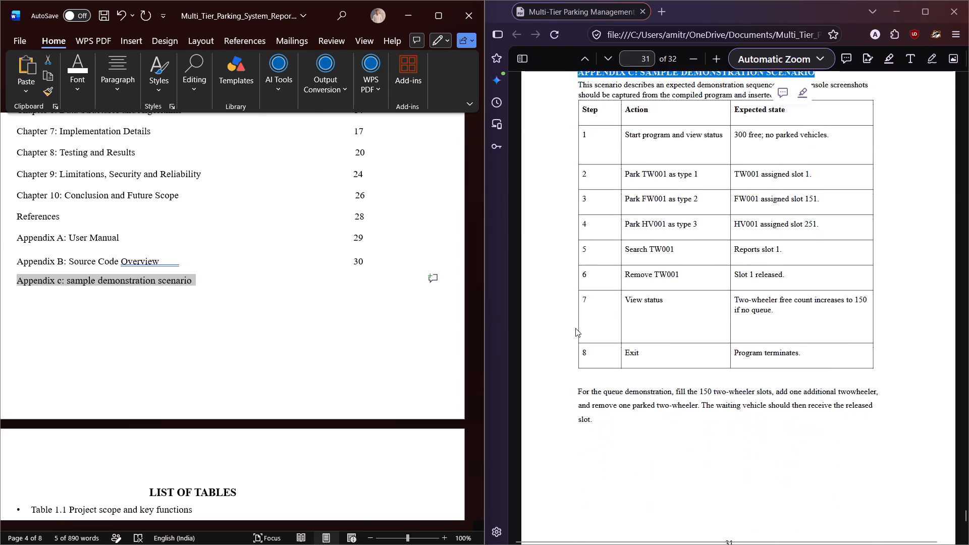
scroll(575, 328, down, 3)
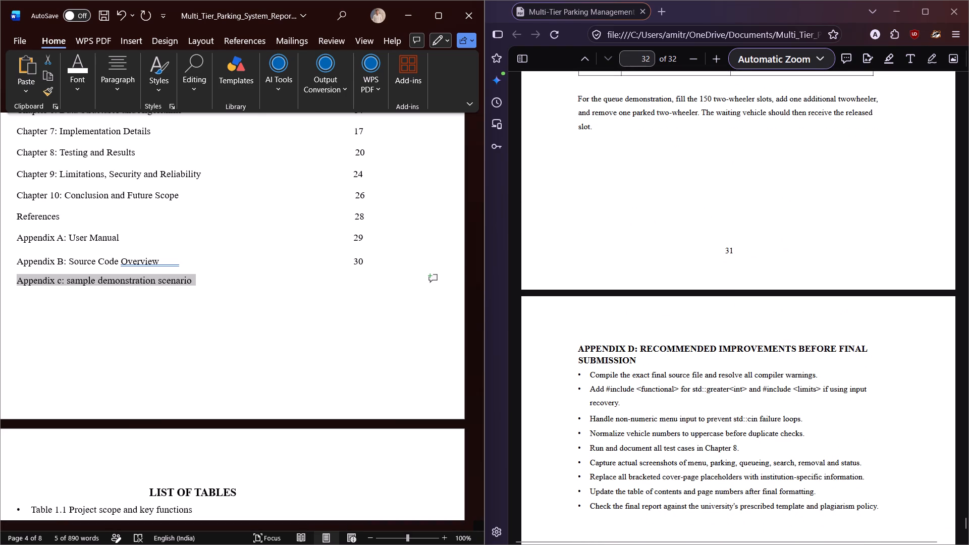
drag(578, 349, 641, 357)
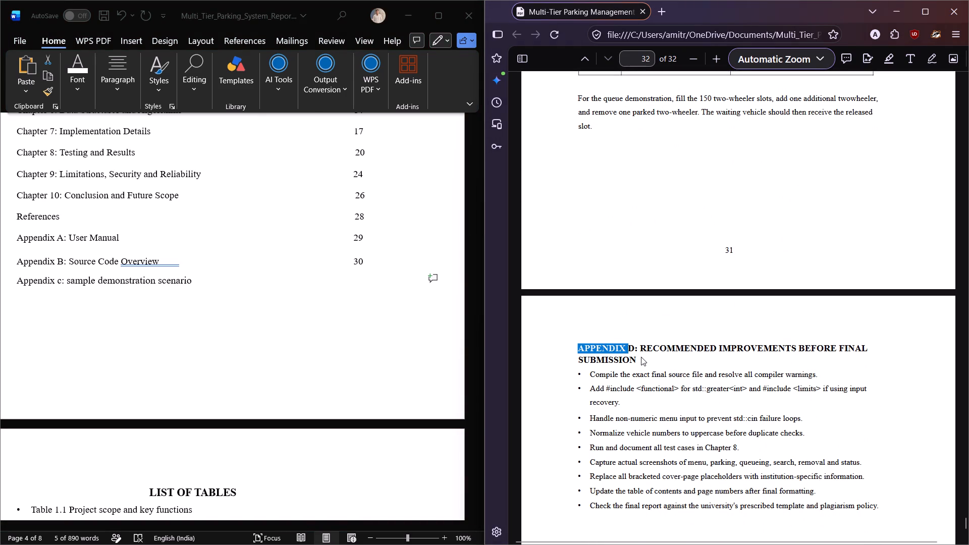
drag(641, 357, 638, 362)
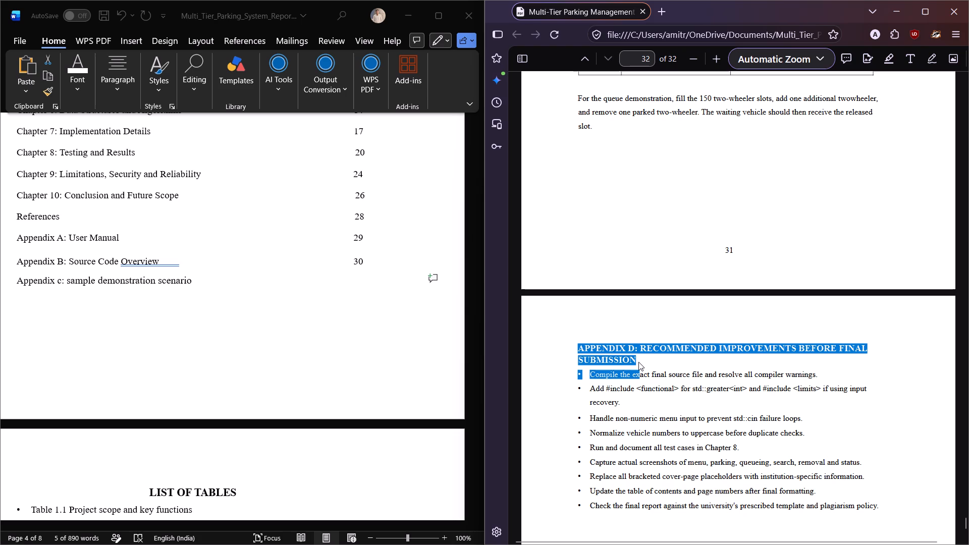
drag(638, 362, 645, 330)
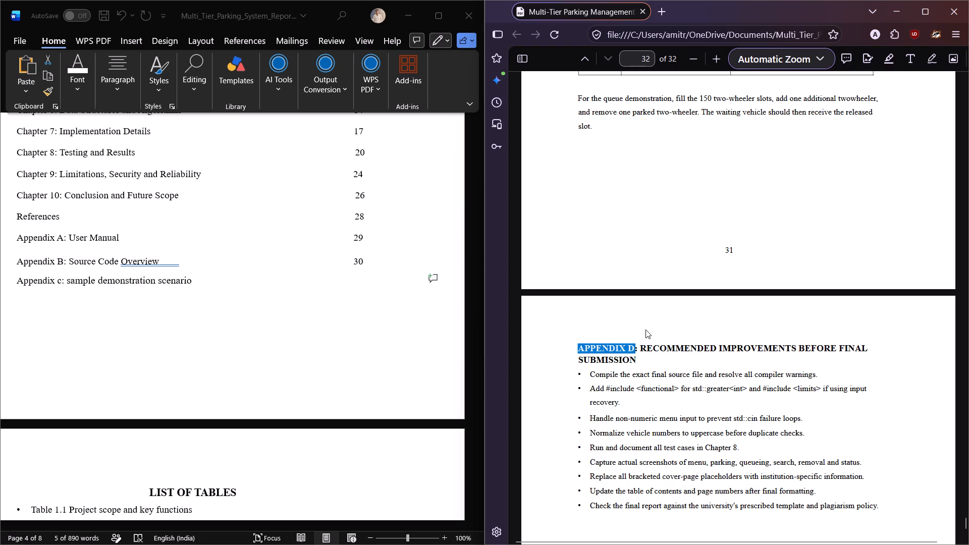
drag(645, 330, 636, 365)
drag(636, 365, 639, 362)
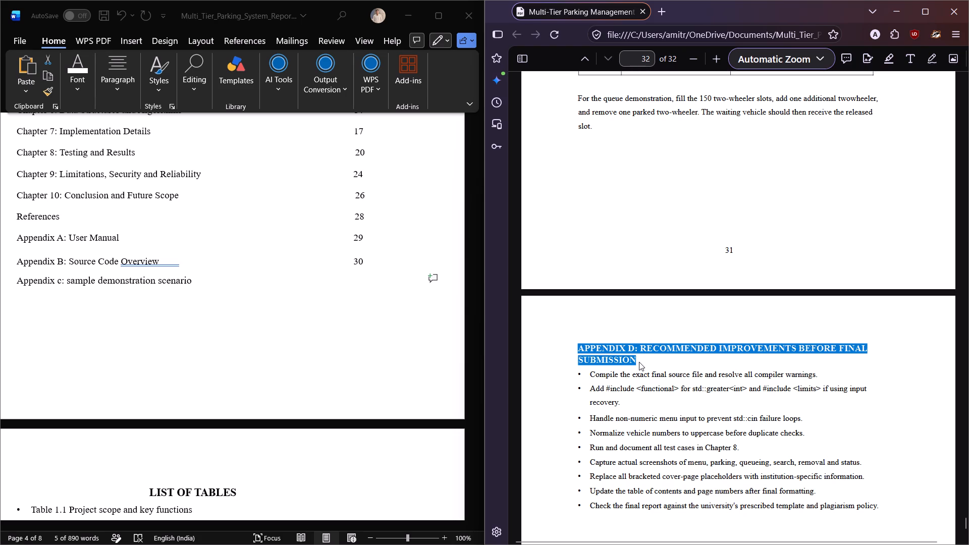
drag(639, 362, 639, 361)
key(ctrl+c)
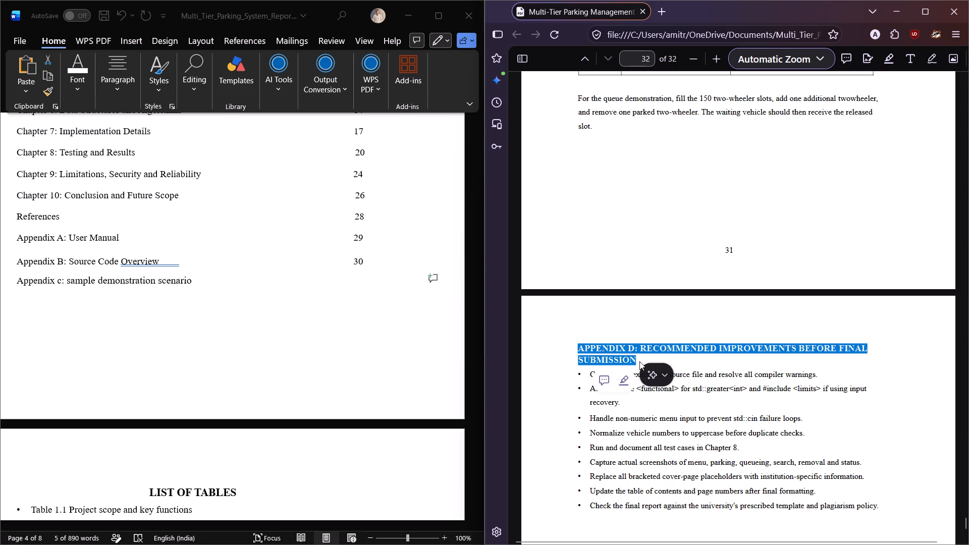
click(212, 284)
click(193, 280)
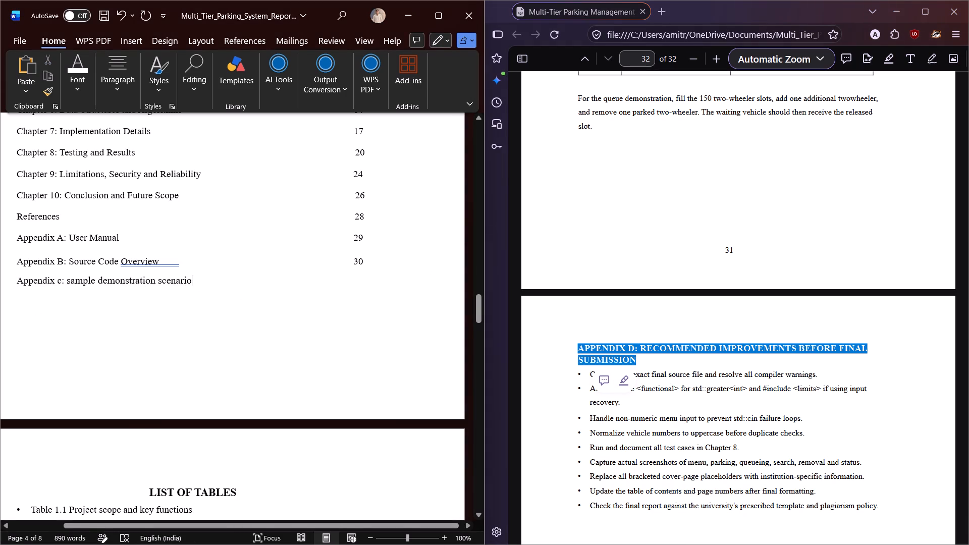
key(Return)
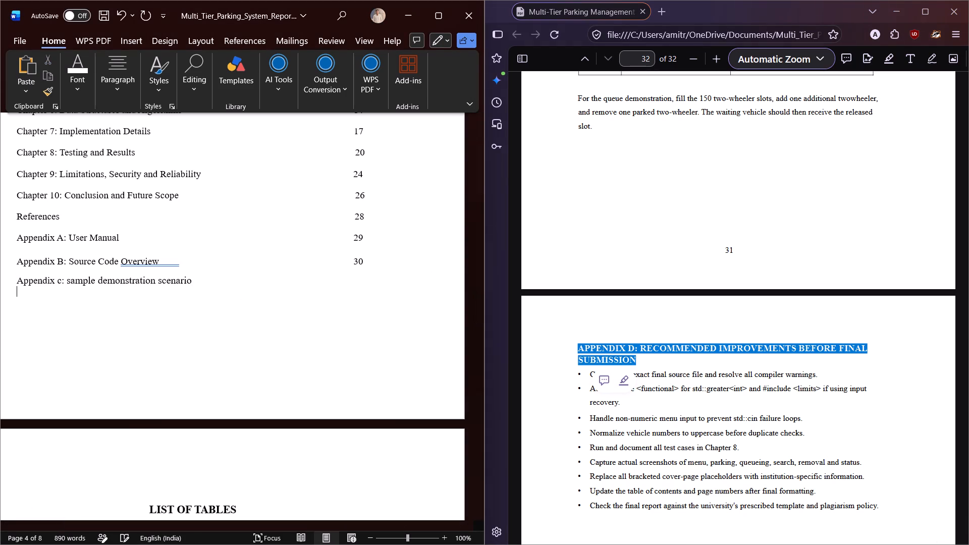
key(ctrl+v)
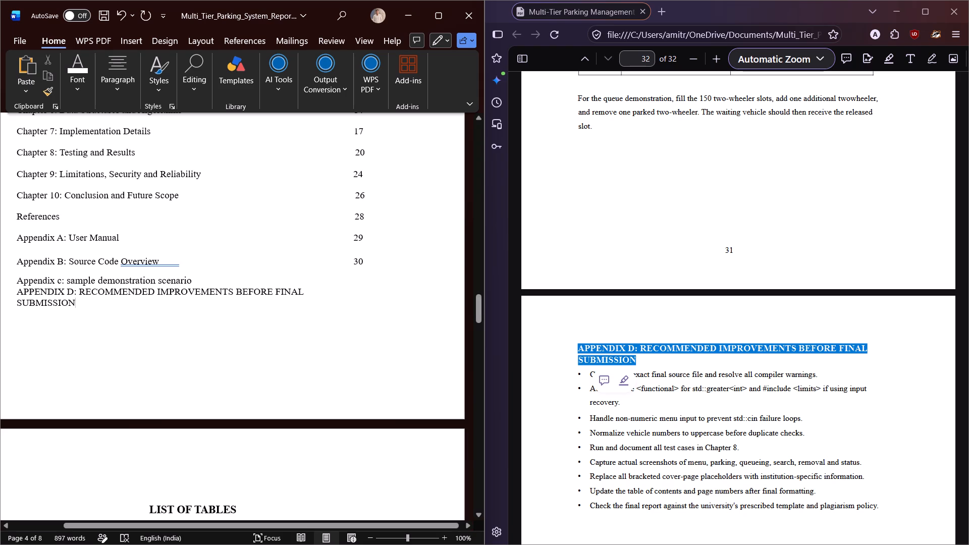
Change the two-line Appendix D contents entry to sentence case.
drag(18, 292, 20, 292)
drag(20, 292, 69, 302)
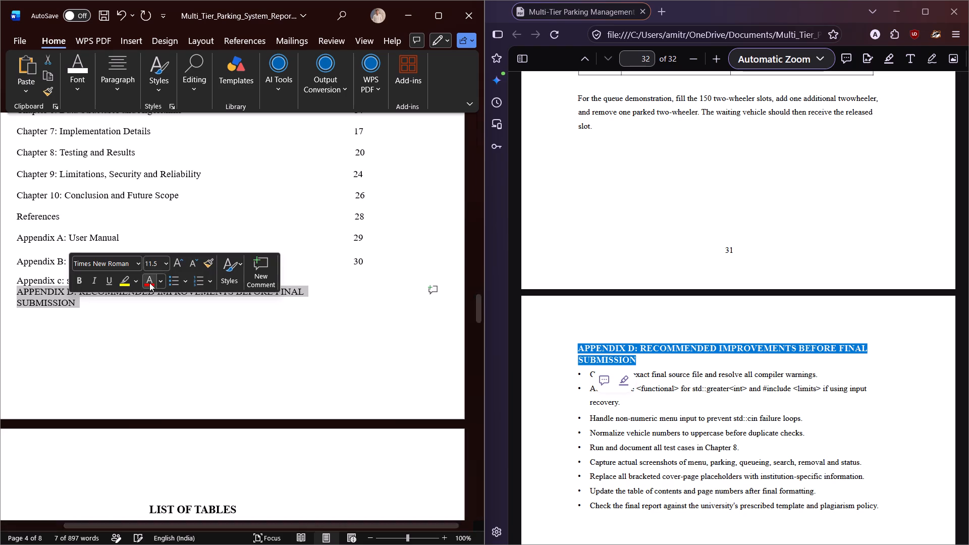
click(85, 92)
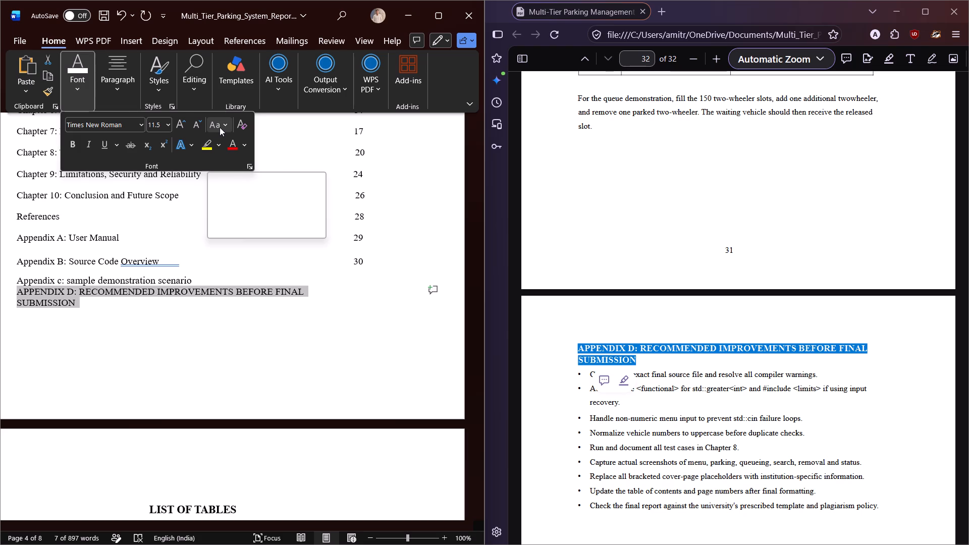
click(220, 127)
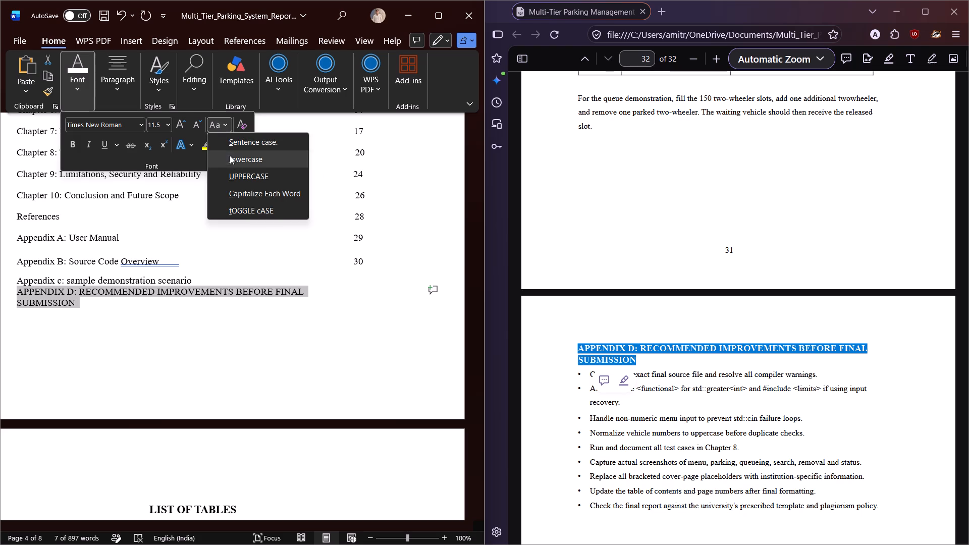
click(225, 147)
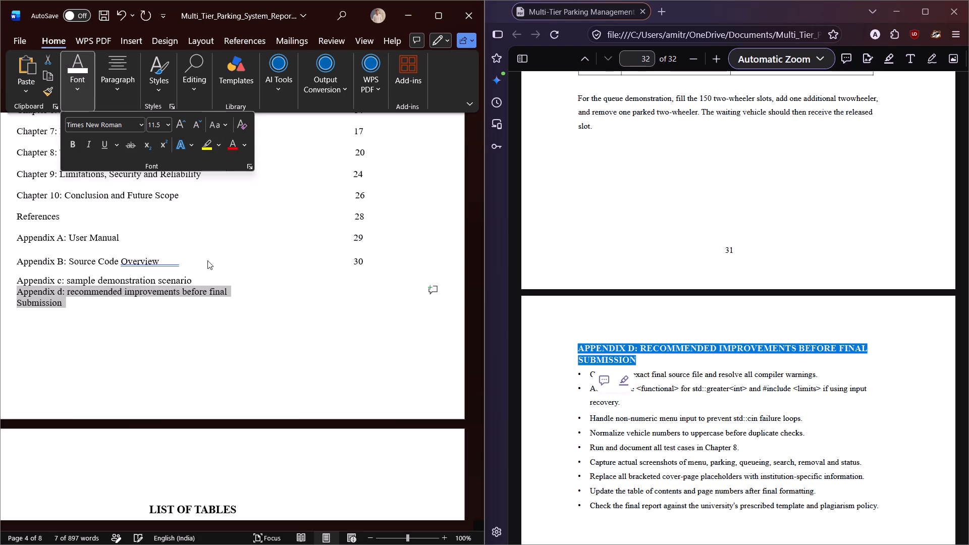
click(196, 279)
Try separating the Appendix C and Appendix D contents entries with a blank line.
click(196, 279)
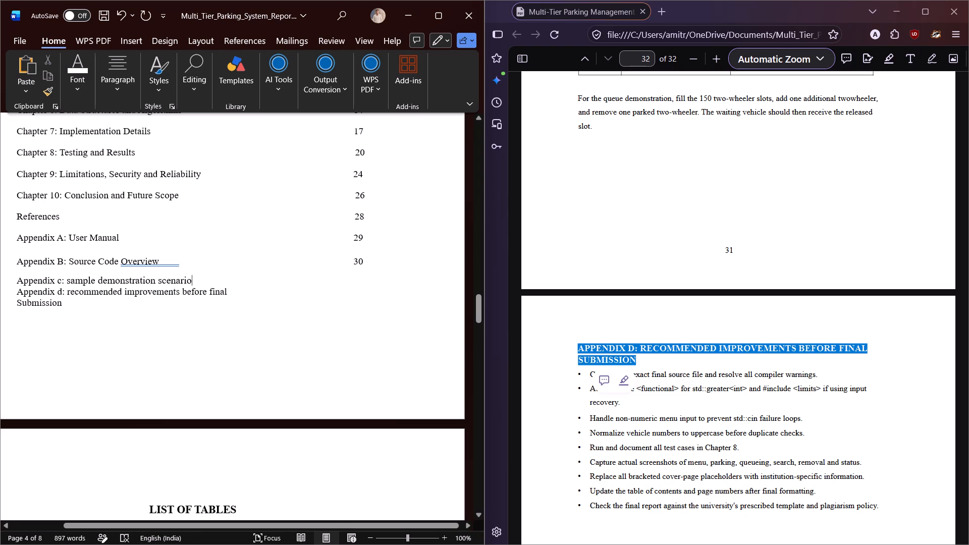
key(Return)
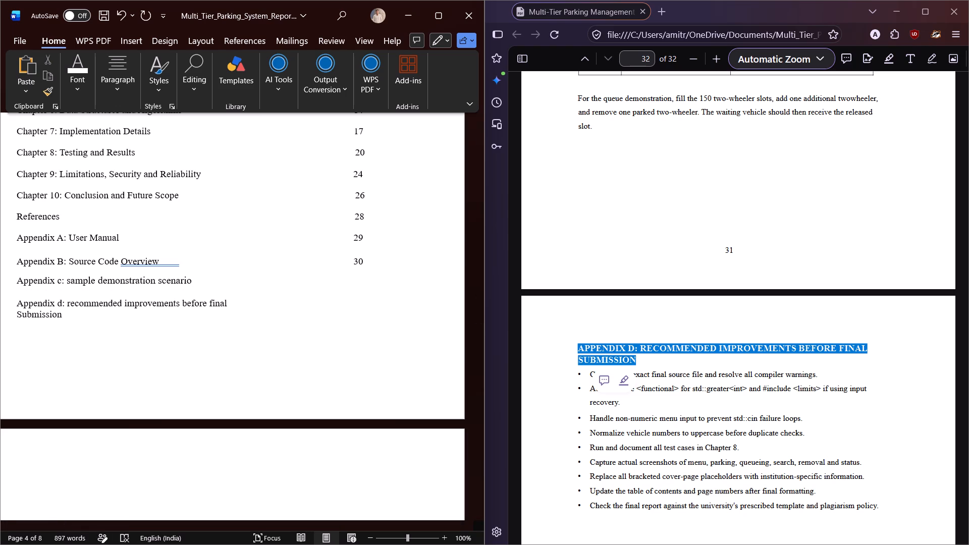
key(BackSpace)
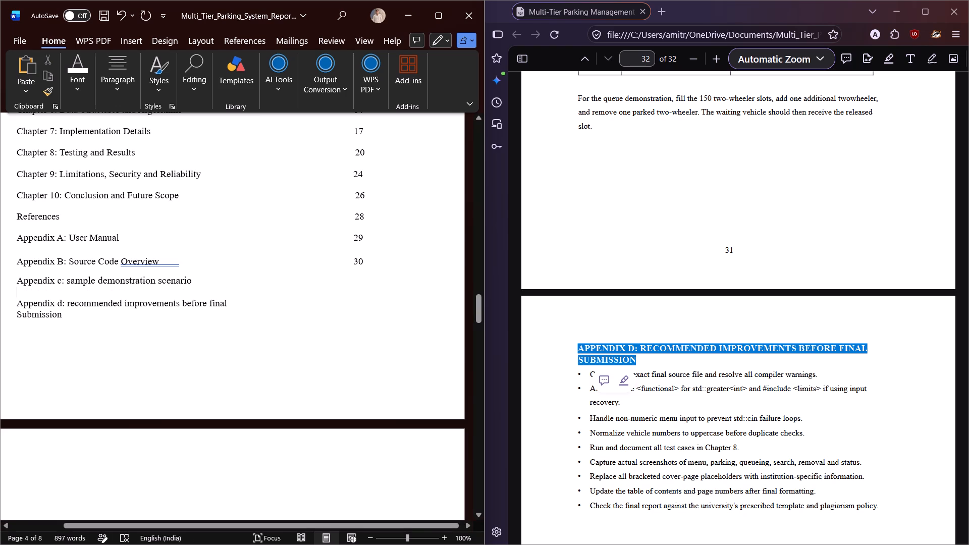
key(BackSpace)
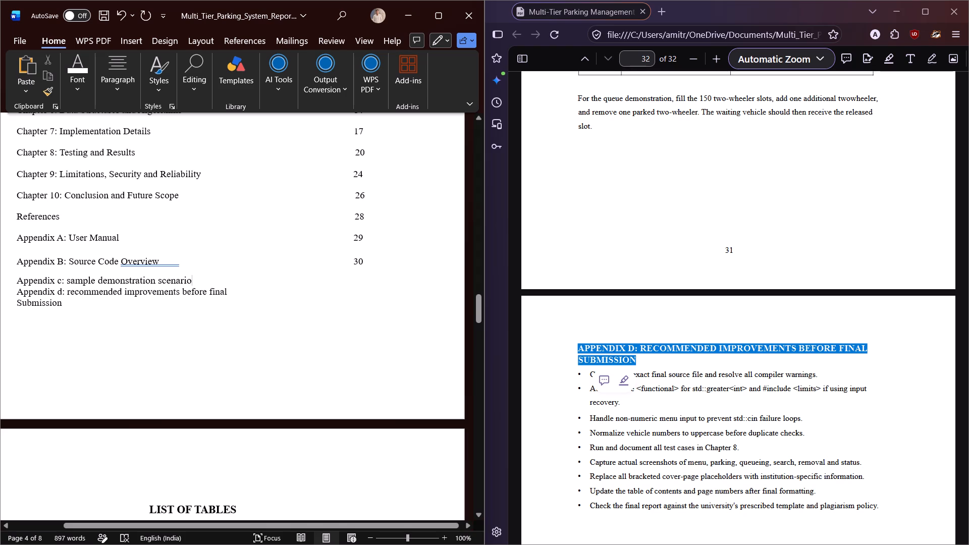
Cut the two-line Appendix D entry out of the Table of Contents.
drag(17, 291, 55, 300)
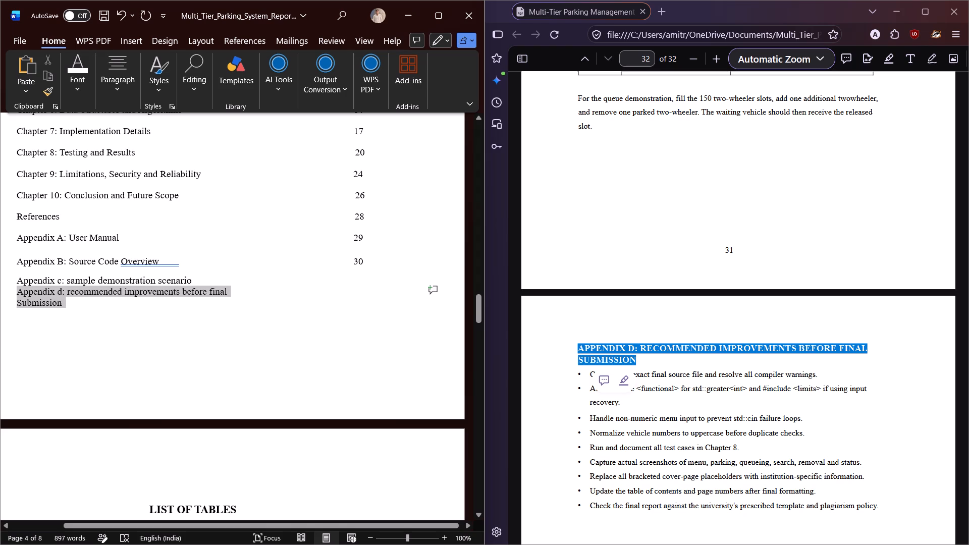
drag(55, 300, 47, 301)
drag(47, 301, 66, 305)
drag(66, 305, 63, 303)
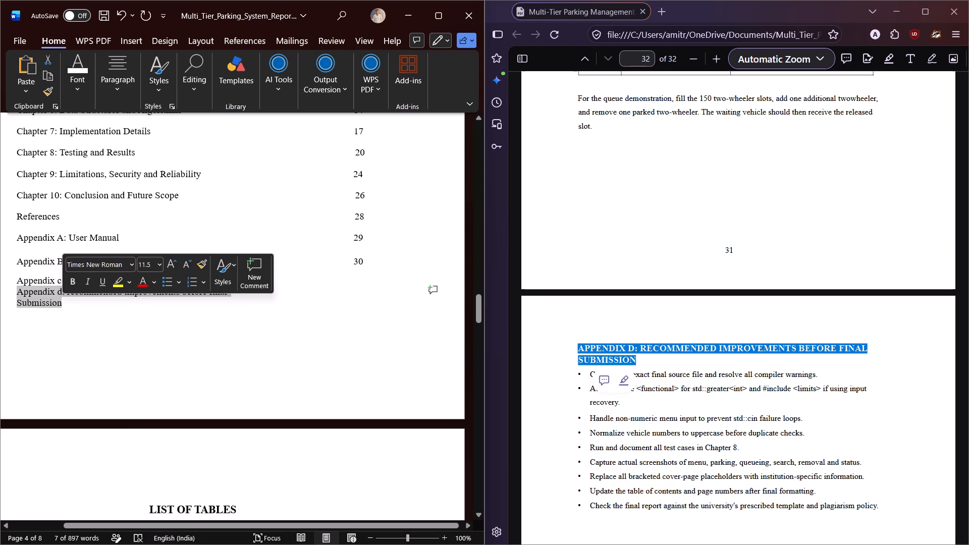
key(ctrl+c)
key(ctrl+x)
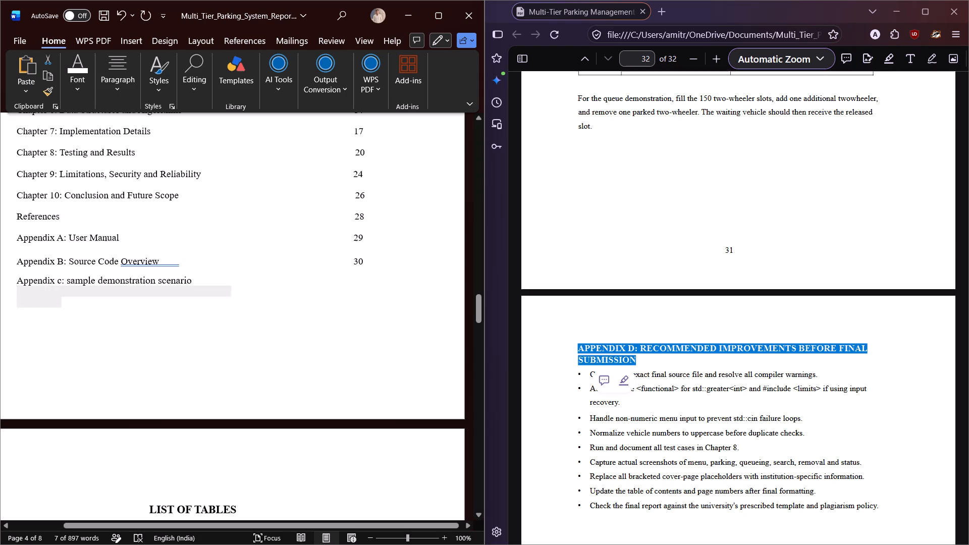
Remove the leftover blank lines between the Appendix C contents entry and the LIST OF TABLES heading.
click(199, 282)
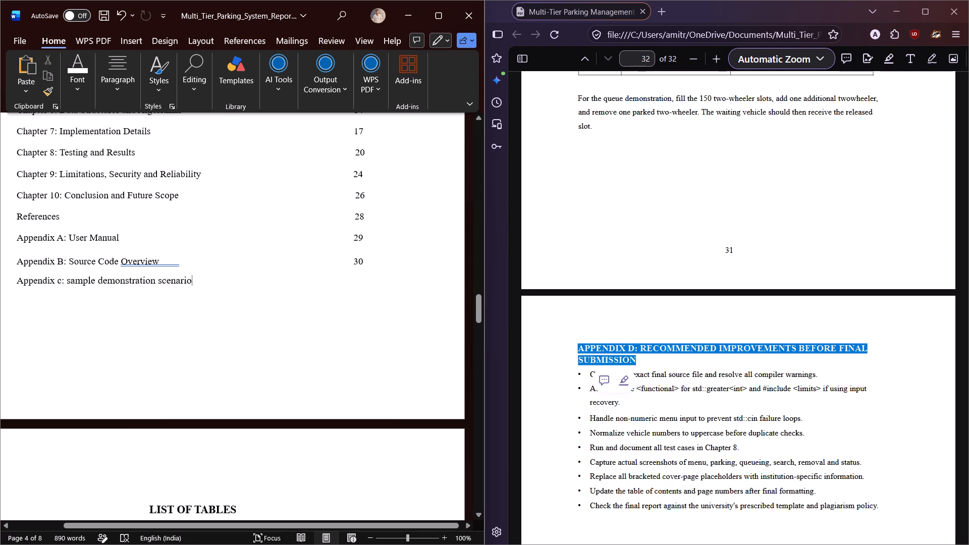
click(174, 297)
key(BackSpace)
key(BackSpace)
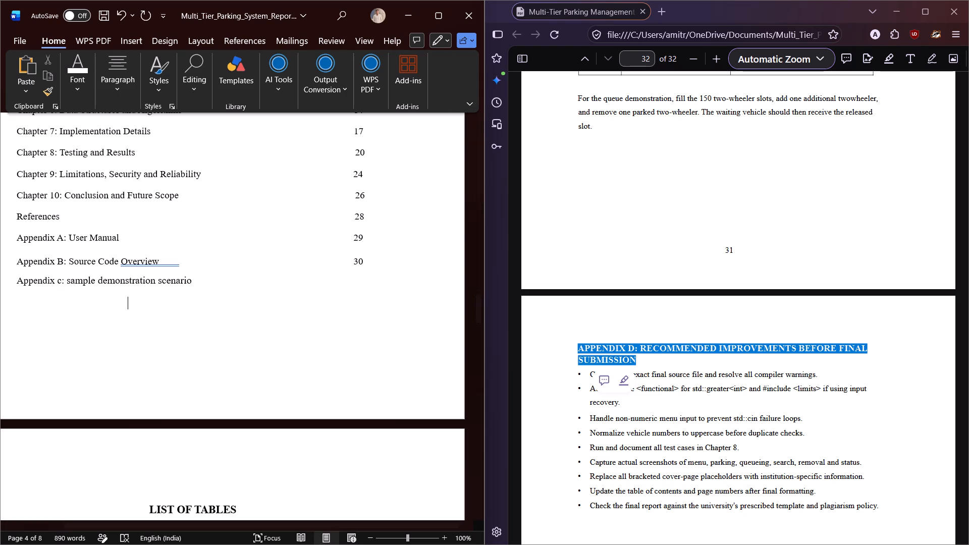
key(BackSpace)
key(BackSpace)
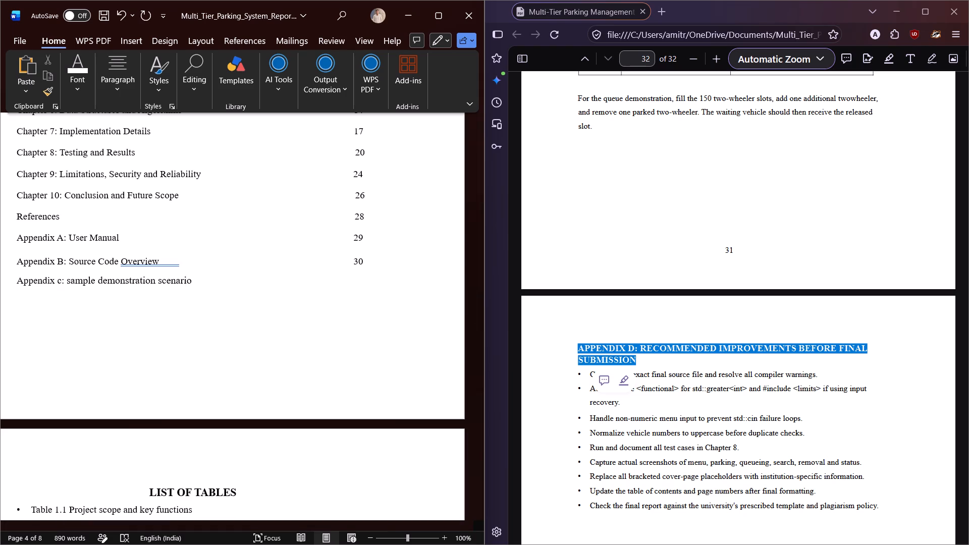
key(Return)
key(BackSpace)
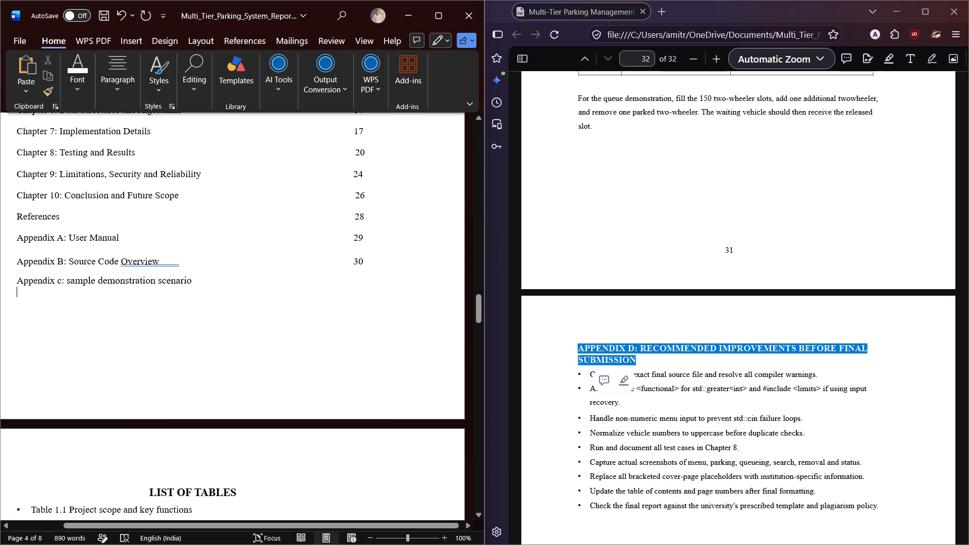
drag(18, 295, 97, 331)
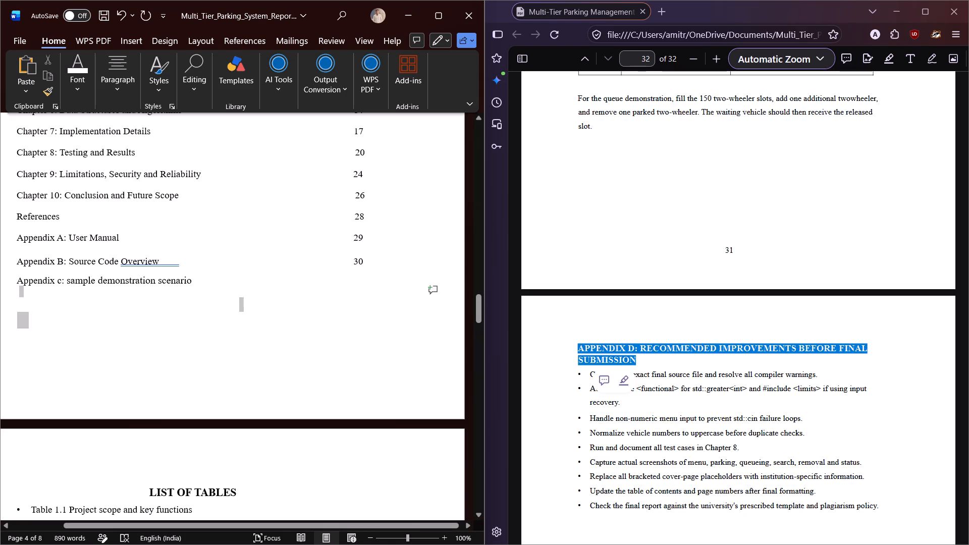
drag(97, 331, 157, 368)
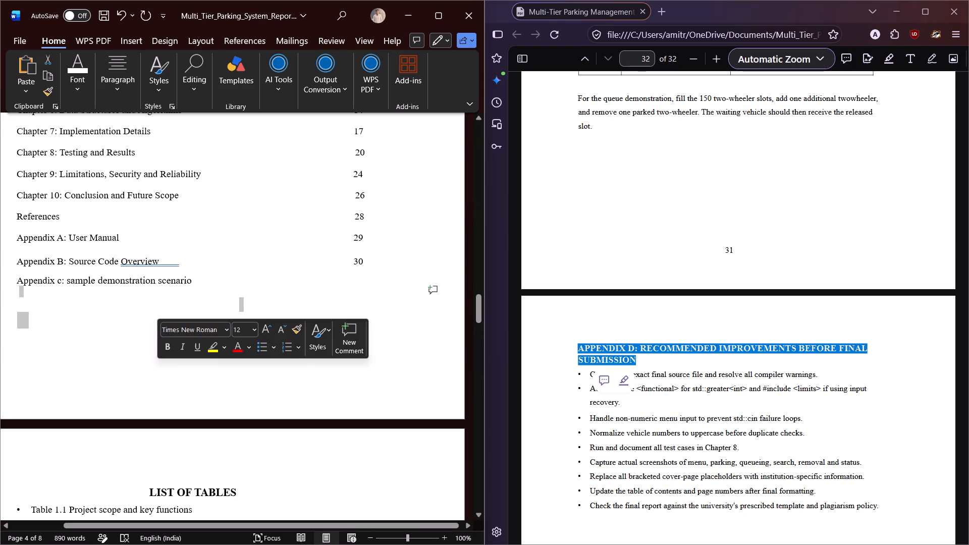
key(BackSpace)
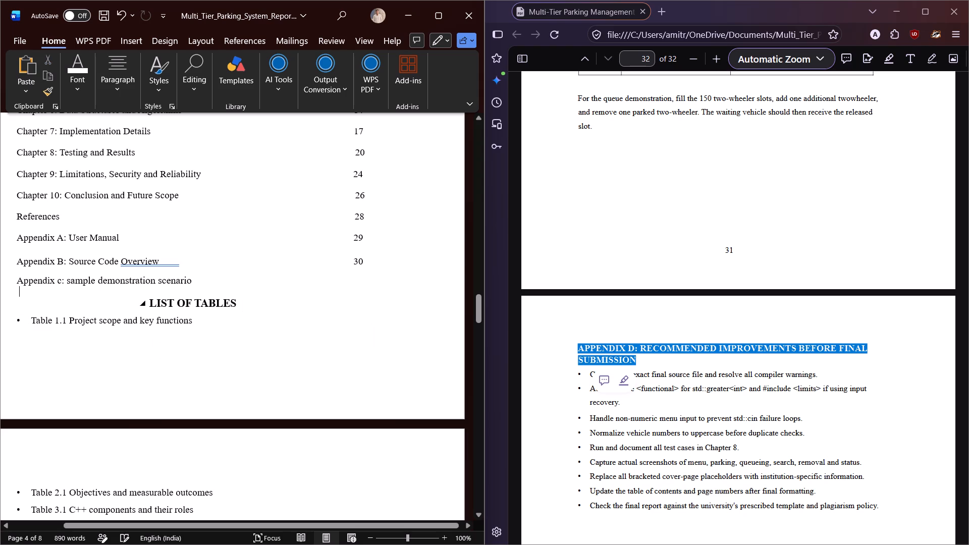
Paste the cut Appendix D entry on a new line directly below the Appendix C contents entry.
click(198, 282)
key(Return)
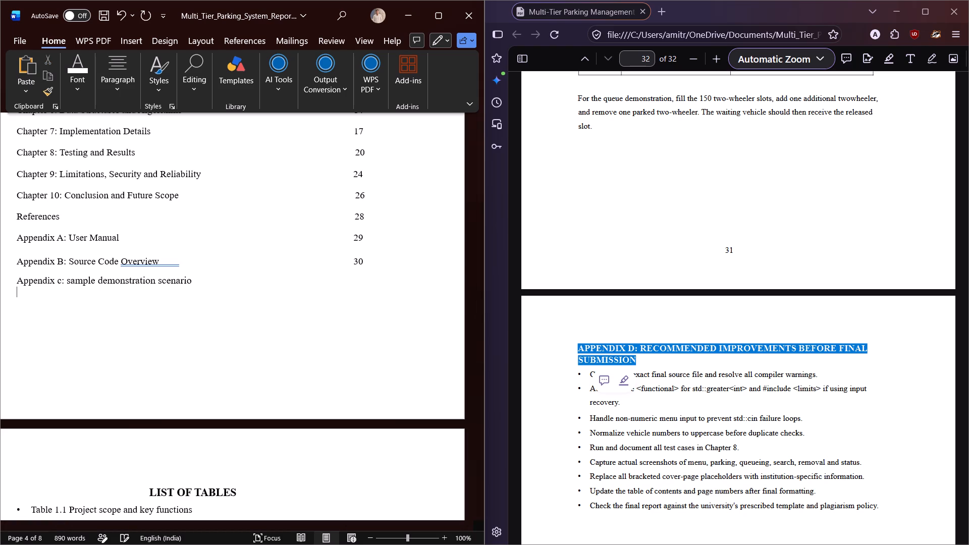
key(Return)
key(Return)
key(BackSpace)
key(BackSpace)
key(ctrl+v)
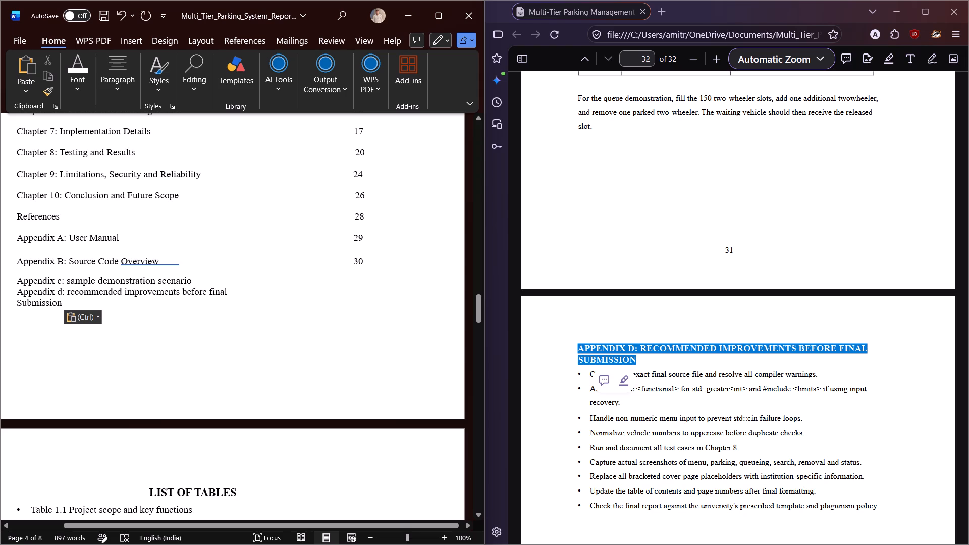
Set the paragraph spacing before the Appendix C and Appendix D contents entries to Auto.
drag(17, 280, 54, 306)
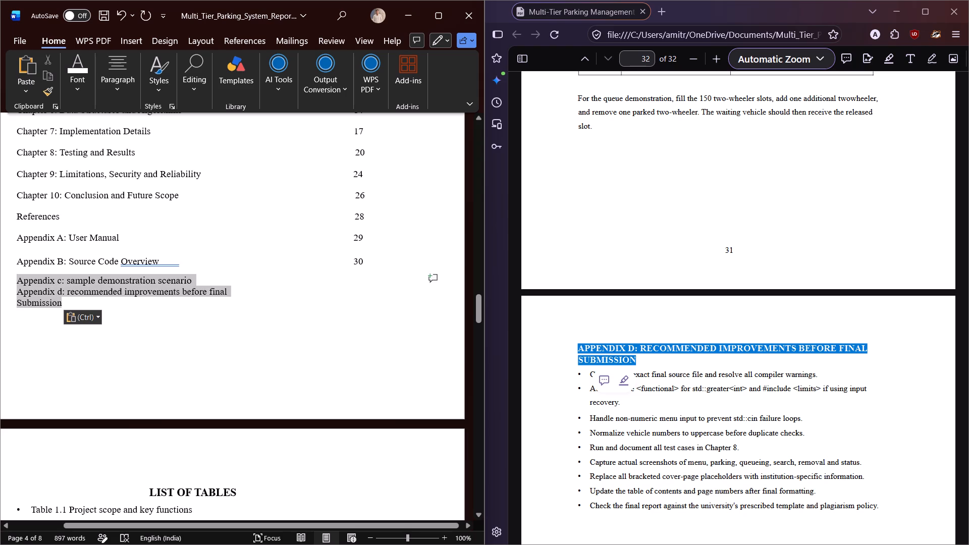
drag(54, 306, 55, 304)
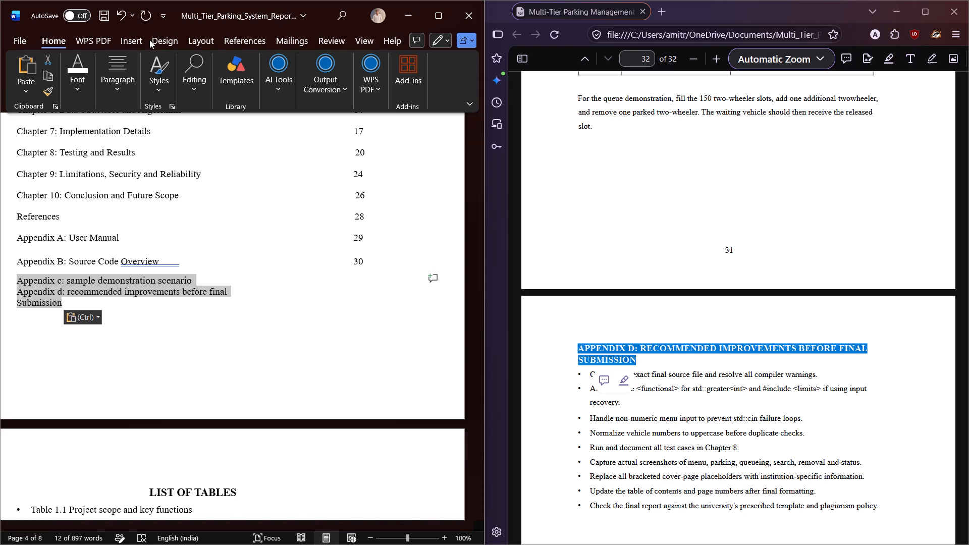
click(190, 40)
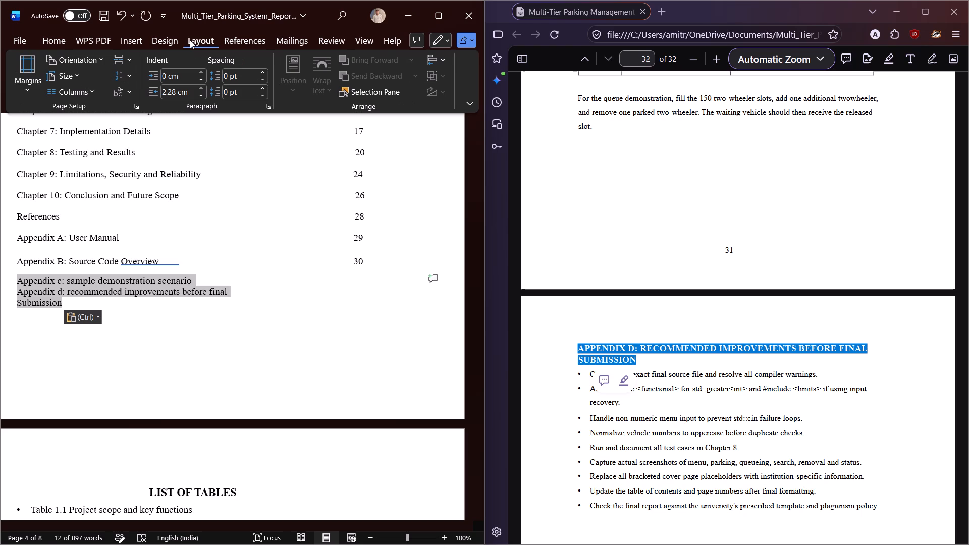
click(263, 77)
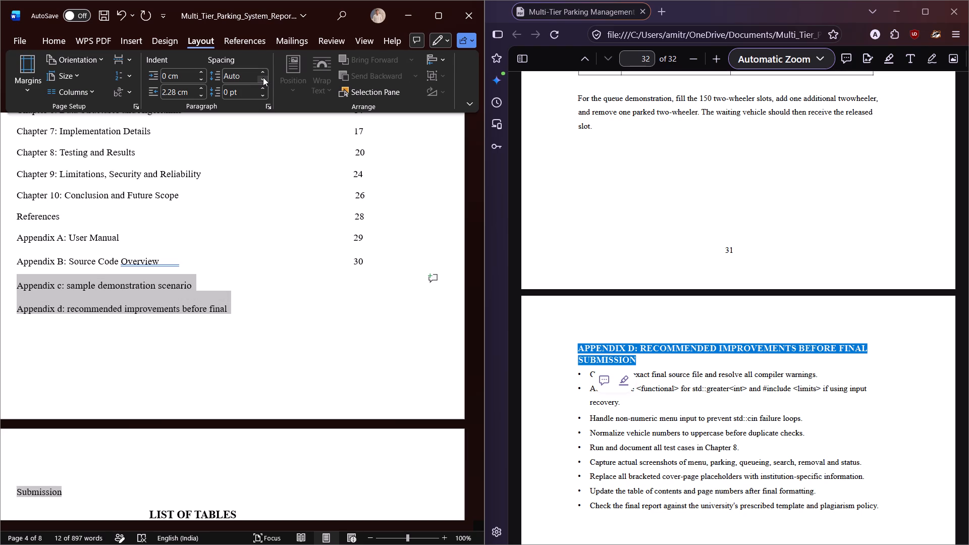
click(287, 318)
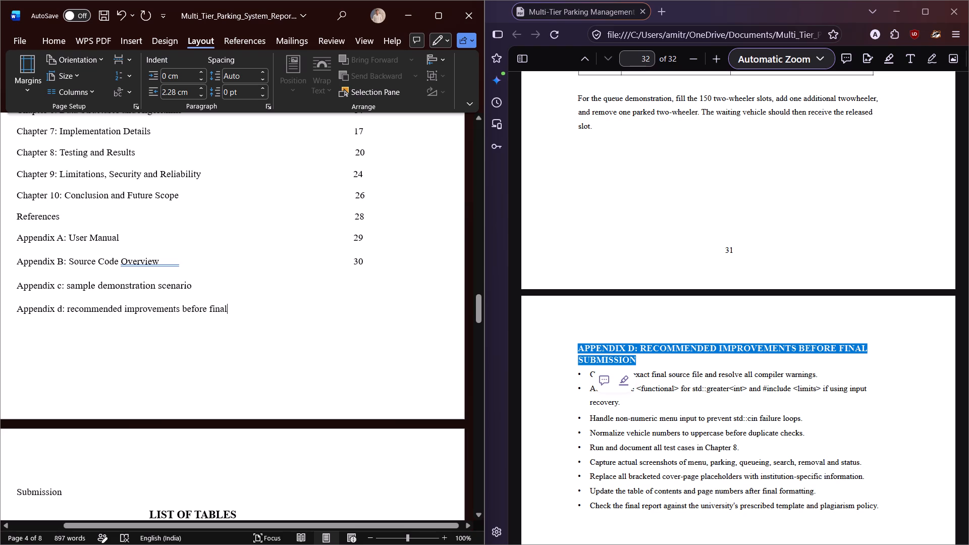
Capitalise "Recommended" at the start of the Appendix D title in the contents.
click(70, 306)
key(BackSpace)
key(r)
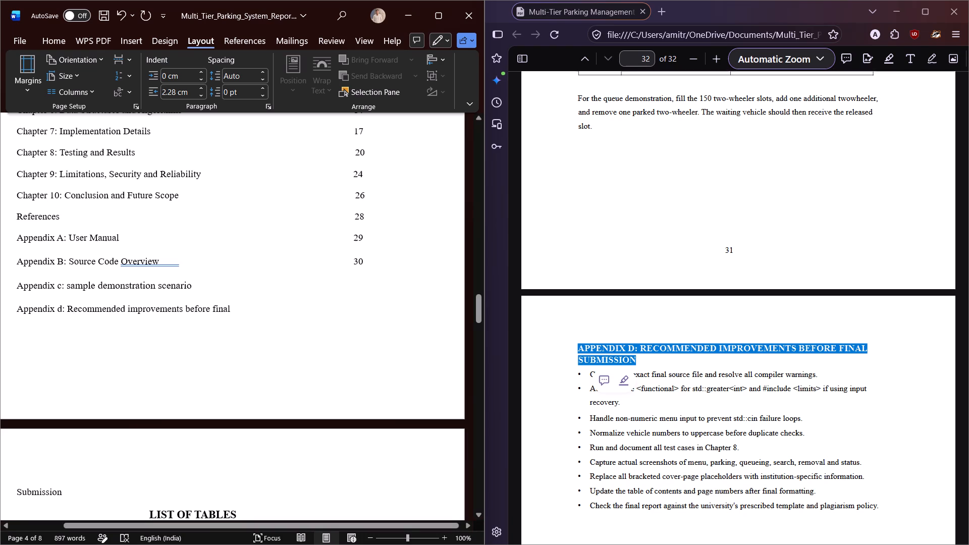
Capitalise each word of the Appendix C title in the contents so it reads "Sample Demonstration Scenario".
click(70, 287)
key(BackSpace)
key(s)
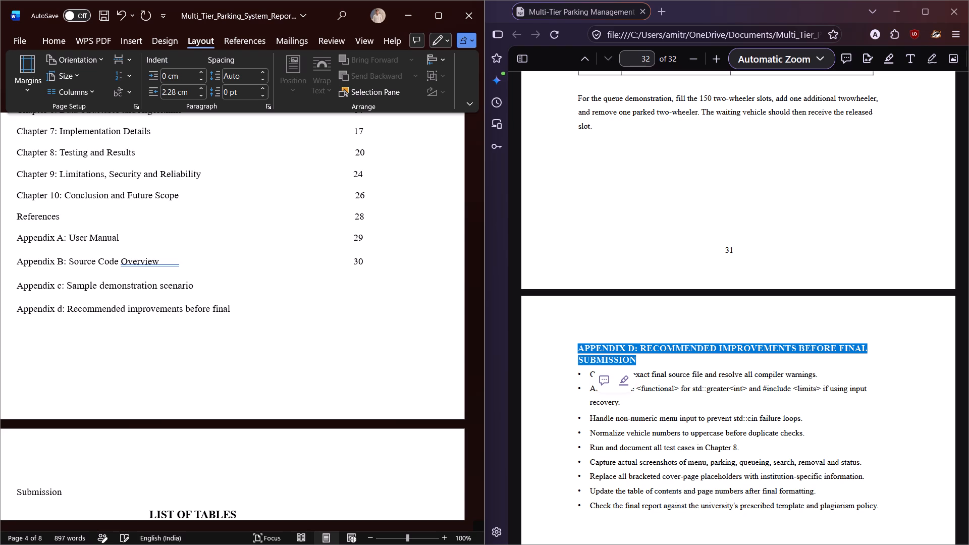
click(105, 285)
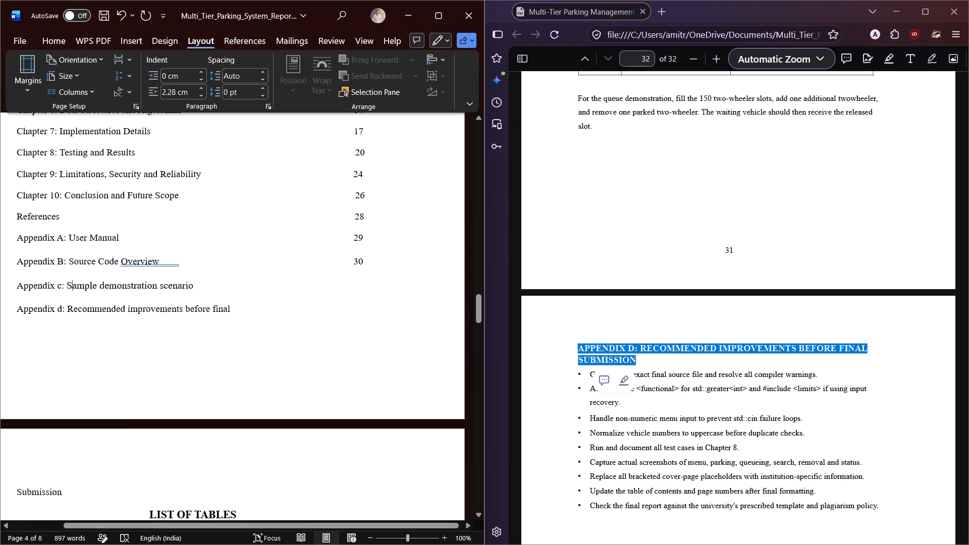
key(BackSpace)
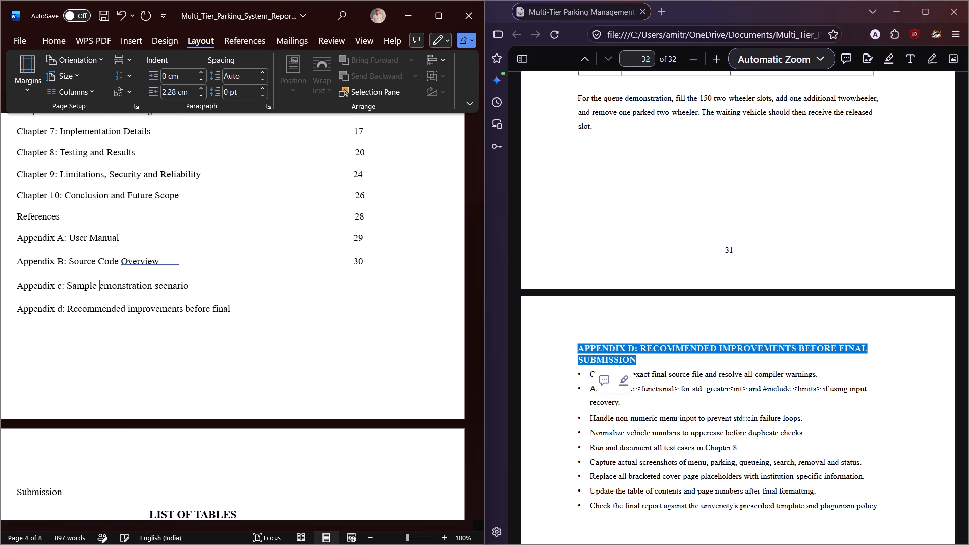
key(d)
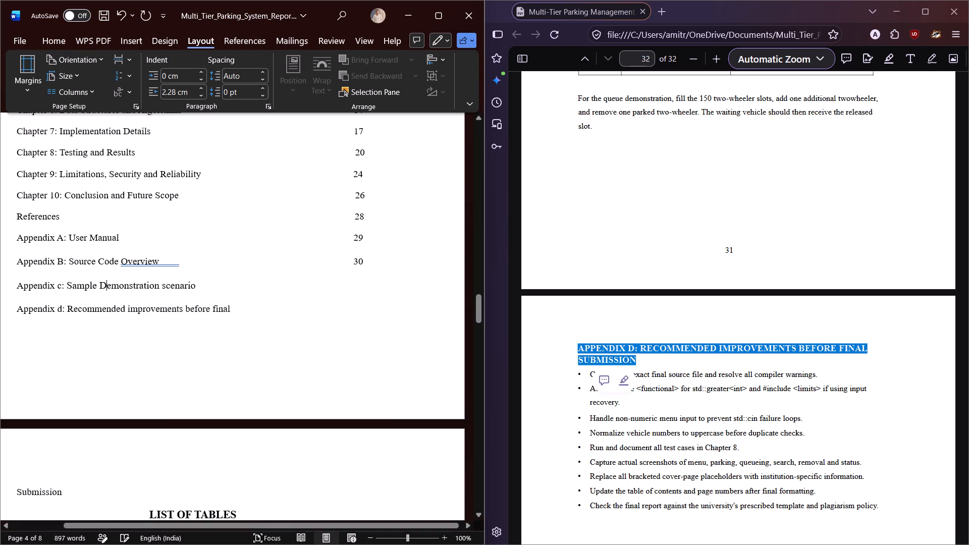
click(166, 286)
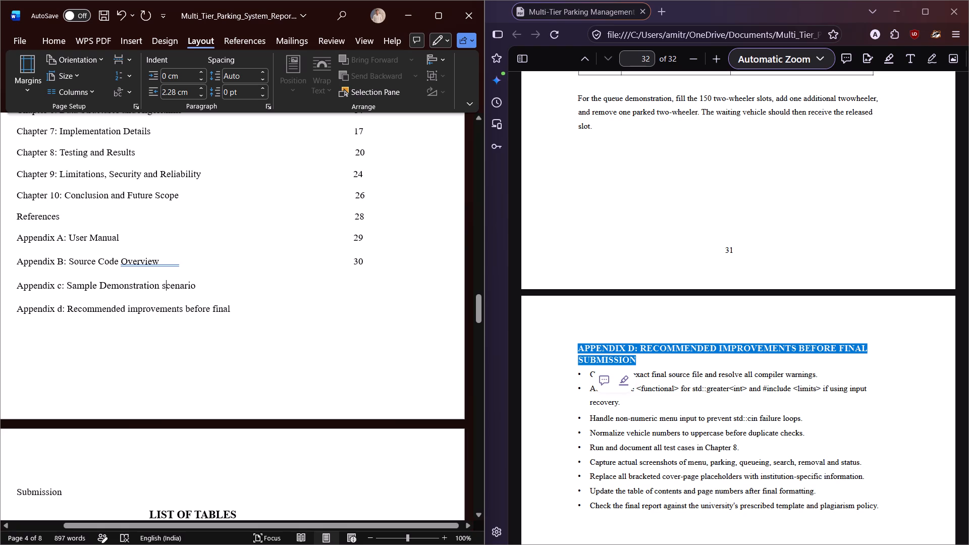
key(BackSpace)
key(s)
Capitalise "Improvements", "Before" and "Final" in the Appendix D title in the contents.
click(131, 309)
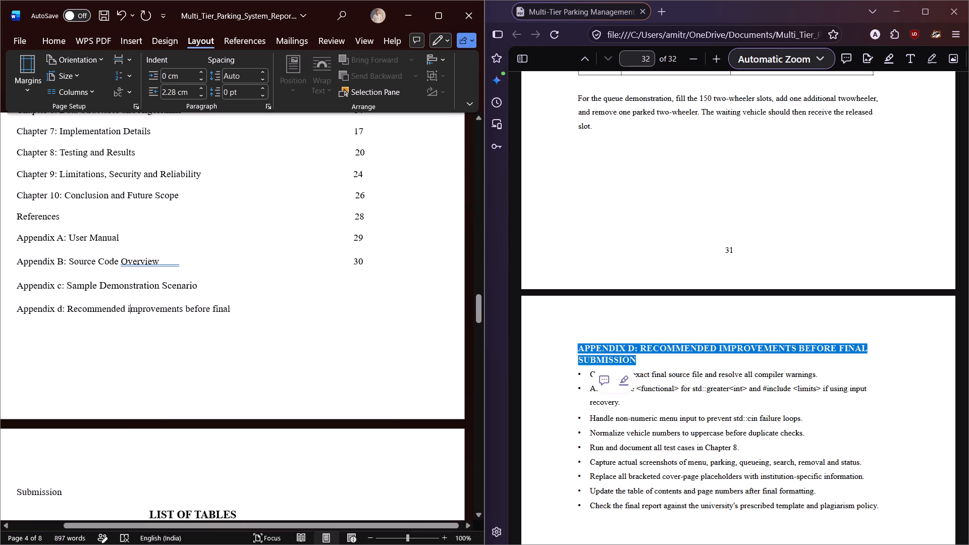
key(BackSpace)
key(i)
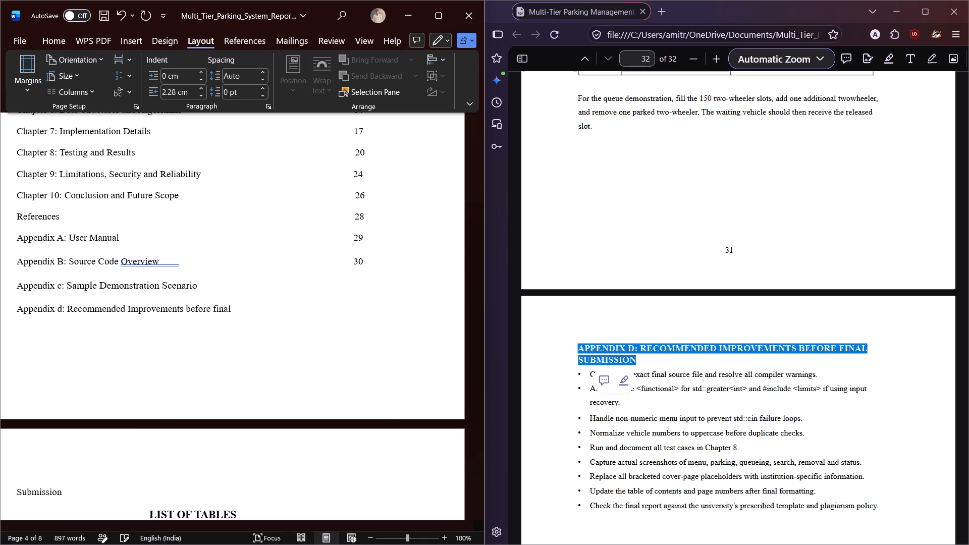
click(190, 307)
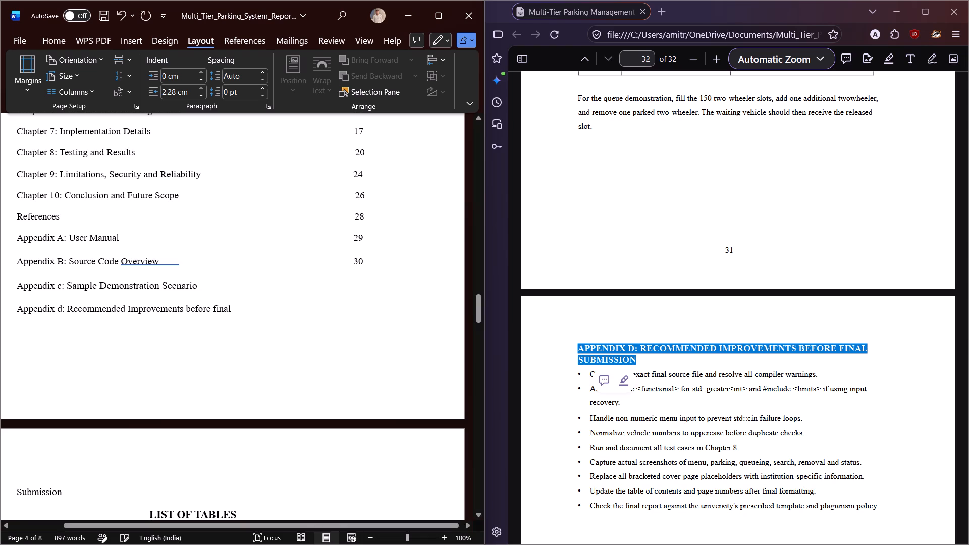
key(BackSpace)
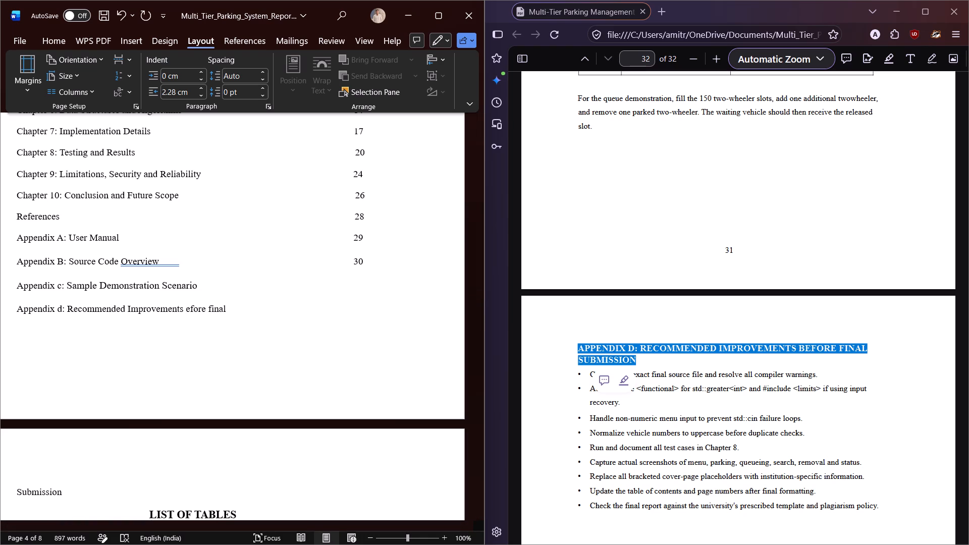
key(b)
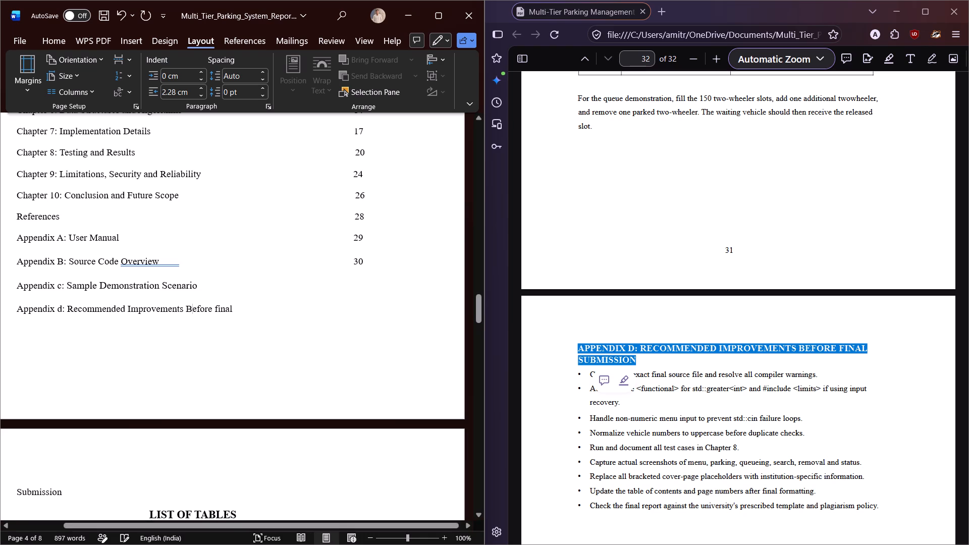
click(219, 308)
key(BackSpace)
key(f)
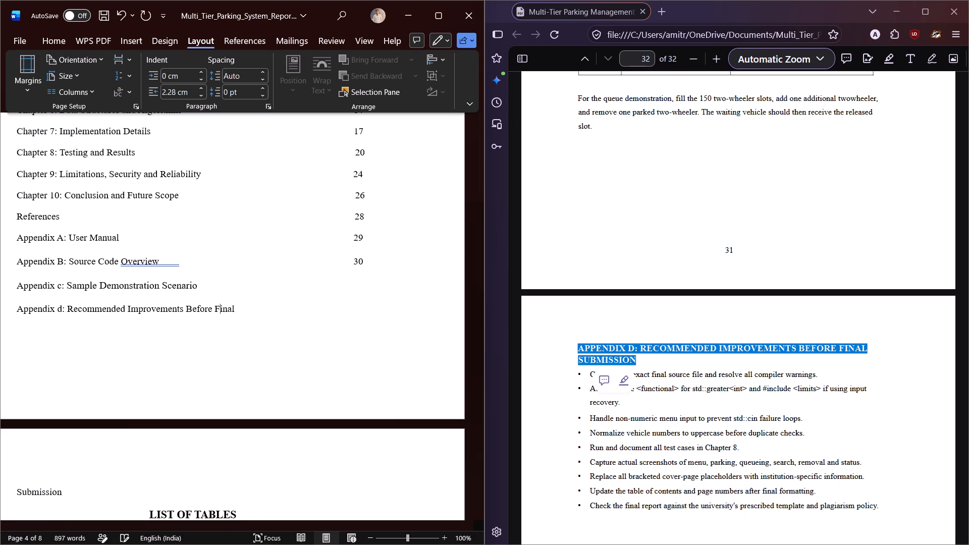
Capitalise the appendix letters in the last two contents entries so they read "Appendix D" and "Appendix C".
click(62, 310)
key(BackSpace)
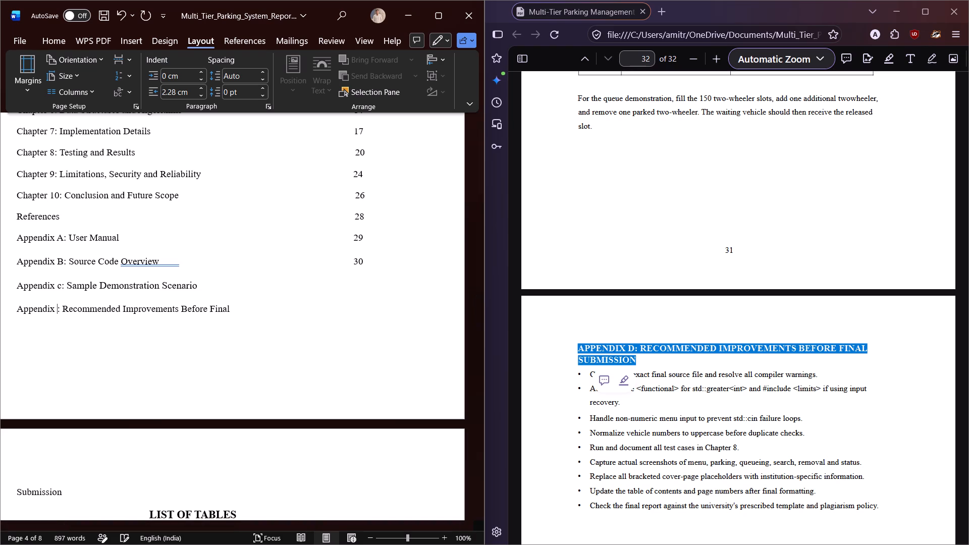
key(d)
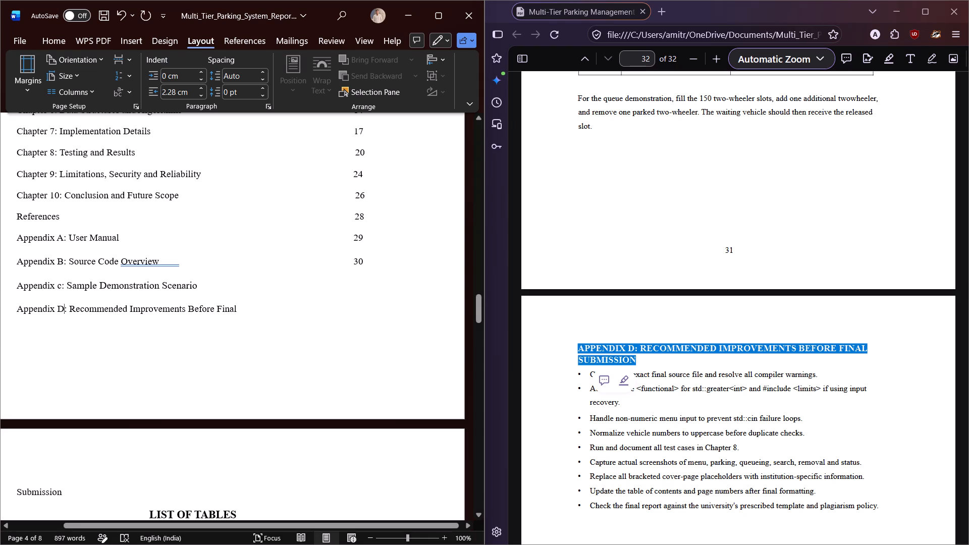
click(61, 287)
key(BackSpace)
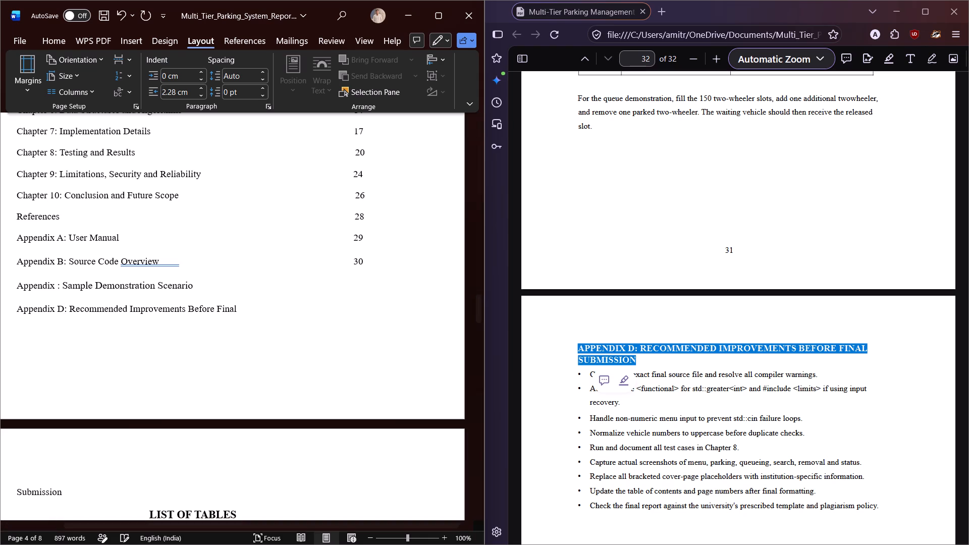
key(c)
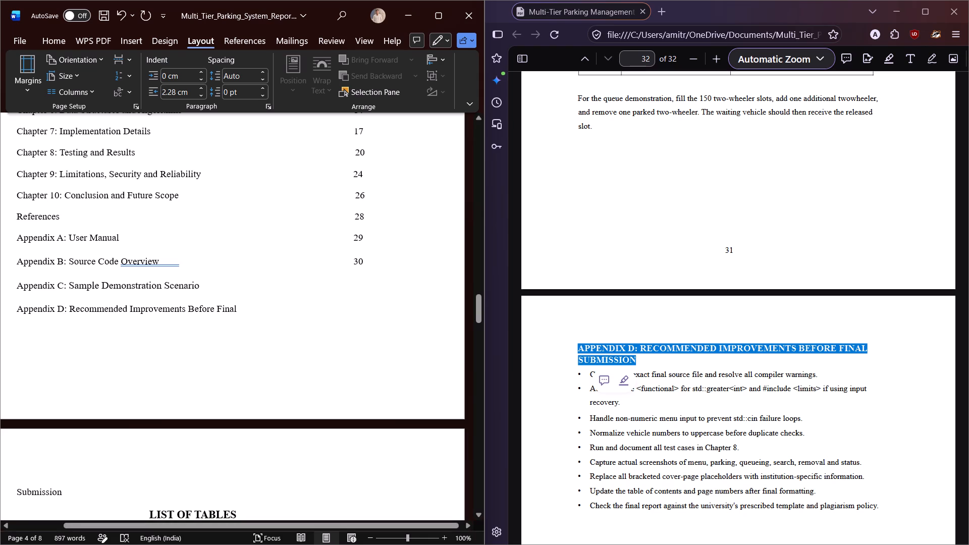
Set the font size of the Appendix C and Appendix D contents entries to 12.
click(110, 337)
drag(16, 286, 19, 286)
drag(19, 286, 238, 310)
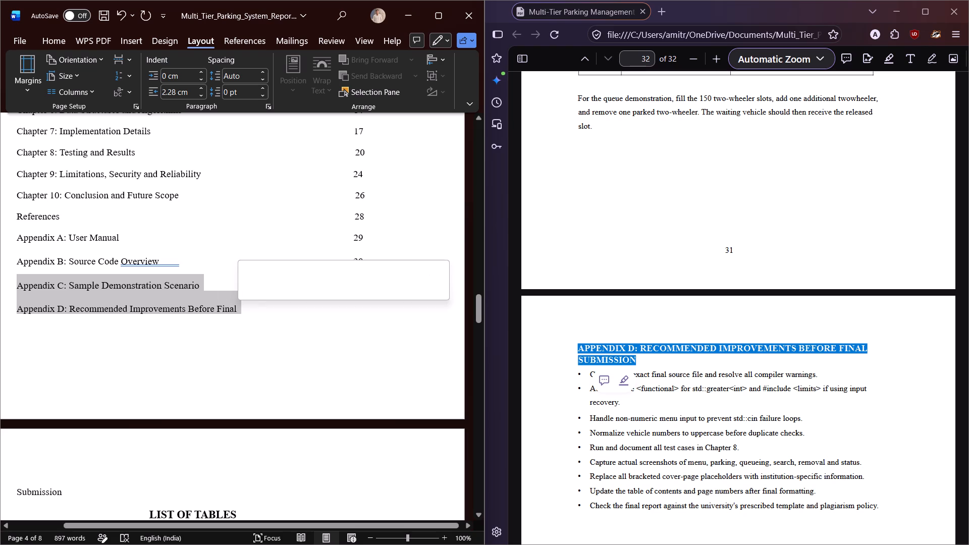
click(62, 39)
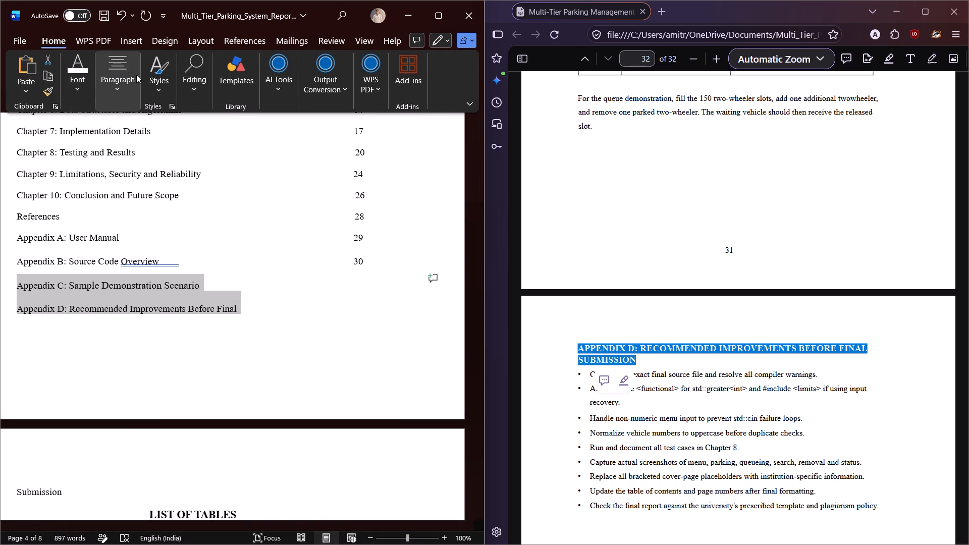
click(87, 92)
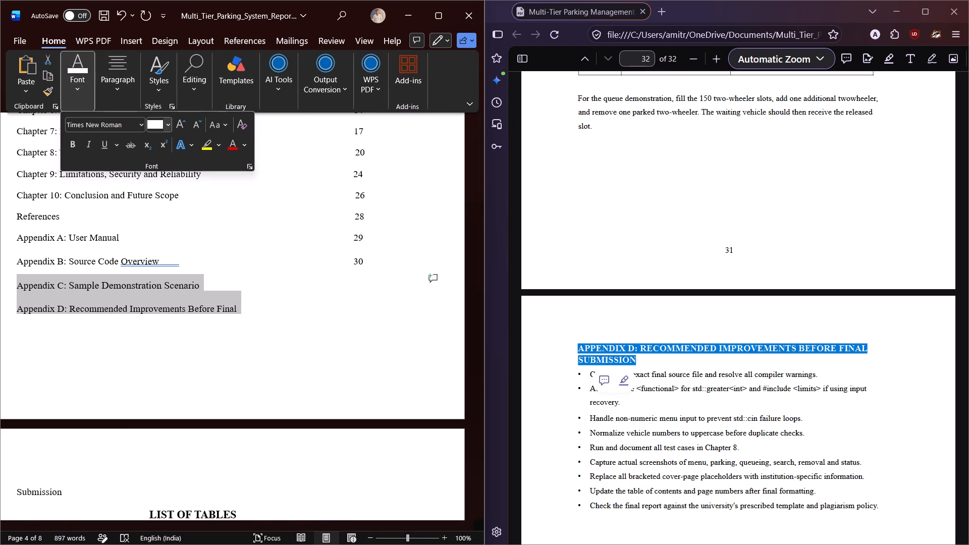
click(165, 126)
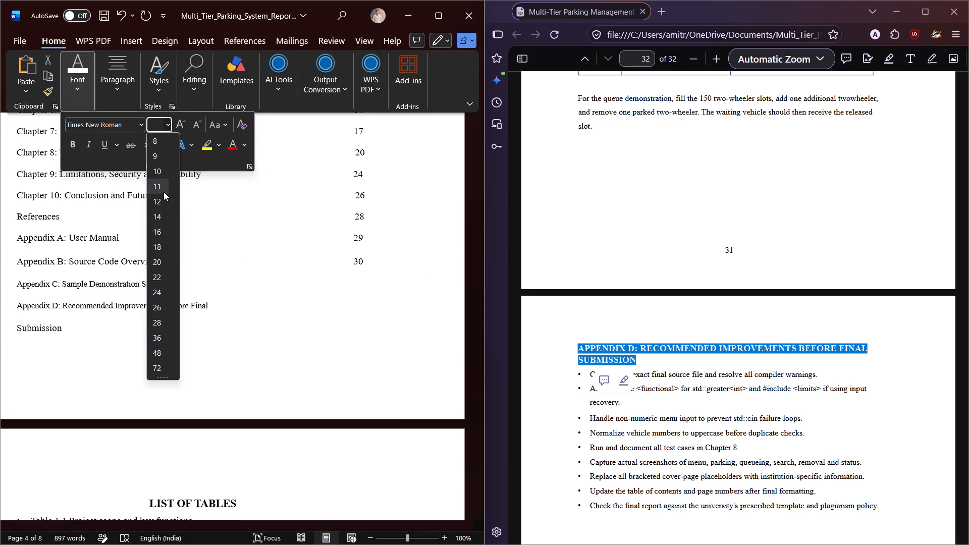
click(161, 199)
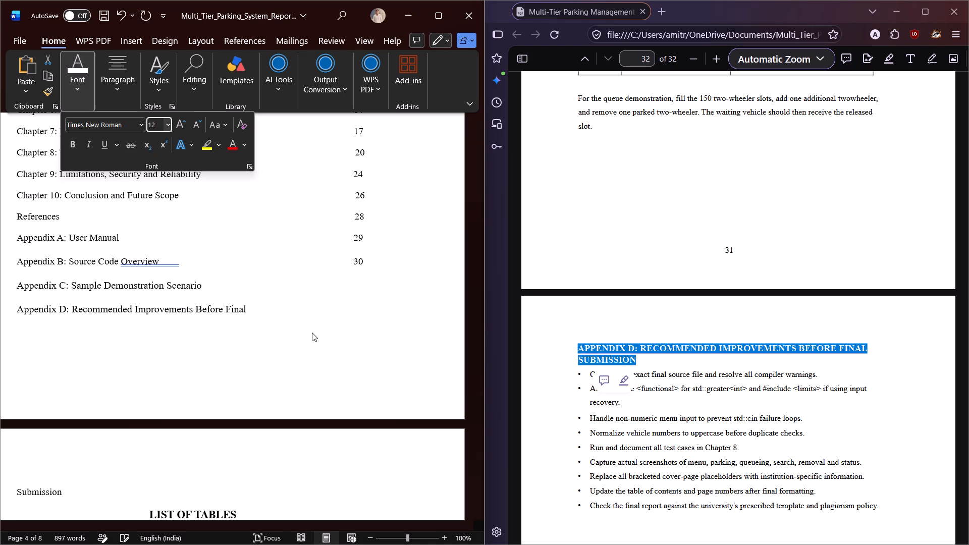
click(310, 331)
click(261, 272)
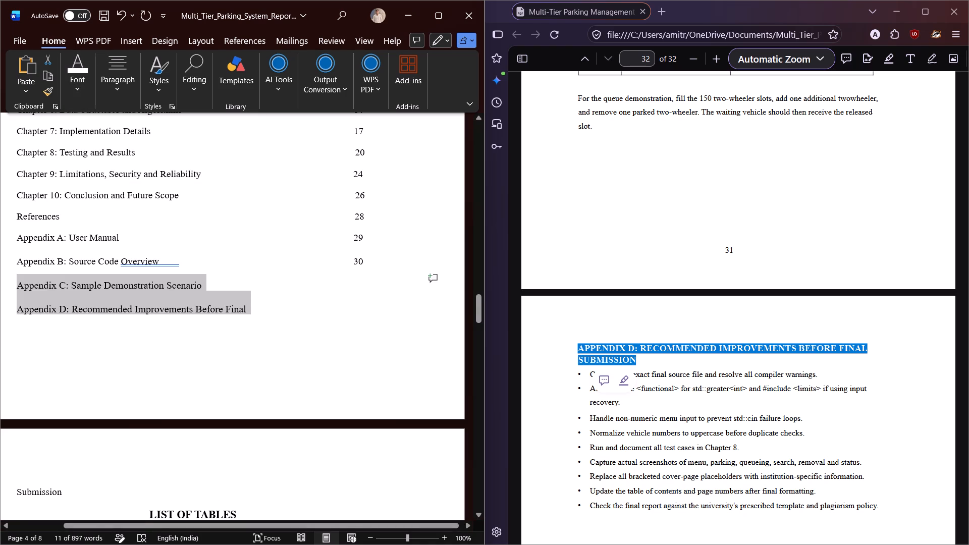
Pad the end of the Appendix C contents entry with spaces out to the page-number column.
click(220, 287)
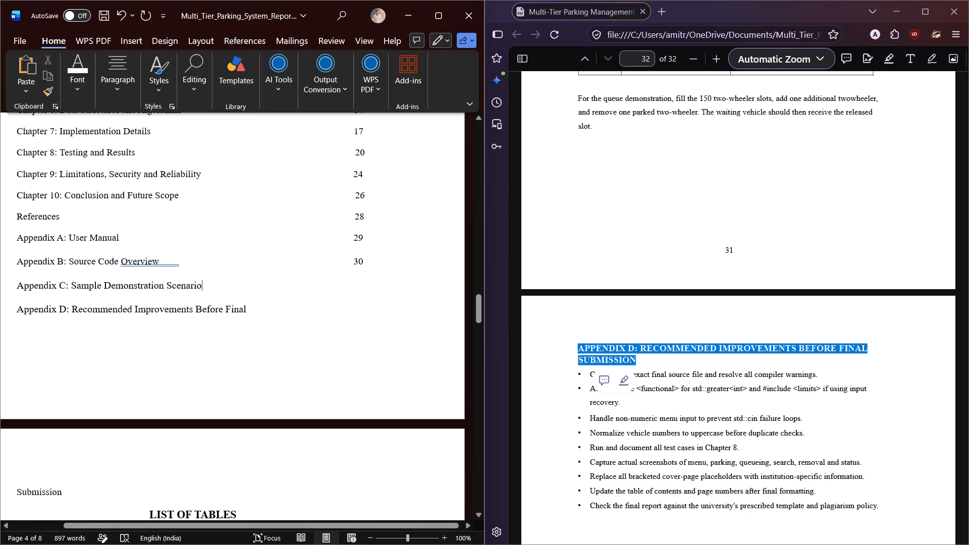
key(space)
key(space)
key(space)
key(space)
key(space)
key(space)
key(space)
key(space)
key(space)
key(space)
key(space)
key(space)
key(space)
key(space)
key(space)
key(space)
key(space)
key(space)
key(space)
key(space)
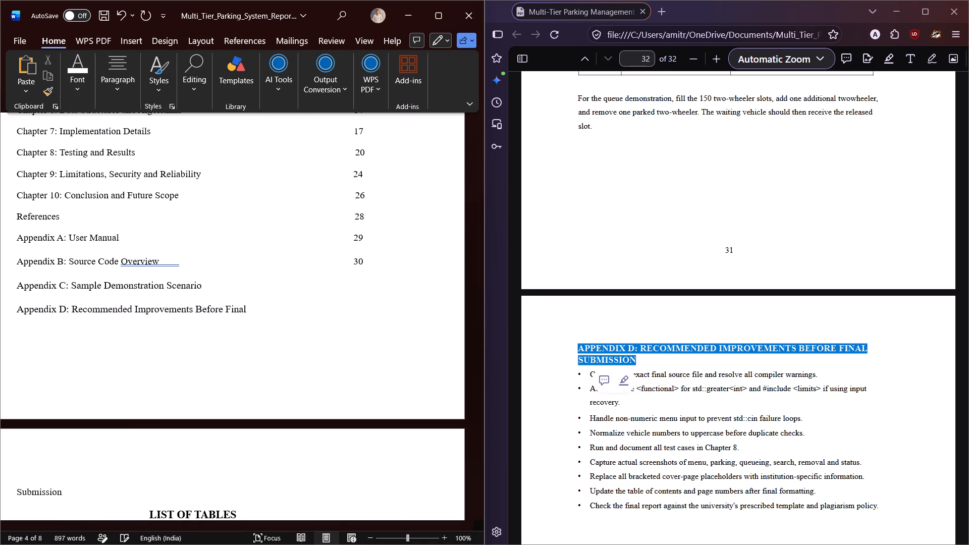
key(space)
key(space)
key(space)
key(space)
key(space)
key(space)
key(space)
key(space)
key(space)
key(space)
key(space)
key(space)
key(space)
key(space)
key(space)
key(space)
key(space)
key(space)
key(space)
key(space)
key(space)
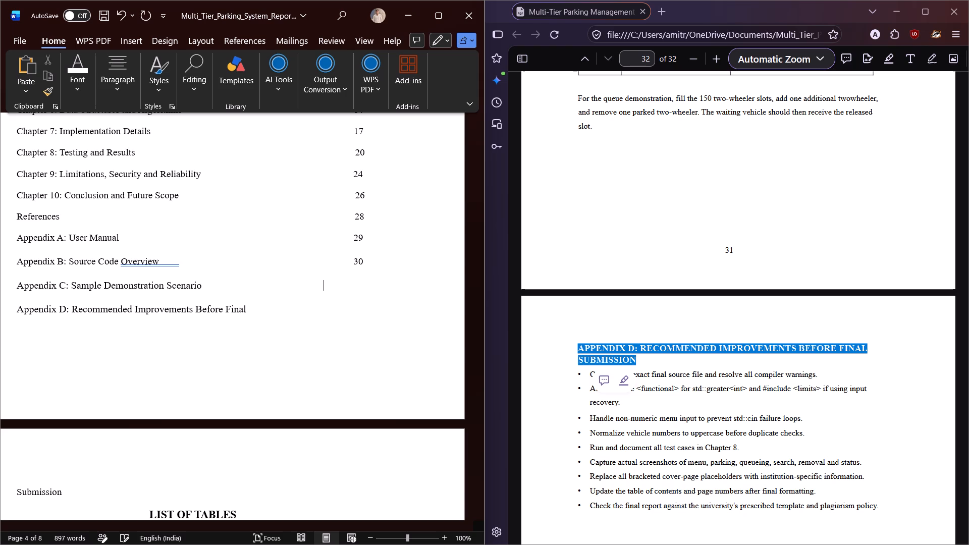
key(space)
key(space)
key(space)
key(space)
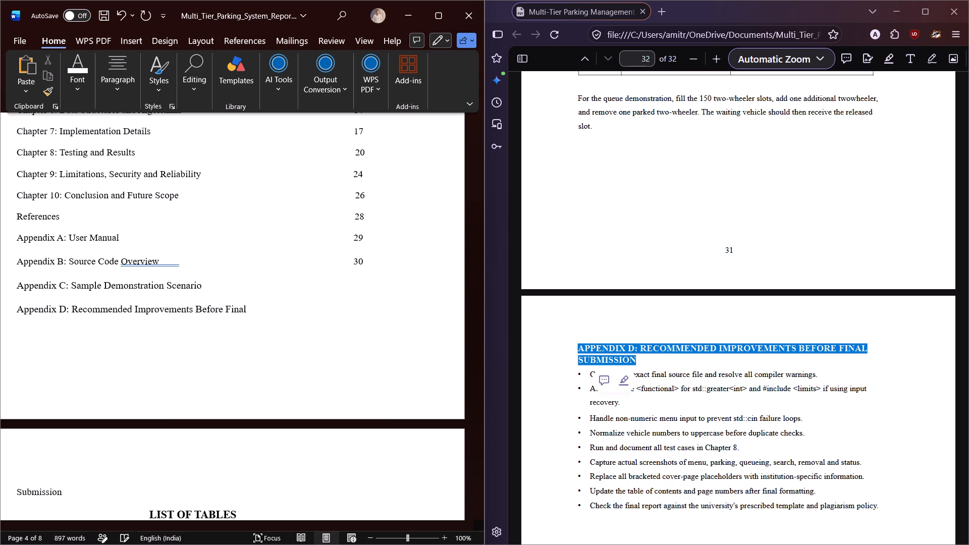
key(space)
key(space)
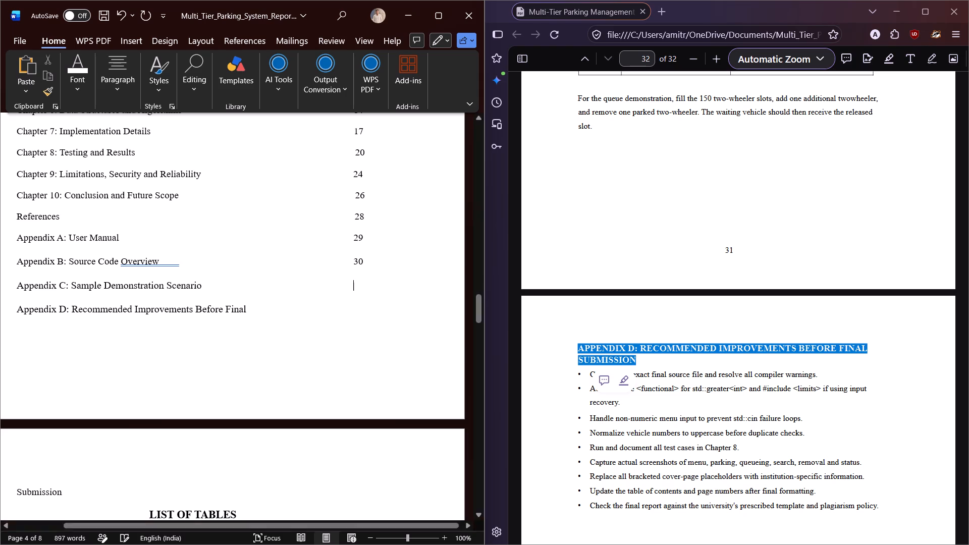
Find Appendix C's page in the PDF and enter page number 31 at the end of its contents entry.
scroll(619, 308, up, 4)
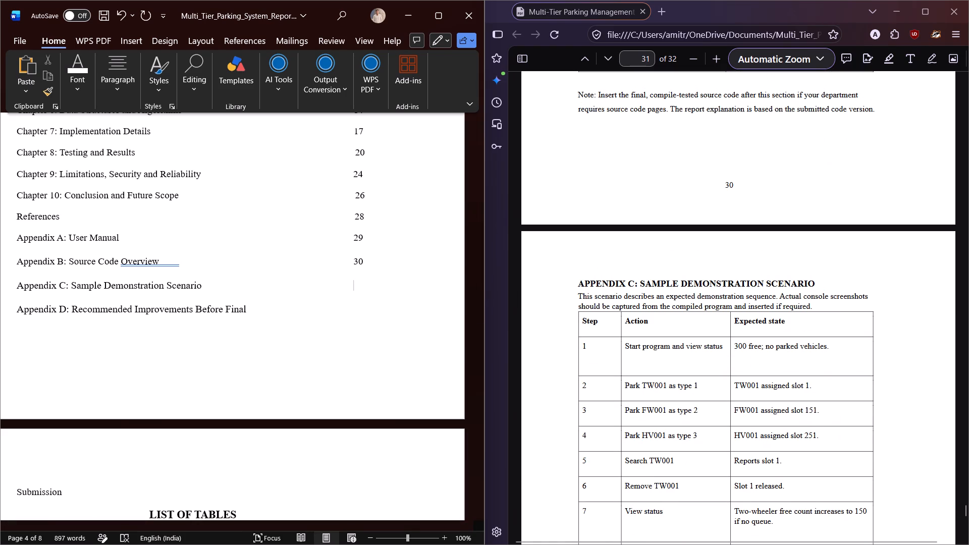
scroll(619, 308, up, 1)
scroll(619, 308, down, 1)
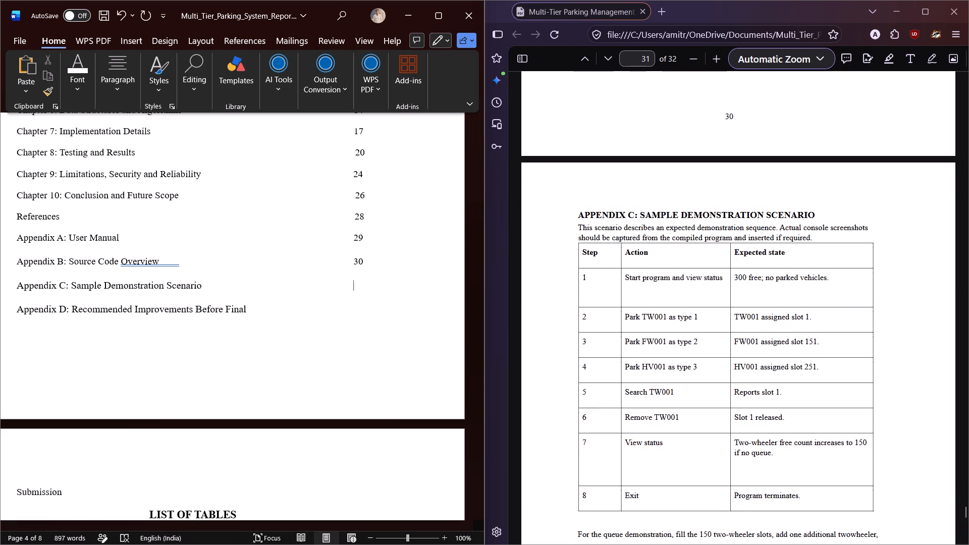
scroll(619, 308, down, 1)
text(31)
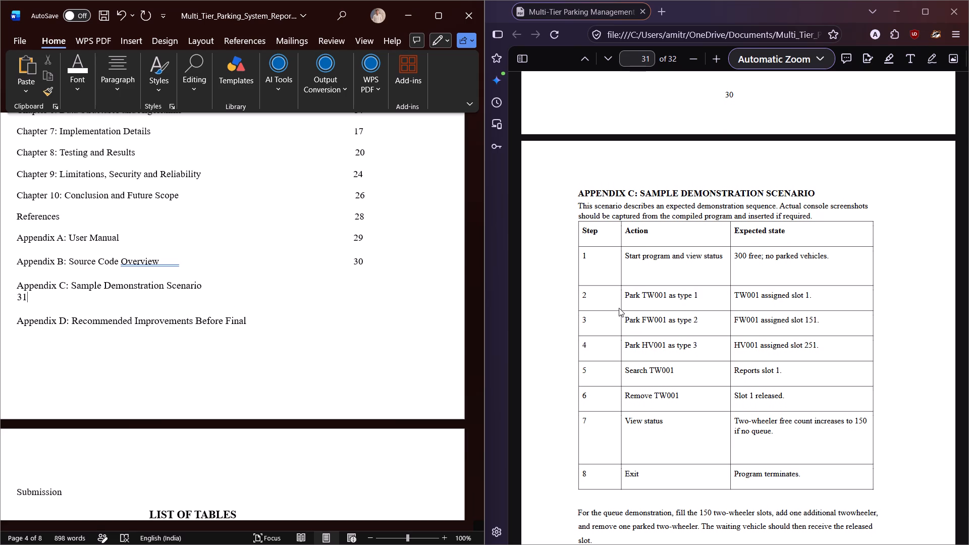
Delete the 31 and surplus trailing spaces from the Appendix C contents entry.
key(Left)
key(Left)
key(BackSpace)
key(BackSpace)
key(BackSpace)
key(BackSpace)
click(329, 293)
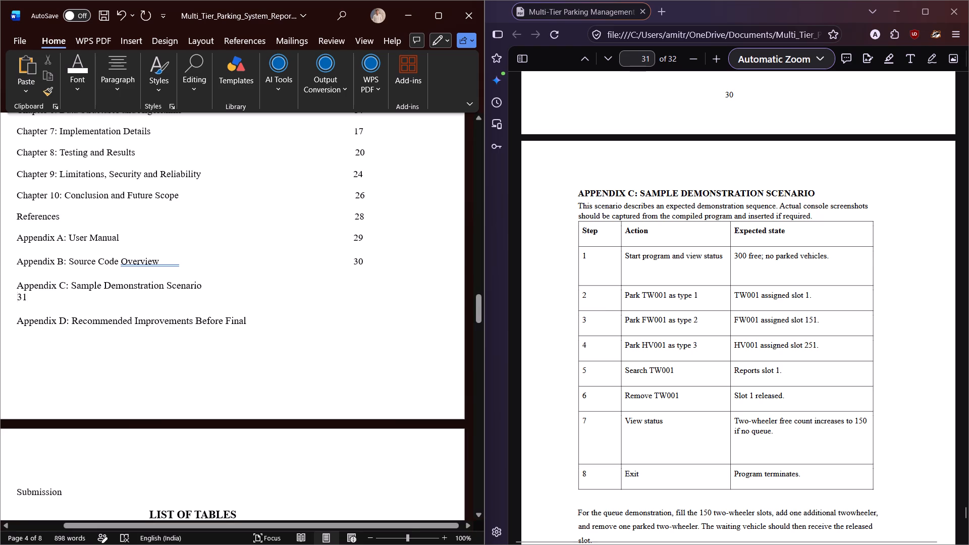
click(265, 287)
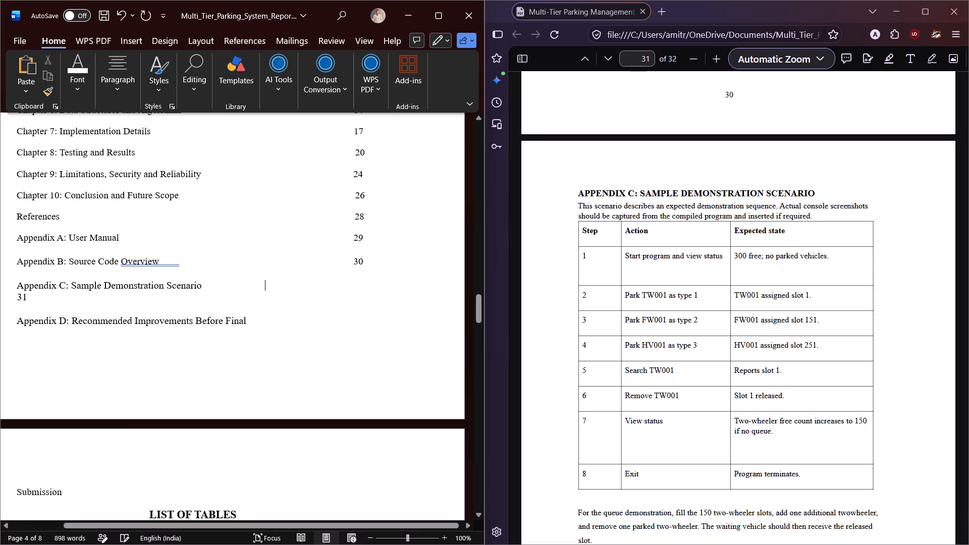
key(BackSpace)
key(BackSpace)
key(BackSpace)
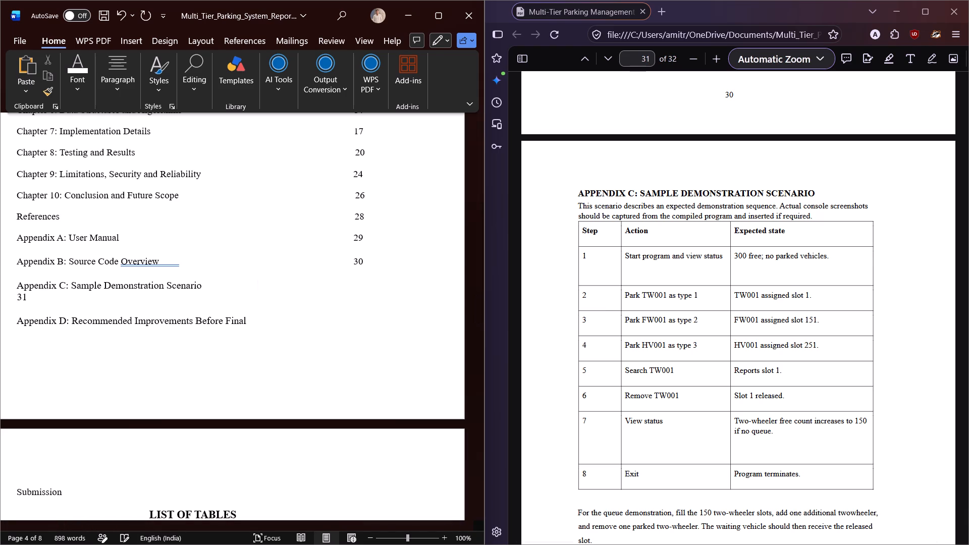
click(57, 296)
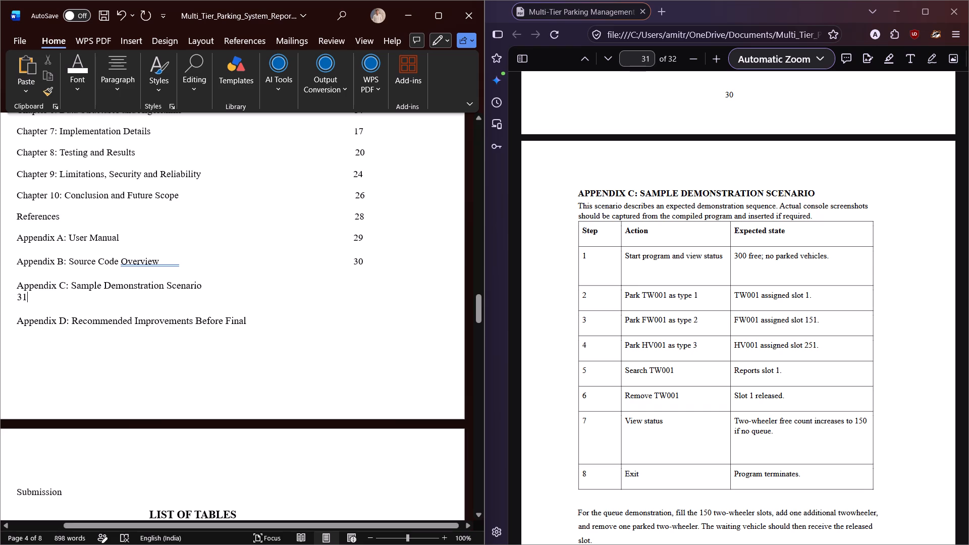
key(BackSpace)
key(BackSpace)
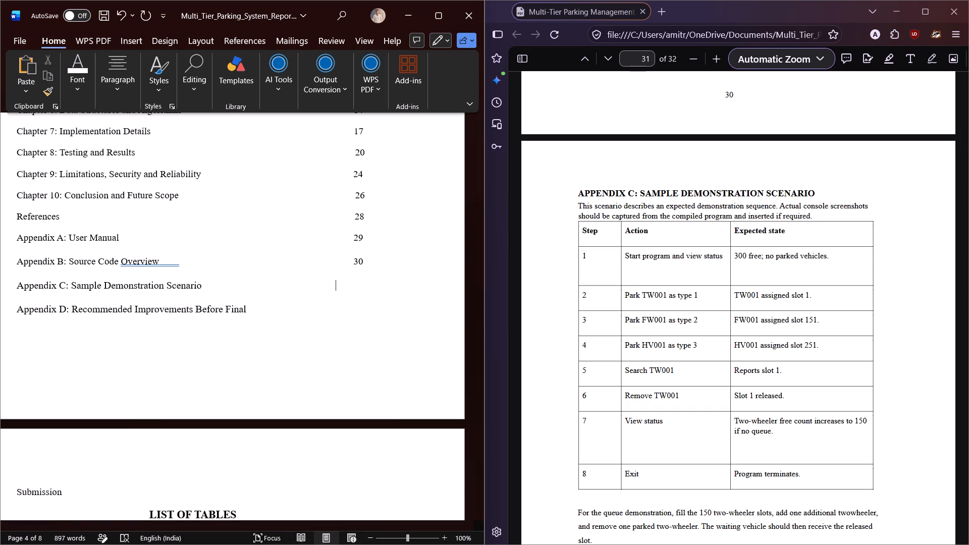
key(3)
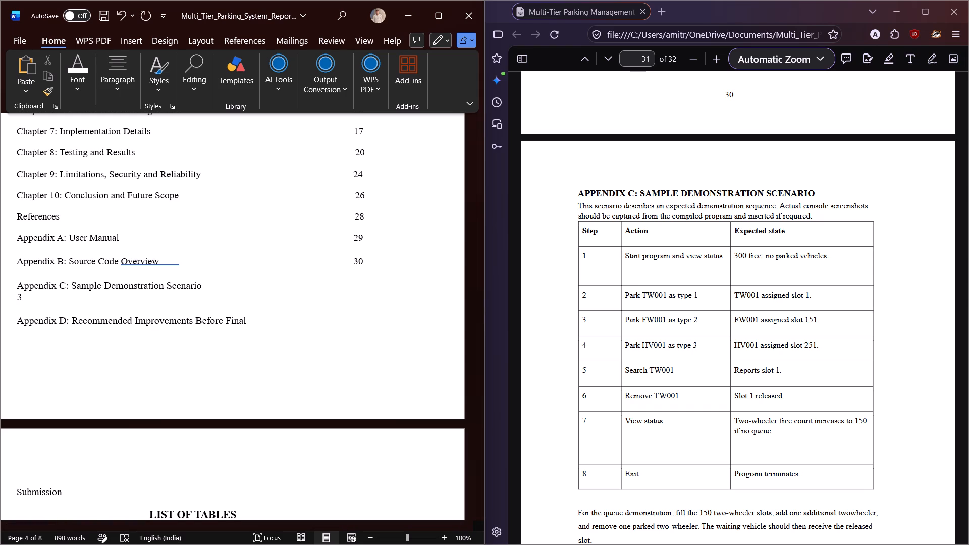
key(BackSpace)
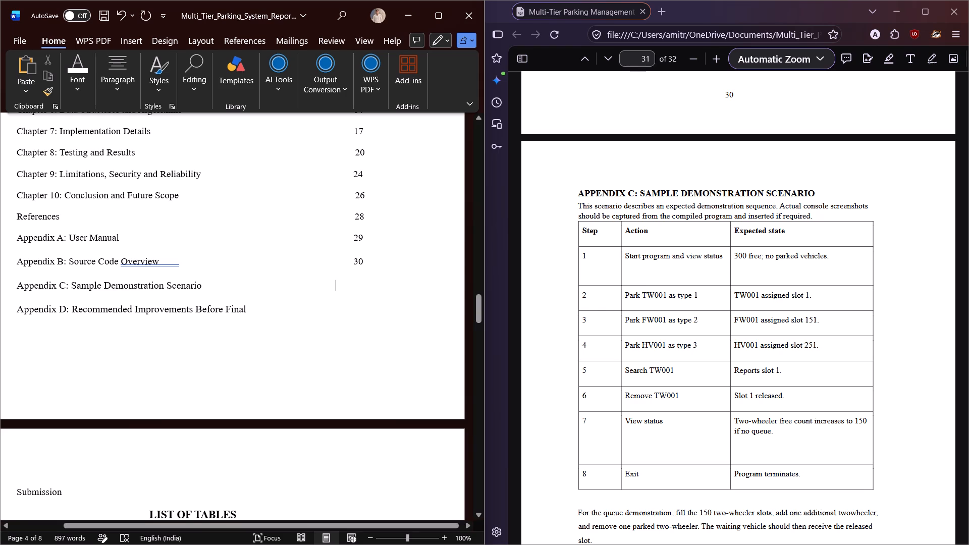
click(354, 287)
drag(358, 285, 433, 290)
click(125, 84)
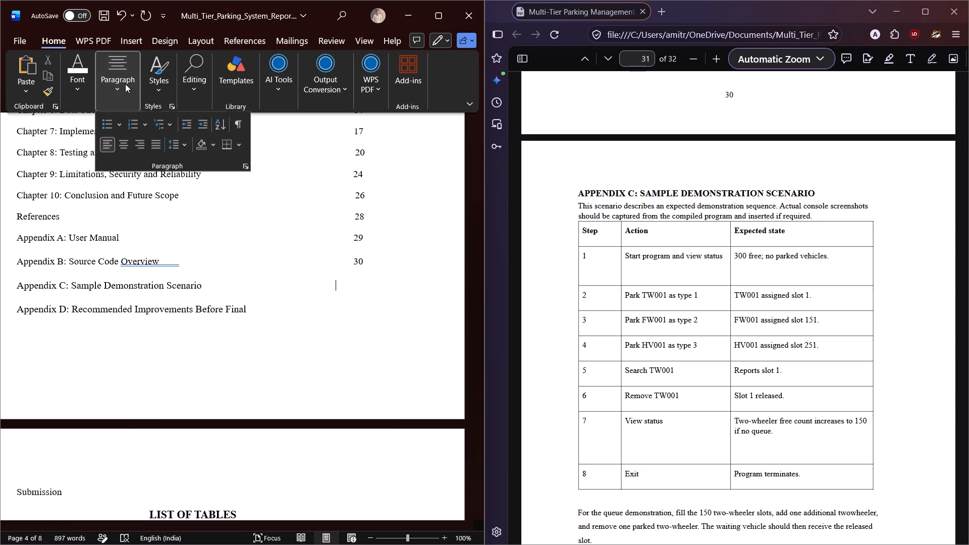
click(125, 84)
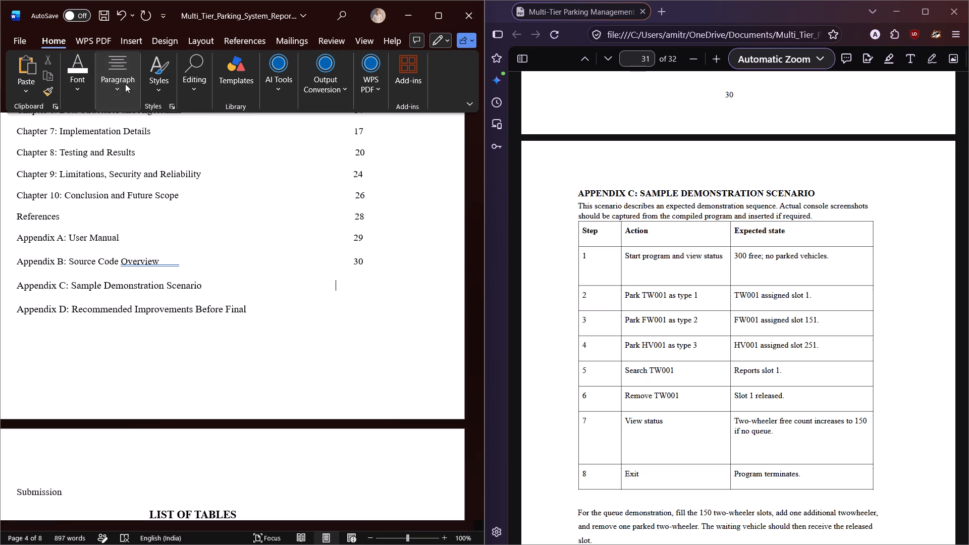
Set the right indent of the Appendix C contents entry to 0 cm.
click(204, 43)
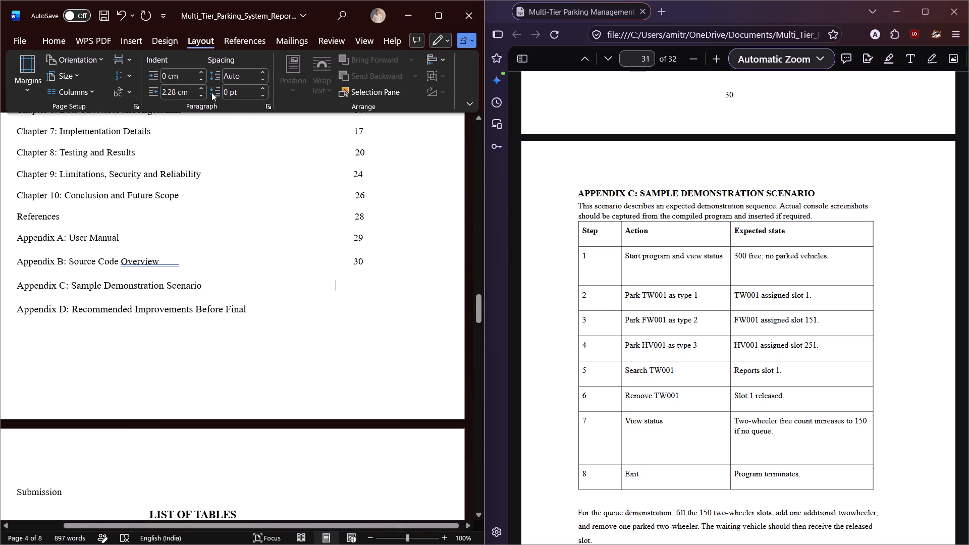
triple_click(202, 95)
triple_click(202, 95)
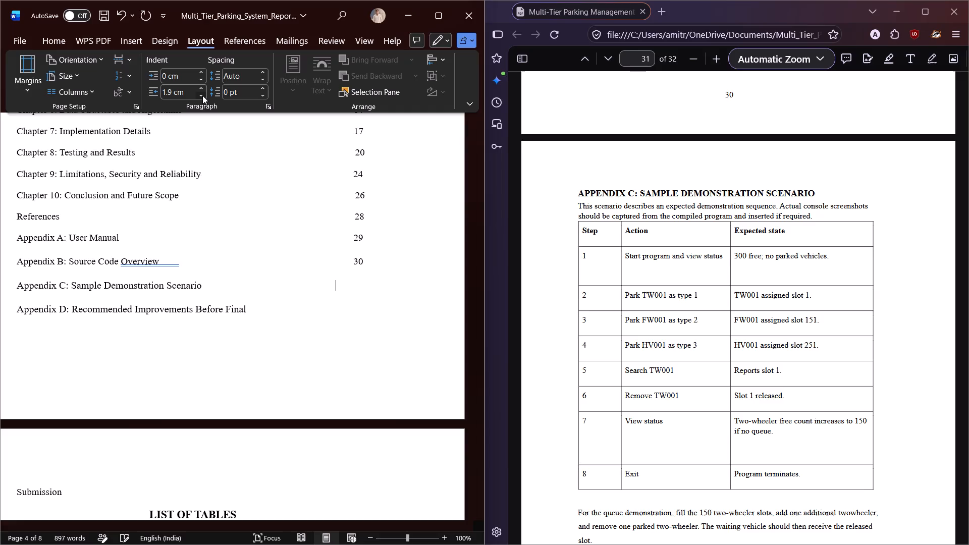
triple_click(202, 95)
triple_click(202, 95)
triple_click(202, 95)
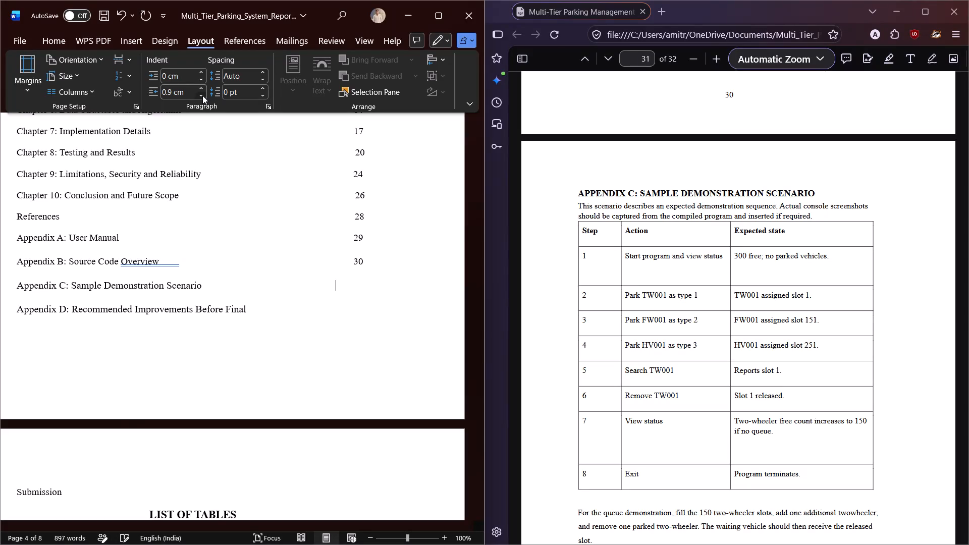
double_click(202, 95)
double_click(202, 95)
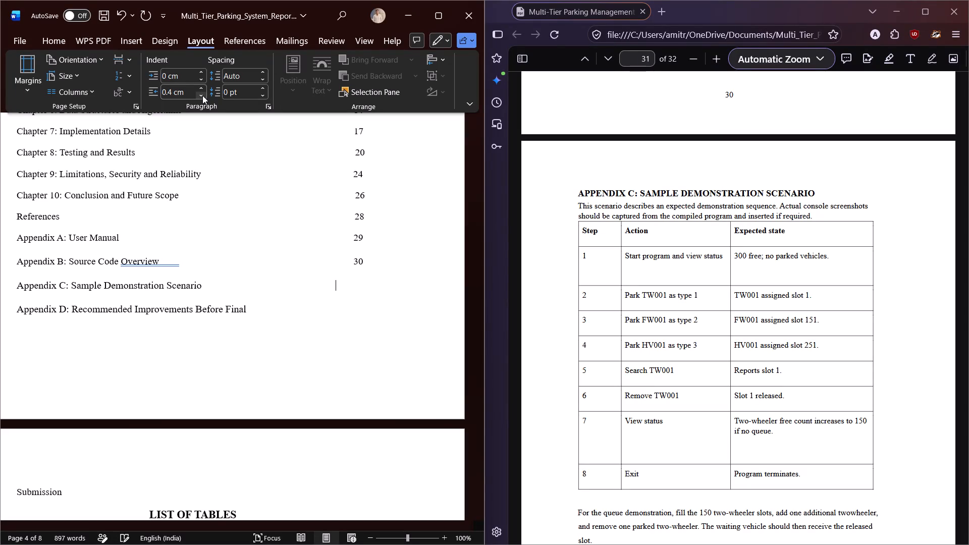
triple_click(202, 95)
click(202, 95)
Enter page number 31 for the Appendix C contents entry and pad before it with spaces to align it with the numbers above.
key(3)
key(1)
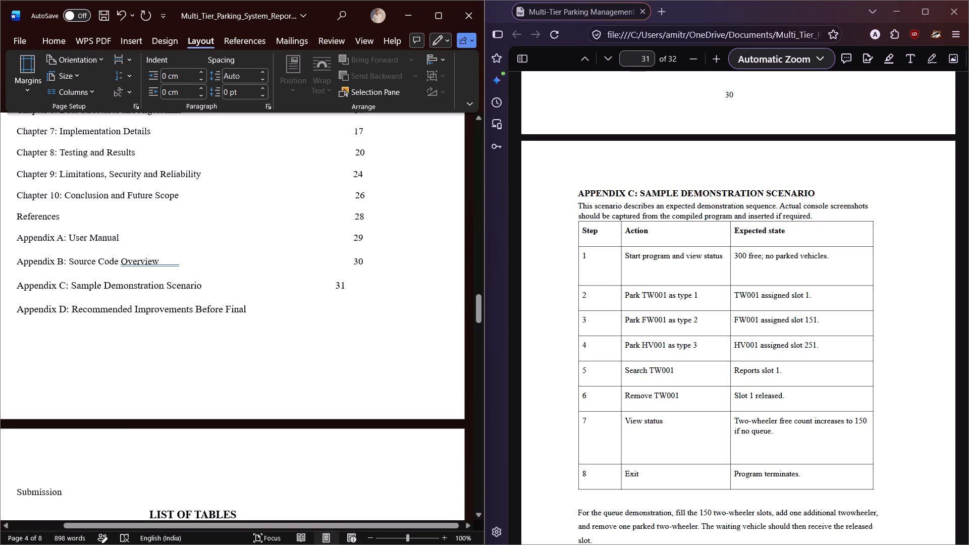
click(333, 285)
key(space)
key(space)
key(space)
key(space)
key(space)
key(space)
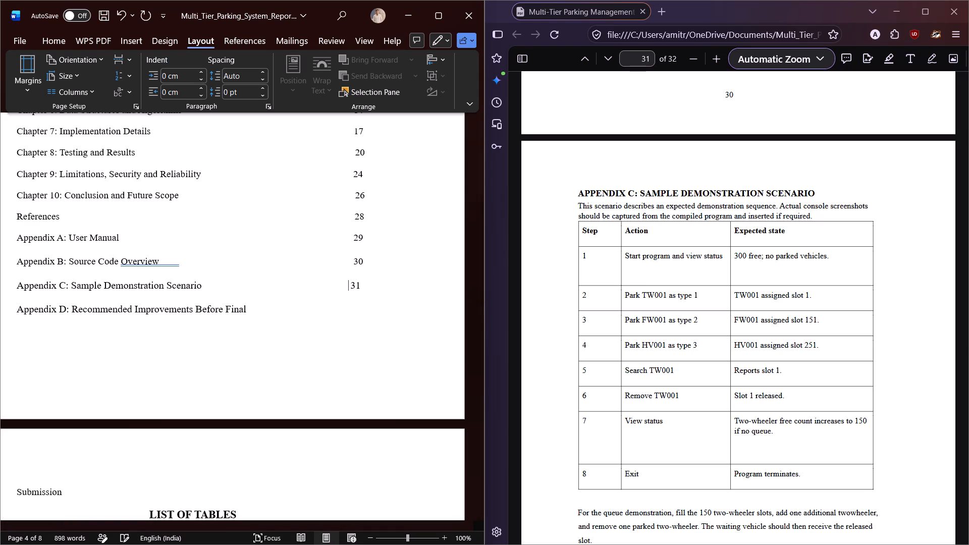
key(space)
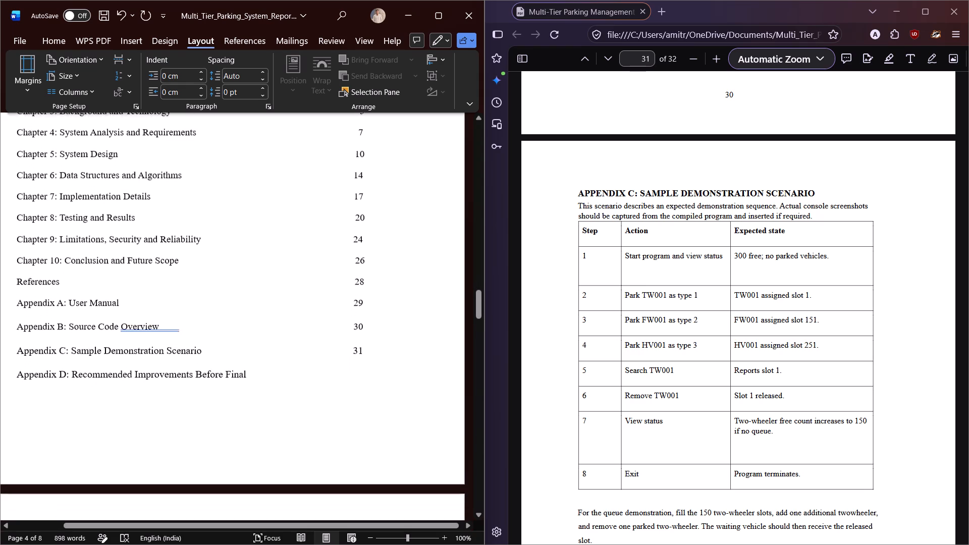
Set the right indent of the Appendix D contents entry to 0 cm.
click(331, 357)
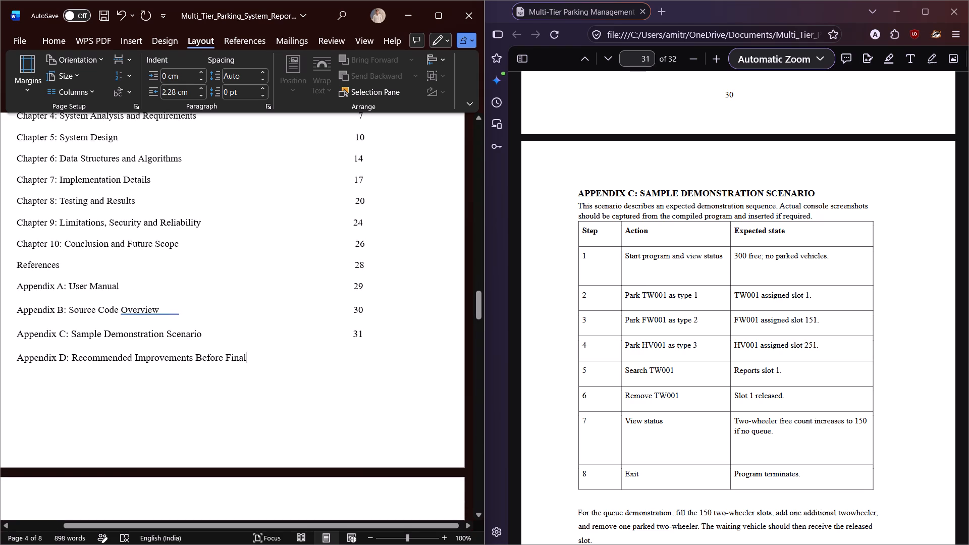
triple_click(201, 95)
triple_click(201, 95)
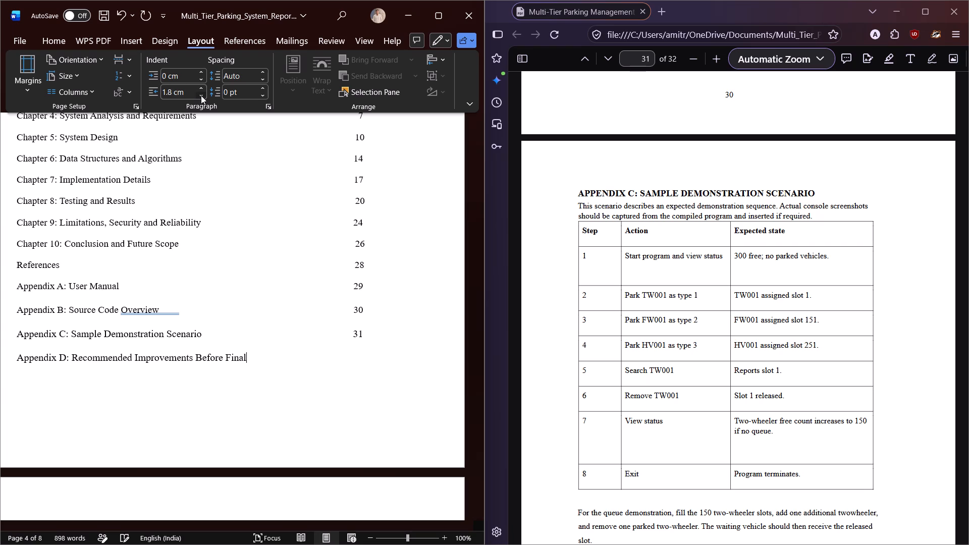
triple_click(201, 95)
triple_click(201, 95)
double_click(201, 95)
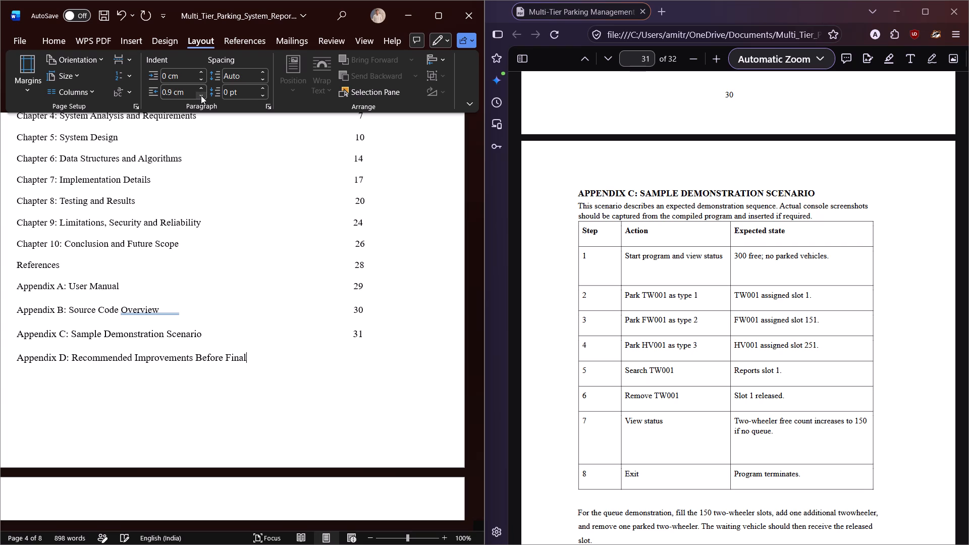
triple_click(201, 95)
double_click(201, 95)
double_click(201, 95)
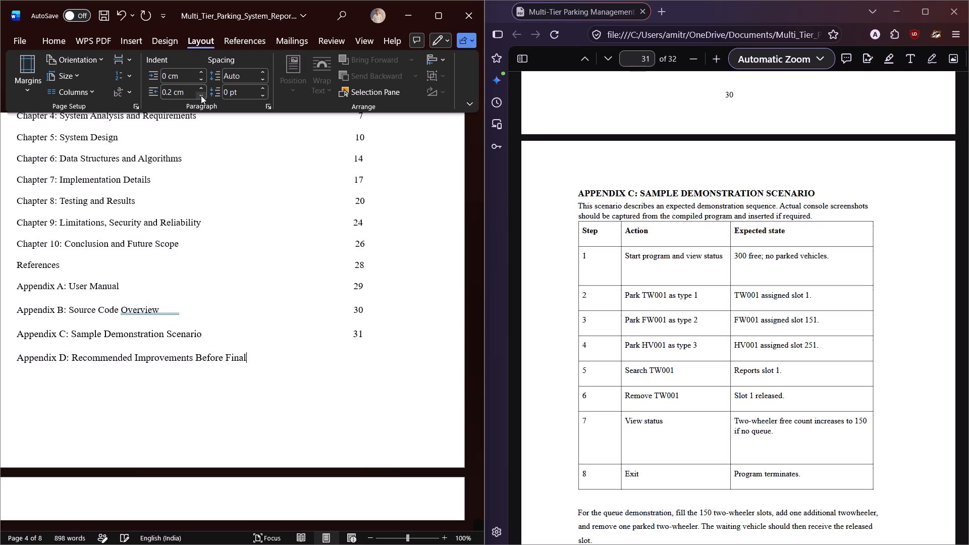
click(201, 95)
click(201, 95)
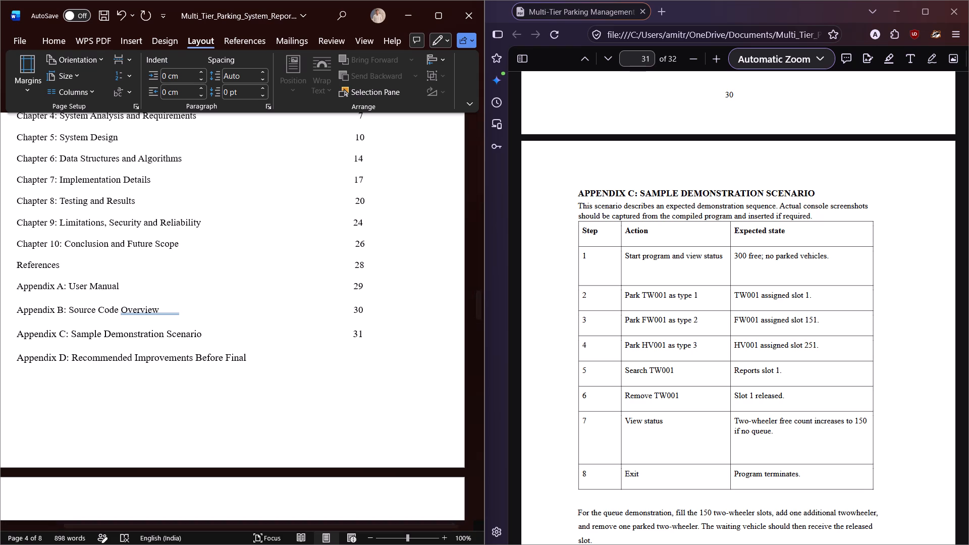
Find Appendix D's page in the PDF and enter 32 in the page-number column of its contents entry, padding with spaces.
scroll(715, 409, down, 3)
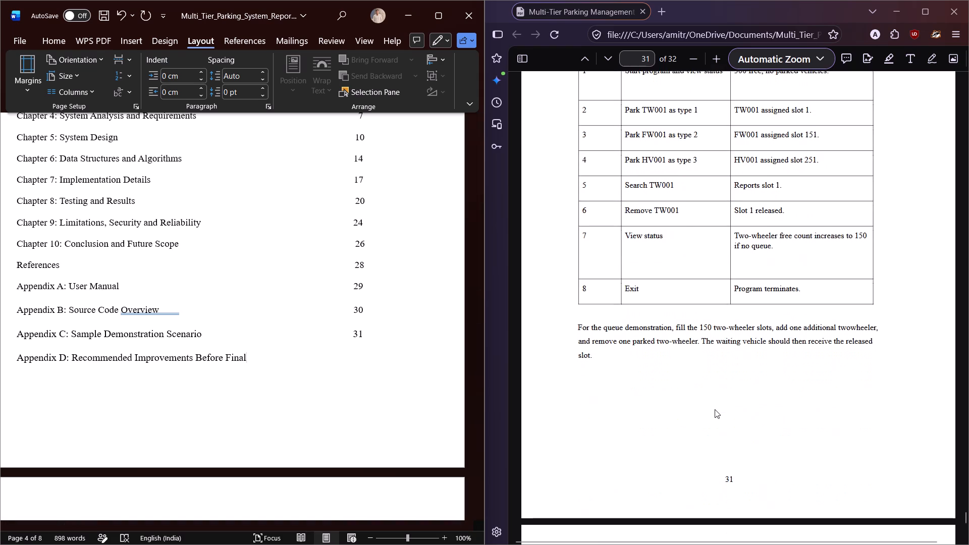
scroll(715, 409, down, 3)
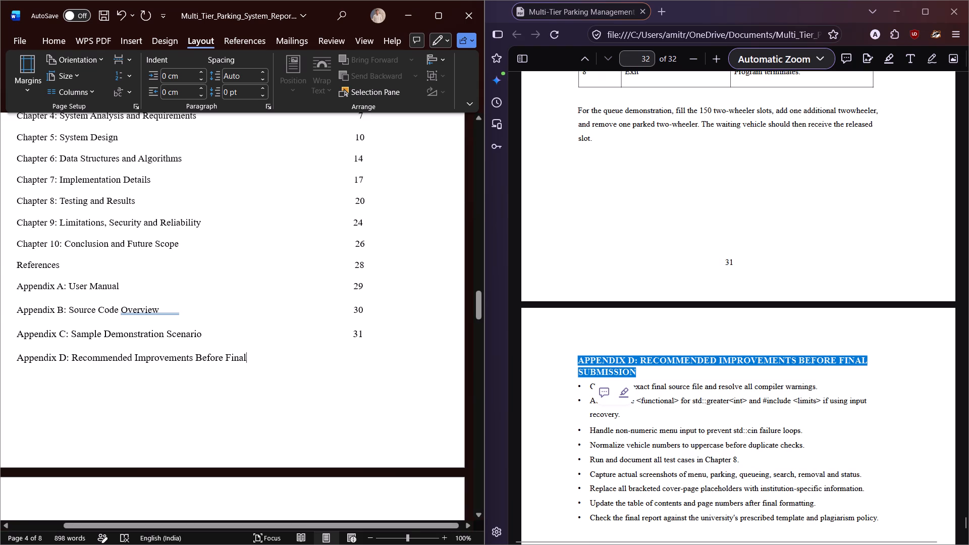
key(space)
key(space)
key(space)
key(space)
key(space)
key(space)
key(space)
key(space)
key(space)
key(space)
key(space)
key(space)
key(space)
key(space)
key(space)
key(space)
key(space)
key(space)
key(space)
key(space)
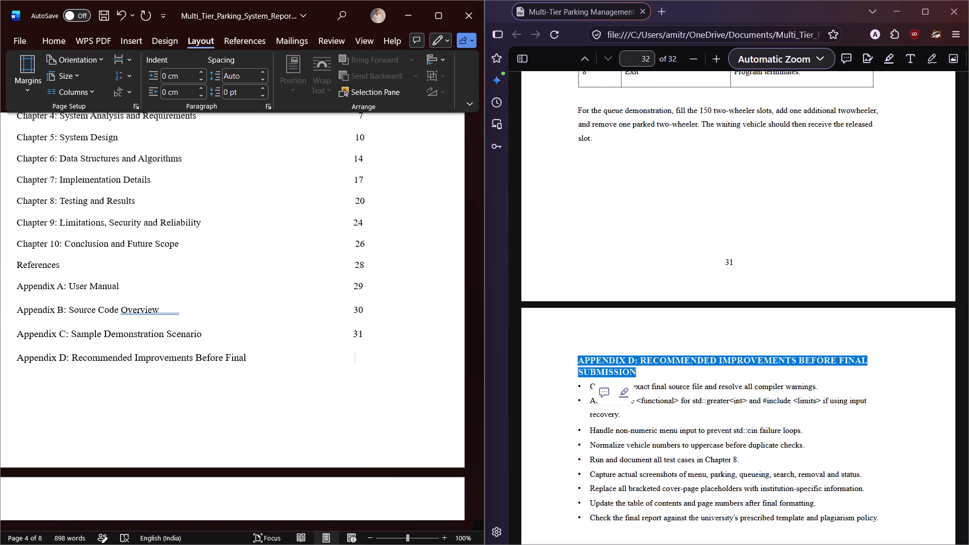
text(32)
Set the right indent of all contents entries from Chapter 1 through Appendix D to 0 cm.
click(388, 341)
scroll(388, 341, up, 1)
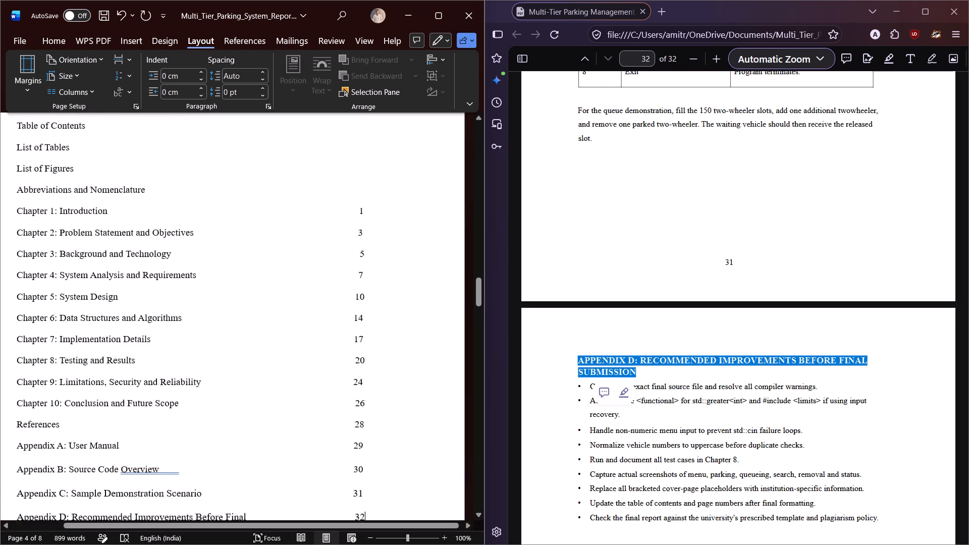
scroll(388, 341, up, 1)
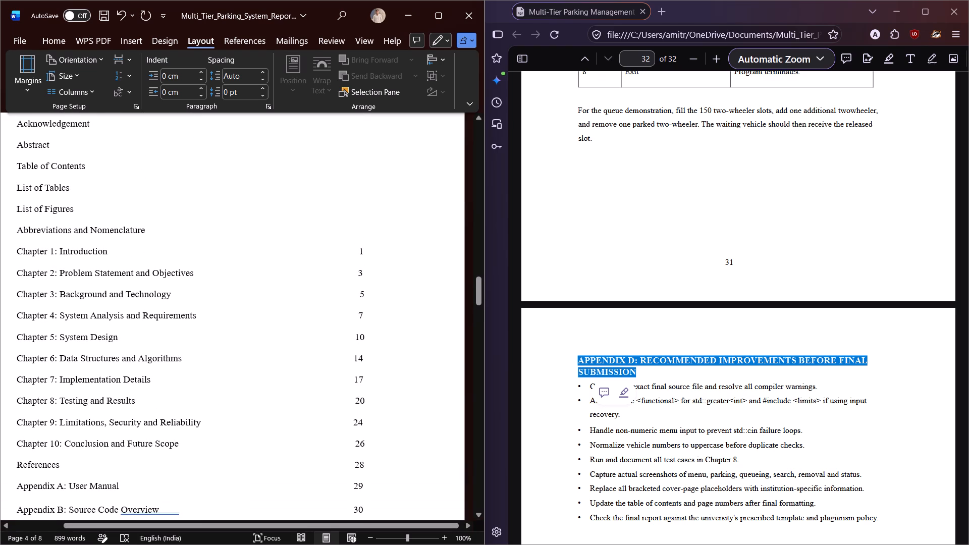
drag(14, 248, 380, 499)
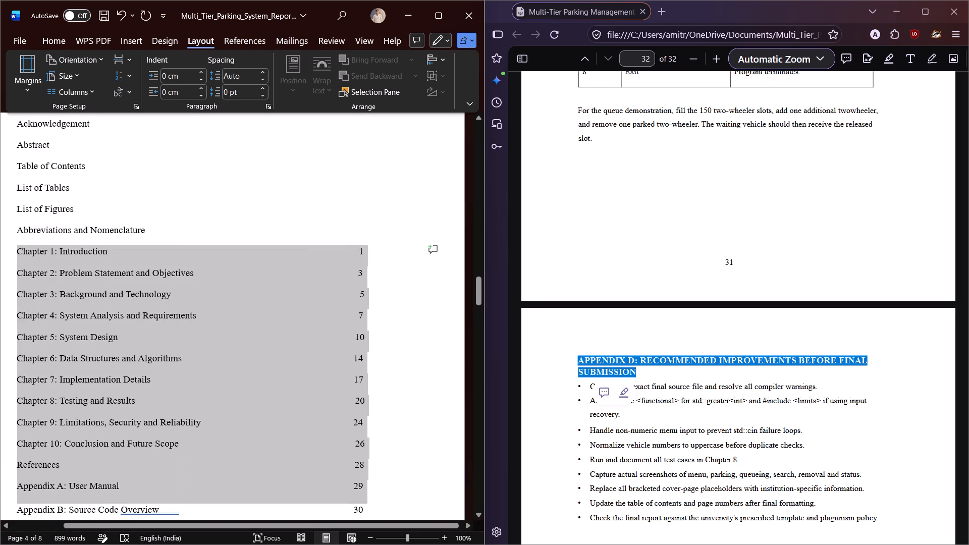
drag(380, 499, 370, 447)
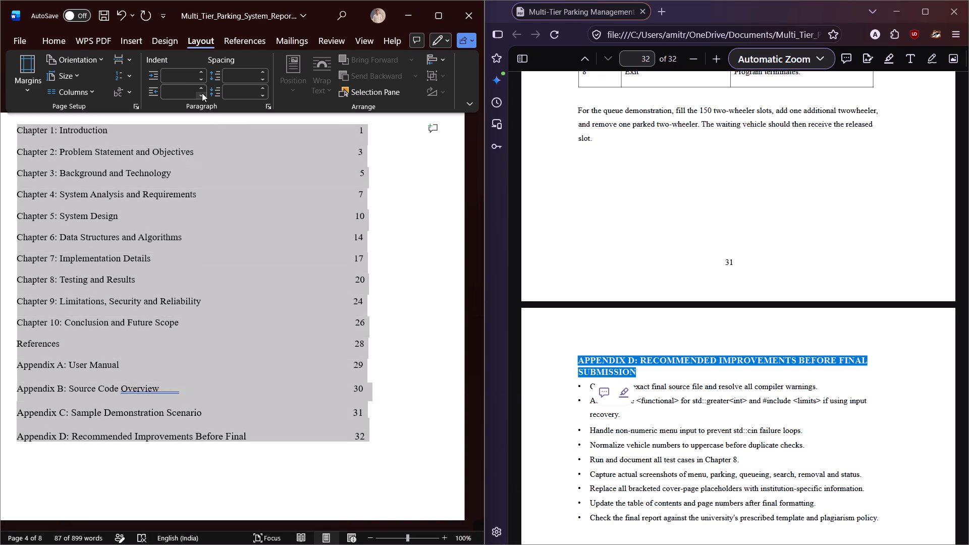
click(202, 92)
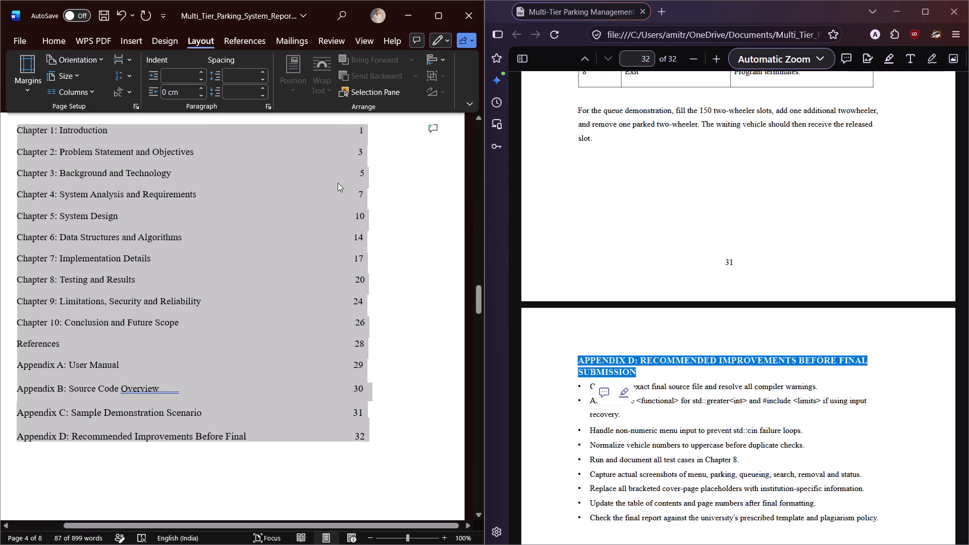
click(384, 229)
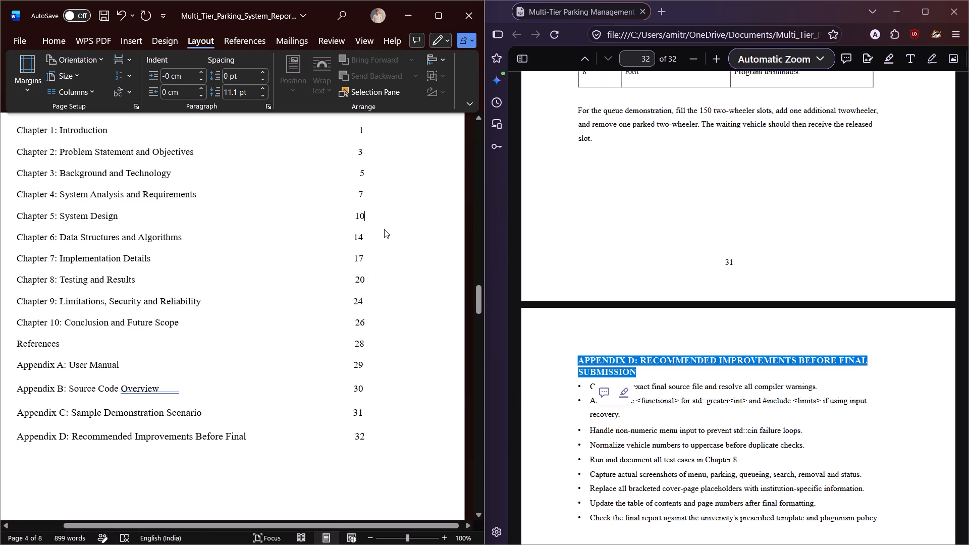
Add spaces before the Chapter 1 page number to move it further right while keeping it on the entry's line.
click(357, 129)
key(space)
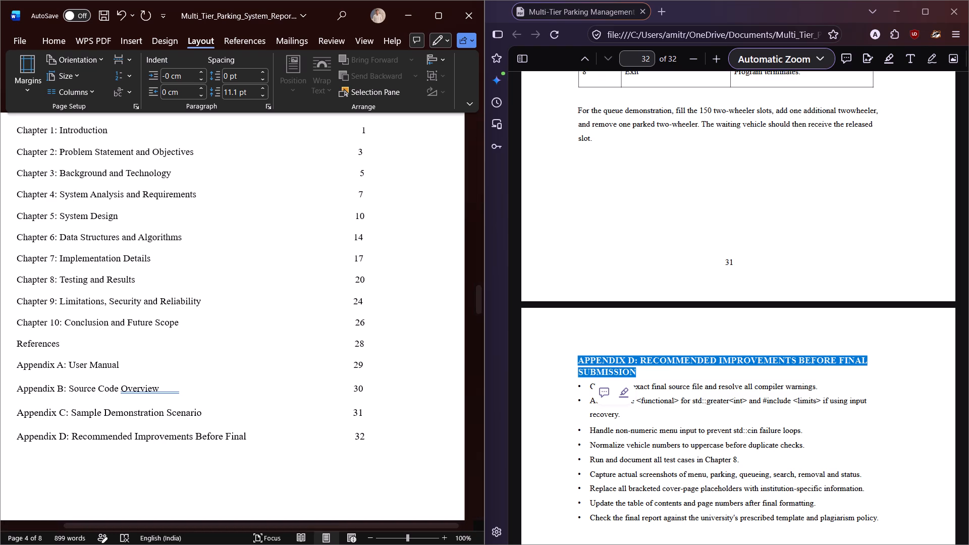
key(space)
key(space)
key(space)
key(space)
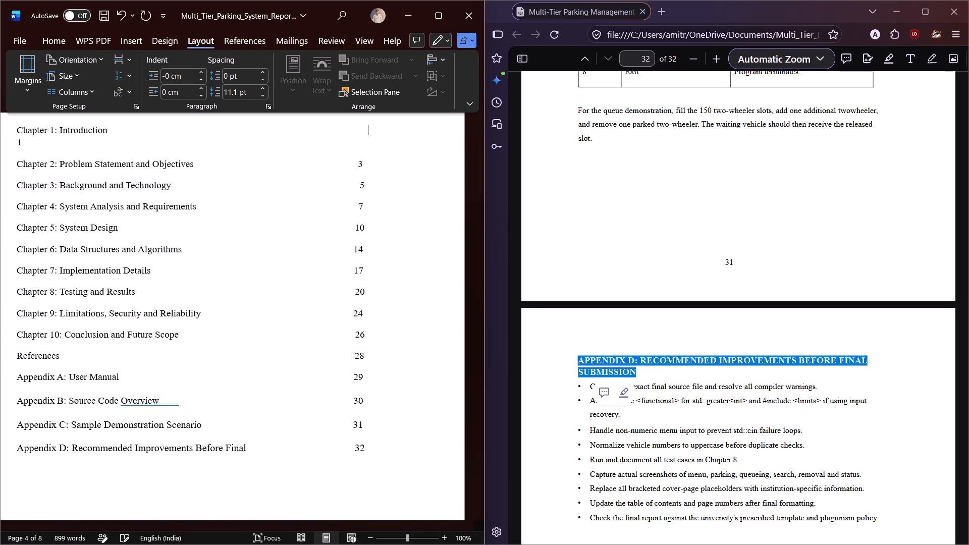
key(BackSpace)
key(BackSpace)
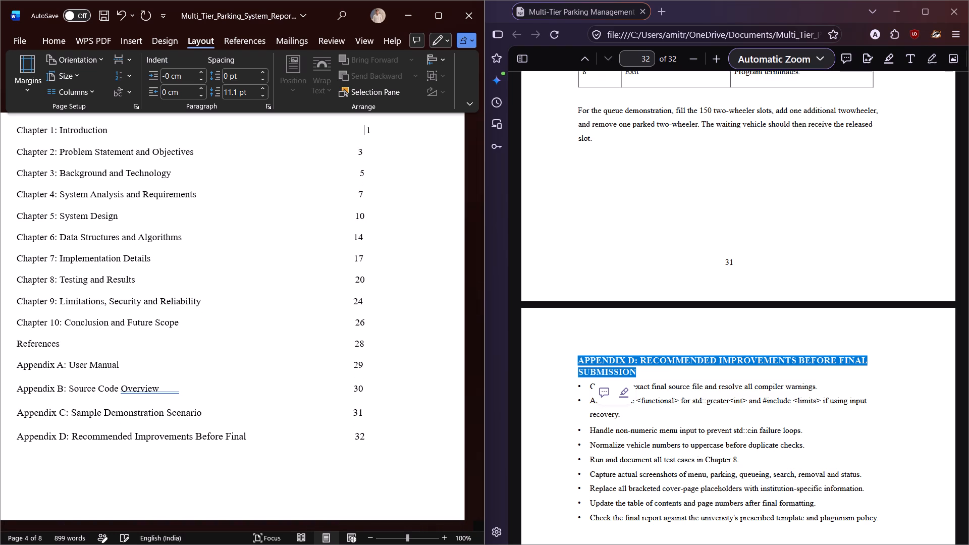
Add three spaces before the Chapter 2 page number to line it up with the Chapter 1 page number.
click(358, 147)
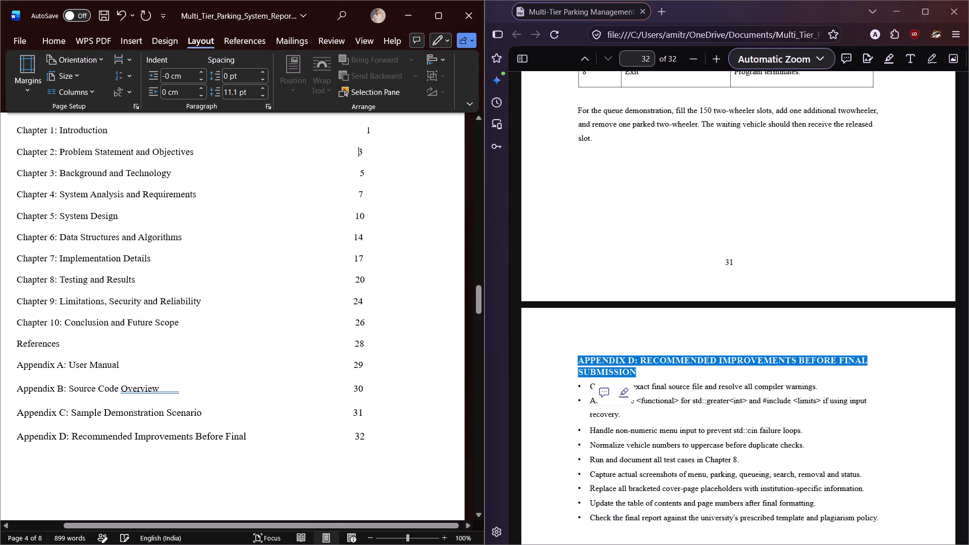
key(space)
key(space)
key(space)
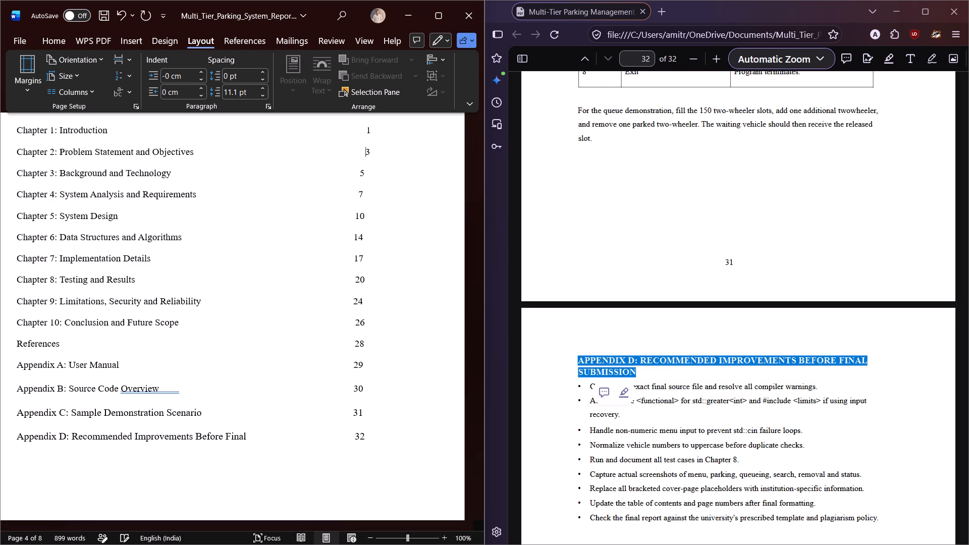
Add one more space before the Chapter 2 page number, keeping it on the entry's line.
key(space)
key(space)
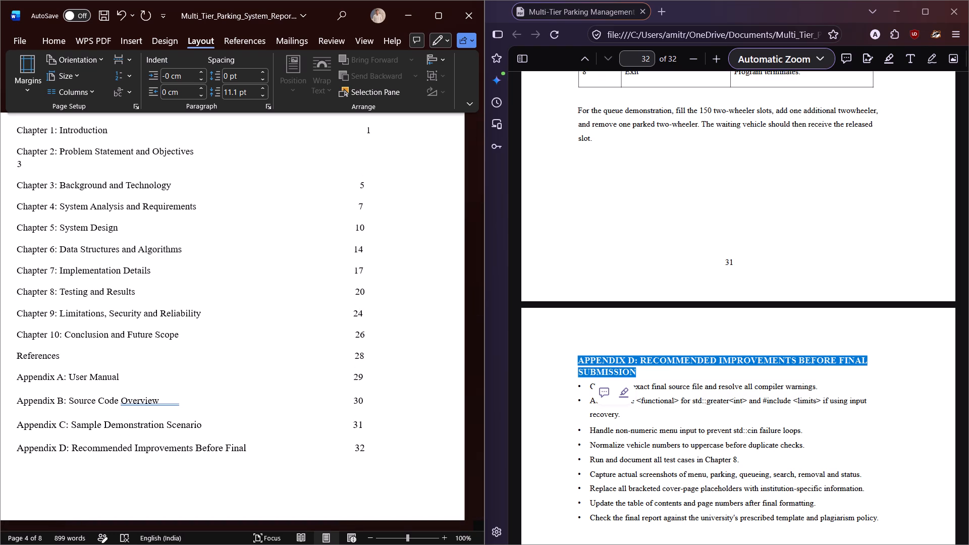
key(BackSpace)
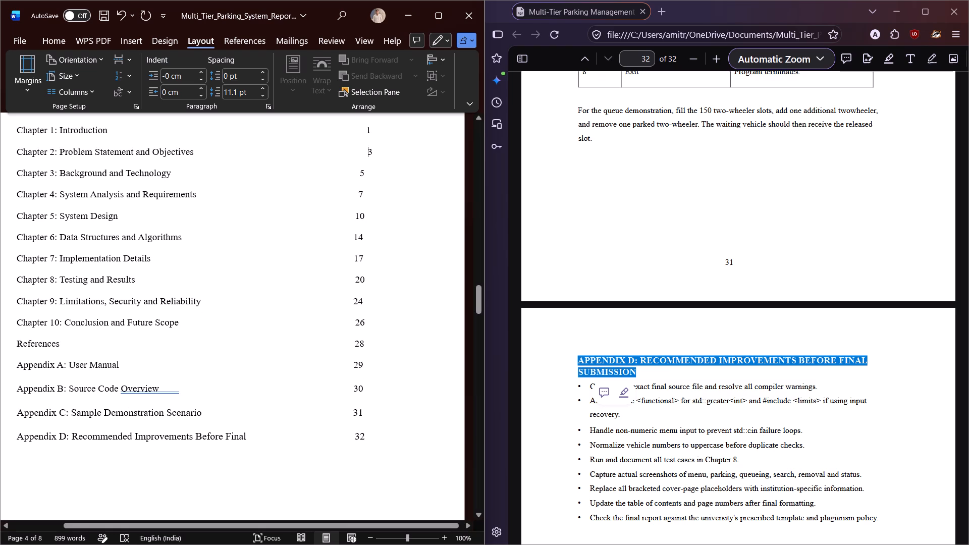
Add three spaces before the Chapter 3 page number to line it up with the numbers above.
click(358, 174)
key(space)
key(space)
key(space)
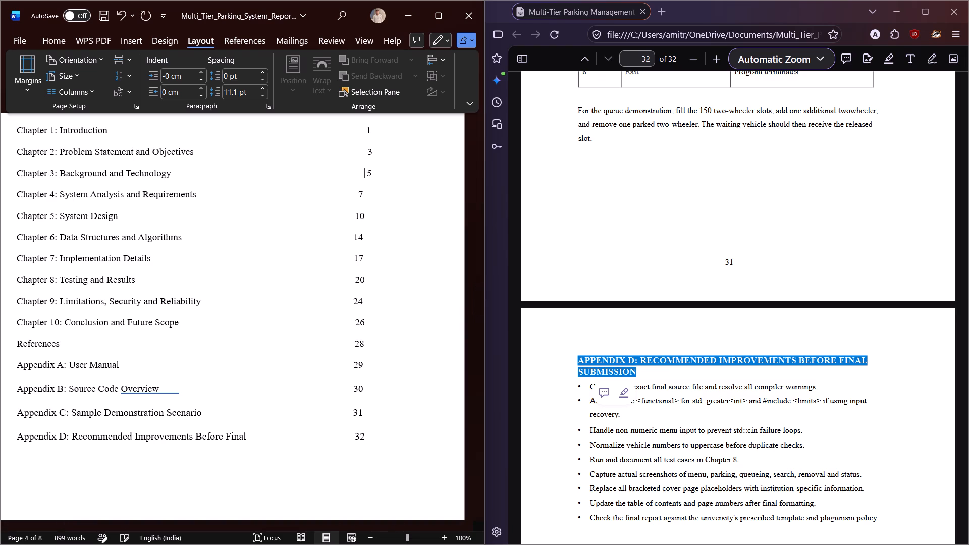
key(space)
key(BackSpace)
Add four spaces before the Chapter 4 page number to line it up with the numbers above, keeping it on the entry's line.
click(355, 194)
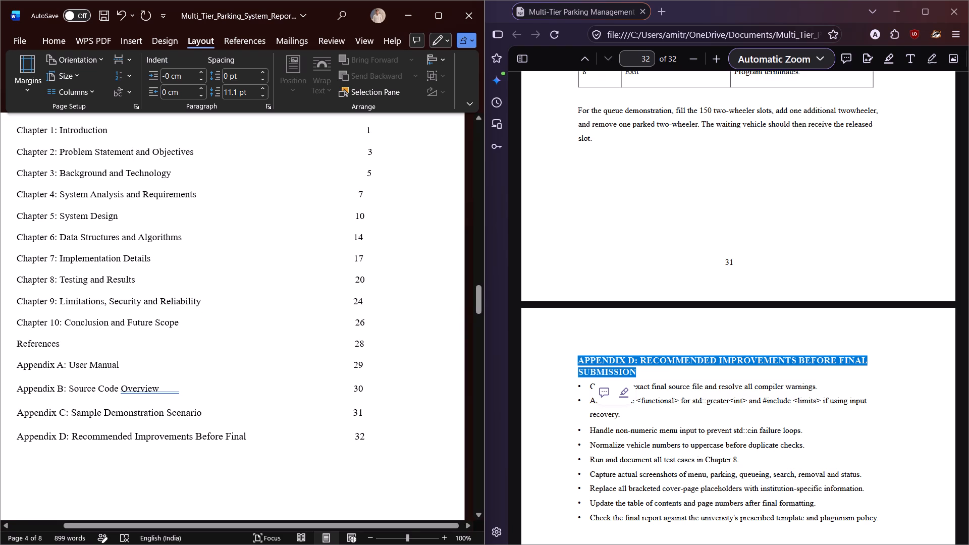
key(space)
key(space)
key(space)
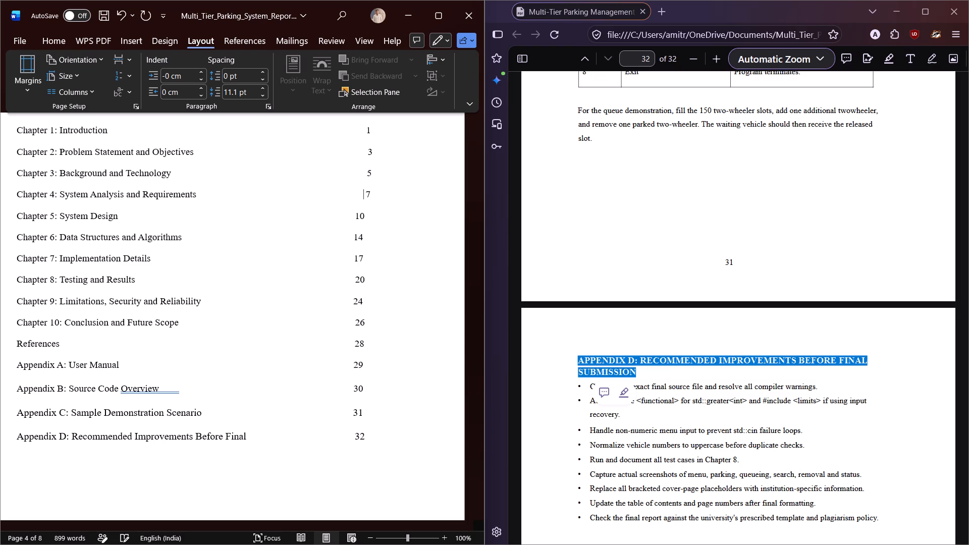
key(space)
key(space)
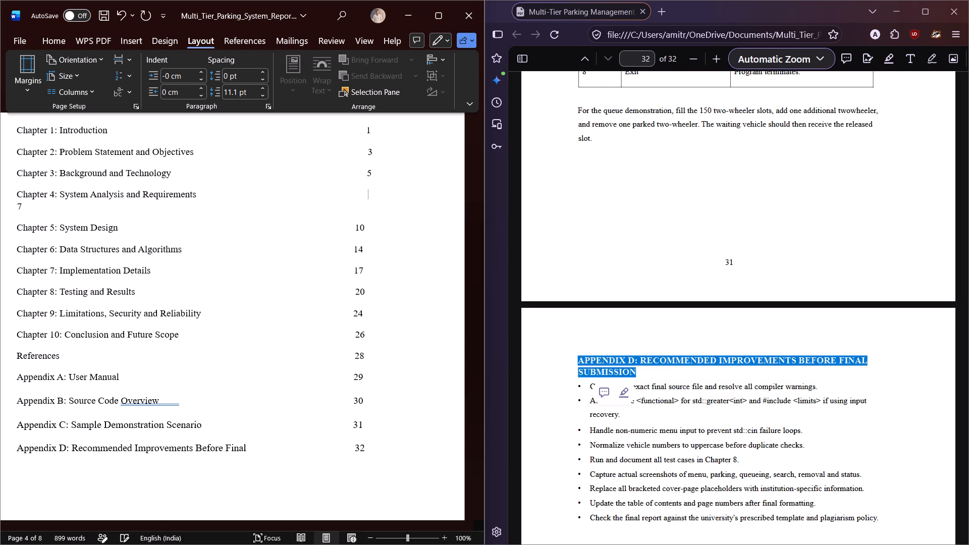
key(BackSpace)
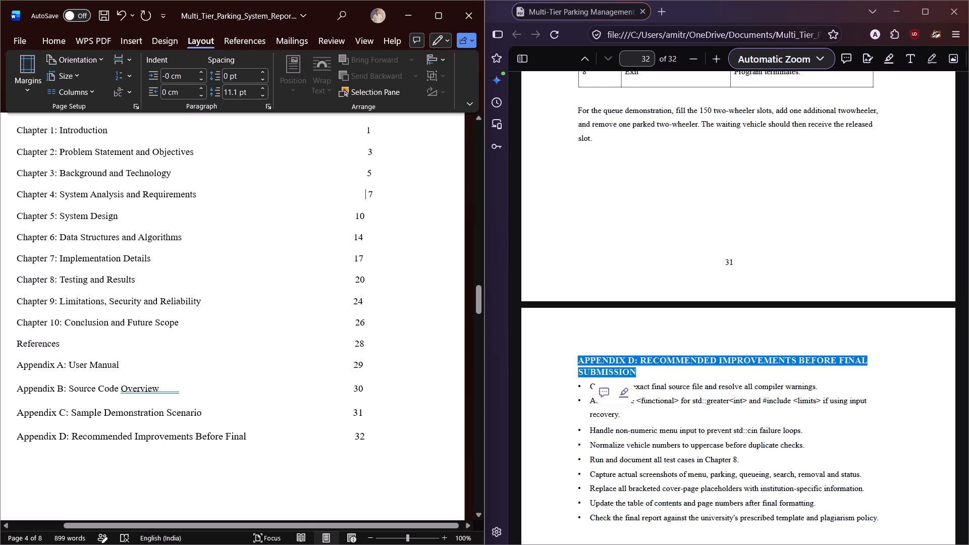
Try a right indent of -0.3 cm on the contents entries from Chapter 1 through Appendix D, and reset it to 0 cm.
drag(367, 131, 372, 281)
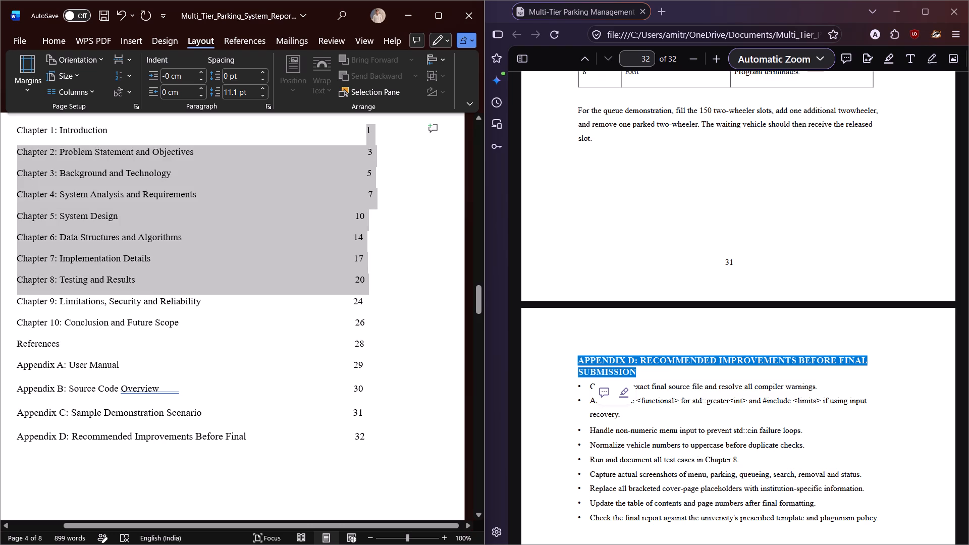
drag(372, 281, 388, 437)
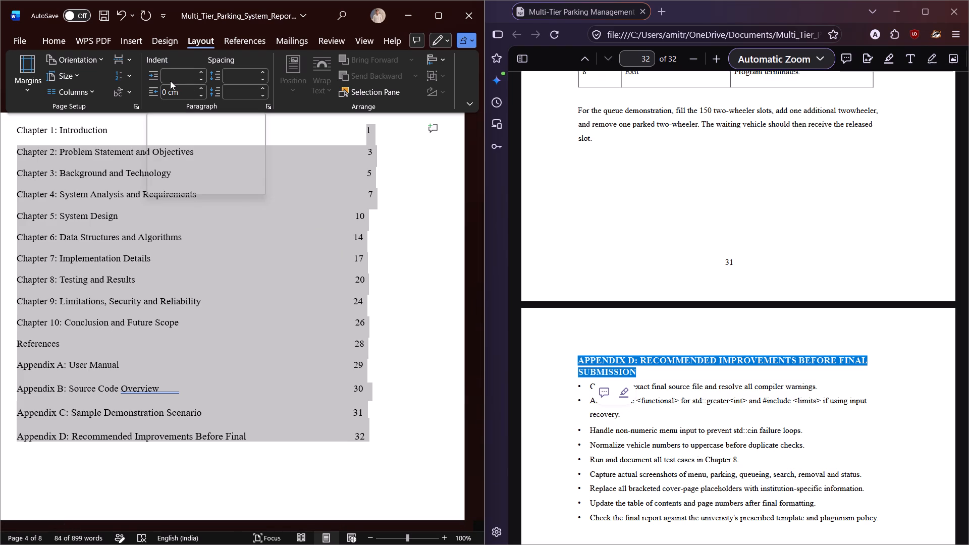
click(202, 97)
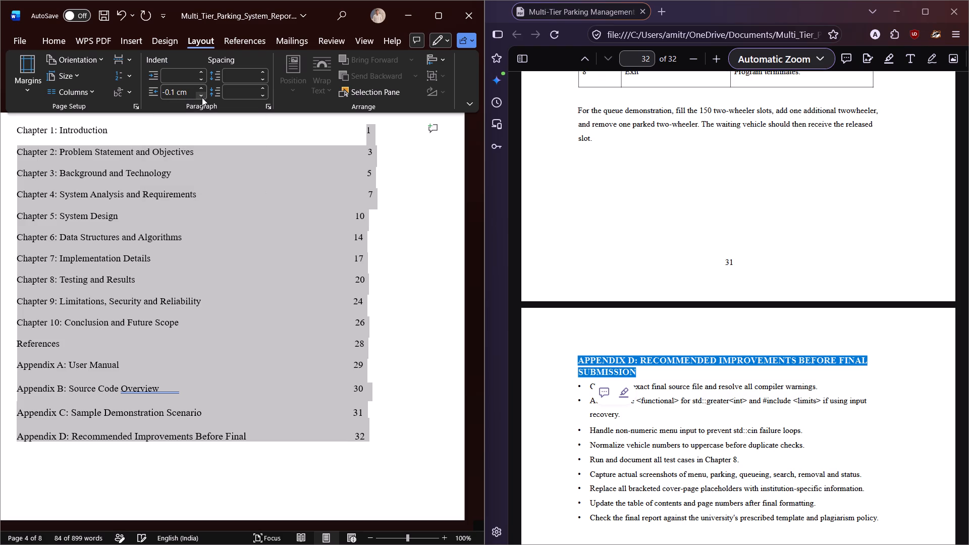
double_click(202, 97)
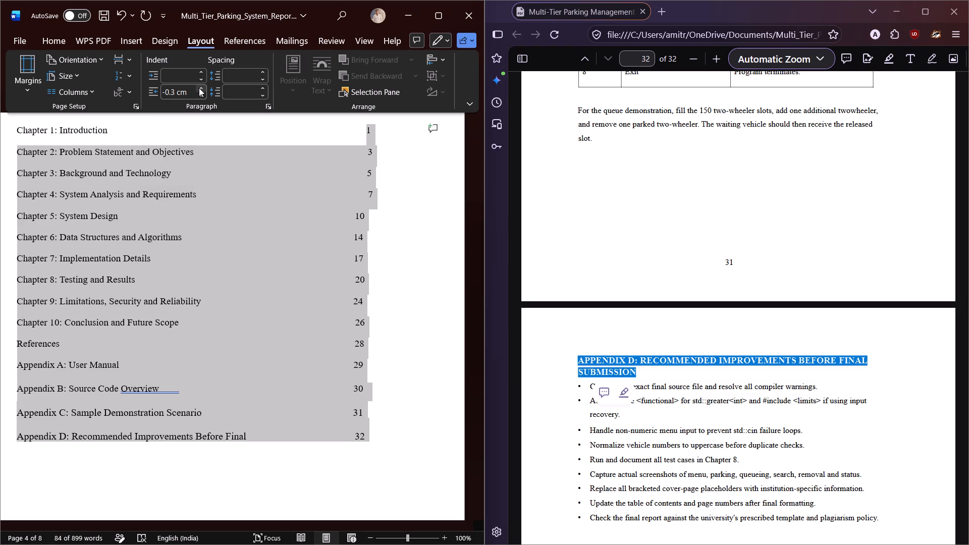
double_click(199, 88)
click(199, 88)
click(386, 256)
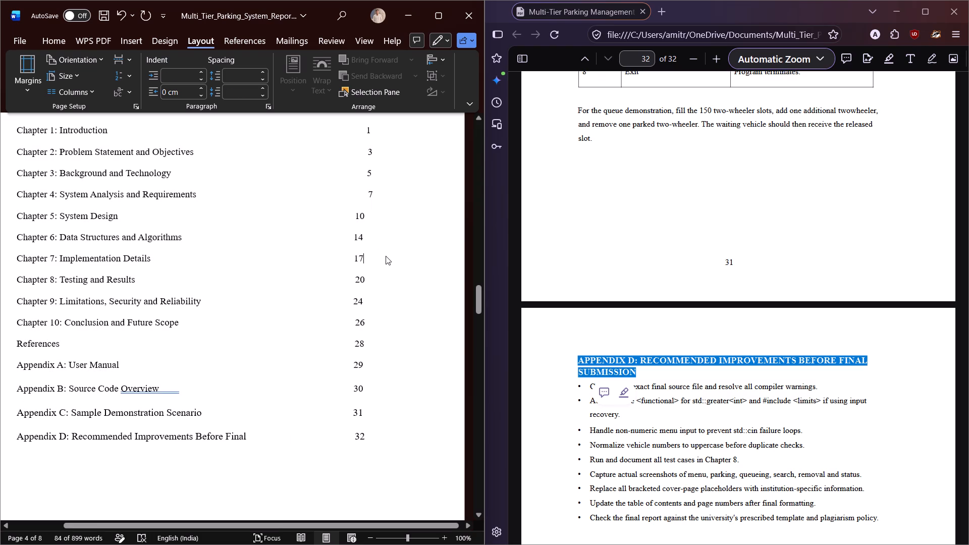
Right-align all contents entries from Chapter 1 through Appendix D so their page numbers share one right edge.
drag(364, 129, 379, 430)
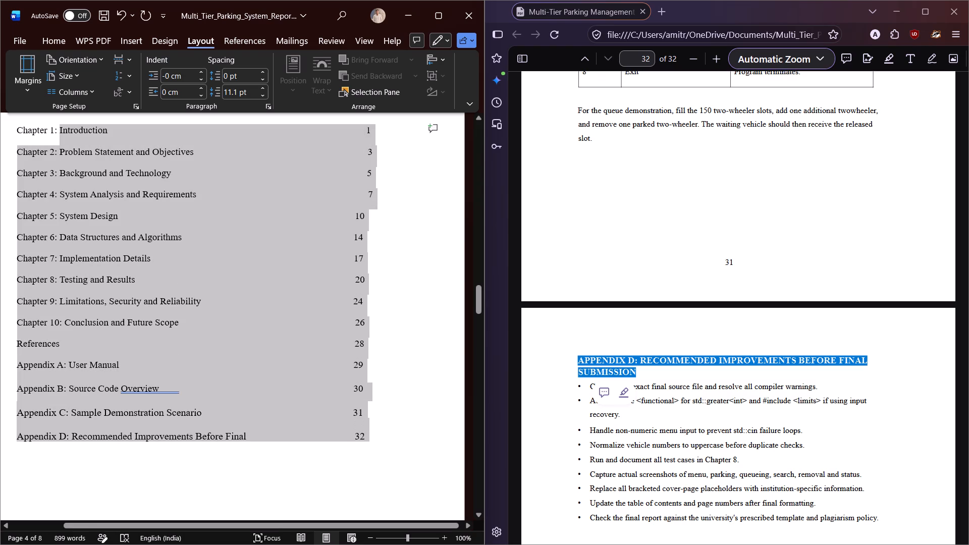
drag(379, 430, 379, 435)
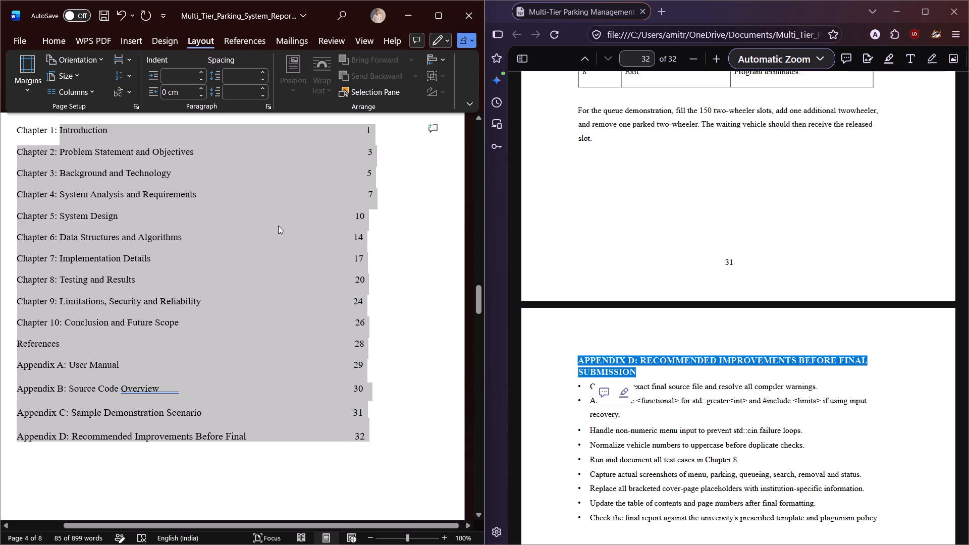
click(56, 43)
click(129, 88)
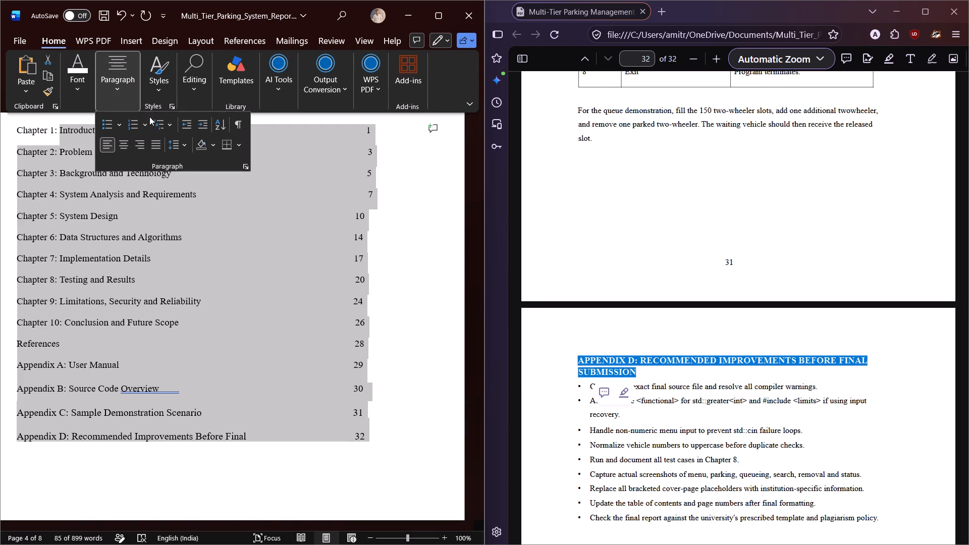
click(140, 144)
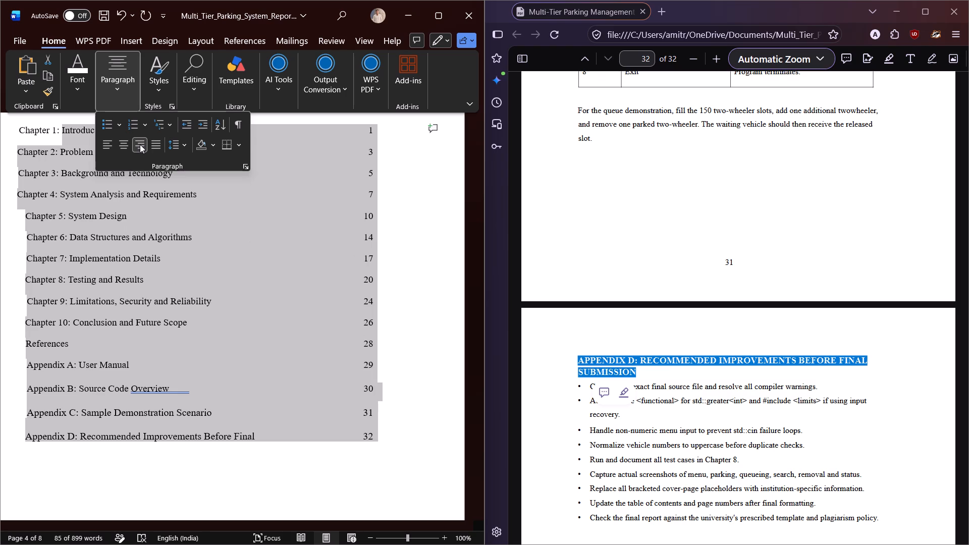
click(387, 292)
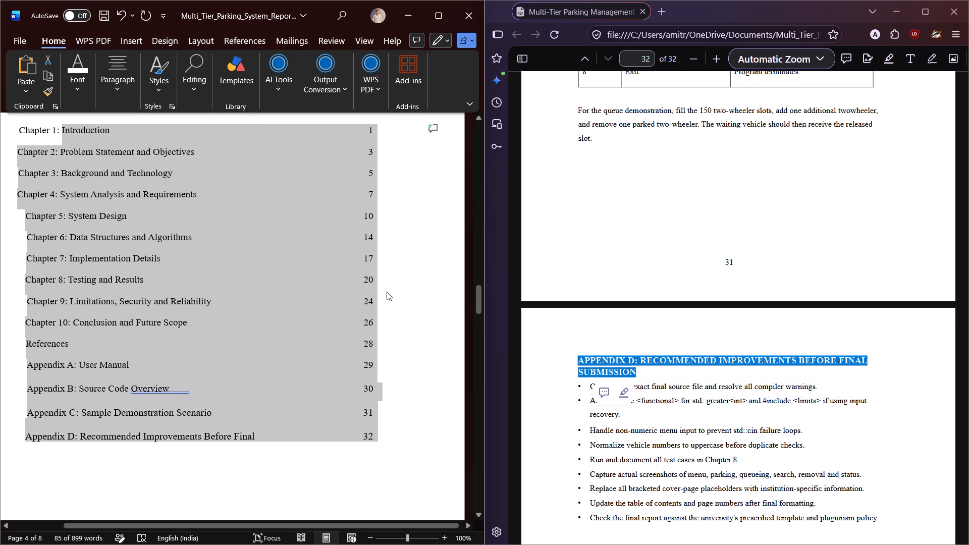
click(387, 292)
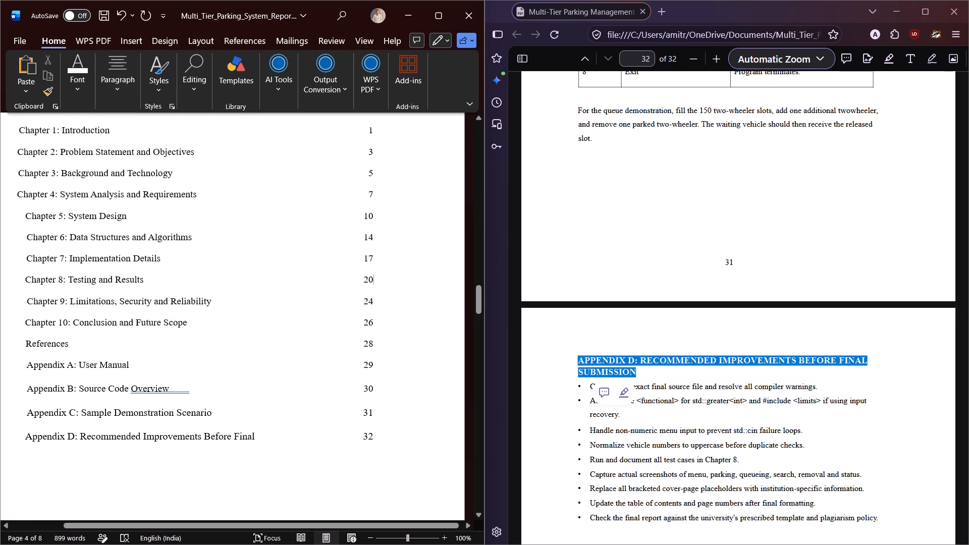
Add three spaces between the Chapter 5 title and its page number to line the title up with the entries above.
click(151, 217)
key(space)
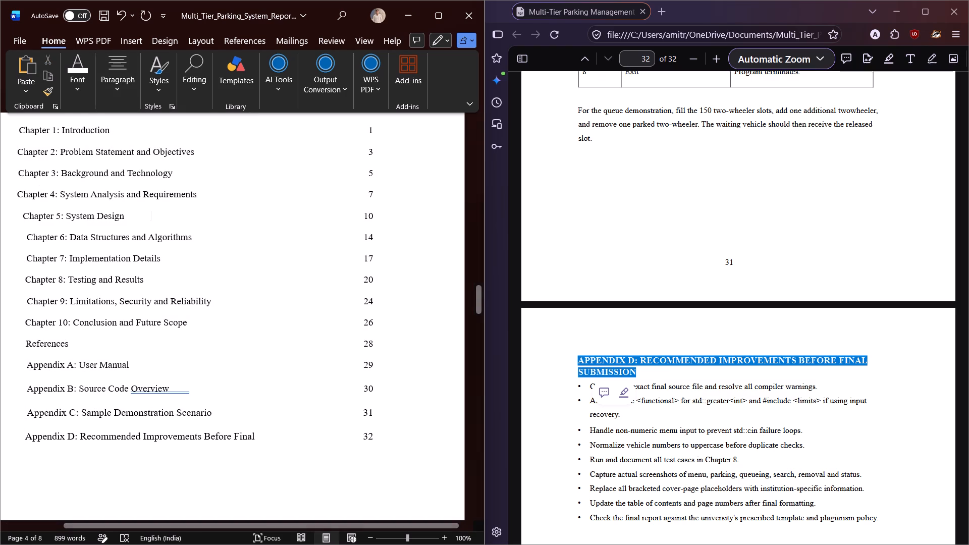
key(space)
key(space)
key(space)
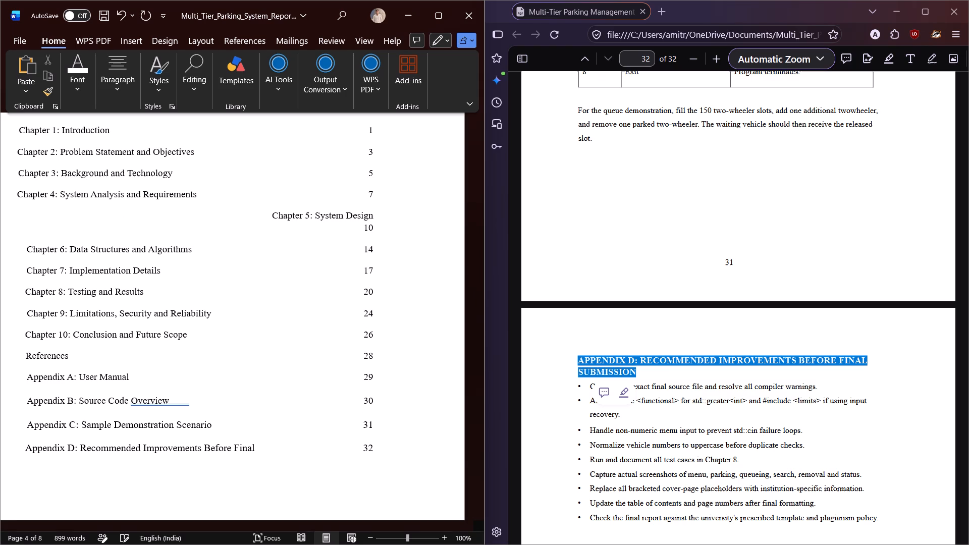
key(BackSpace)
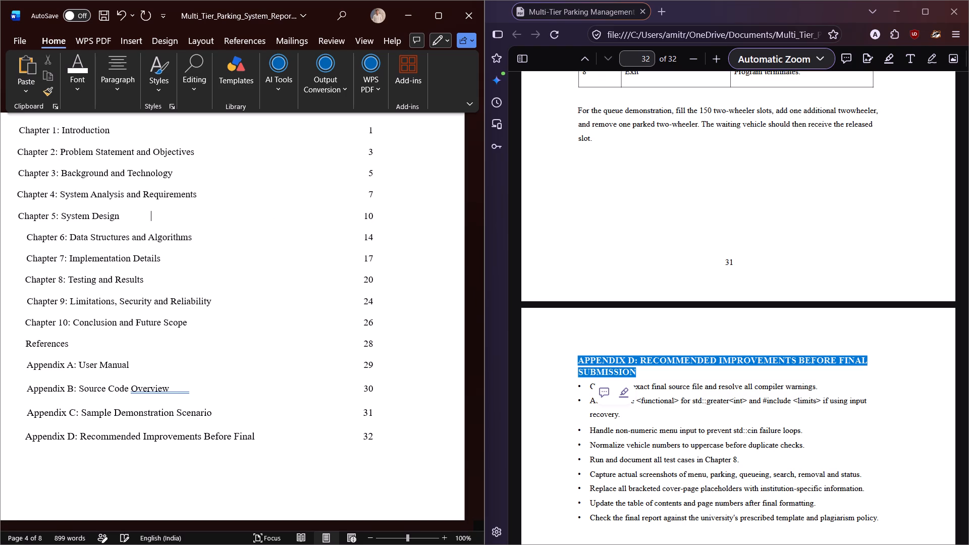
Add four spaces between the Chapter 6 title and its page number to line the title up with the entries above.
click(205, 236)
key(space)
key(space)
key(space)
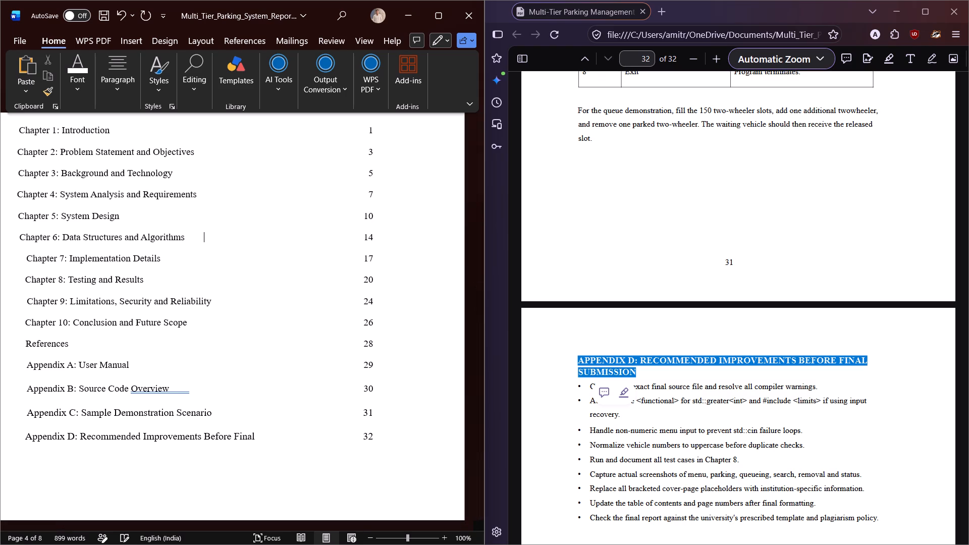
key(space)
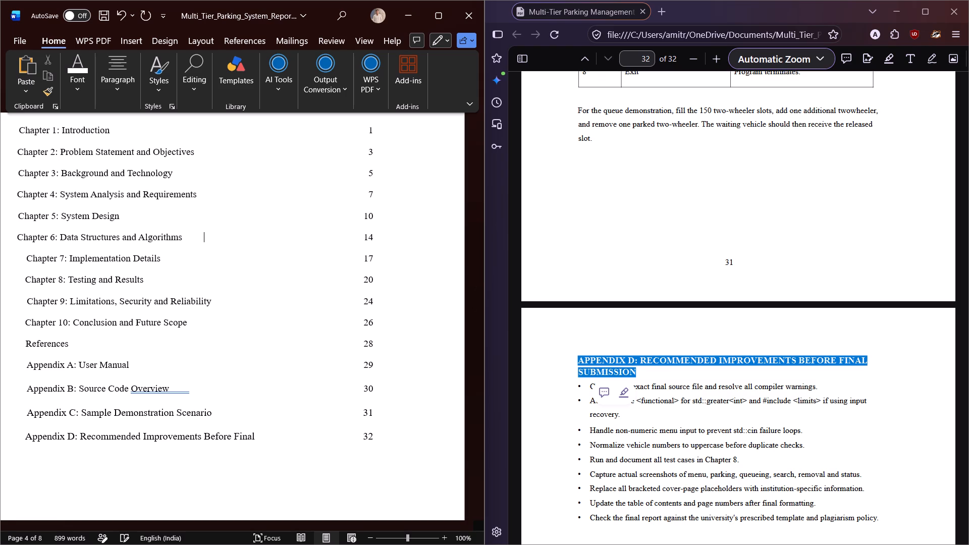
Add four spaces between the Chapter 7 title and its page number to line the title up with the entries above.
click(194, 259)
key(space)
key(space)
key(space)
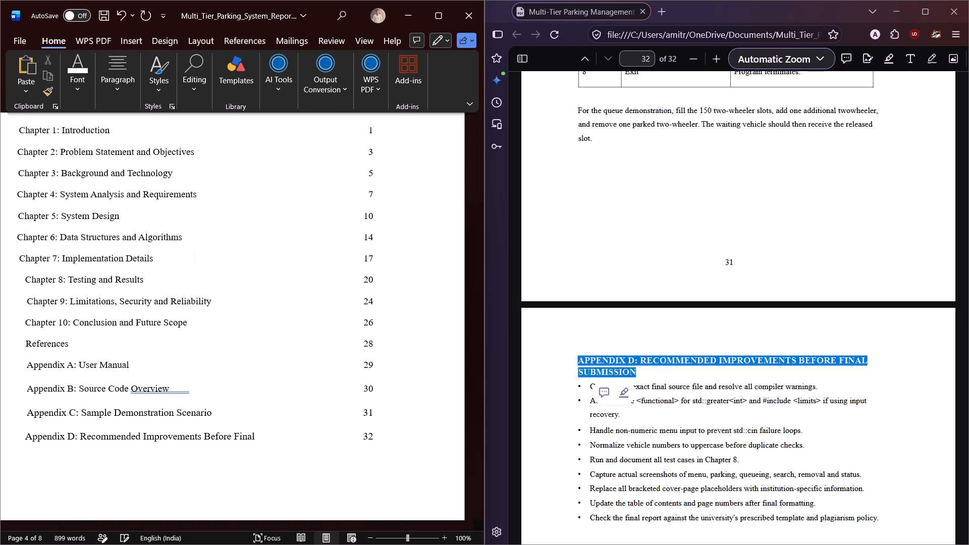
key(space)
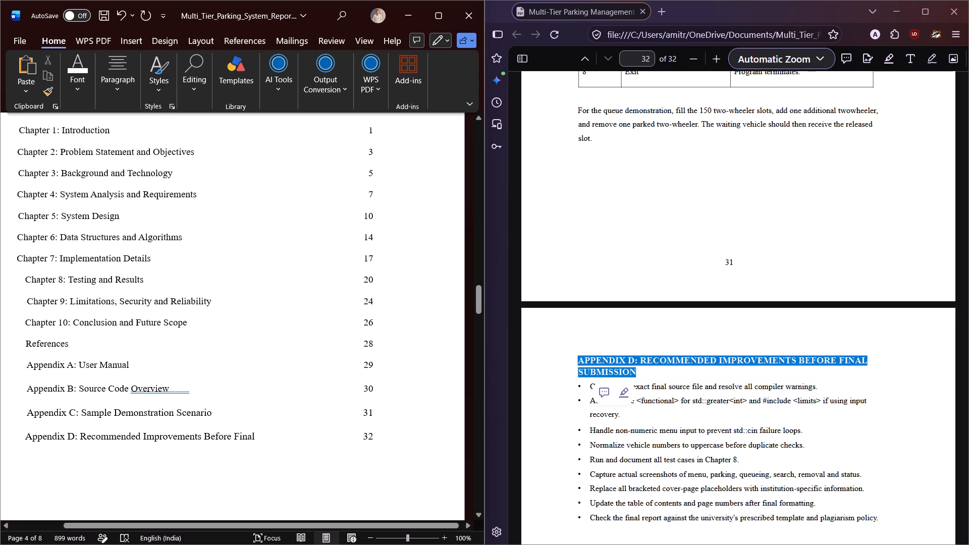
Add four spaces between the Chapter 9 title and its page number to line the title up with the Chapter 7 title.
click(221, 303)
key(space)
key(space)
key(space)
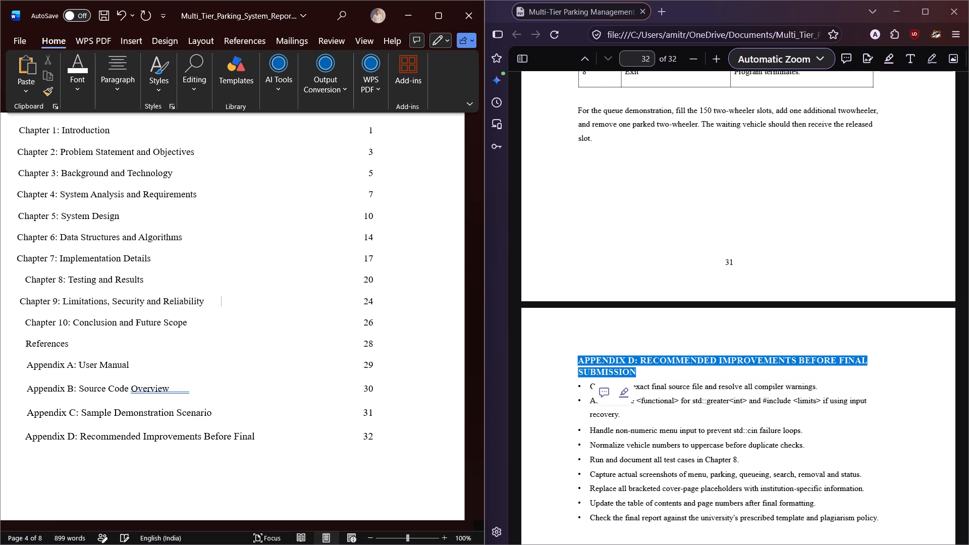
key(space)
Add three spaces between the Chapter 8 title and its page number to line the title up with its neighbours.
click(197, 278)
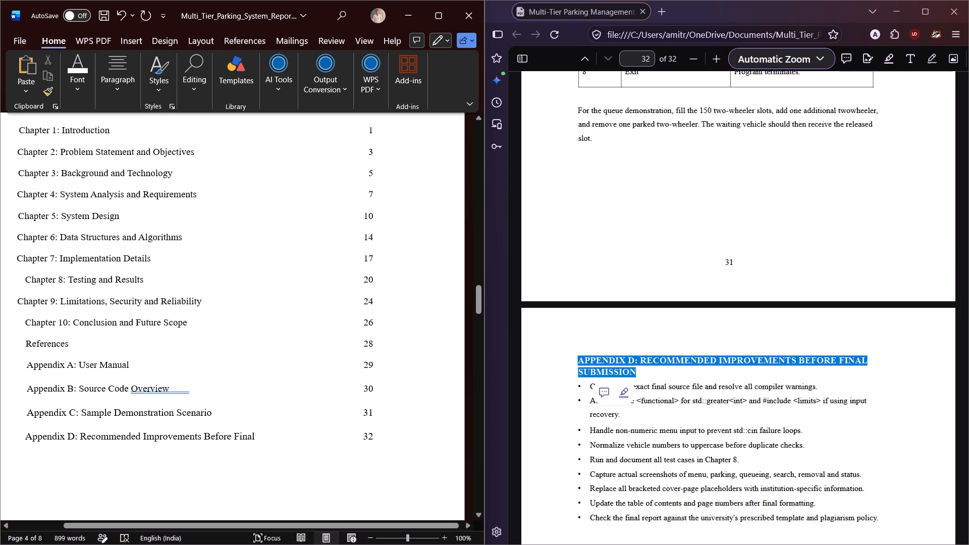
key(space)
key(space)
key(space)
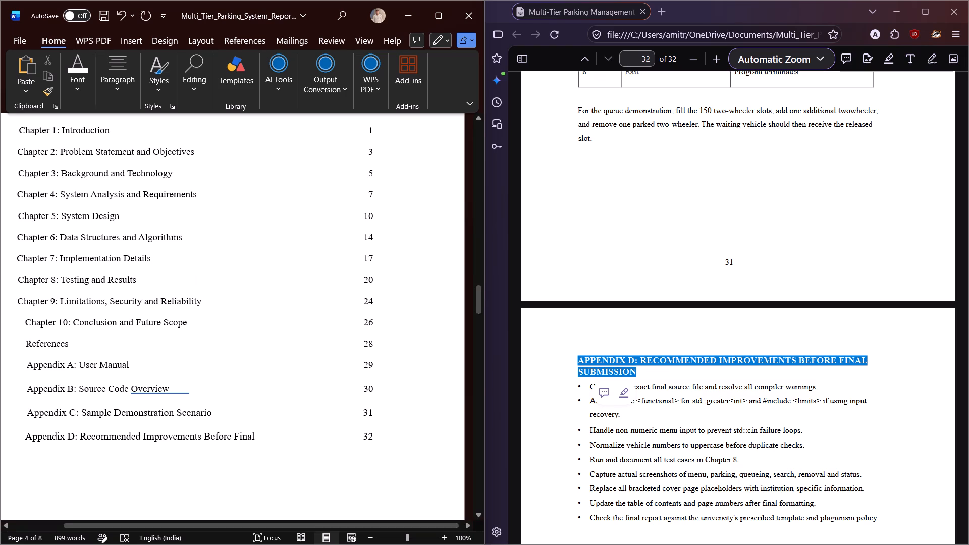
Add three spaces between the Chapter 10 title and its page number to line the title up with the entries above.
click(204, 323)
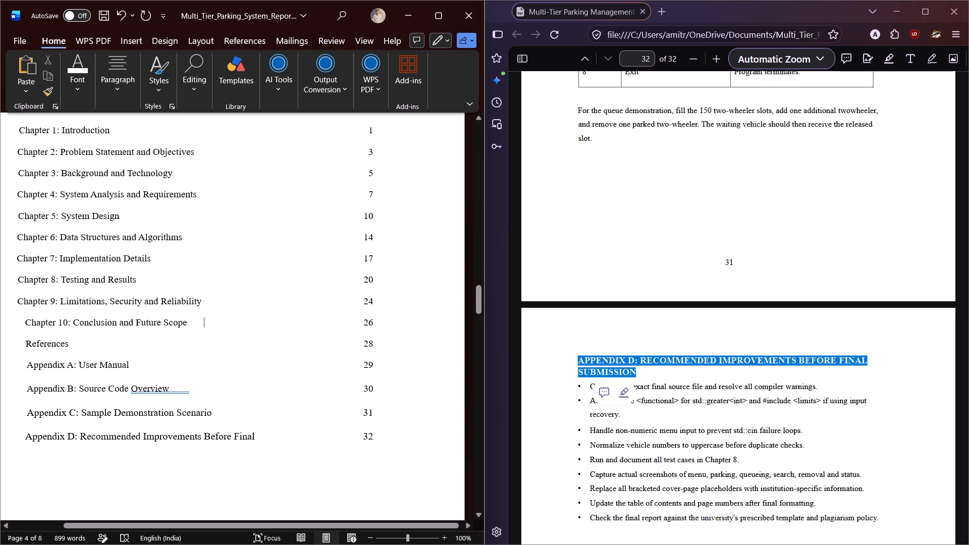
key(space)
key(space)
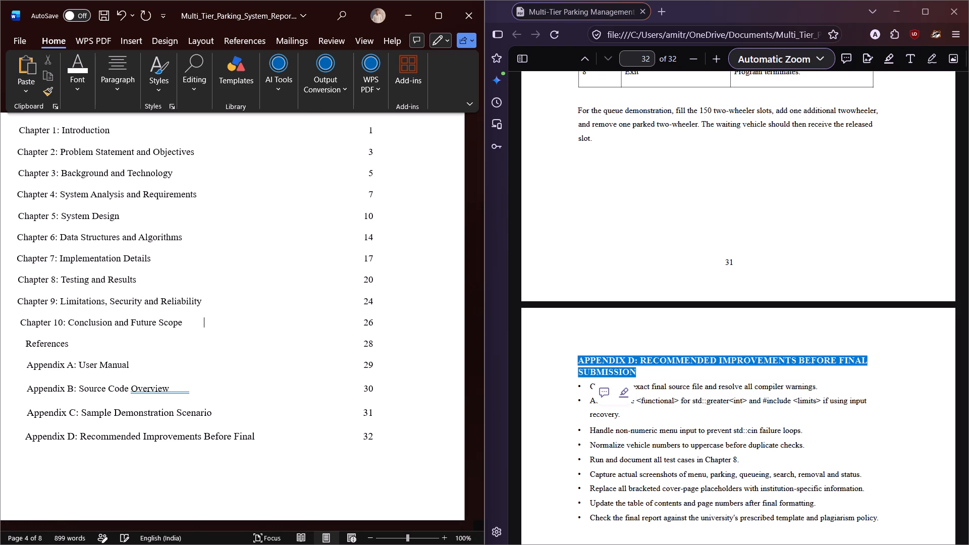
key(space)
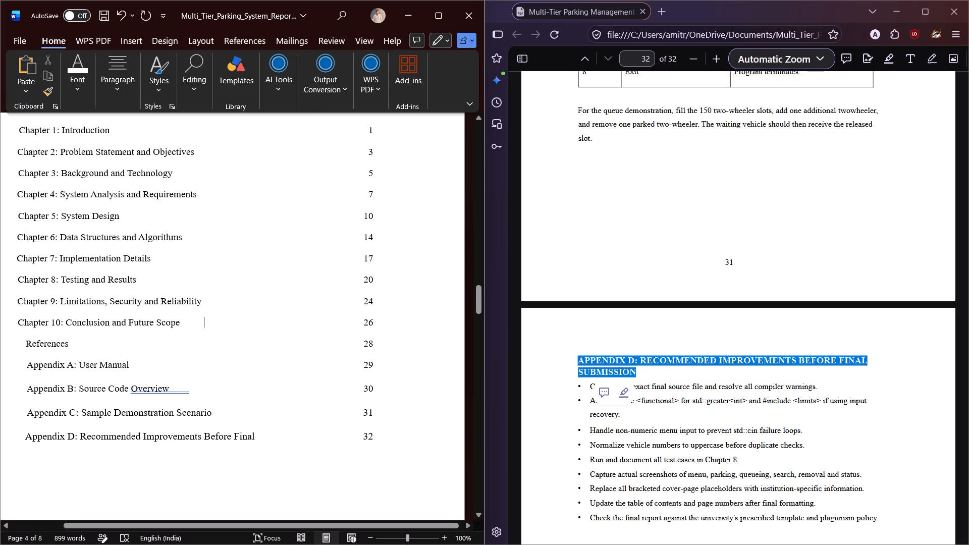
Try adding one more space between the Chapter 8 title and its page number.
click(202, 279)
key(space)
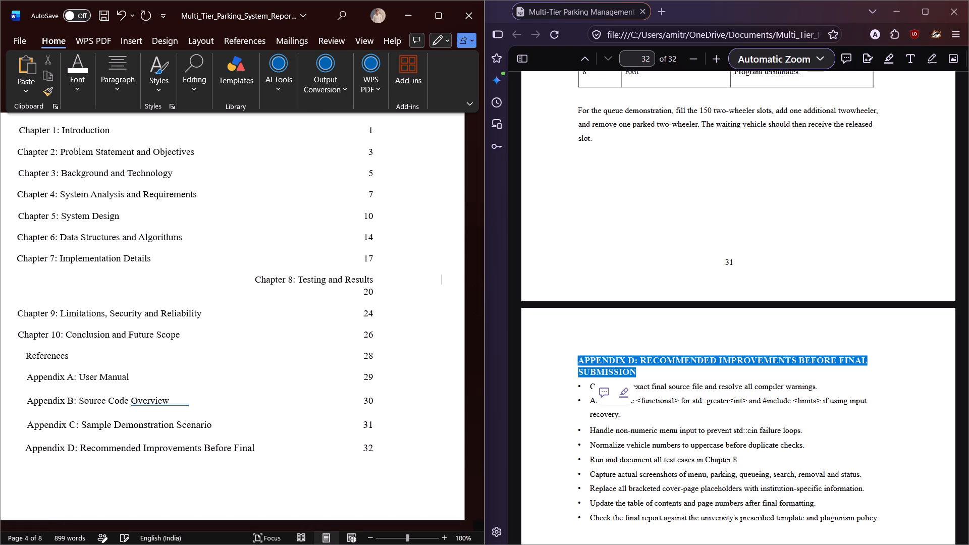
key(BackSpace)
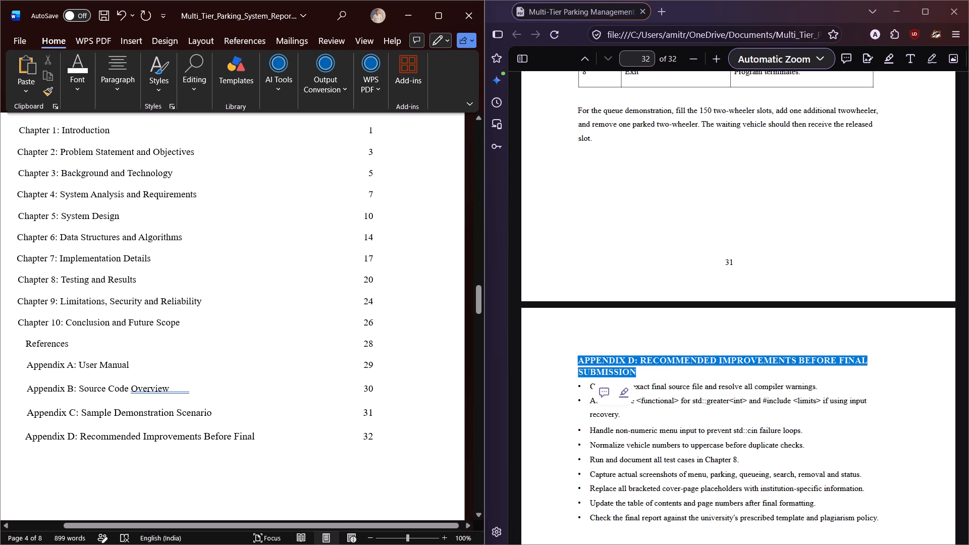
Add three spaces between the References title and its page number to line the title up with the chapter entries above.
click(175, 344)
key(space)
key(space)
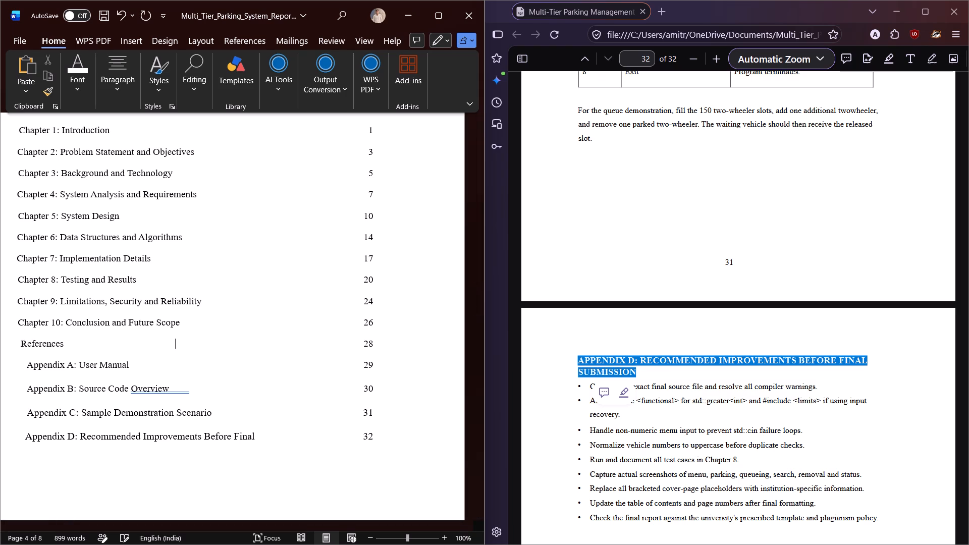
key(space)
Add four spaces between the Appendix A title and its page number to line the title up with the References entry.
click(172, 366)
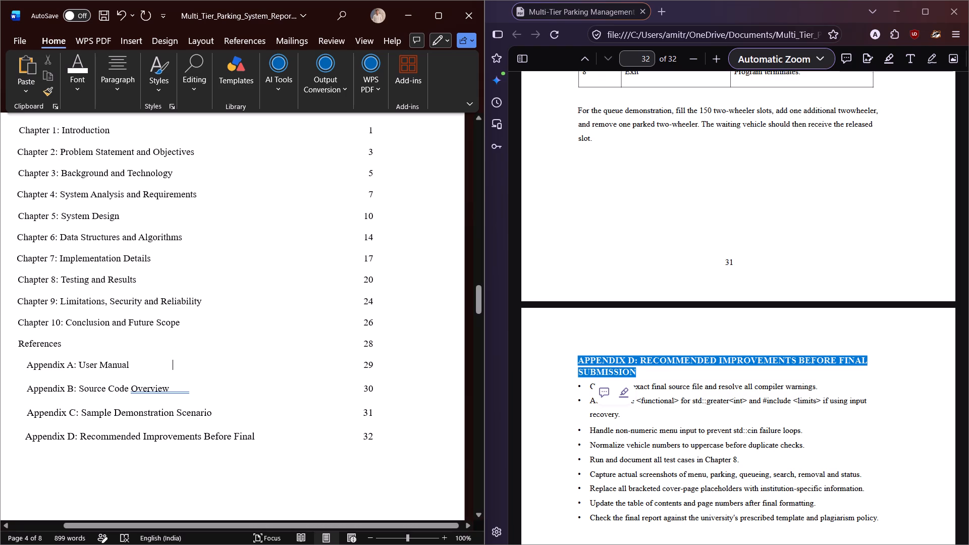
key(space)
key(space)
key(space)
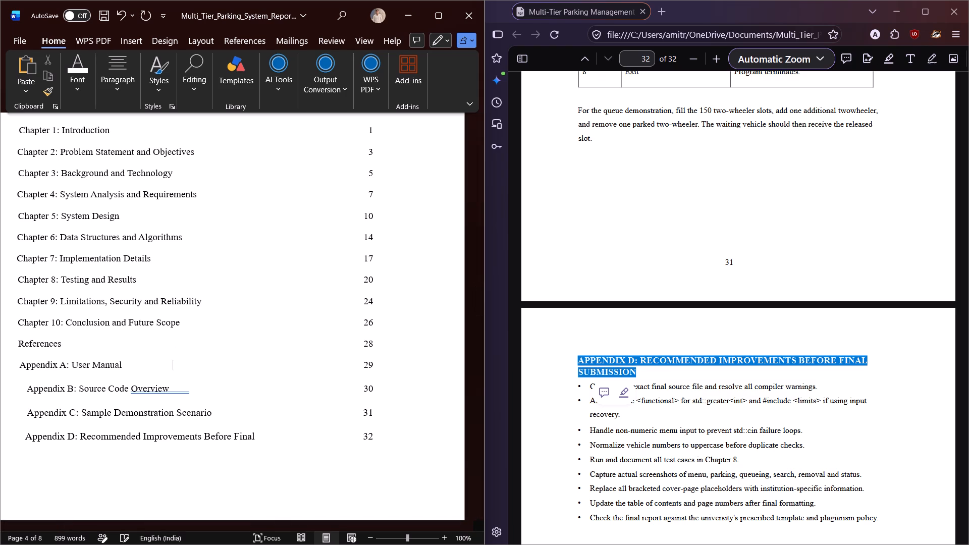
key(space)
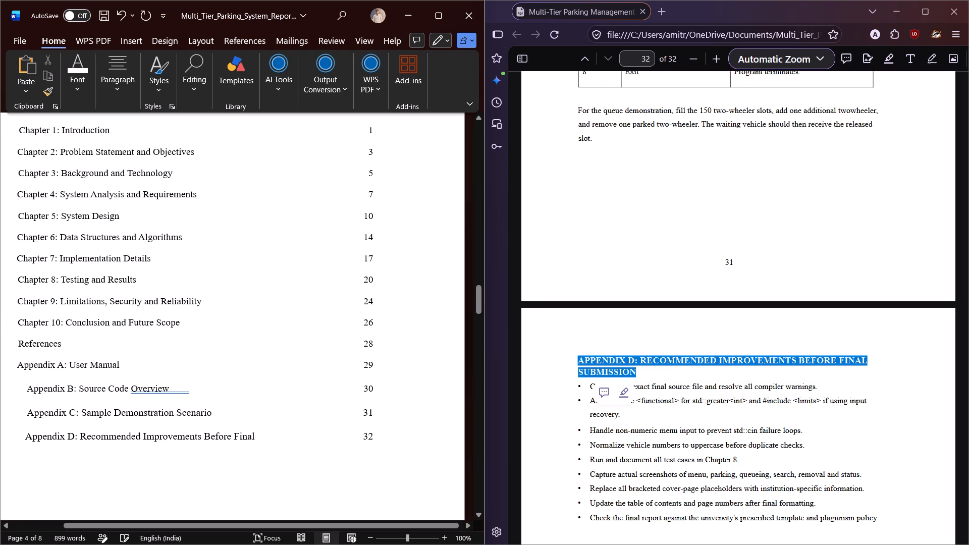
Add spaces between the Appendix B title and its page number until the title lines up with the Appendix A entry.
click(178, 388)
key(space)
key(space)
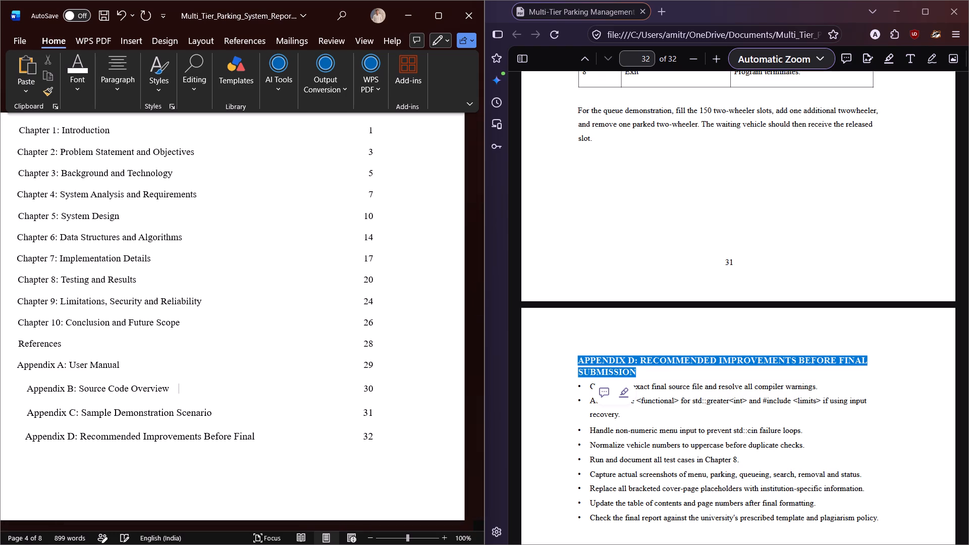
key(space)
key(space)
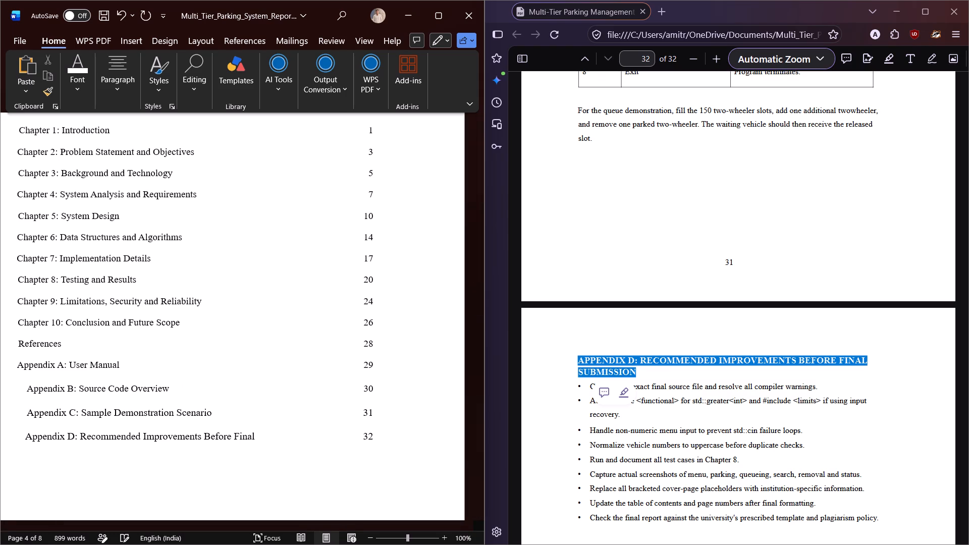
click(168, 388)
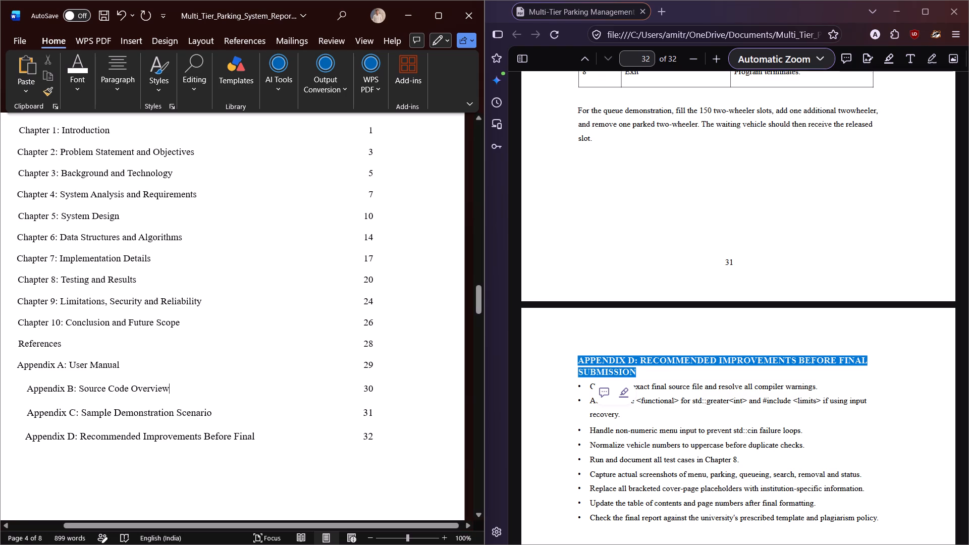
key(space)
key(space)
key(space)
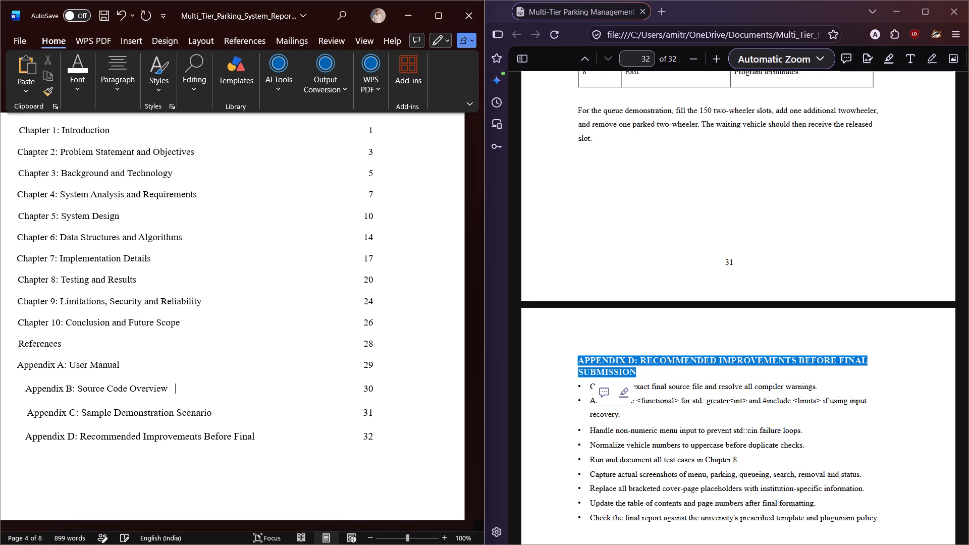
key(space)
key(space)
key(space)
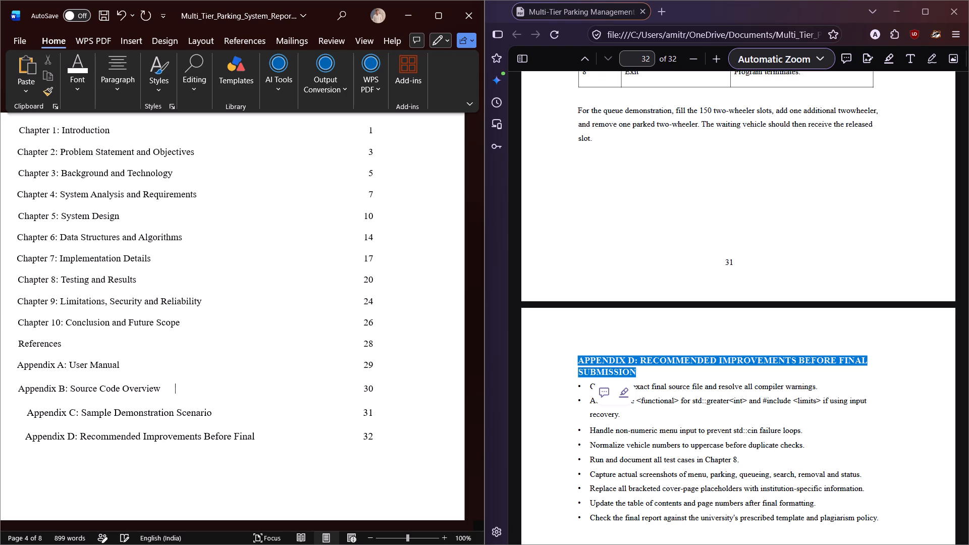
key(space)
key(BackSpace)
Add three spaces between the Appendix C title and its page number to line the title up with the entries above.
click(219, 414)
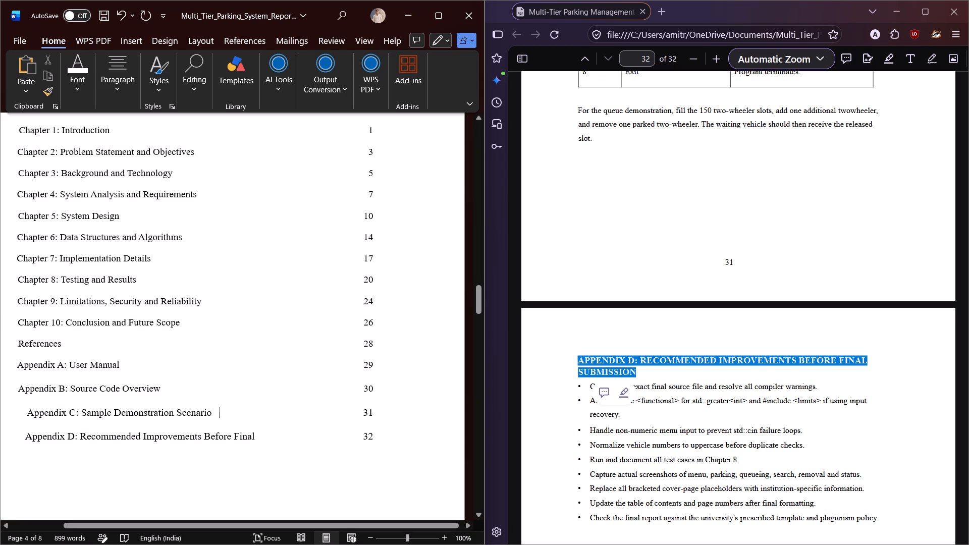
key(space)
key(space)
key(space)
key(space)
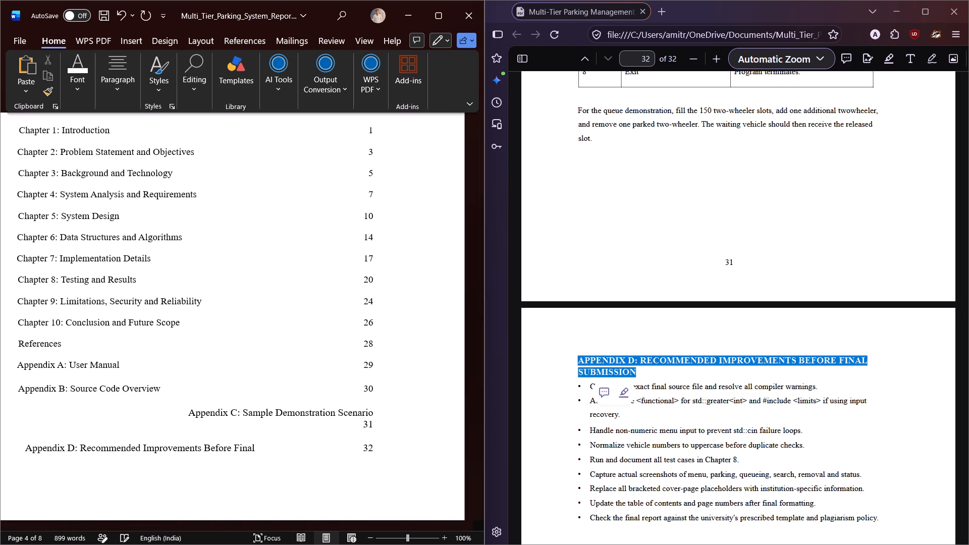
key(BackSpace)
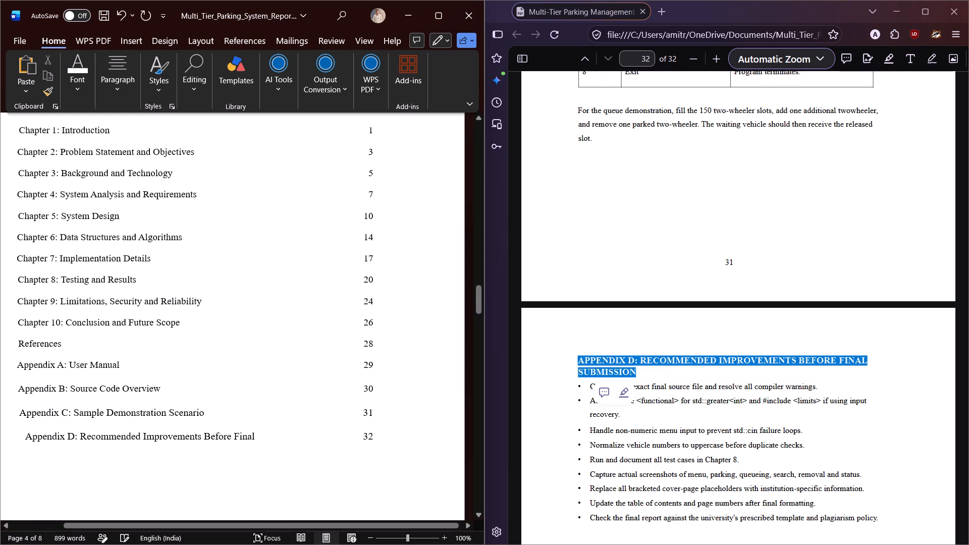
Add three spaces between the Appendix D title and its page number to line the title up with the other appendix entries.
click(256, 438)
key(space)
key(space)
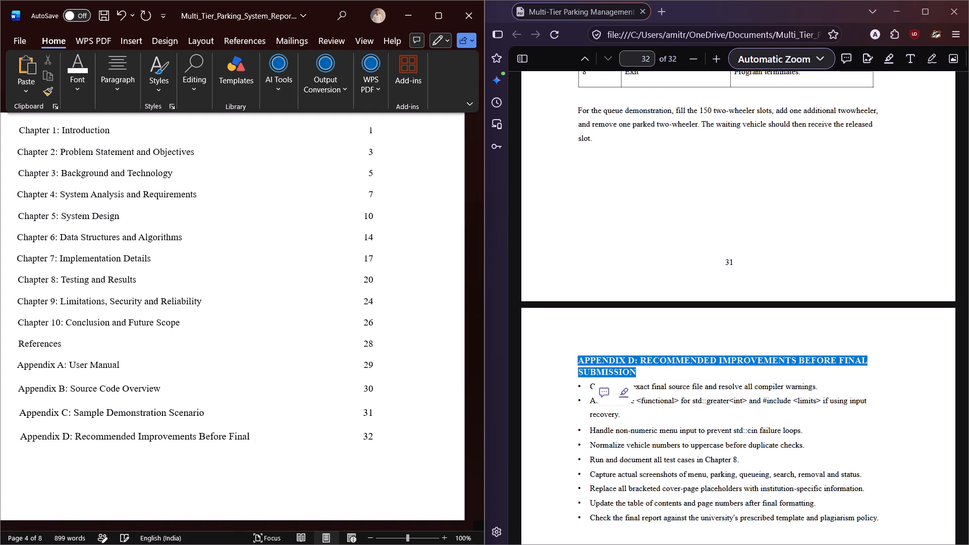
key(space)
key(space)
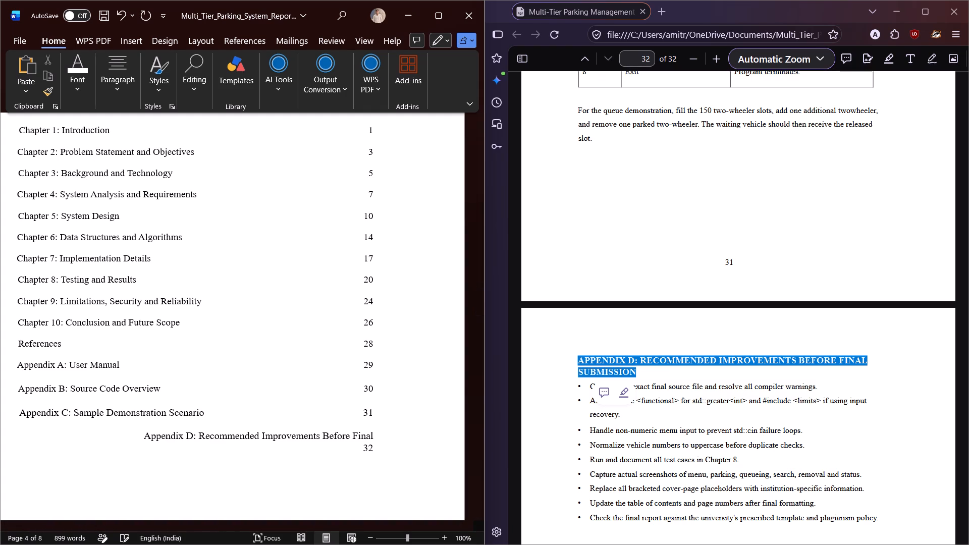
key(BackSpace)
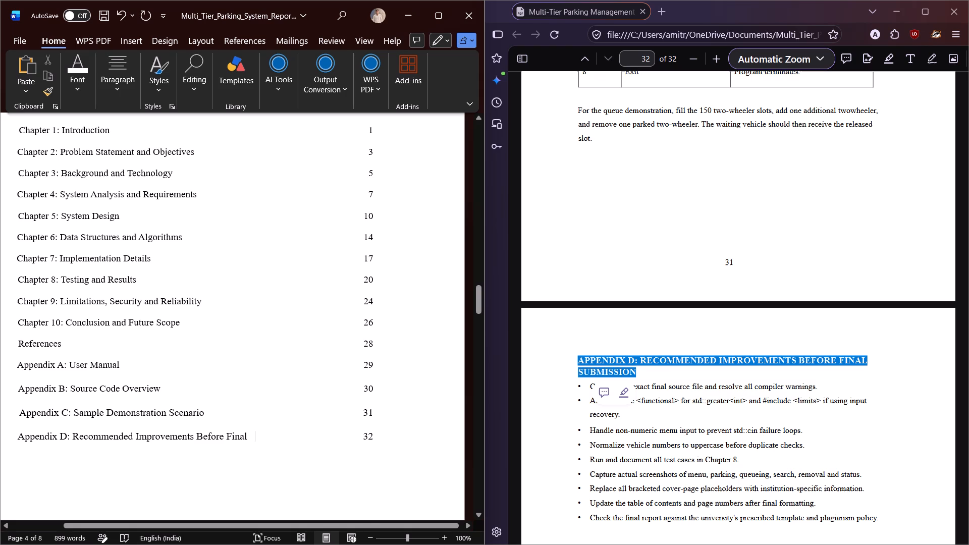
Check the alignment of the titles and page numbers across the whole Table of Contents.
scroll(295, 421, up, 2)
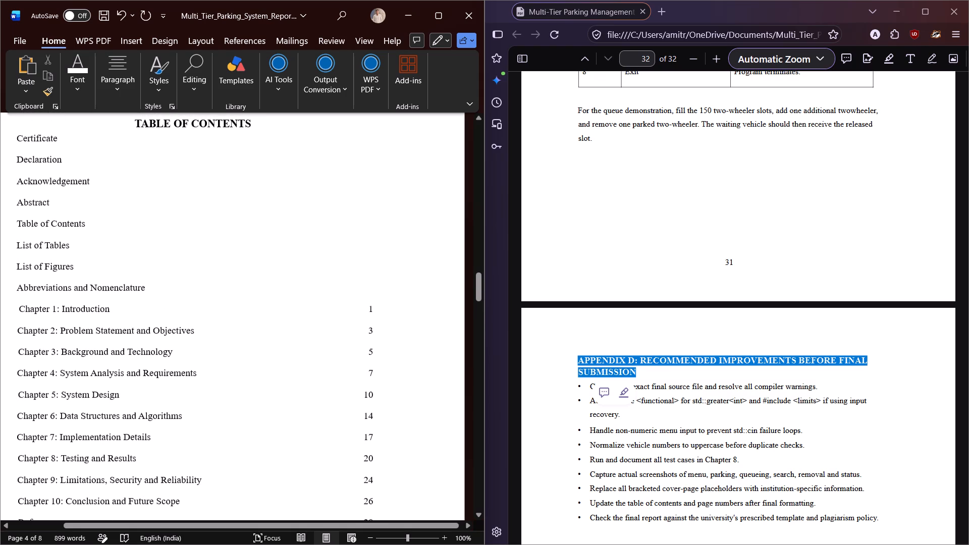
scroll(295, 421, up, 1)
scroll(295, 421, down, 2)
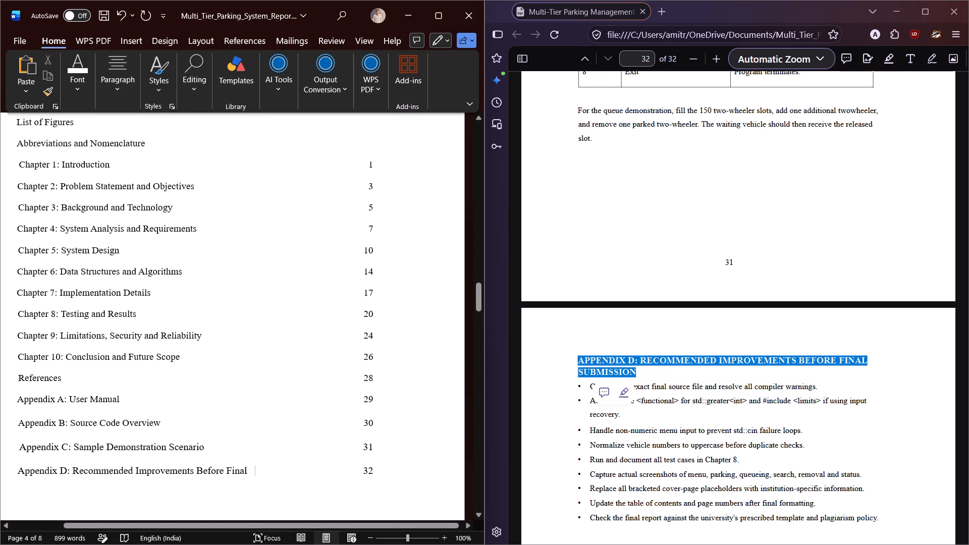
click(472, 465)
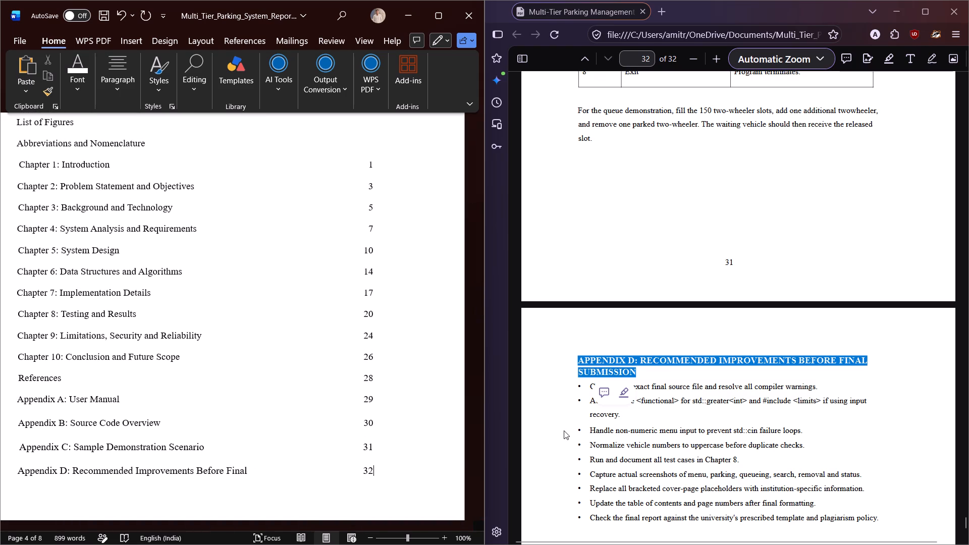
click(563, 430)
triple_click(532, 391)
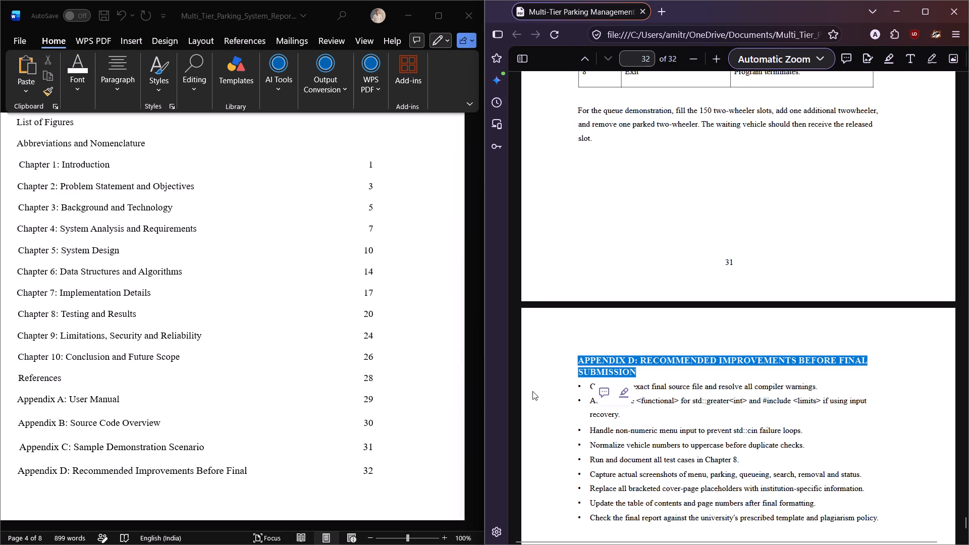
double_click(532, 391)
Move the stray word "Submission" from above the List of Tables heading to the end of the Appendix D title, after "Before Final".
scroll(409, 433, down, 2)
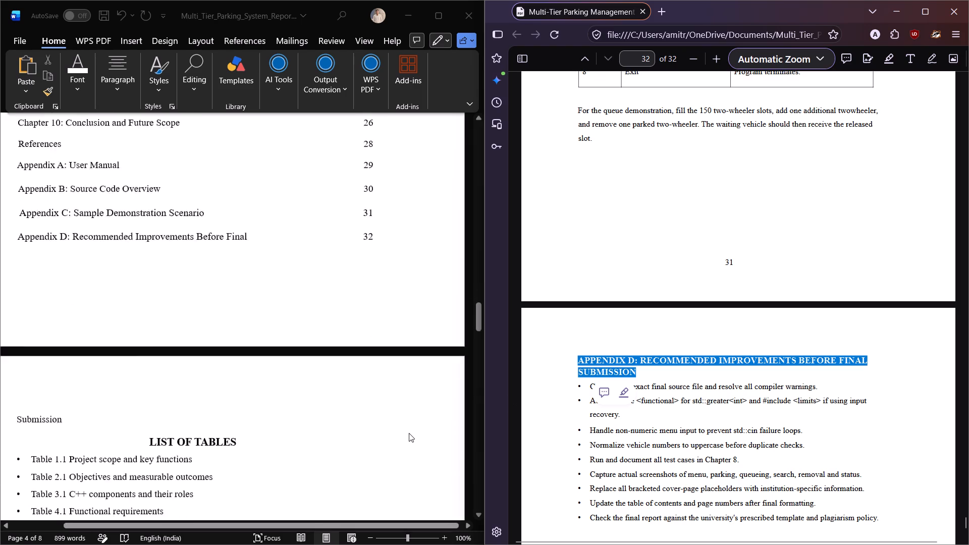
scroll(409, 433, down, 1)
scroll(409, 433, up, 2)
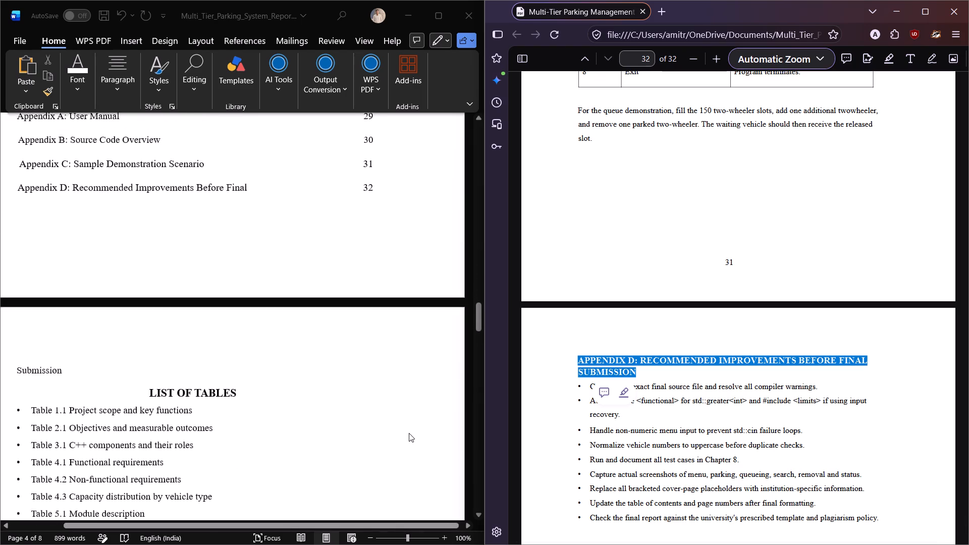
scroll(409, 433, up, 2)
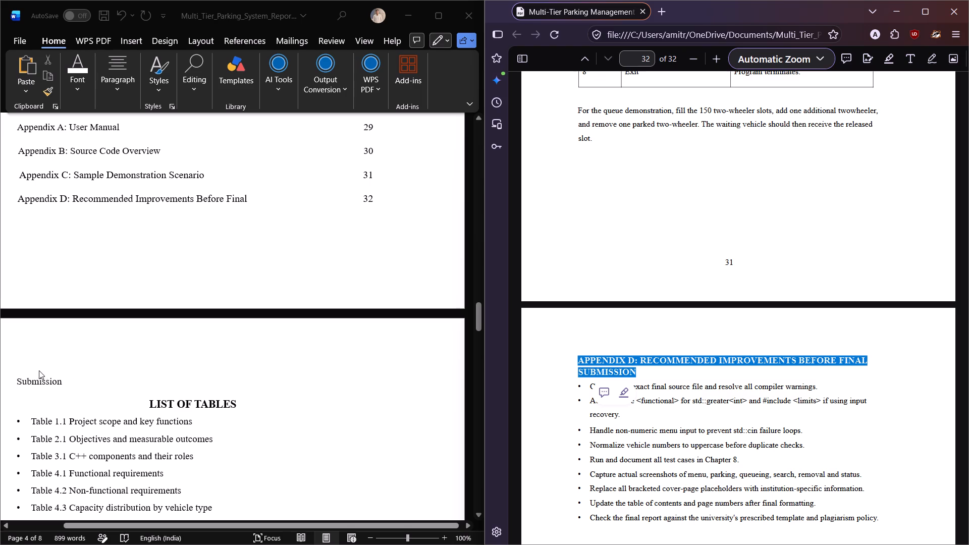
click(18, 381)
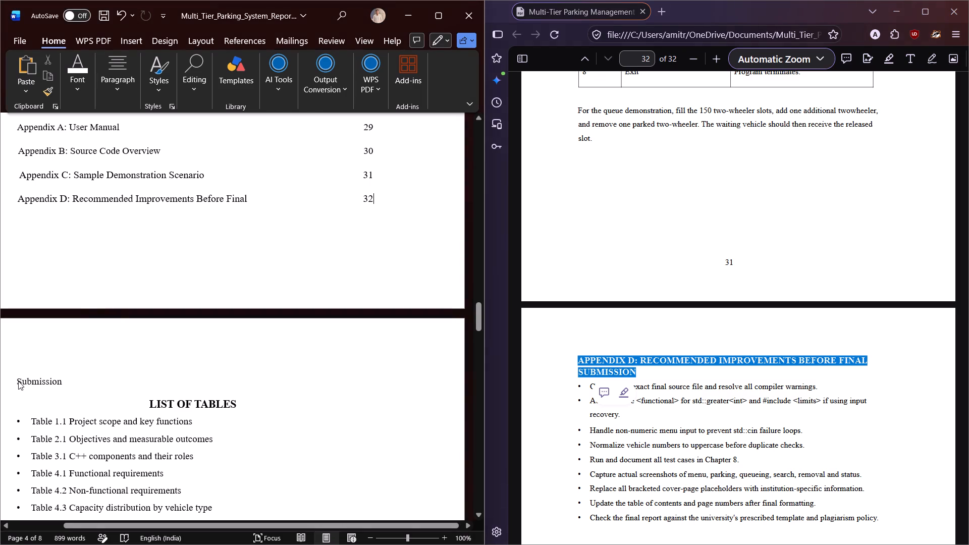
double_click(18, 381)
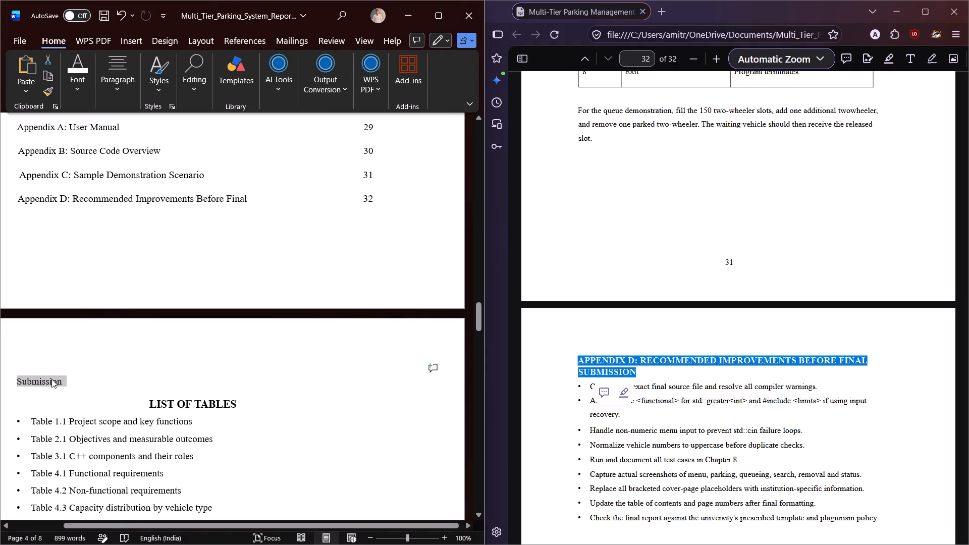
key(ctrl+x)
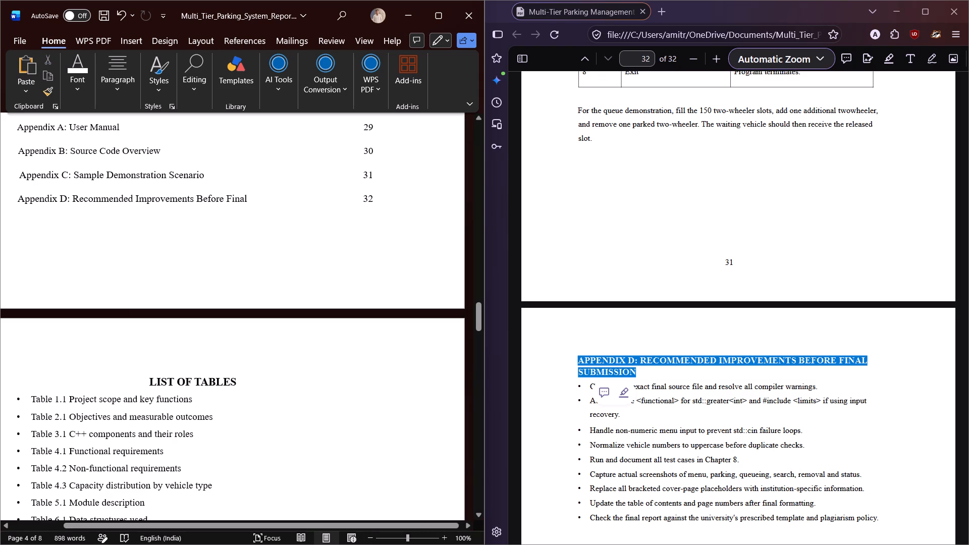
click(251, 198)
key(ctrl+v)
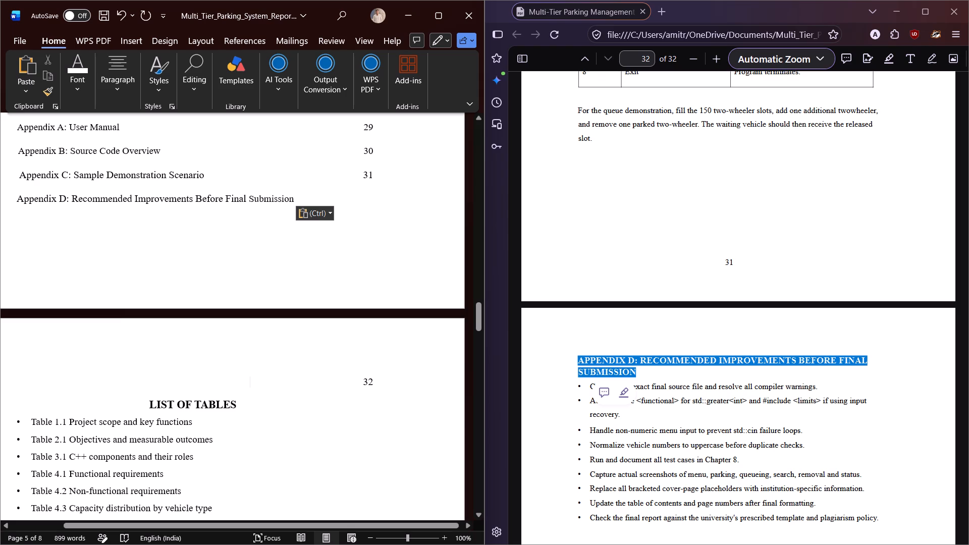
Delete the gap after "Submission" to bring page number 32 directly below the Appendix D title, keeping the word's final "n" lowercase.
key(BackSpace)
key(BackSpace)
key(BackSpace)
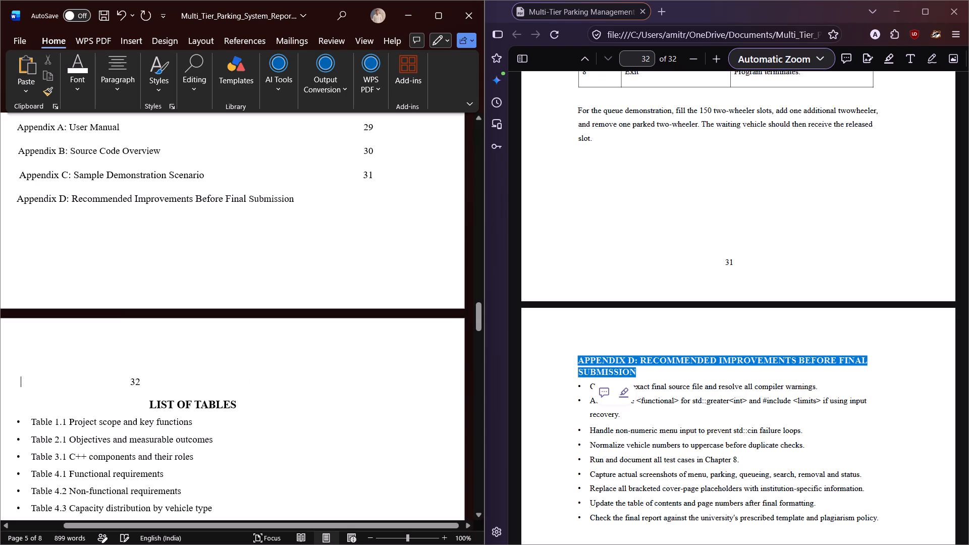
key(BackSpace)
key(BackSpace)
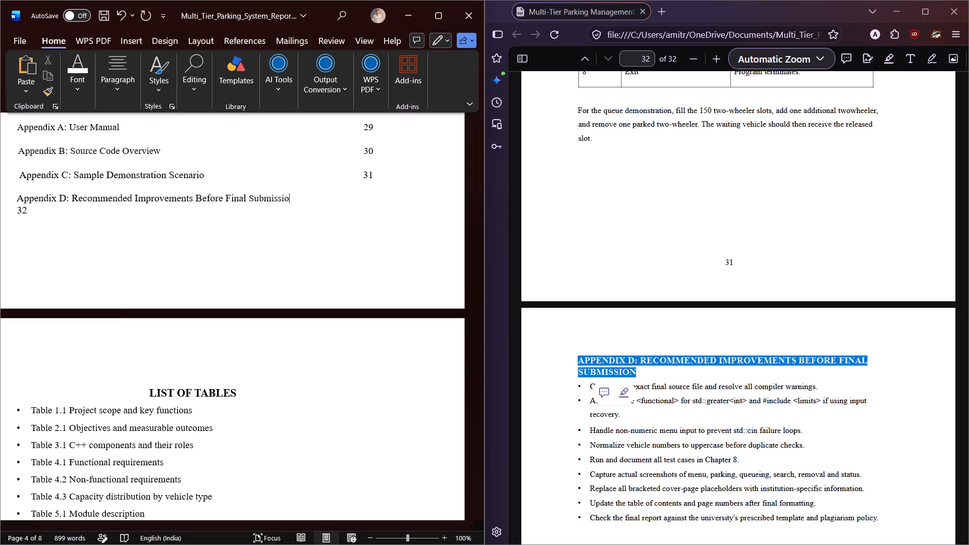
key(n)
key(BackSpace)
key(shift+n)
Try to pull page number 32 up onto the Appendix D title line by deleting two spaces before it.
click(18, 210)
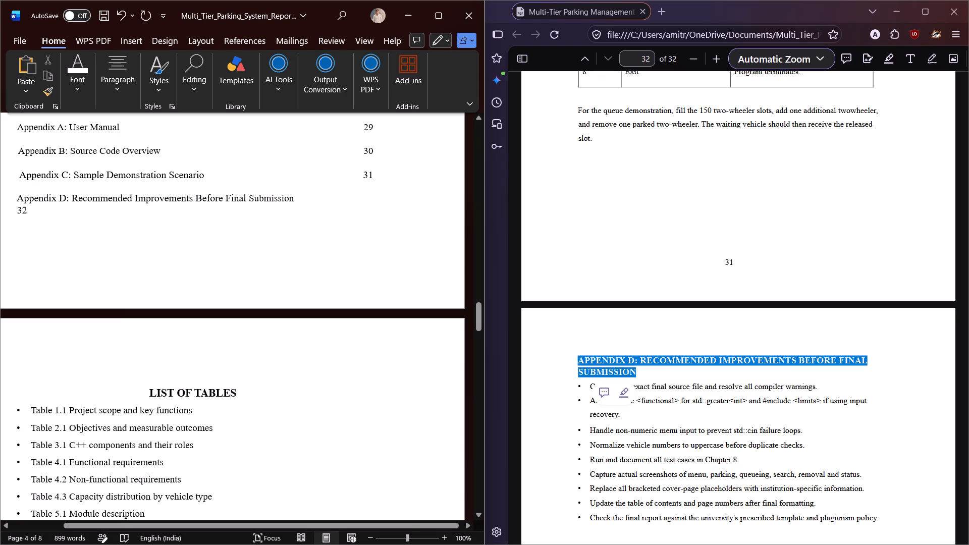
key(BackSpace)
key(BackSpace)
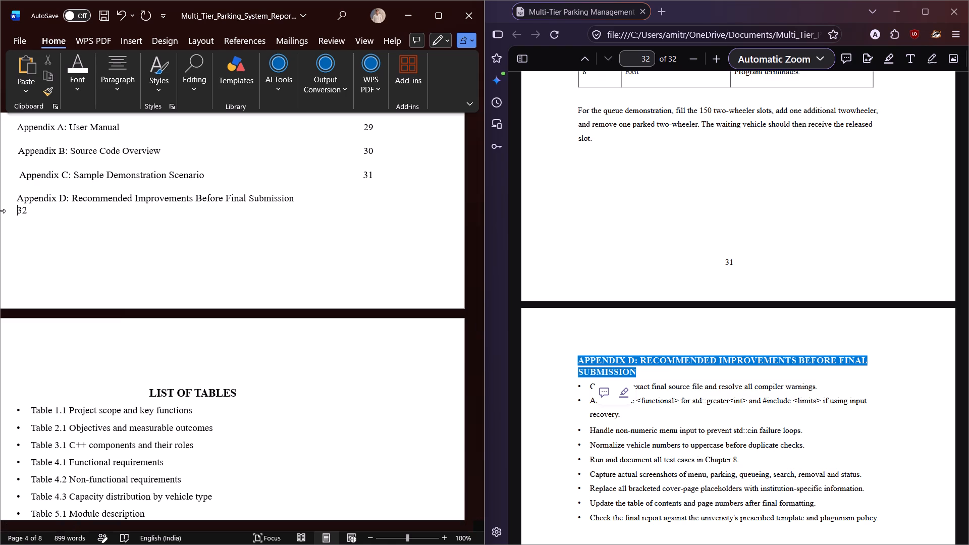
Try to place page number 32 on the Appendix D title line, beneath 31, trimming the spaces after "Submission" to make it fit.
click(314, 200)
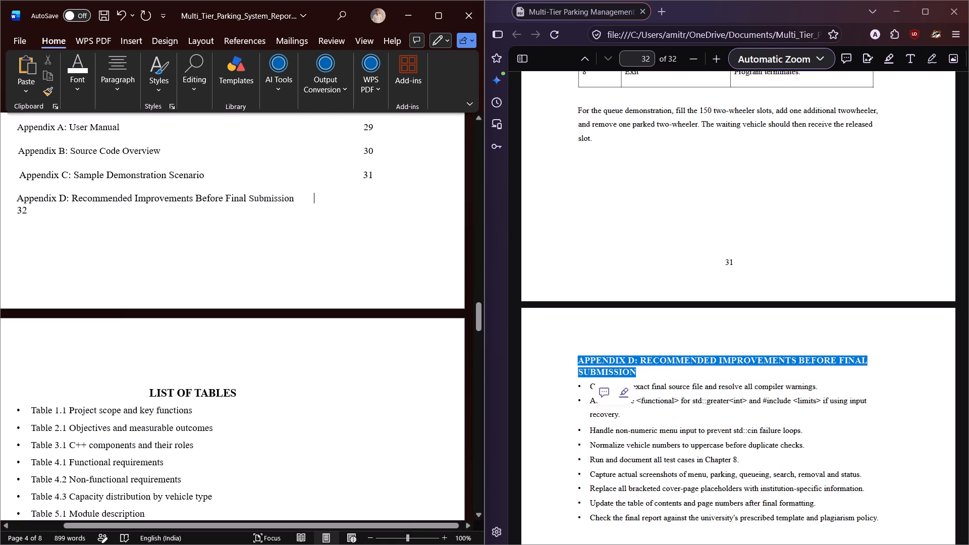
click(360, 197)
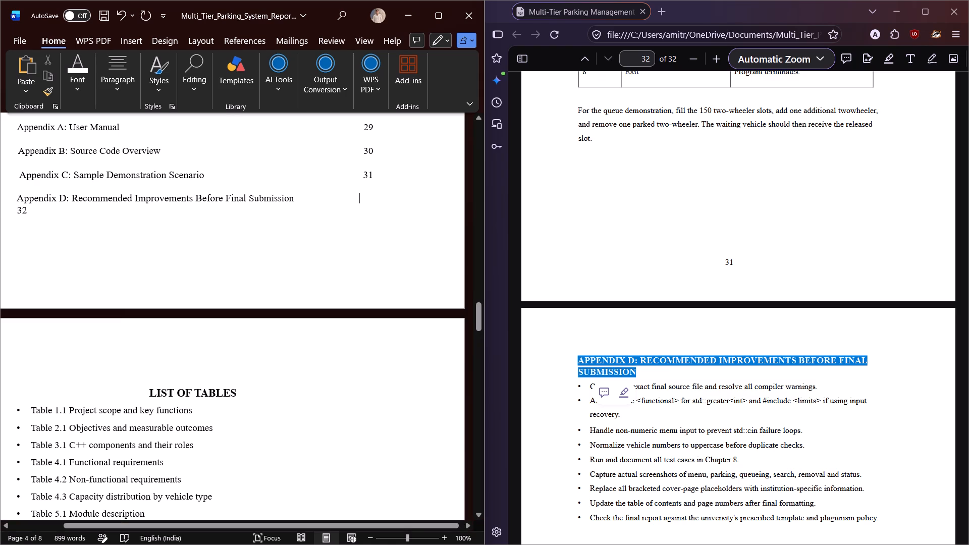
click(365, 196)
text(32)
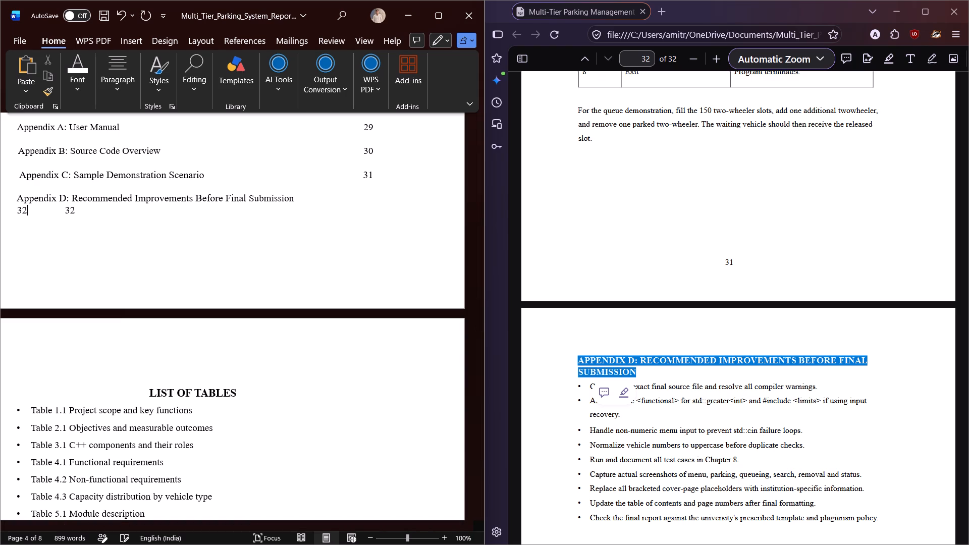
key(BackSpace)
key(BackSpace)
key(BackSpace)
key(3)
key(BackSpace)
key(BackSpace)
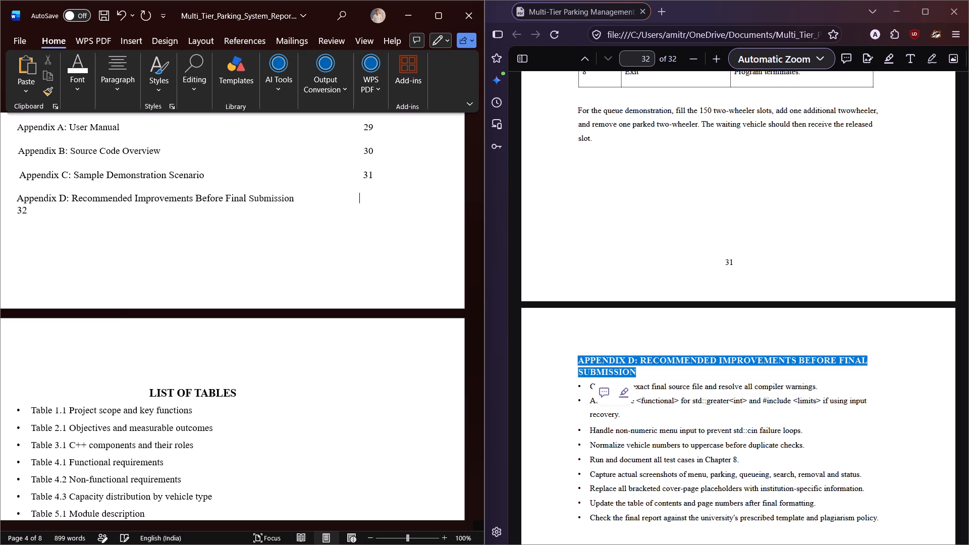
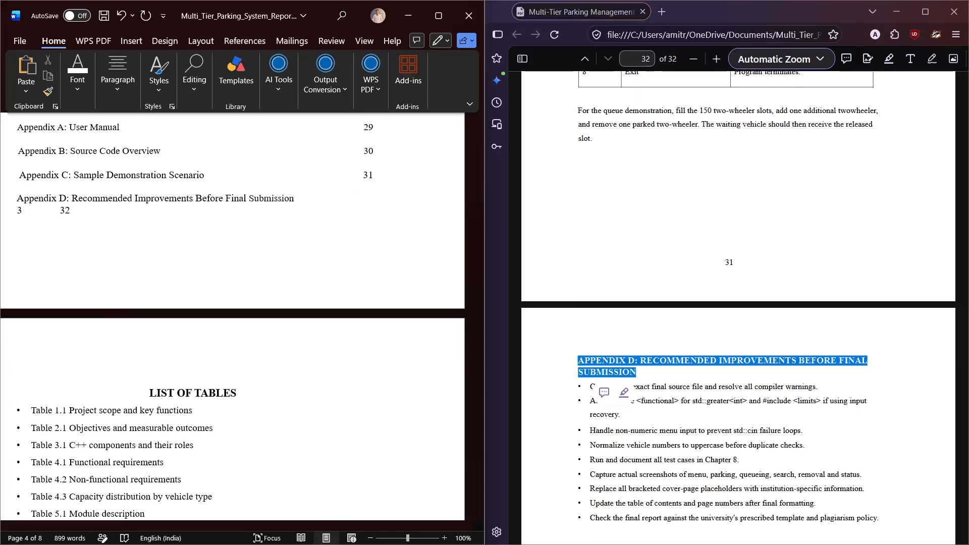
Delete the stray 3 that precedes the page number 32 in the Appendix D contents entry.
key(BackSpace)
key(BackSpace)
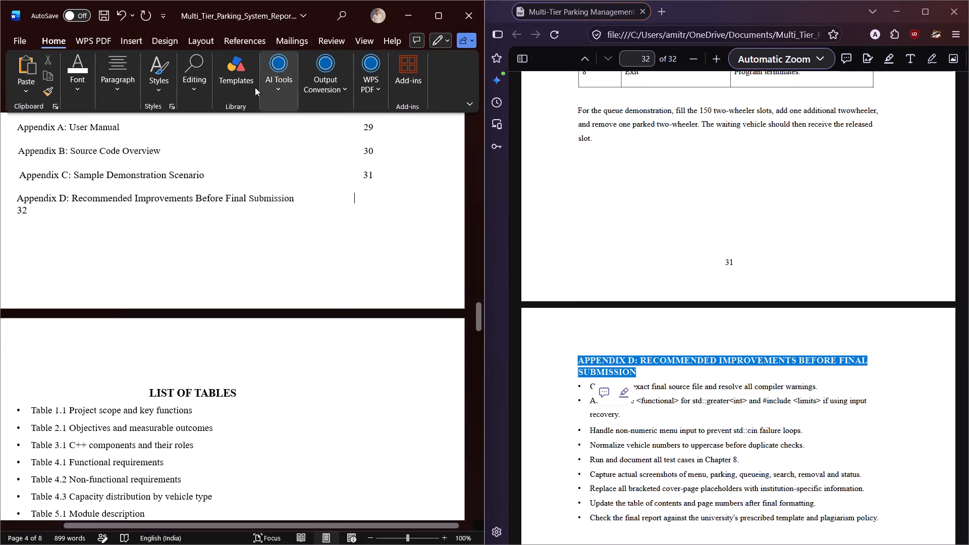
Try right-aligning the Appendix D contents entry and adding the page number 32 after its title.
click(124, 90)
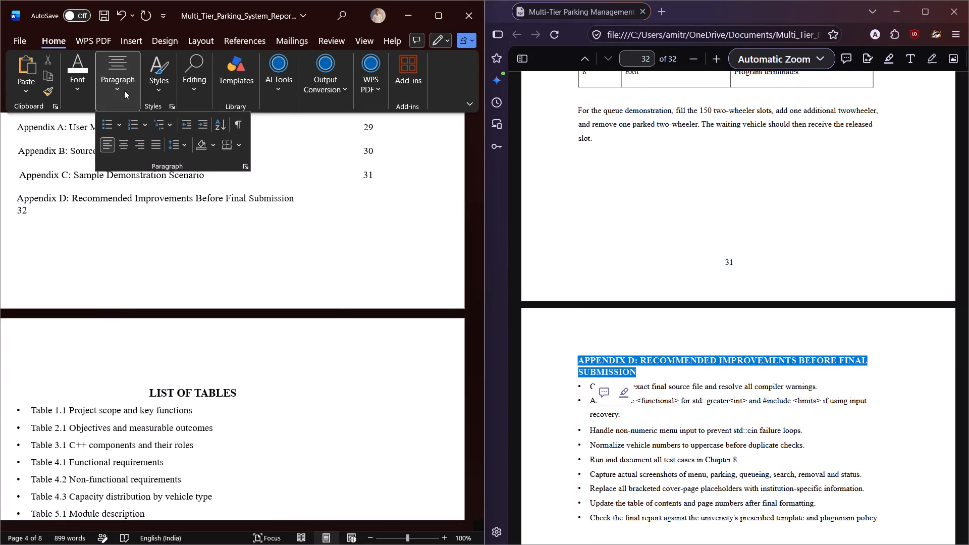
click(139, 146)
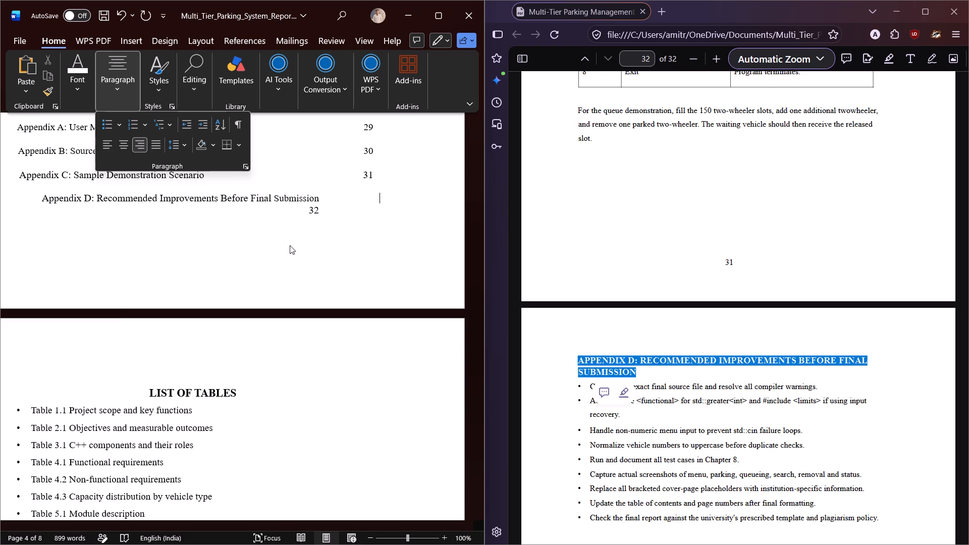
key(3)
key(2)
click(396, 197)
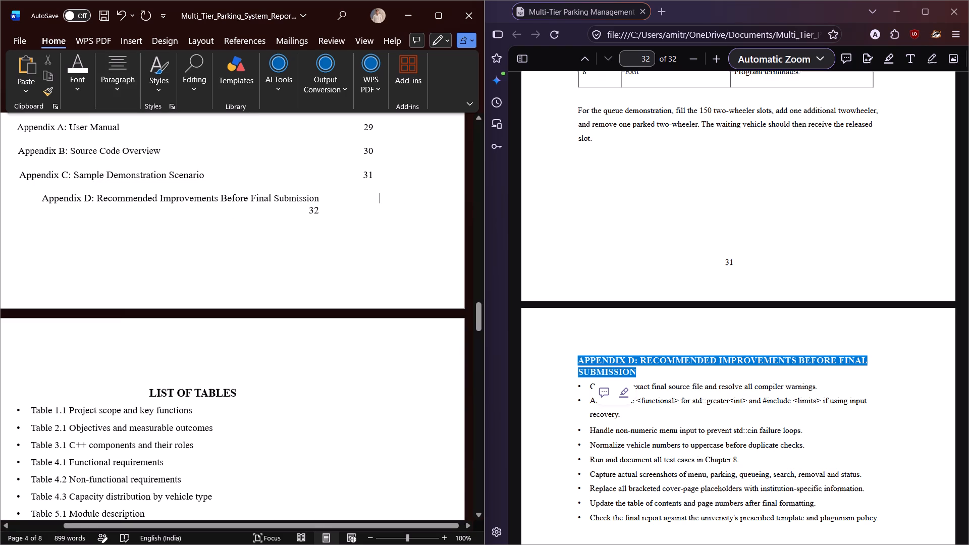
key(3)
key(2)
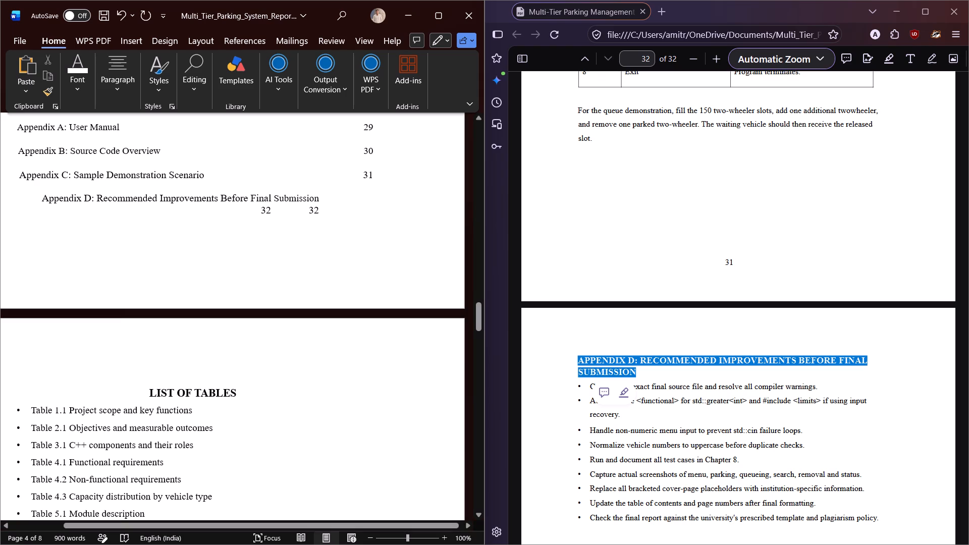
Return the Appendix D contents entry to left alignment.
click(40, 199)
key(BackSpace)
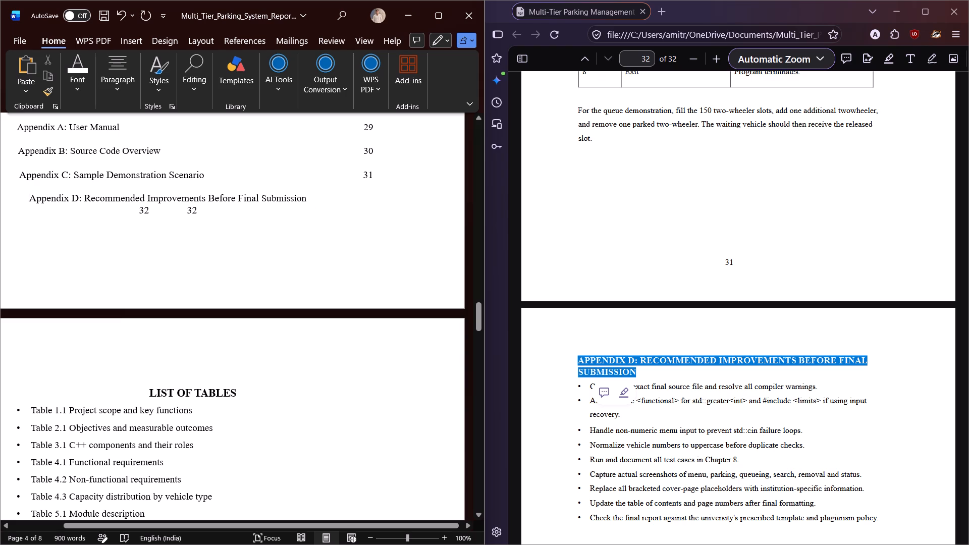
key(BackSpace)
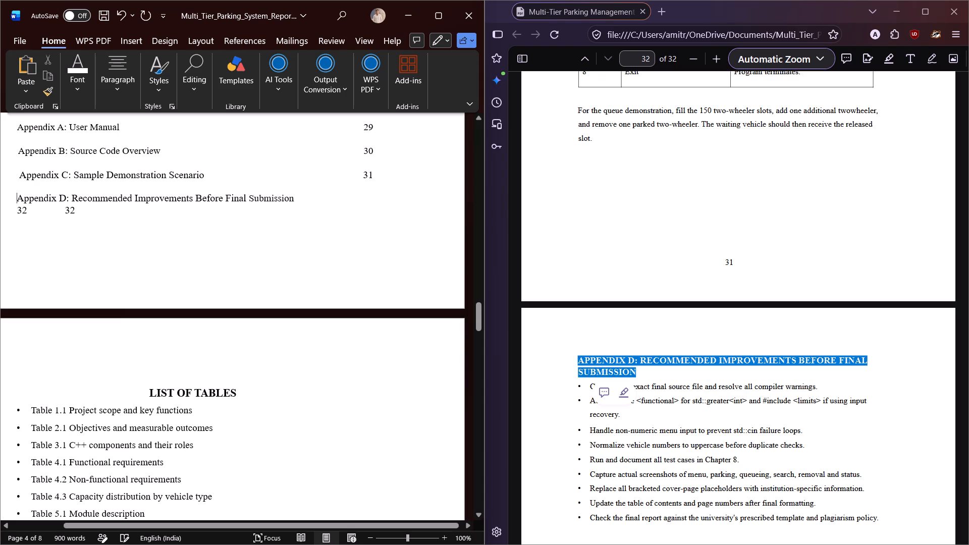
Delete both 32 page numbers and surplus spaces following the Appendix D title in the table of contents.
click(356, 203)
key(BackSpace)
key(BackSpace)
key(BackSpace)
key(BackSpace)
key(BackSpace)
key(BackSpace)
key(BackSpace)
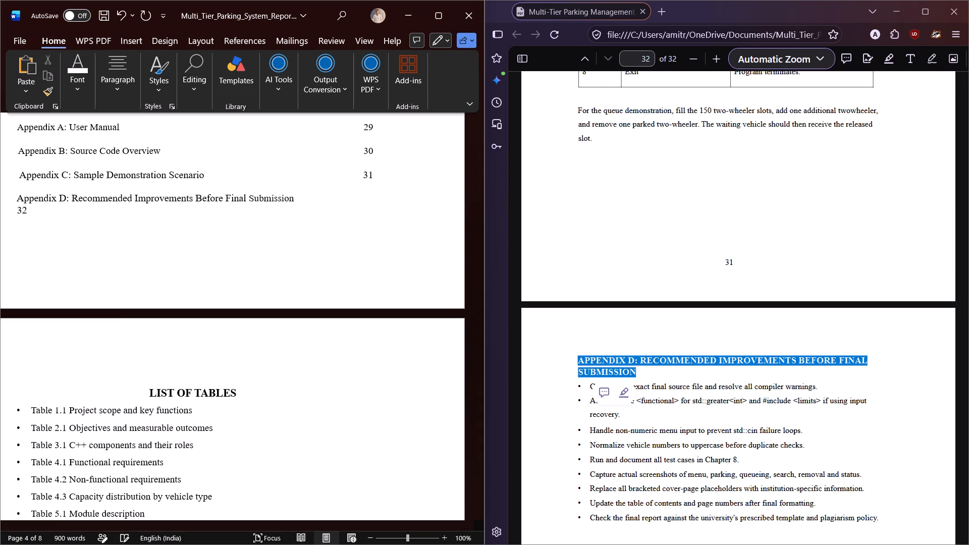
key(BackSpace)
key(BackSpace)
key(BackSpace)
key(BackSpace)
key(BackSpace)
key(BackSpace)
key(BackSpace)
key(BackSpace)
key(BackSpace)
key(BackSpace)
key(BackSpace)
key(BackSpace)
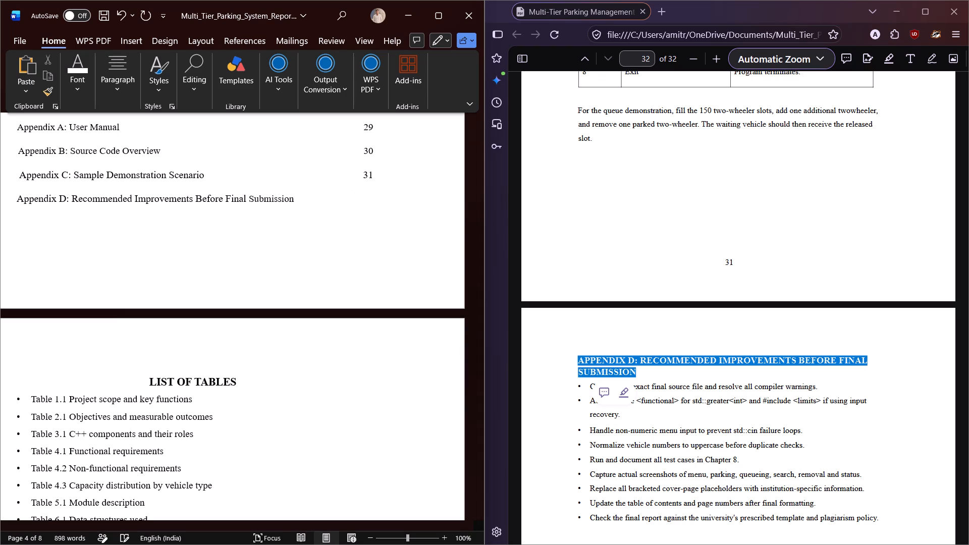
key(BackSpace)
key(BackSpace)
key(BackSpace)
key(BackSpace)
key(BackSpace)
key(BackSpace)
key(BackSpace)
key(BackSpace)
key(BackSpace)
key(BackSpace)
key(BackSpace)
key(BackSpace)
key(BackSpace)
key(3)
key(BackSpace)
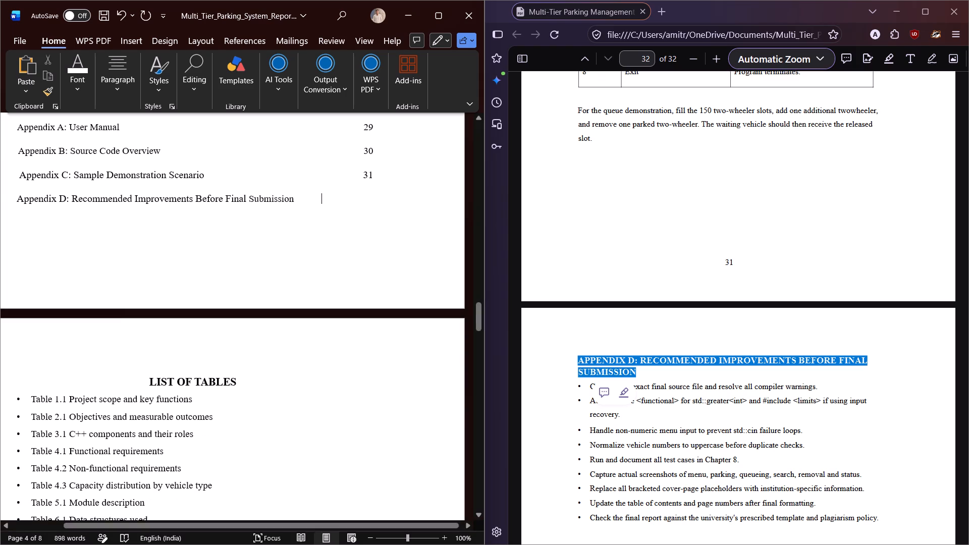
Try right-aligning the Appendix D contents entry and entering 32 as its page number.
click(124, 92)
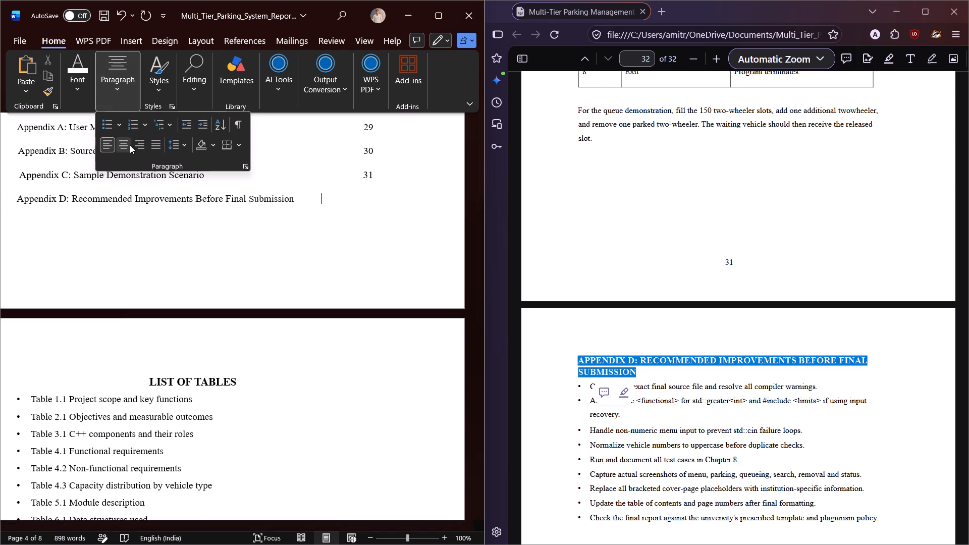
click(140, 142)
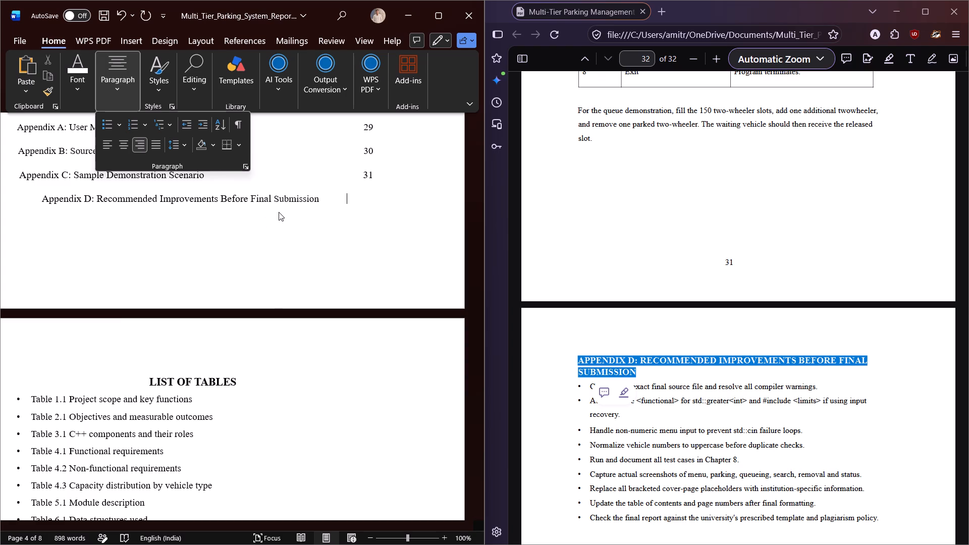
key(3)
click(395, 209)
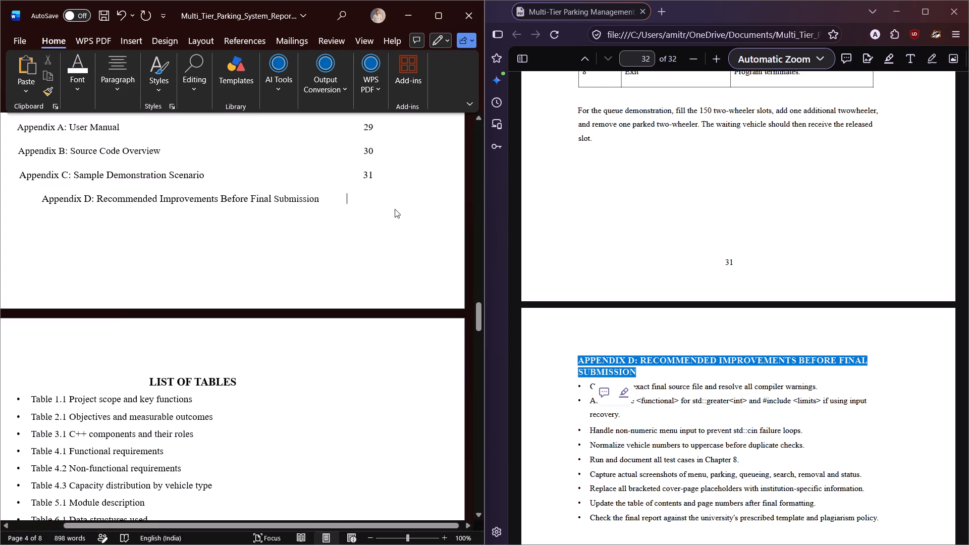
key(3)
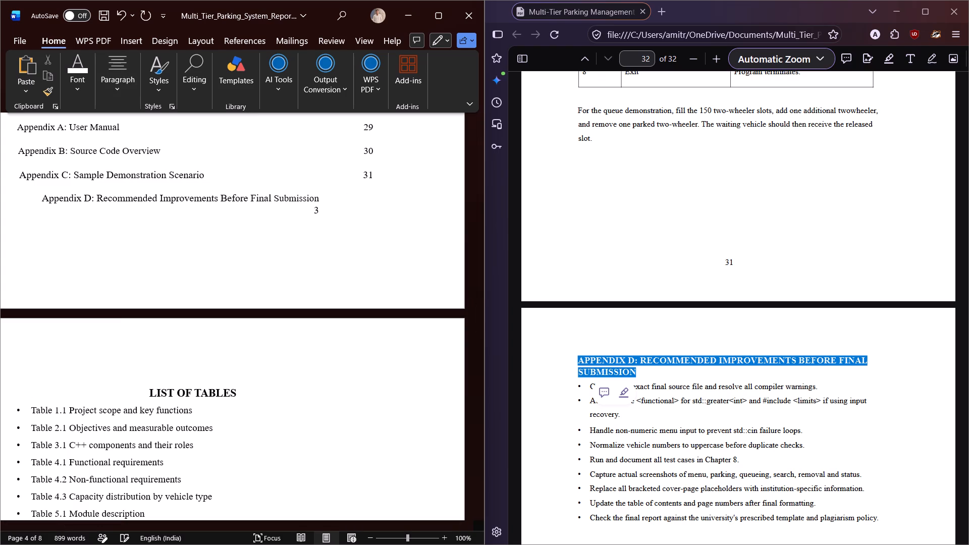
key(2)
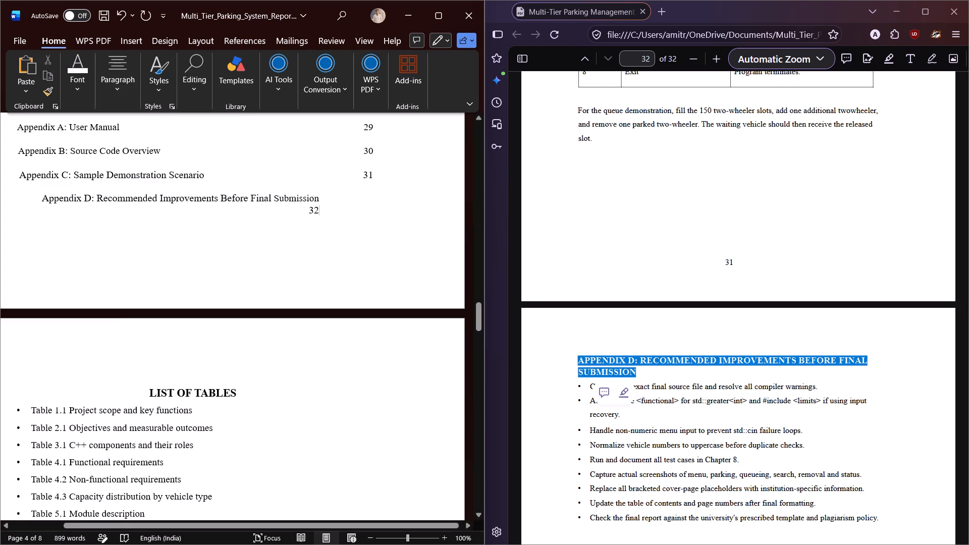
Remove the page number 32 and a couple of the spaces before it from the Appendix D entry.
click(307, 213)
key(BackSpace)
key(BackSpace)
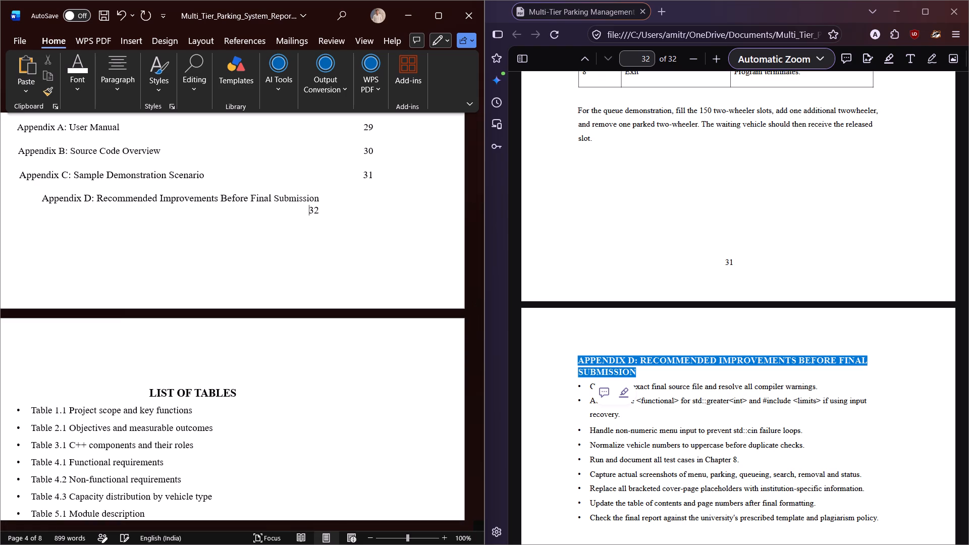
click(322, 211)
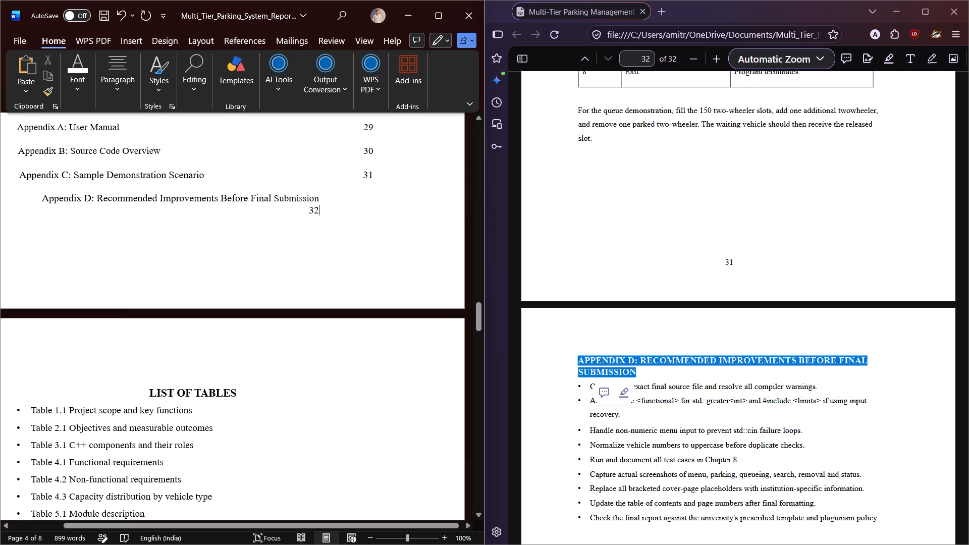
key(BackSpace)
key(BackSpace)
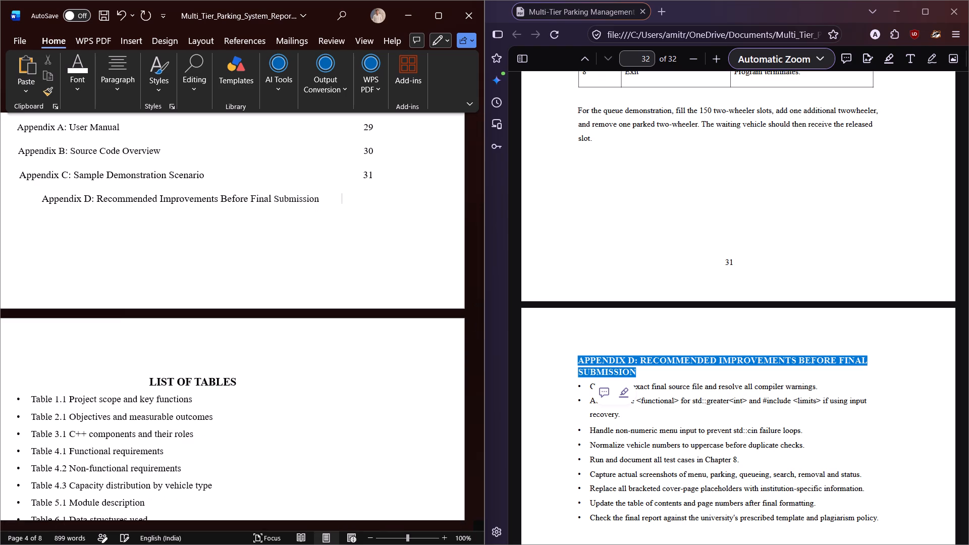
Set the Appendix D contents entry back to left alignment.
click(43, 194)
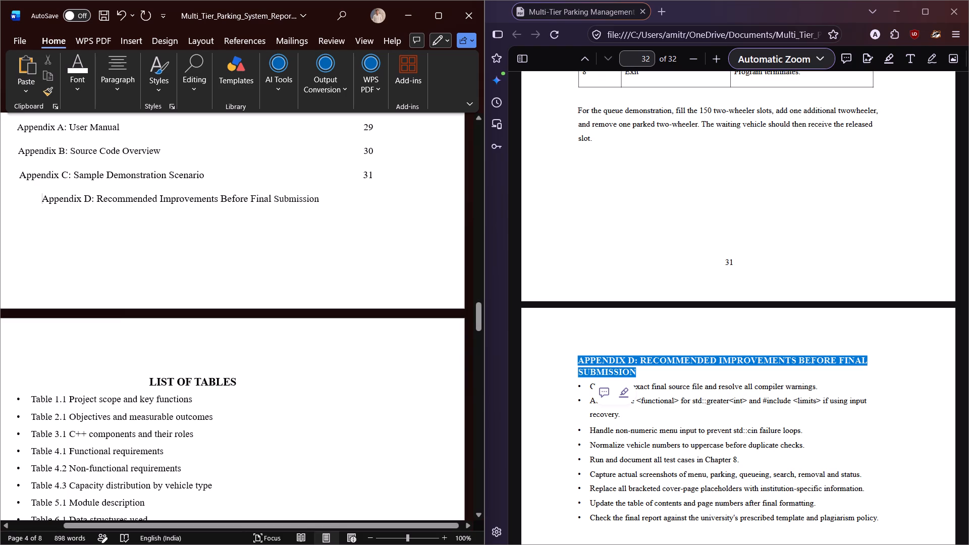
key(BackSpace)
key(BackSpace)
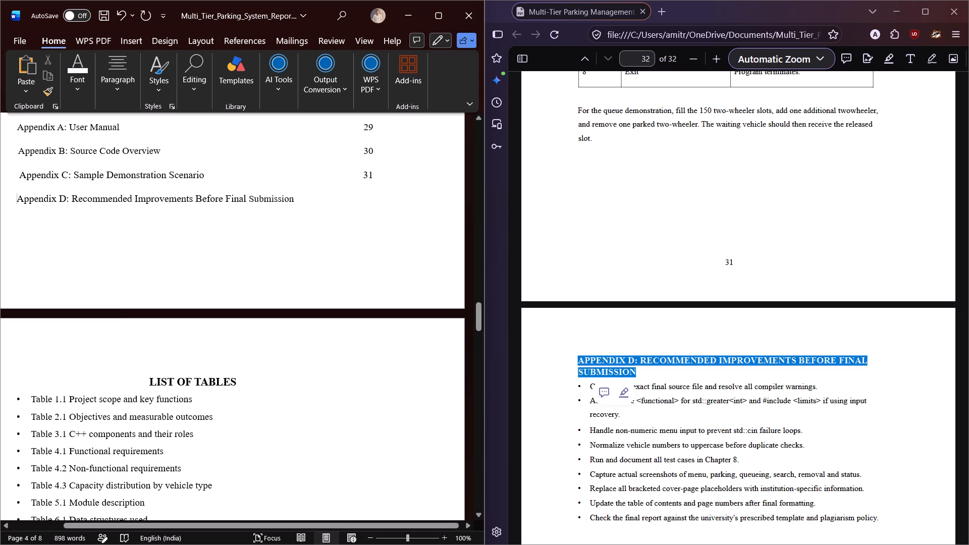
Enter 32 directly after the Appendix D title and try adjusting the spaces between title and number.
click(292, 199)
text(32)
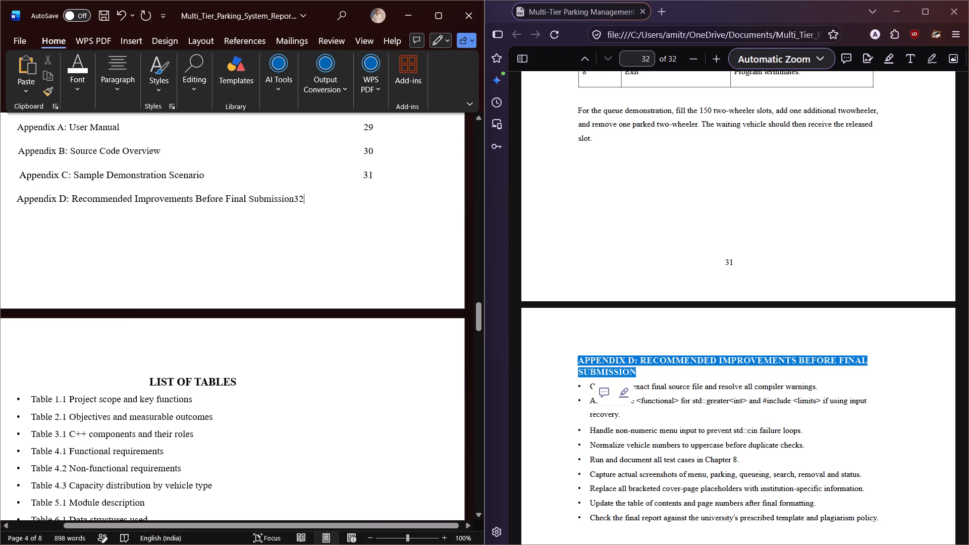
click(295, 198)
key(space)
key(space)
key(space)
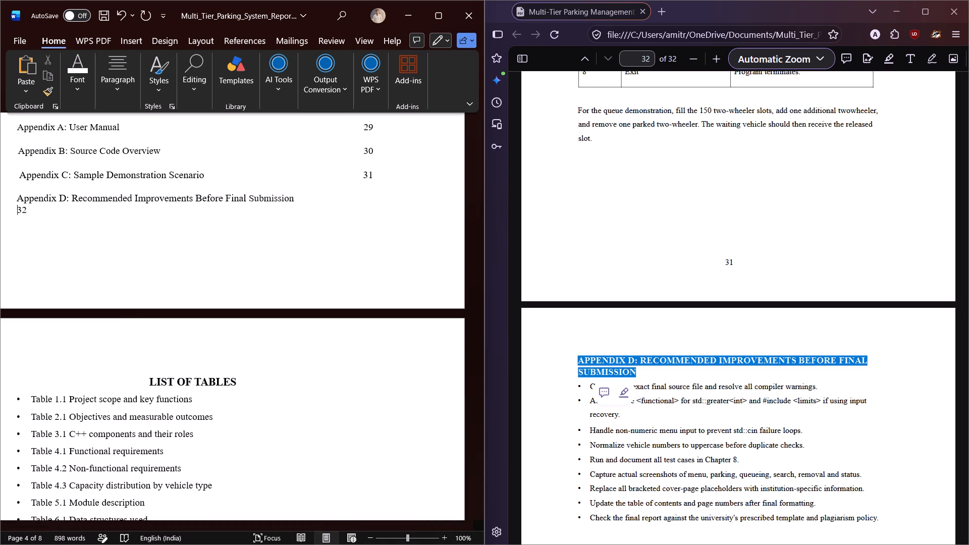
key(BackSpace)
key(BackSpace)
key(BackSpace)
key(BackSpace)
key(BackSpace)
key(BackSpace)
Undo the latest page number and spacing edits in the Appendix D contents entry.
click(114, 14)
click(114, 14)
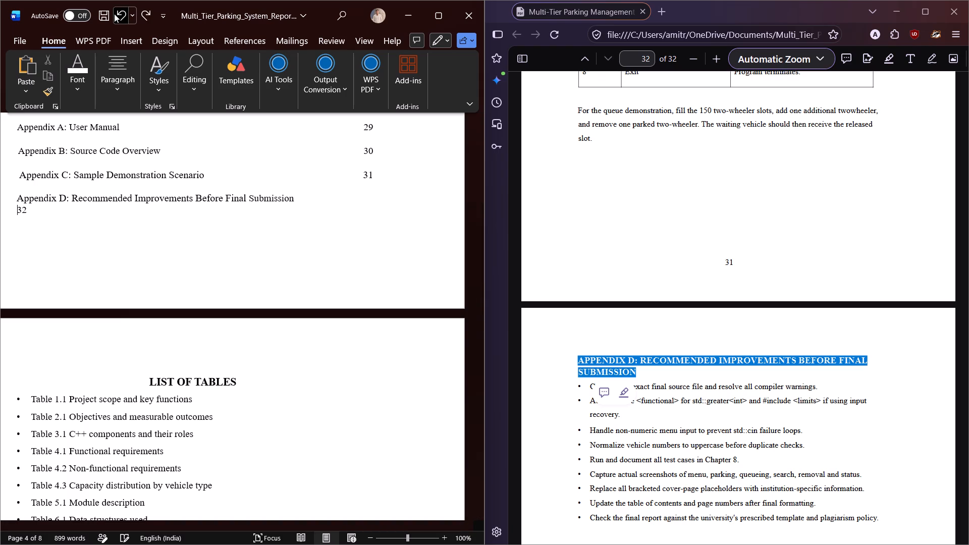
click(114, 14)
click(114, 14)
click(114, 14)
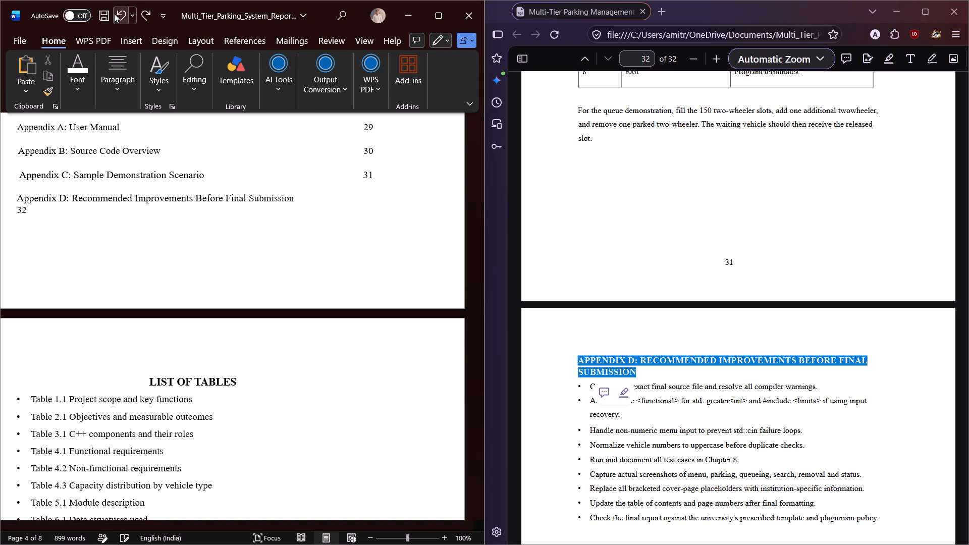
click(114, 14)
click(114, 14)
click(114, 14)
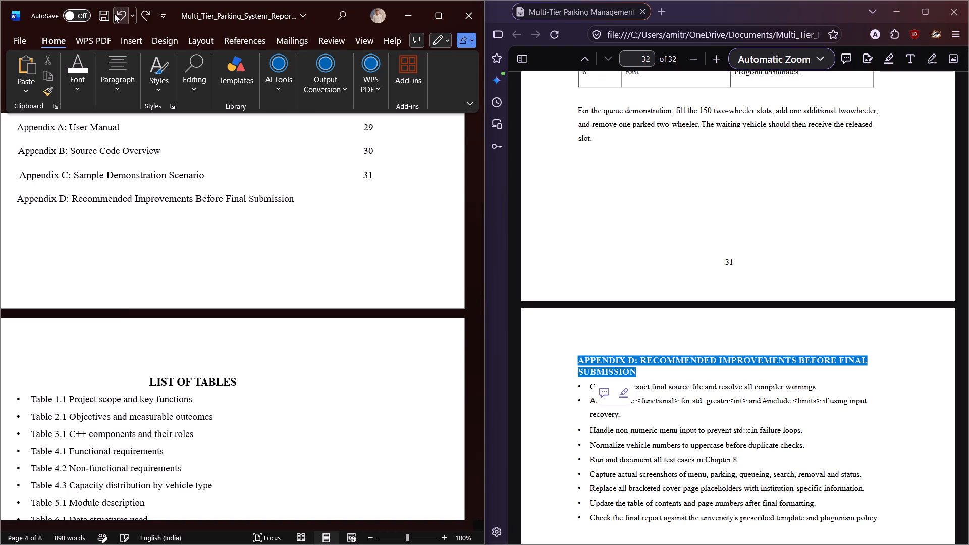
Redo the undone entry of page number 32 directly after the Appendix D title.
click(147, 17)
Right-align the whole Appendix D entry in the table of contents, including its page number.
drag(19, 196, 110, 196)
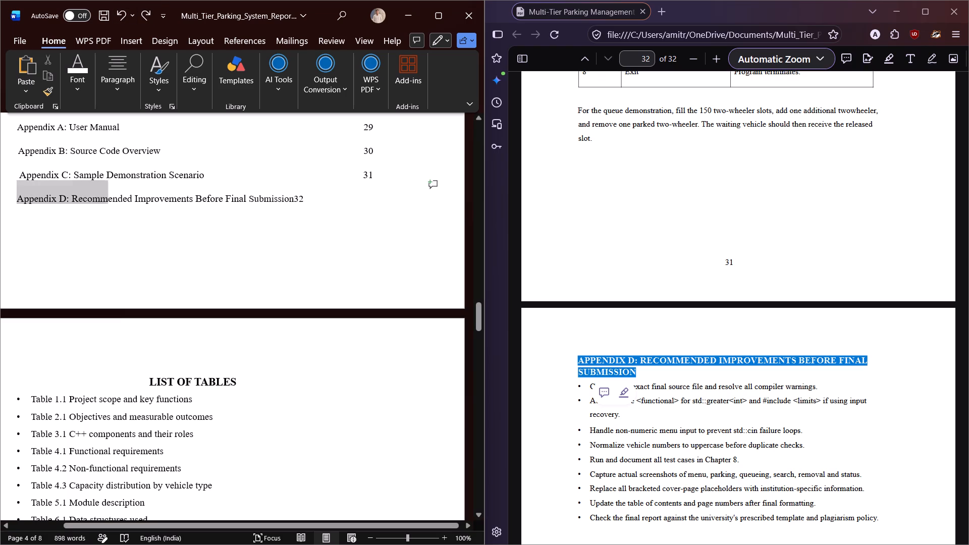
drag(110, 196, 293, 200)
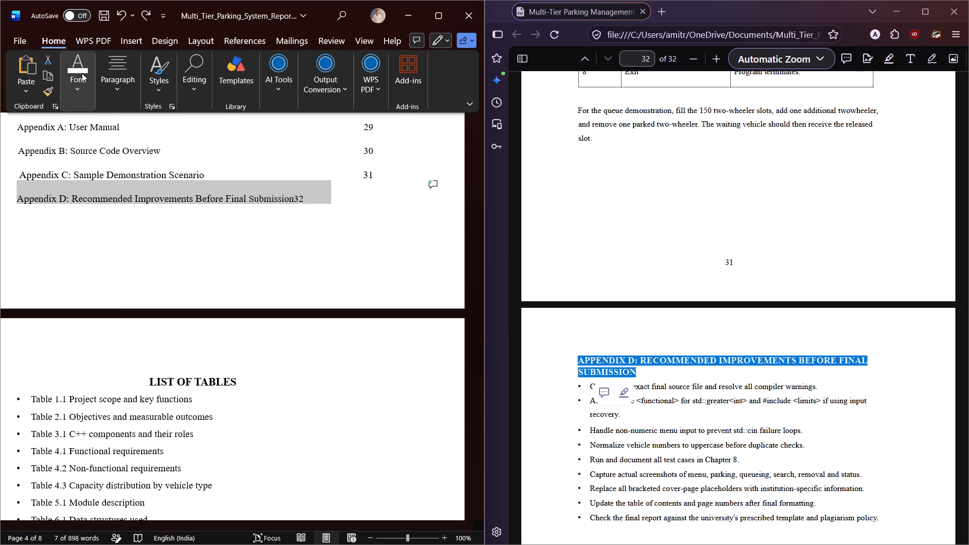
click(113, 93)
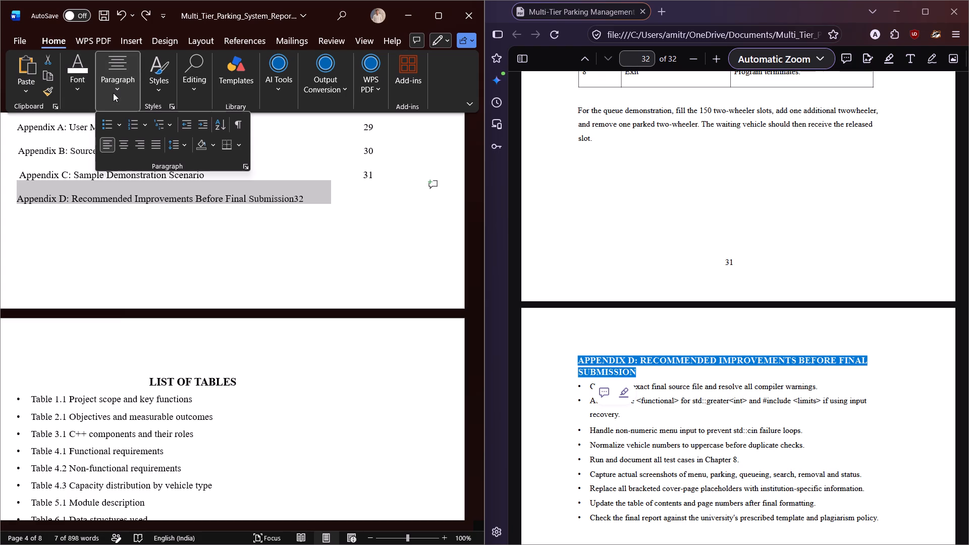
click(147, 149)
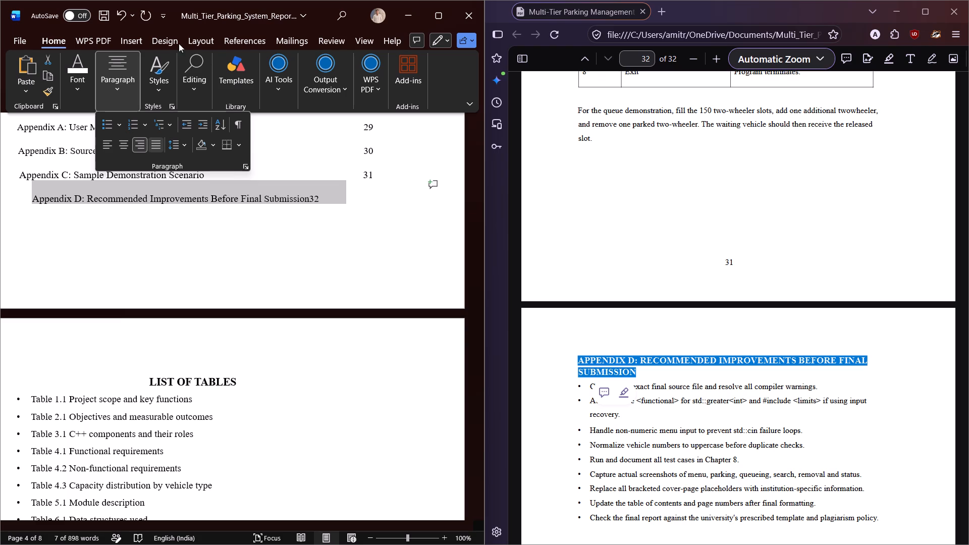
Set the right indent of the Appendix D contents entry to 0 cm so 32 lines up under the other page numbers.
click(196, 42)
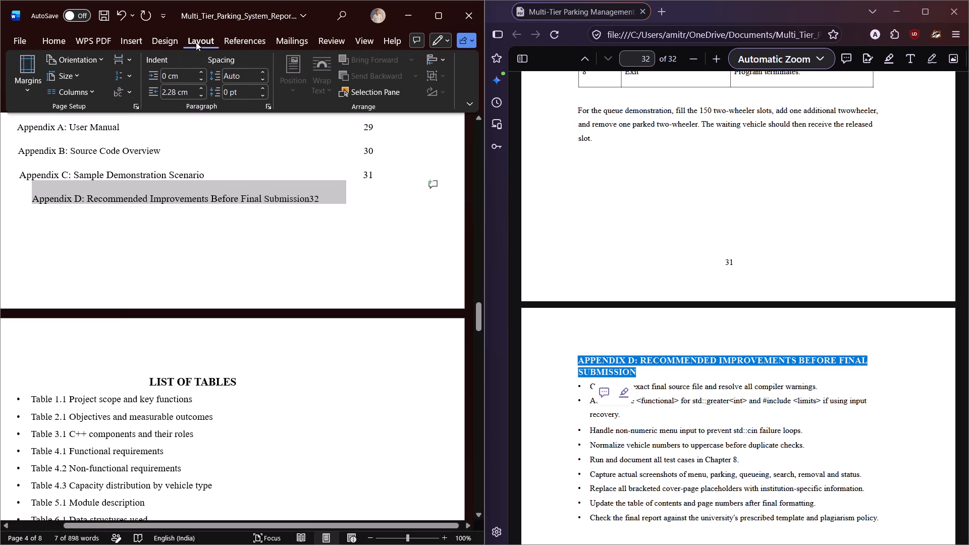
triple_click(201, 95)
triple_click(201, 95)
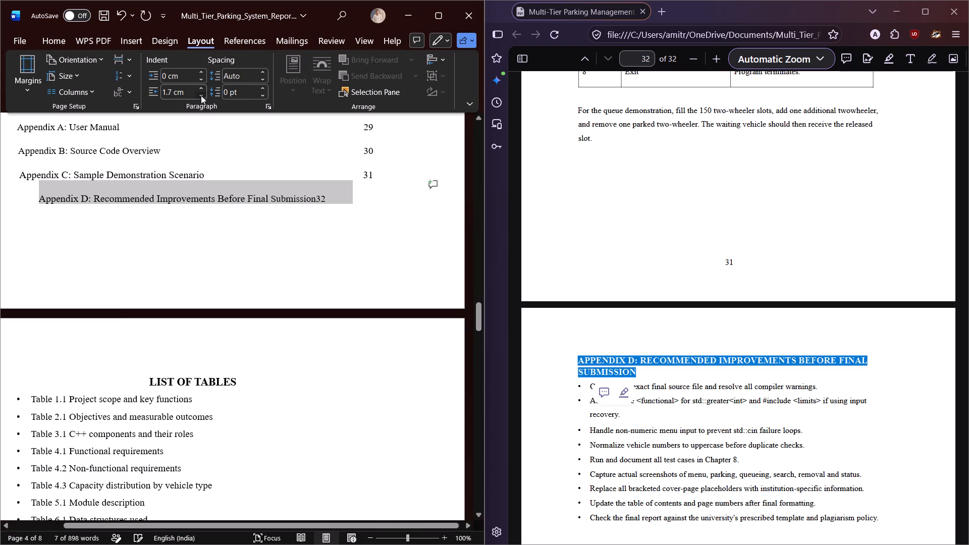
triple_click(201, 95)
triple_click(201, 95)
triple_click(201, 95)
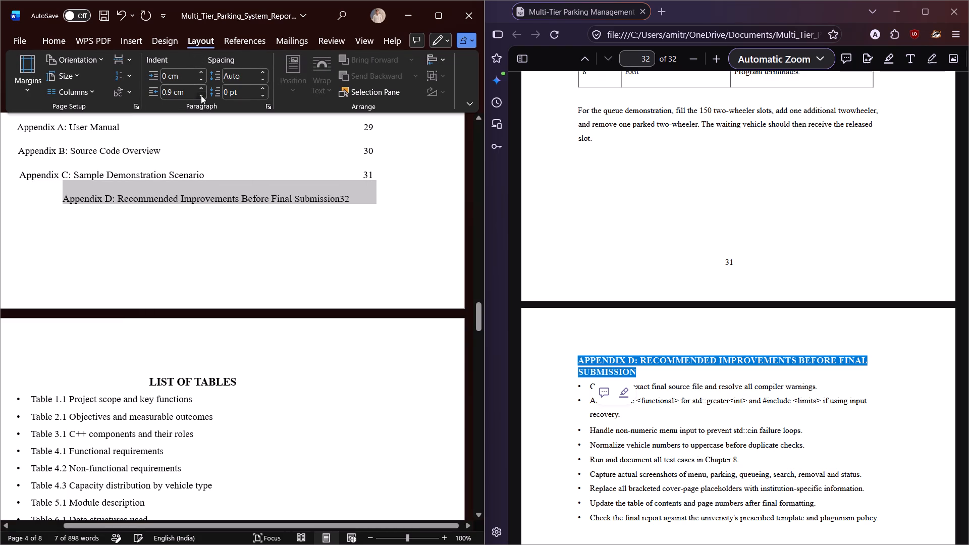
click(201, 95)
triple_click(201, 95)
double_click(201, 95)
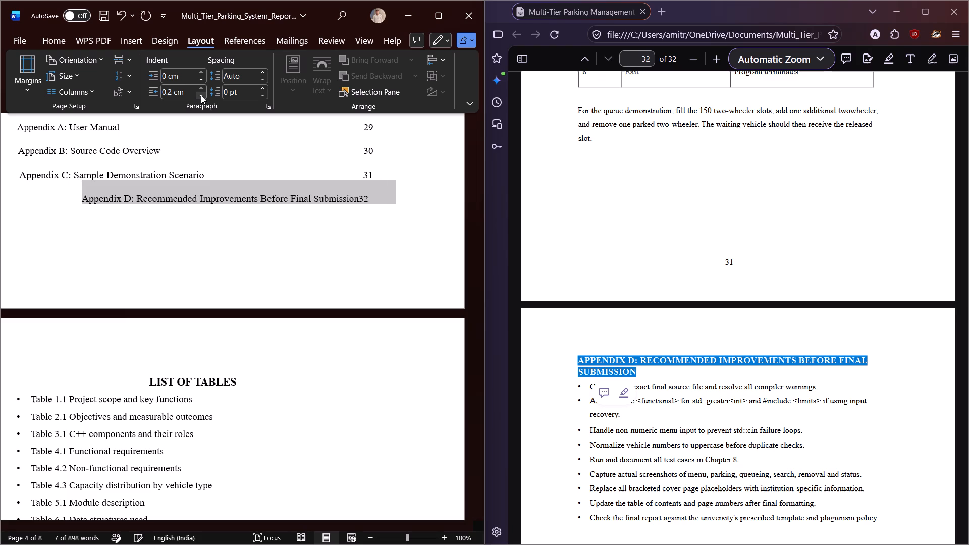
click(201, 95)
double_click(201, 95)
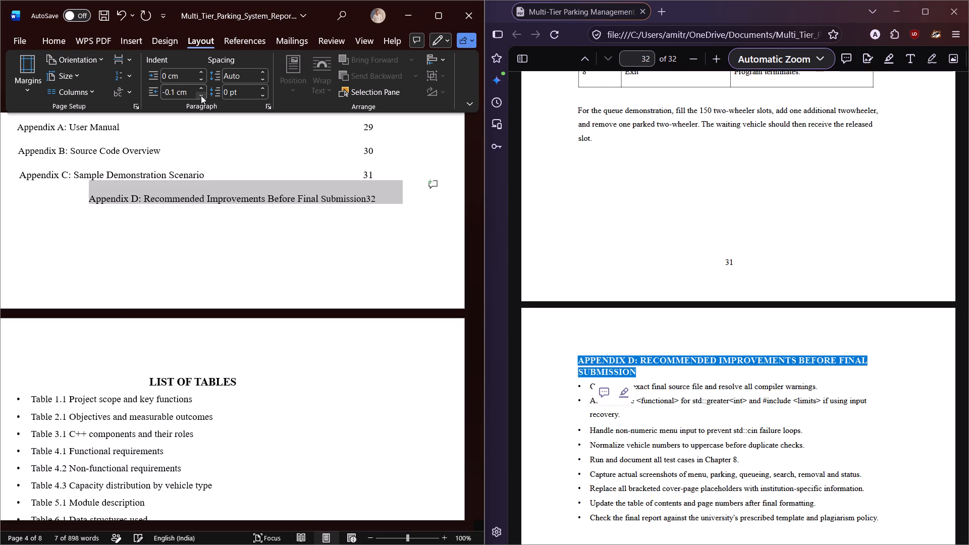
click(202, 90)
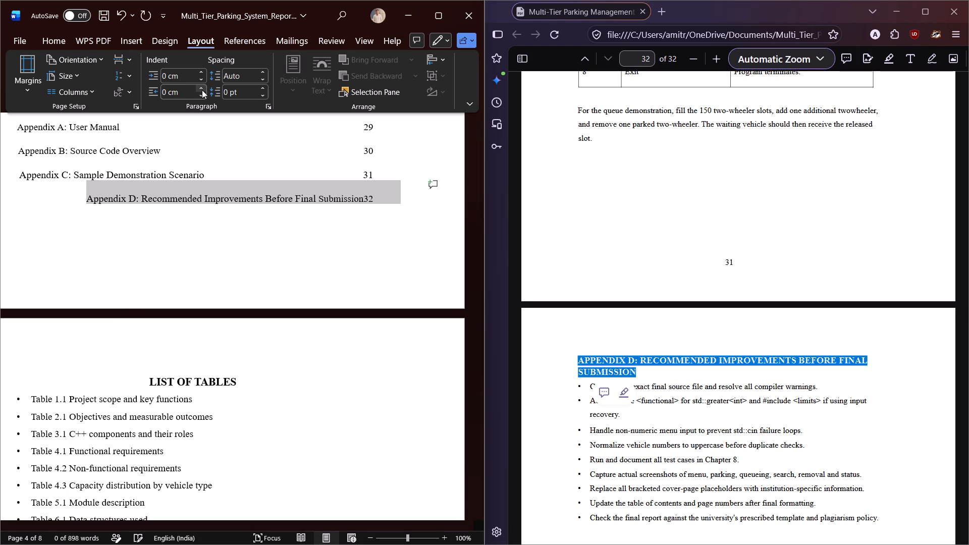
Insert spaces between the Appendix D title and 32 until the title starts level with the other appendix entries on one line.
click(363, 196)
key(space)
key(space)
key(space)
key(space)
key(space)
key(space)
key(space)
key(space)
key(space)
key(space)
key(space)
key(space)
key(space)
key(space)
key(space)
key(space)
key(space)
key(space)
key(space)
key(space)
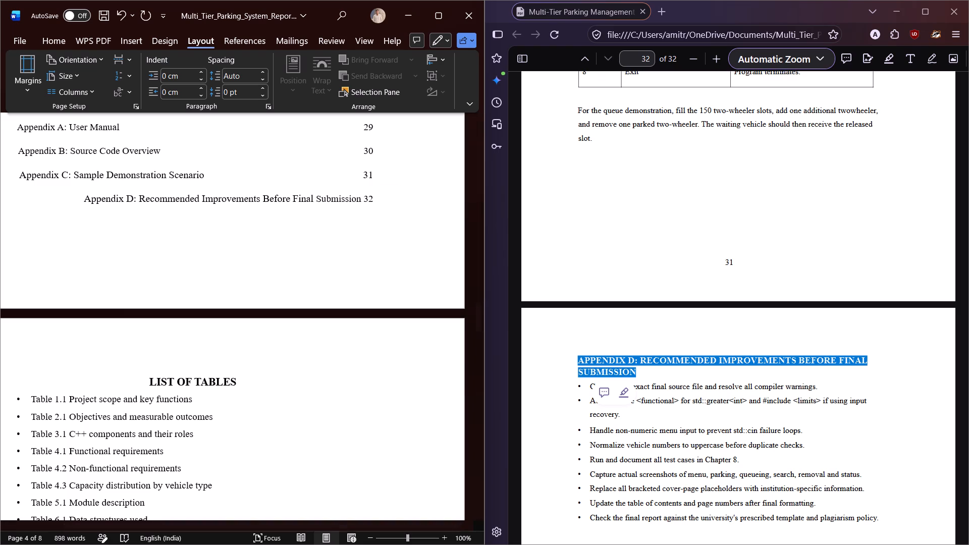
key(space)
key(space)
key(space)
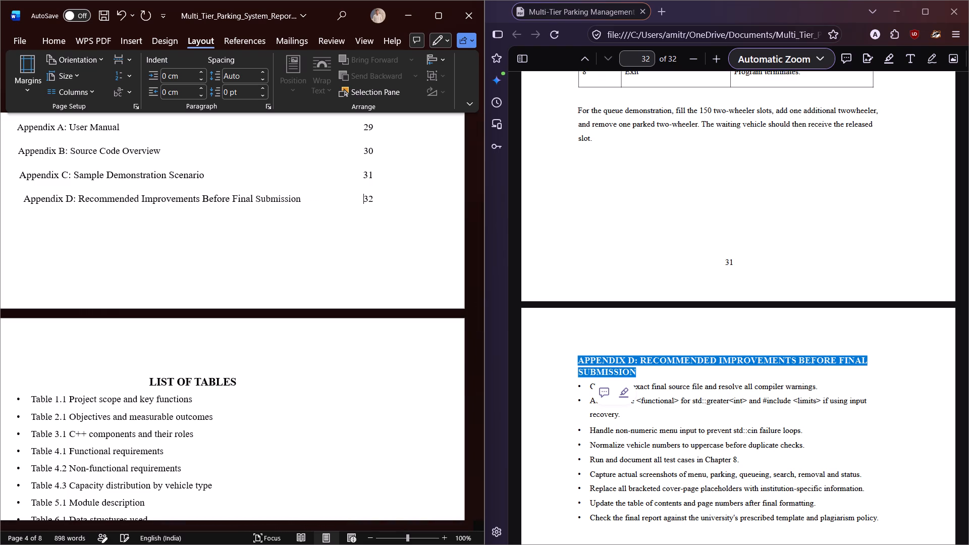
key(space)
key(space)
key(space)
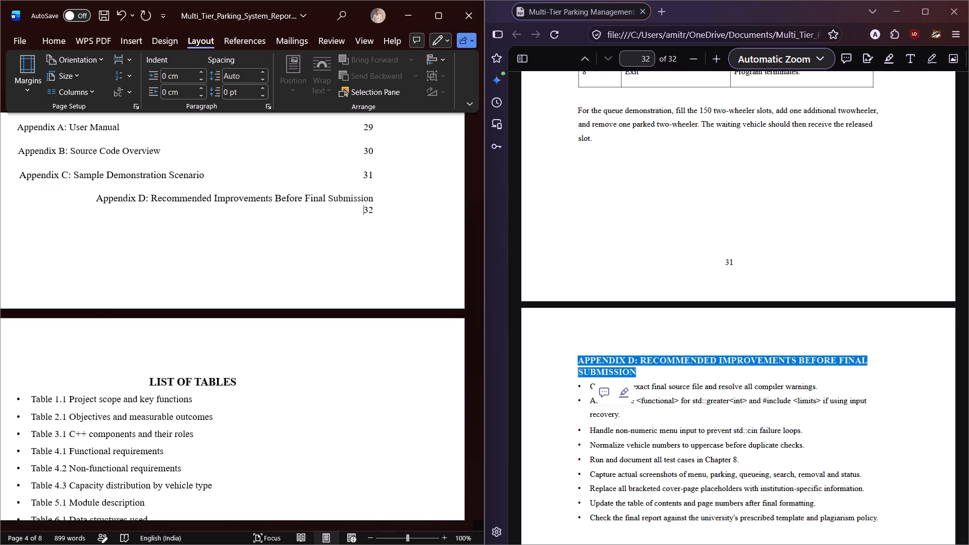
key(BackSpace)
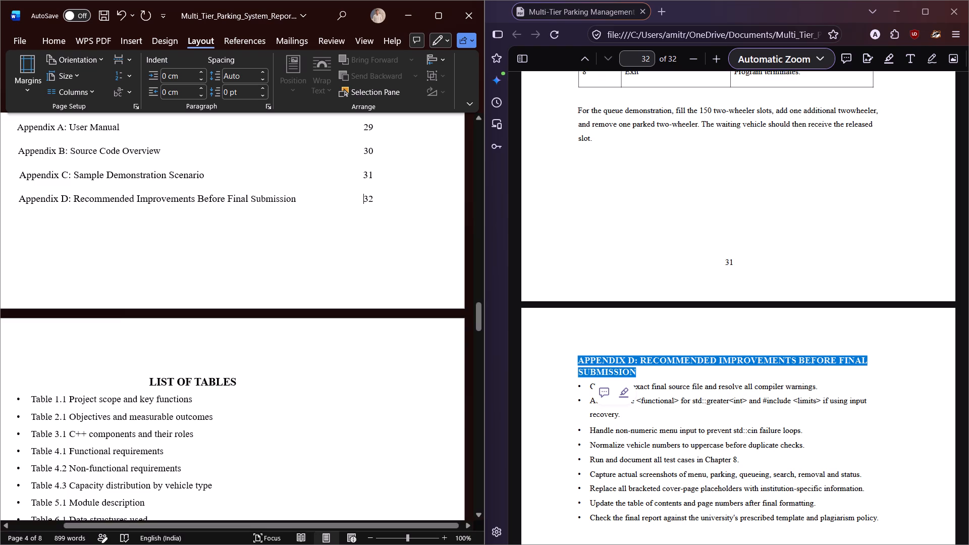
click(452, 249)
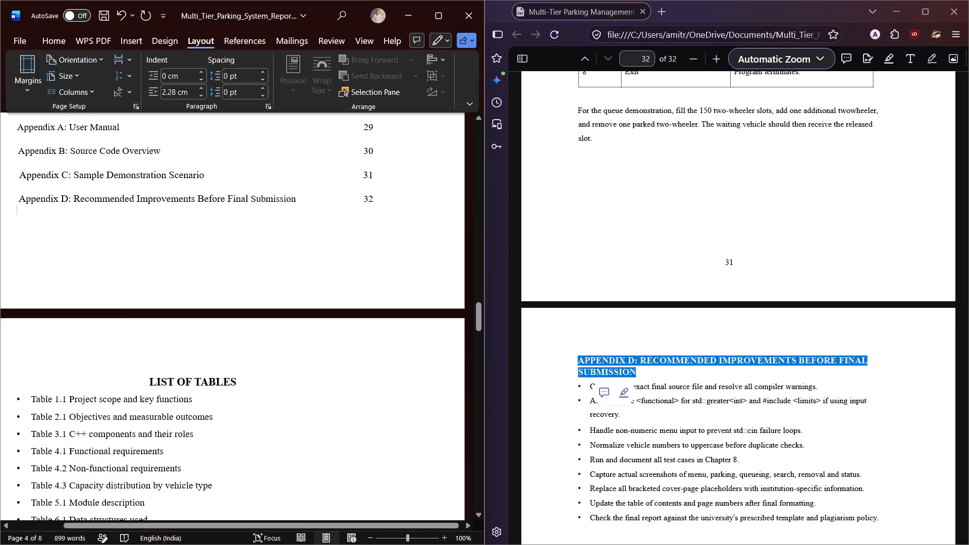
Review the finished table of contents for entry and page number alignment, glancing over the lists of tables and figures too.
scroll(452, 249, down, 3)
scroll(452, 249, up, 1)
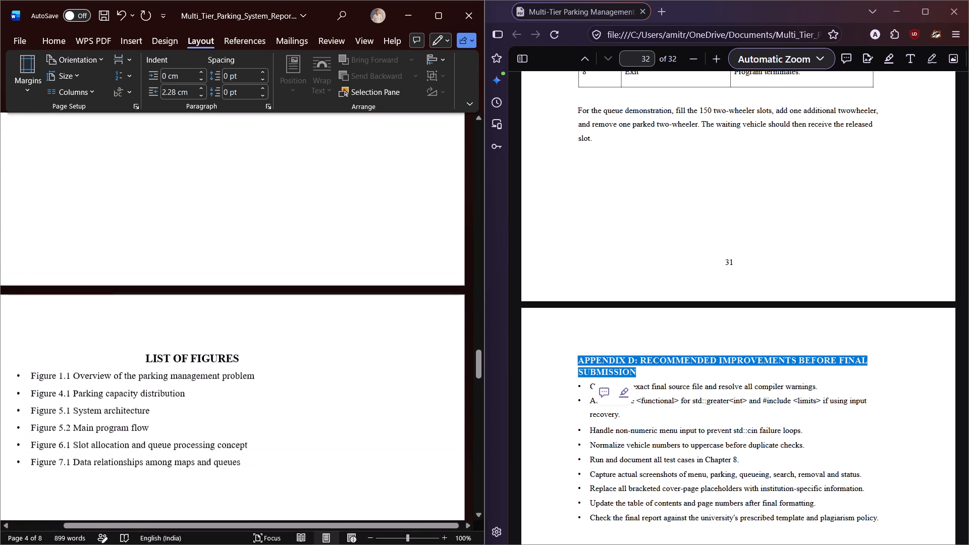
scroll(452, 249, up, 1)
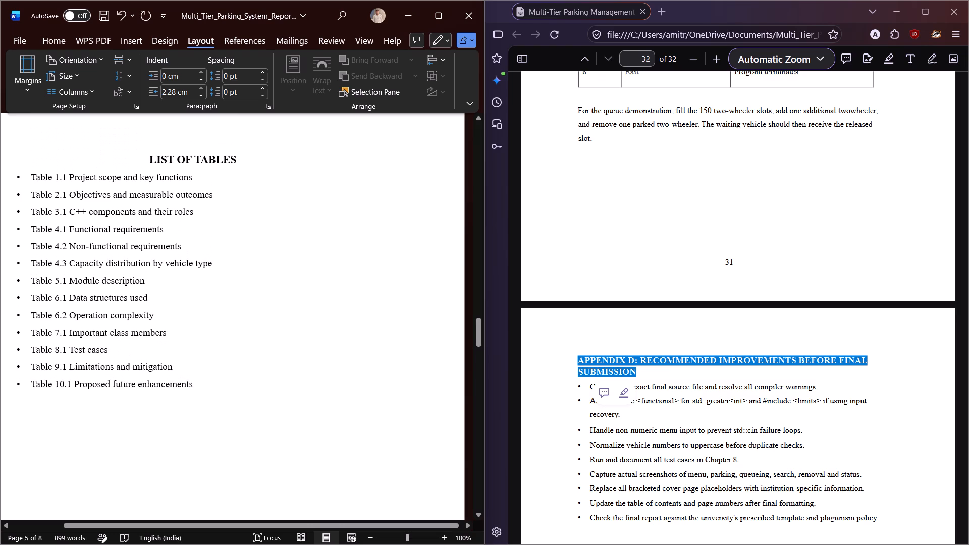
scroll(452, 249, up, 3)
scroll(452, 249, right, 1)
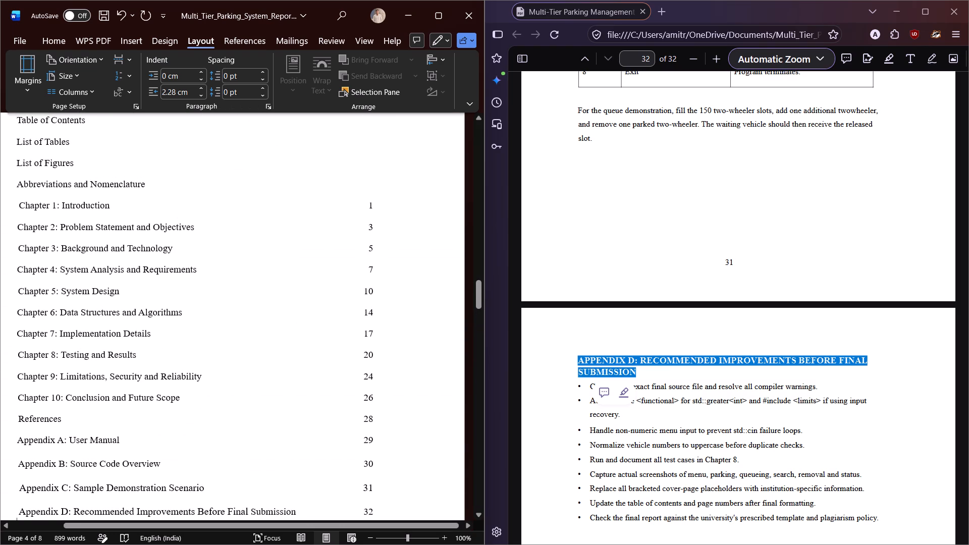
scroll(452, 249, right, 1)
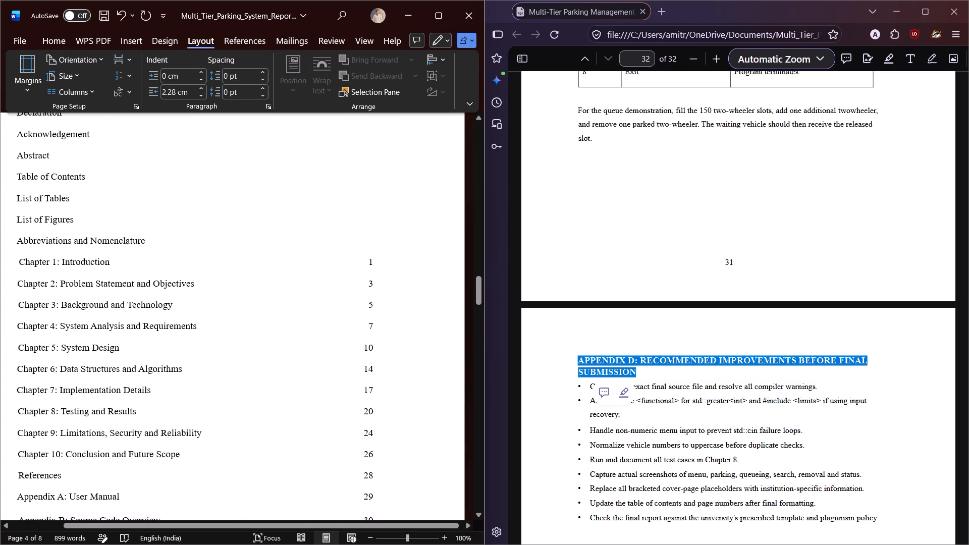
scroll(452, 249, right, 1)
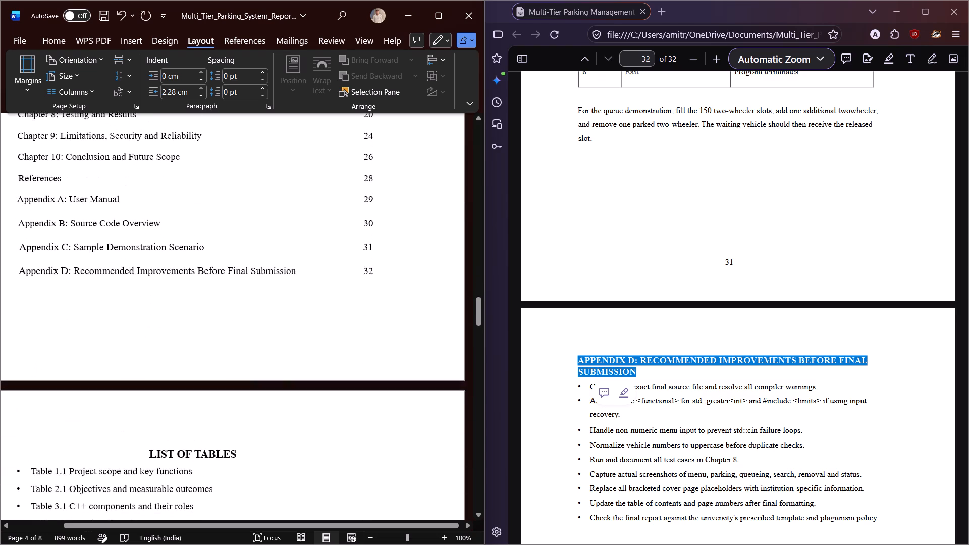
click(610, 256)
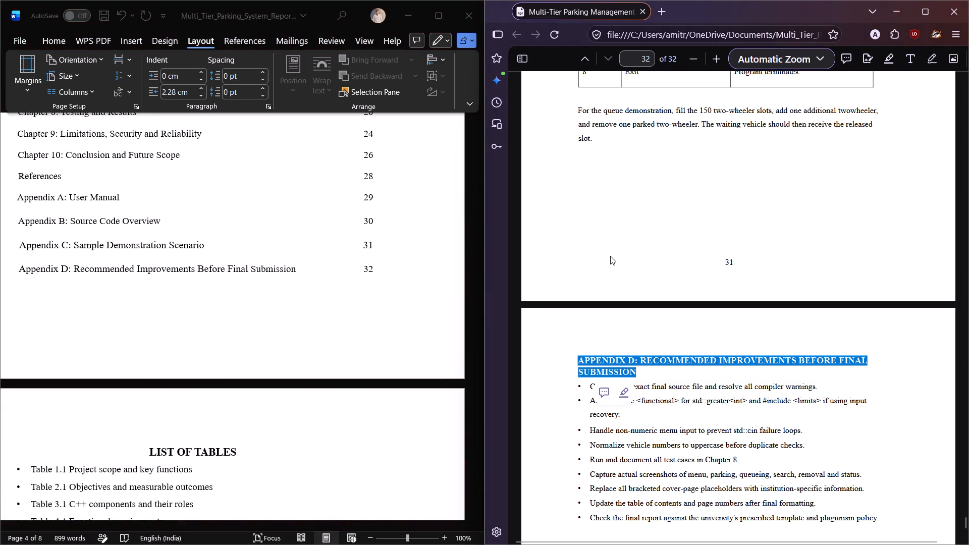
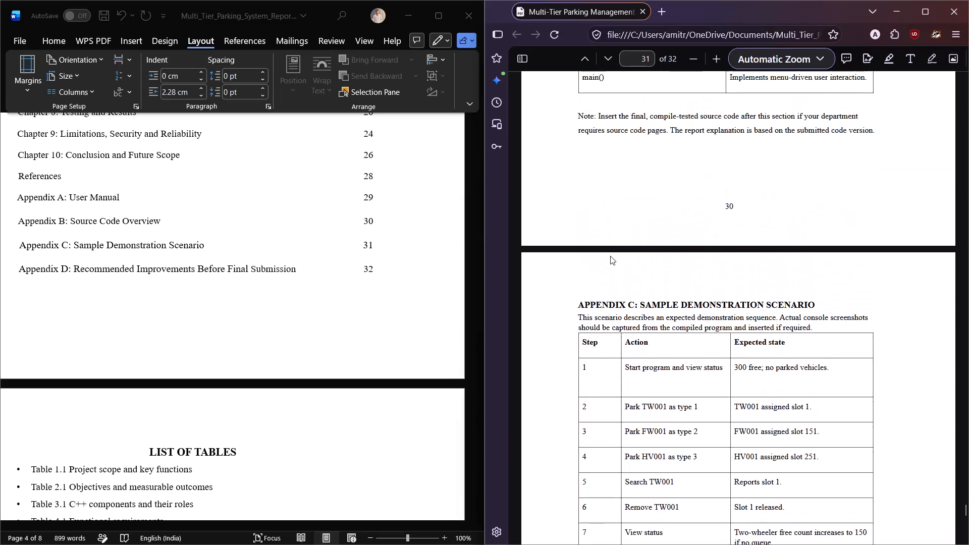
Check the page numbers of the closing appendix pages in the PDF report against the table of contents entries.
scroll(610, 256, up, 1)
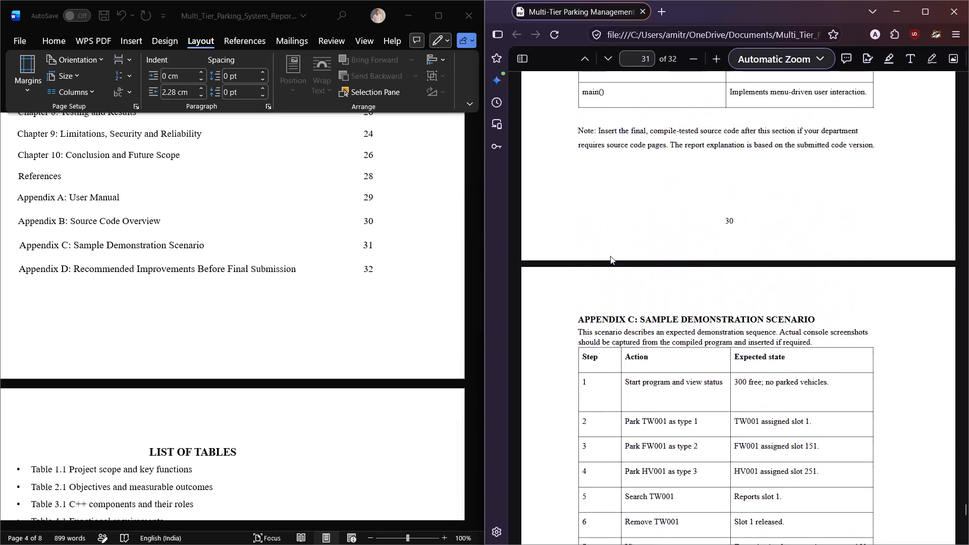
scroll(610, 256, up, 2)
scroll(610, 256, down, 2)
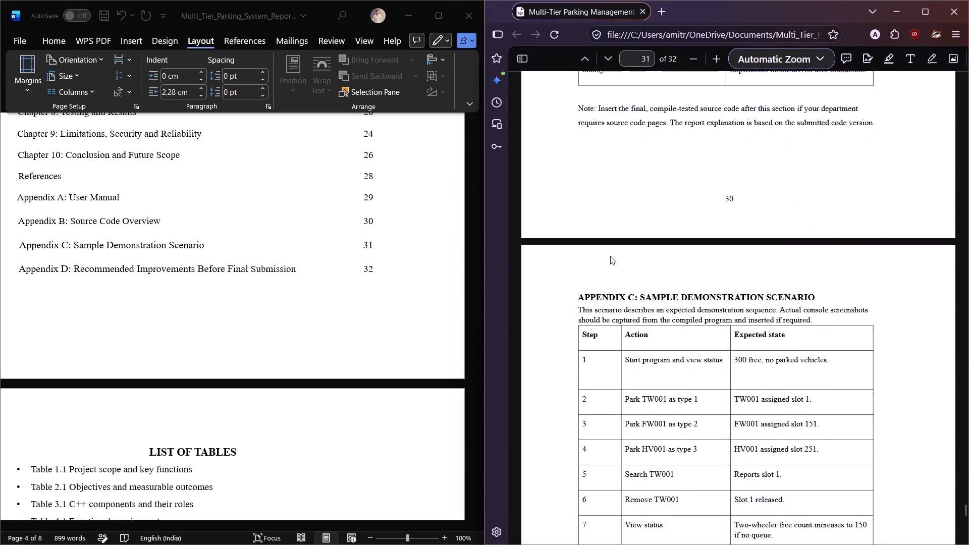
scroll(610, 256, down, 3)
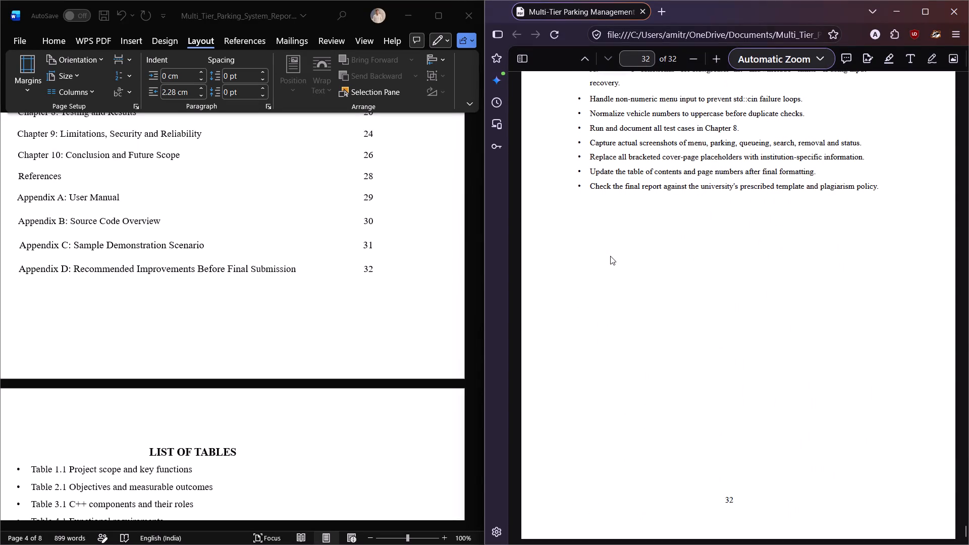
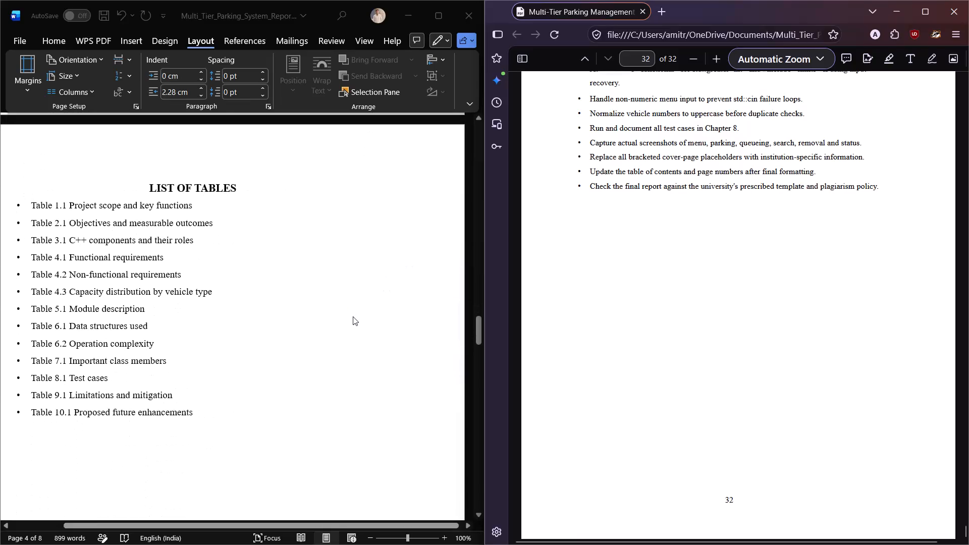
Review the lists of tables and figures and the abbreviations table in the Word report.
scroll(353, 316, down, 3)
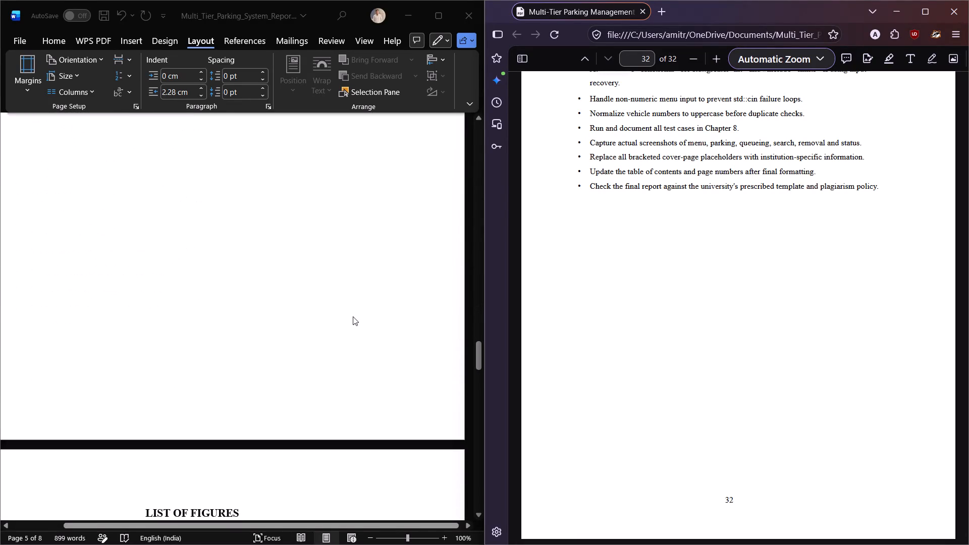
scroll(353, 316, down, 6)
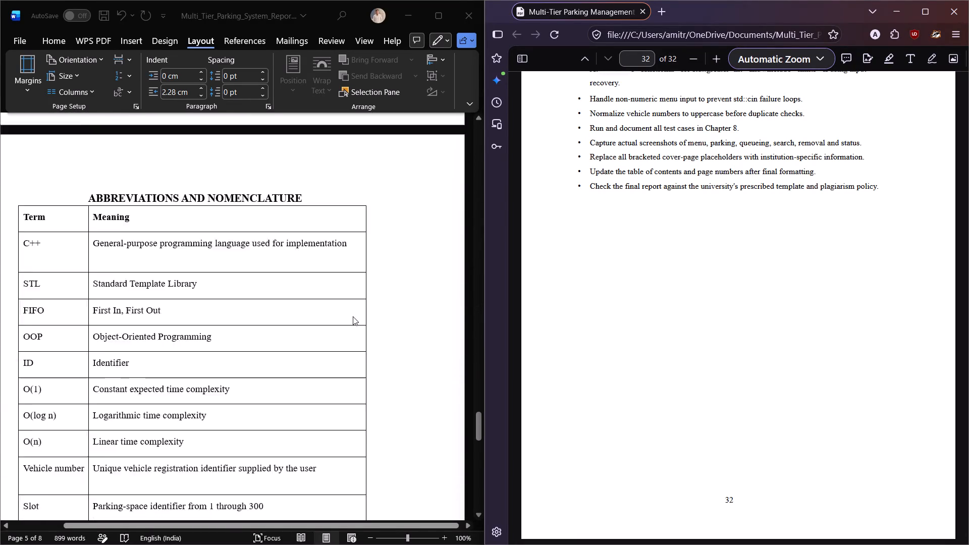
scroll(353, 316, down, 1)
scroll(651, 427, down, 6)
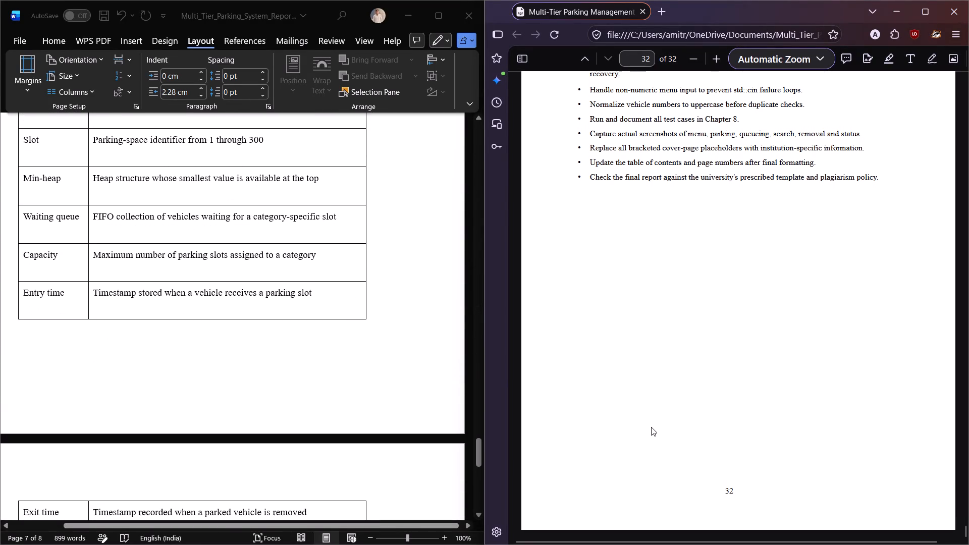
Look back through the PDF report from the final appendix page to the start of Chapter 1.
scroll(651, 427, up, 7)
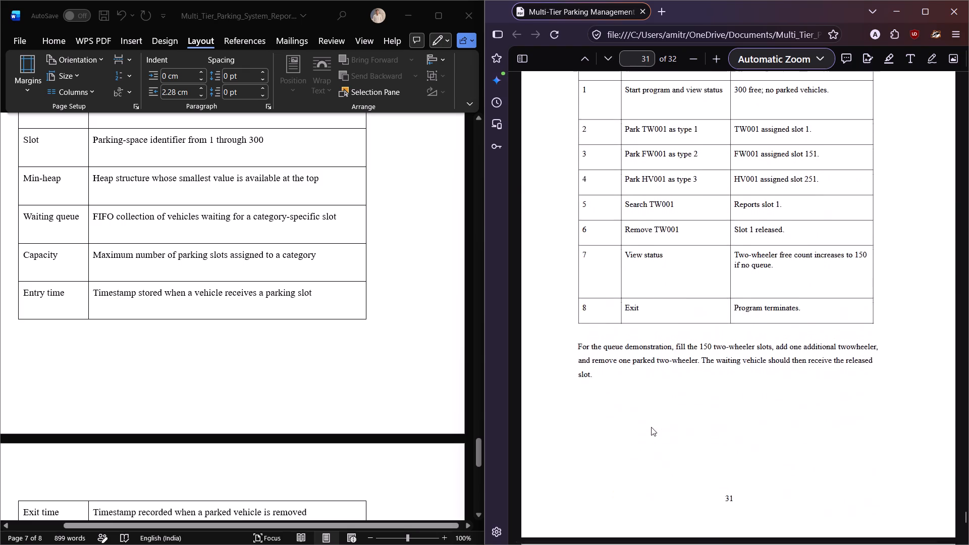
scroll(651, 427, up, 20)
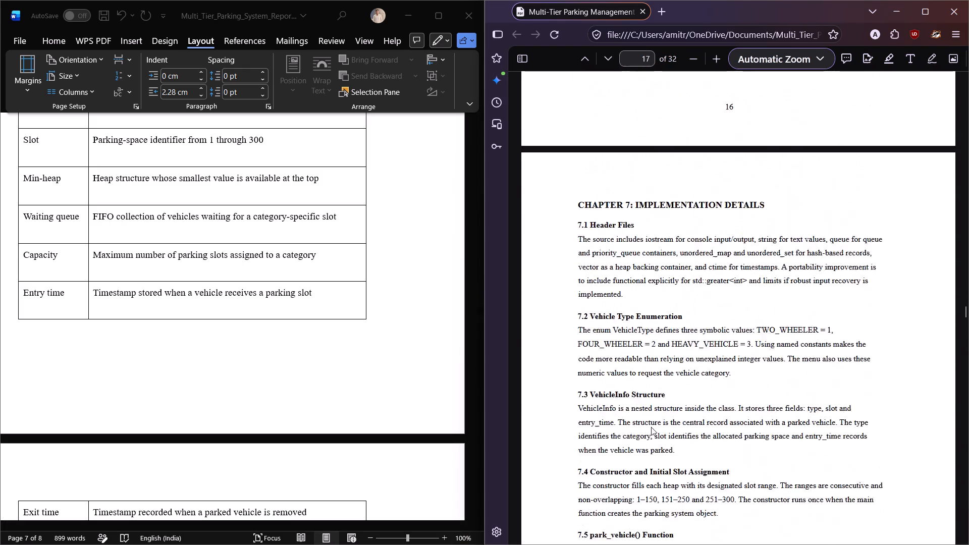
scroll(651, 427, up, 20)
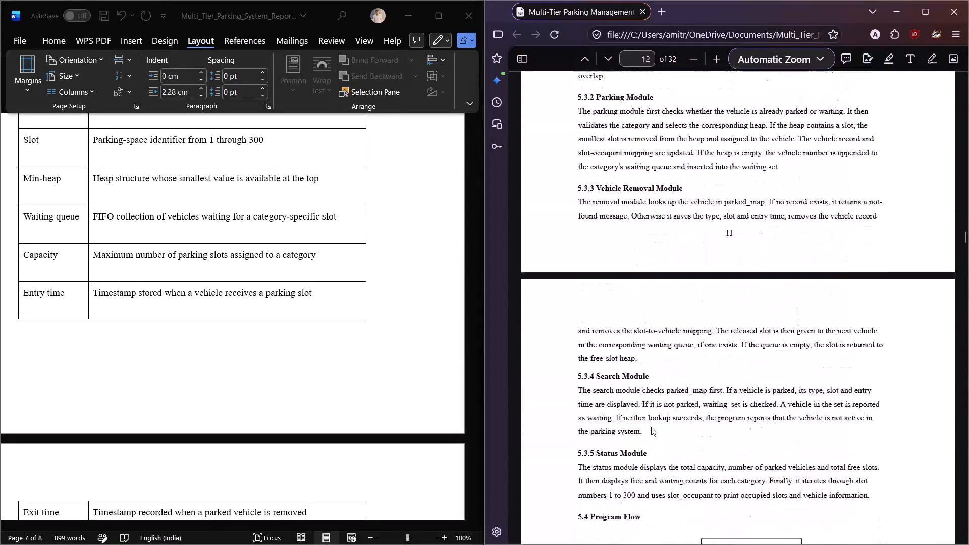
scroll(651, 427, up, 6)
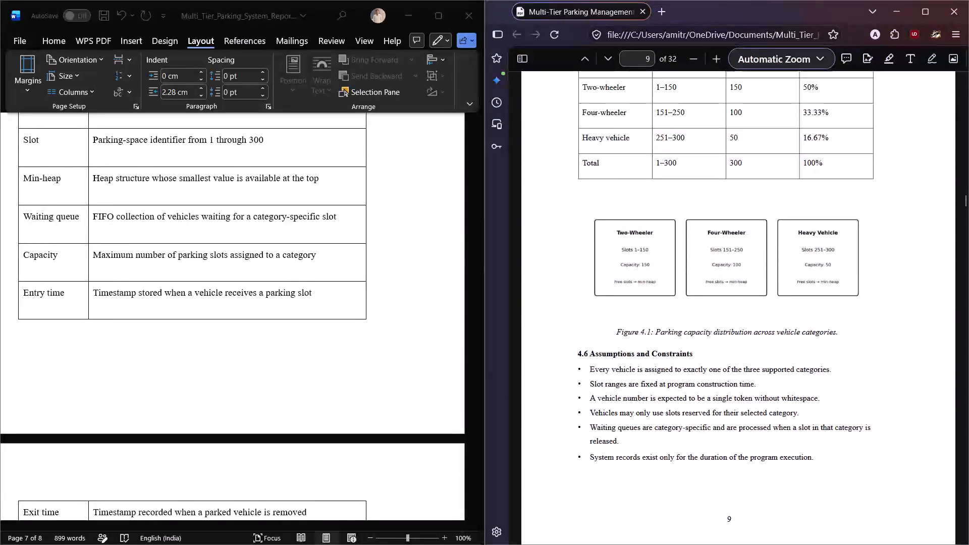
scroll(651, 427, up, 2)
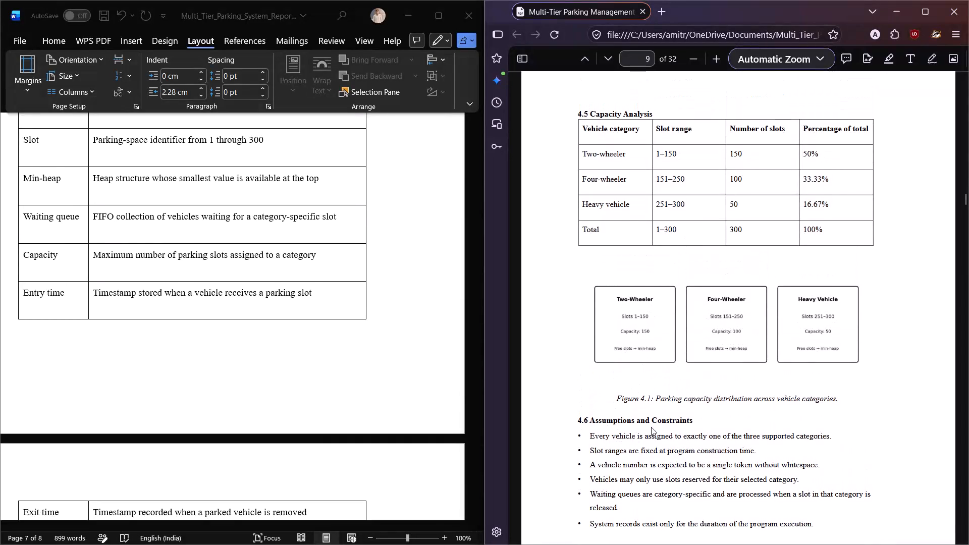
scroll(651, 427, up, 1)
scroll(639, 340, up, 5)
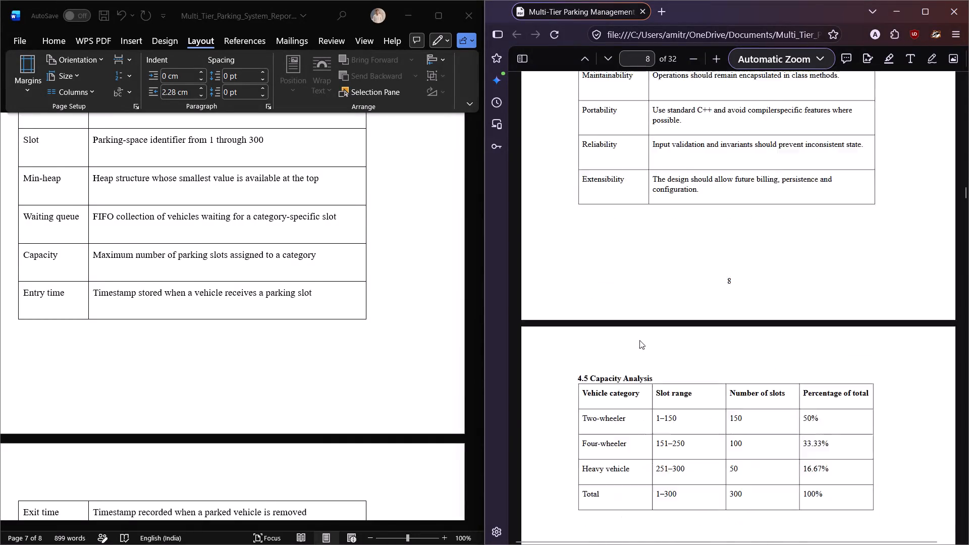
scroll(639, 340, up, 6)
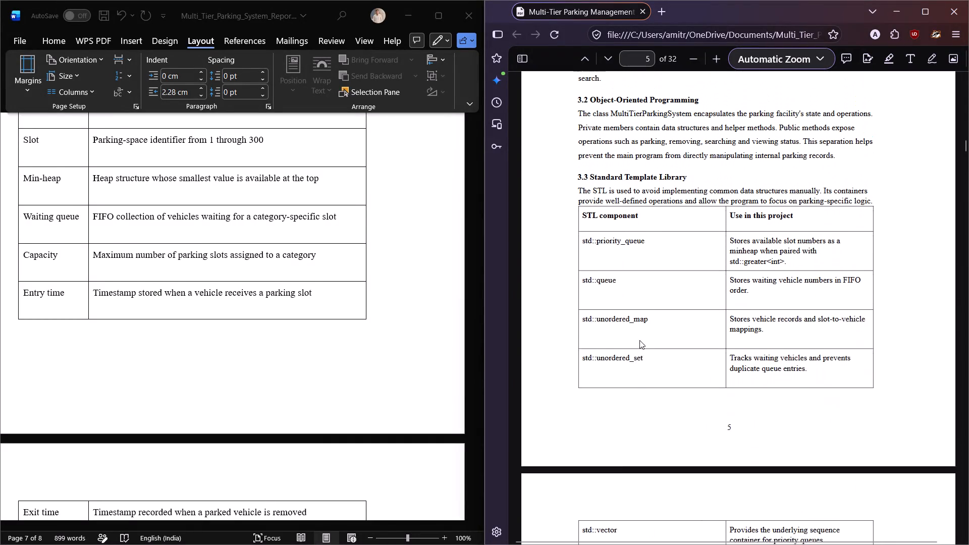
scroll(639, 340, up, 10)
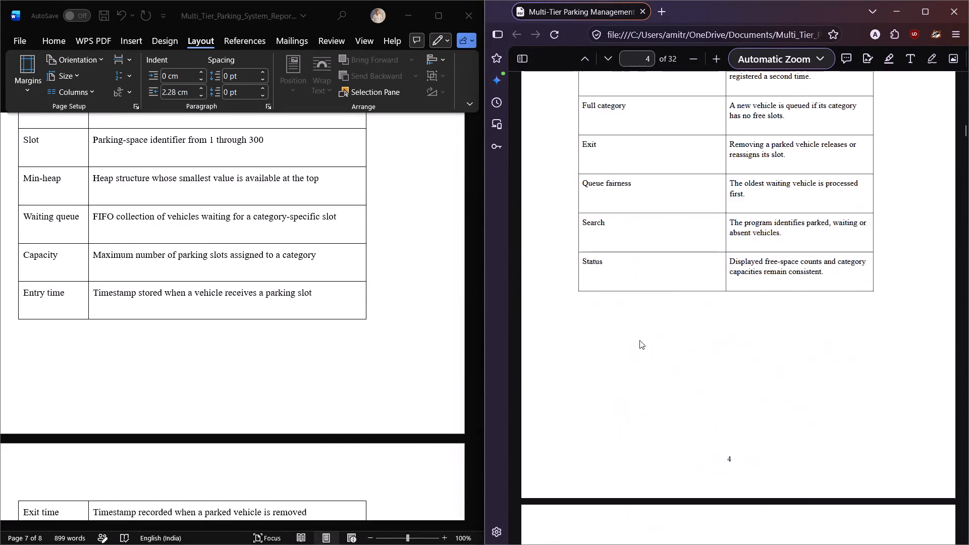
scroll(639, 340, up, 14)
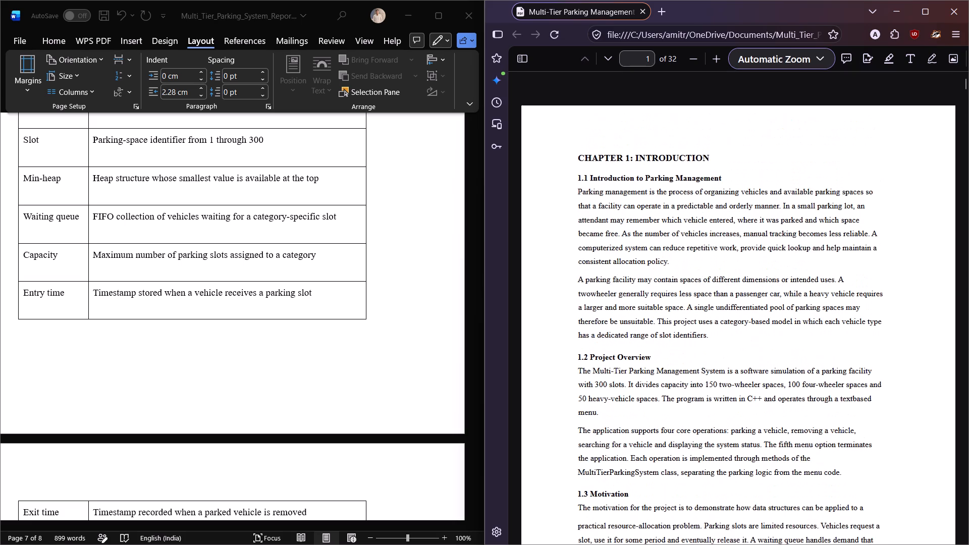
scroll(639, 340, down, 1)
Check the Word report's contents, tables and figures lists against Chapters 1 and 2 of the PDF report.
scroll(423, 337, up, 7)
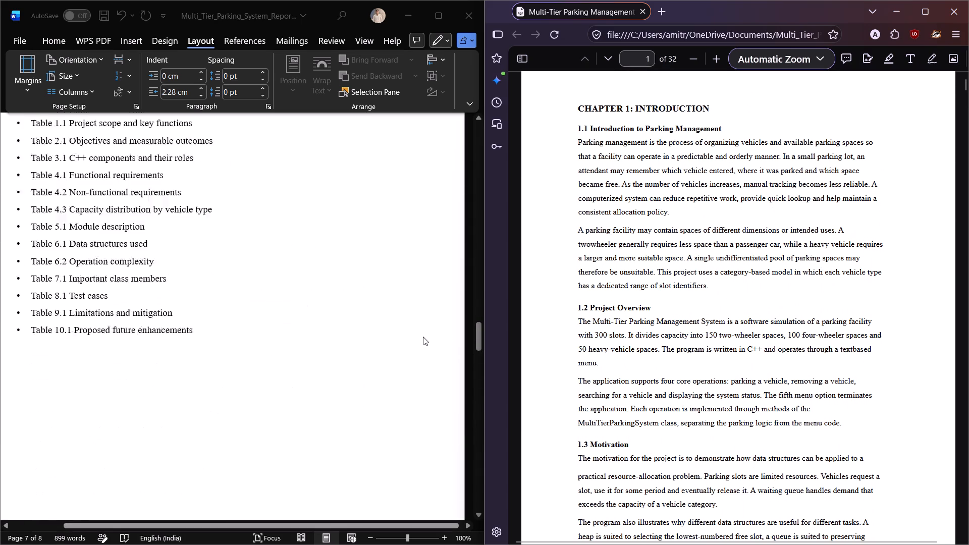
scroll(423, 337, up, 1)
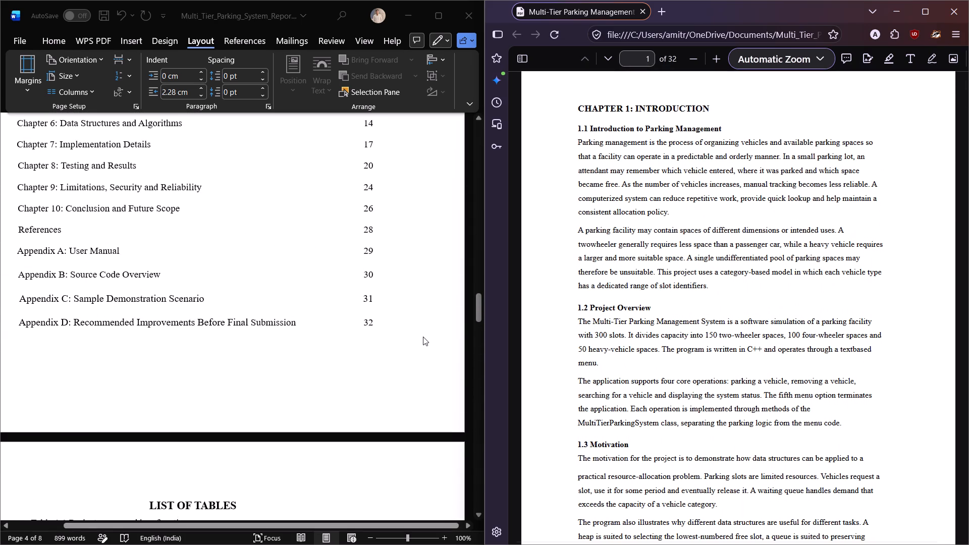
scroll(423, 337, down, 4)
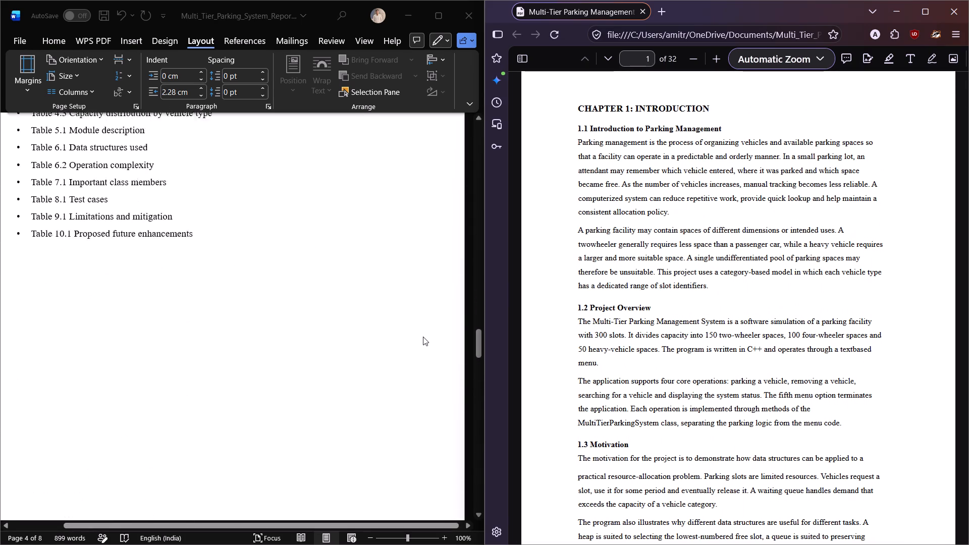
scroll(423, 337, down, 3)
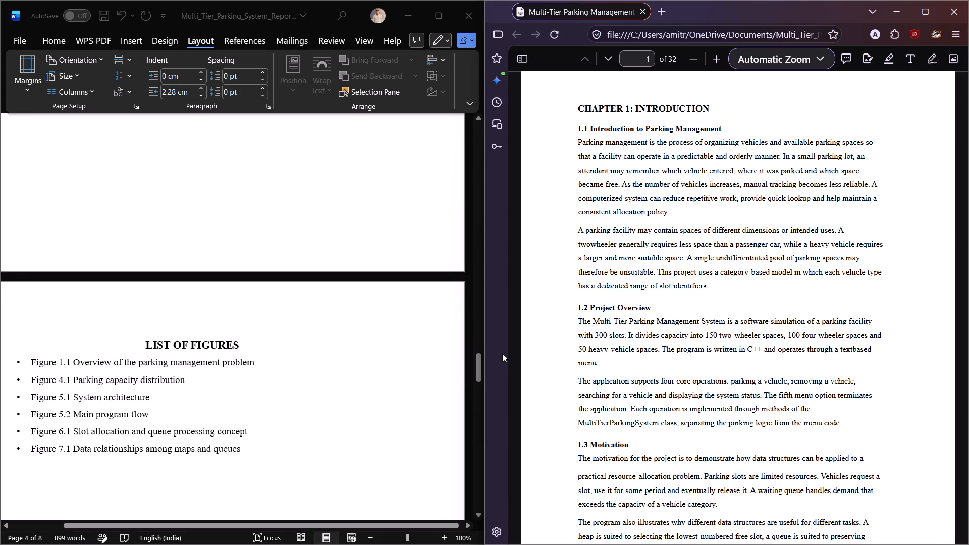
scroll(639, 402, down, 7)
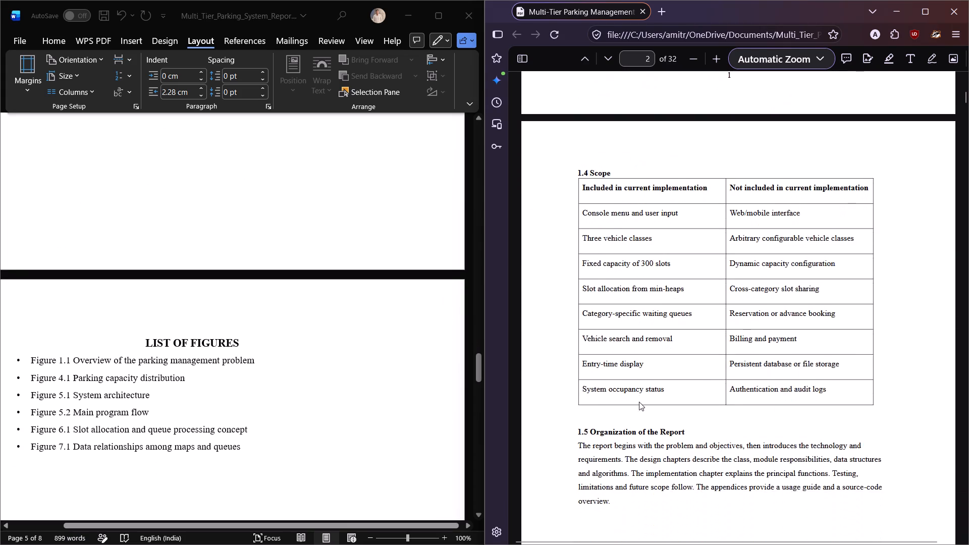
scroll(639, 402, down, 8)
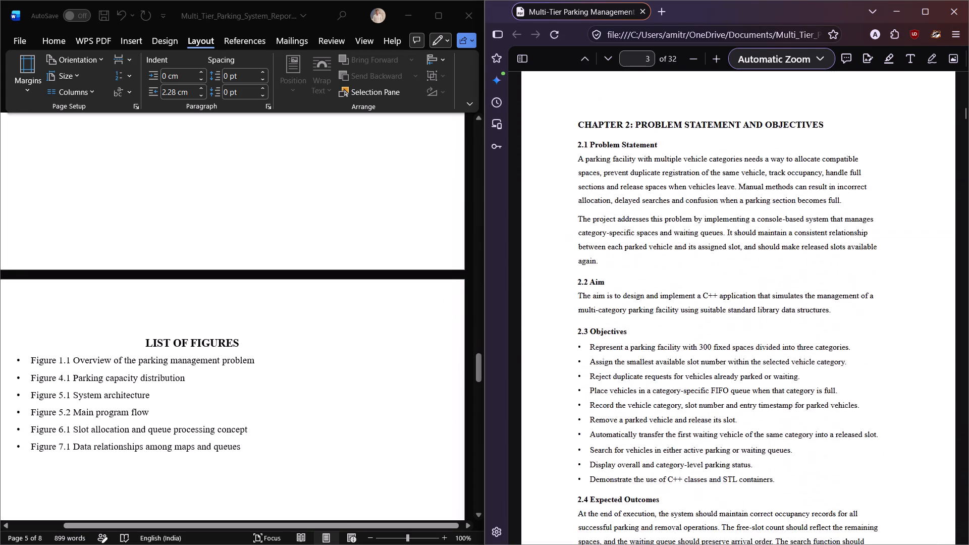
scroll(639, 402, down, 8)
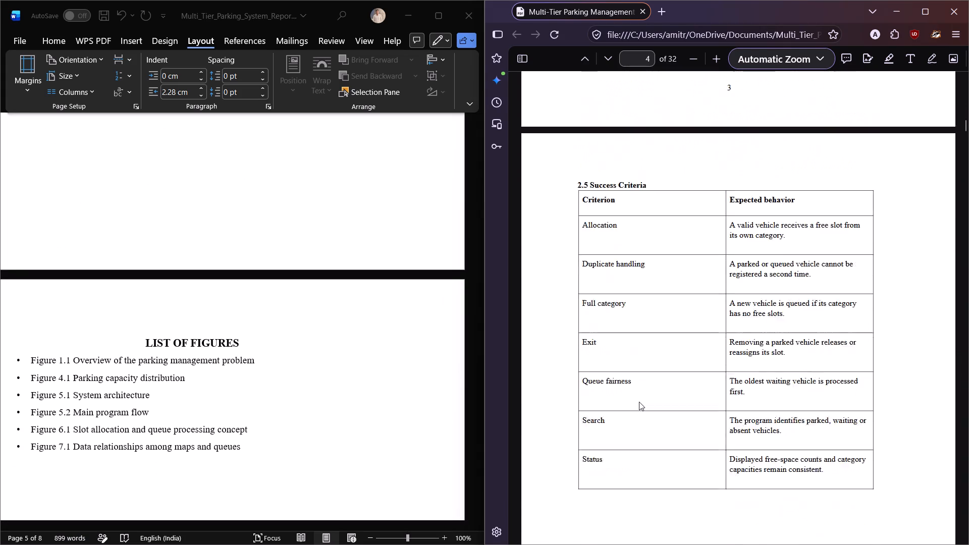
scroll(639, 402, down, 3)
scroll(639, 402, up, 2)
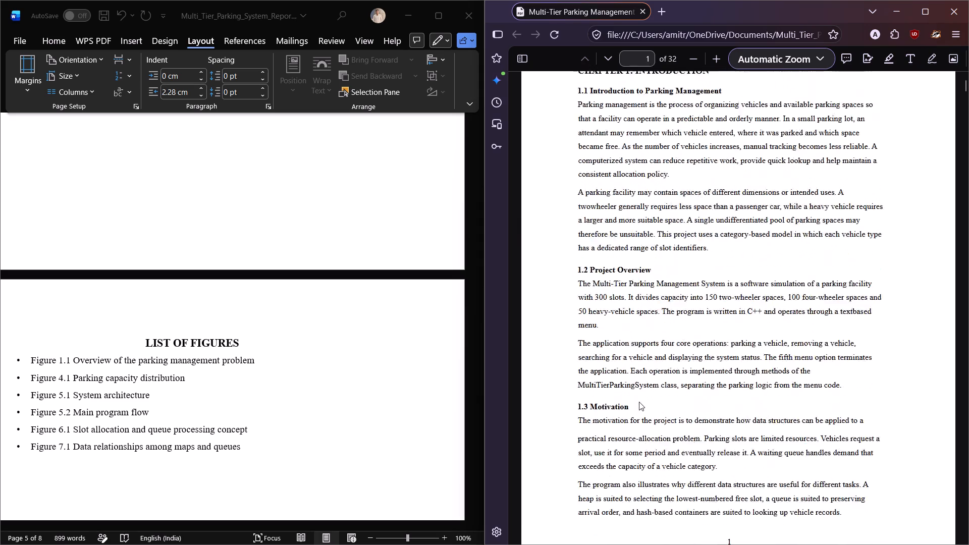
scroll(639, 402, up, 1)
scroll(639, 402, down, 2)
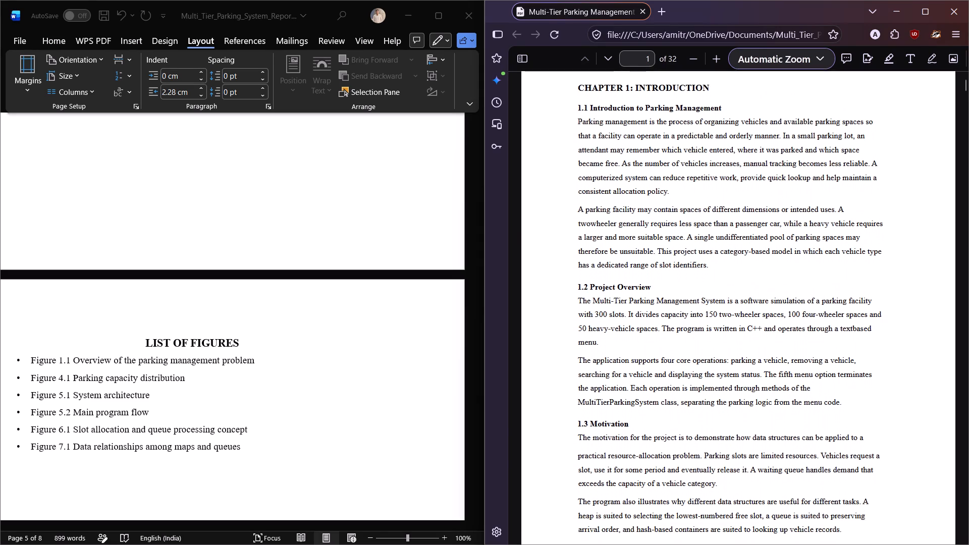
scroll(639, 402, down, 5)
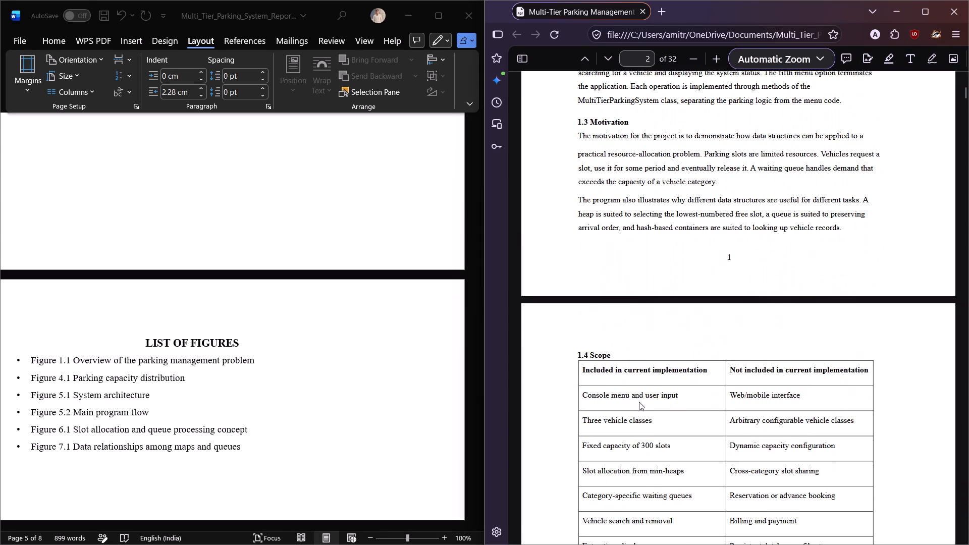
scroll(639, 402, down, 5)
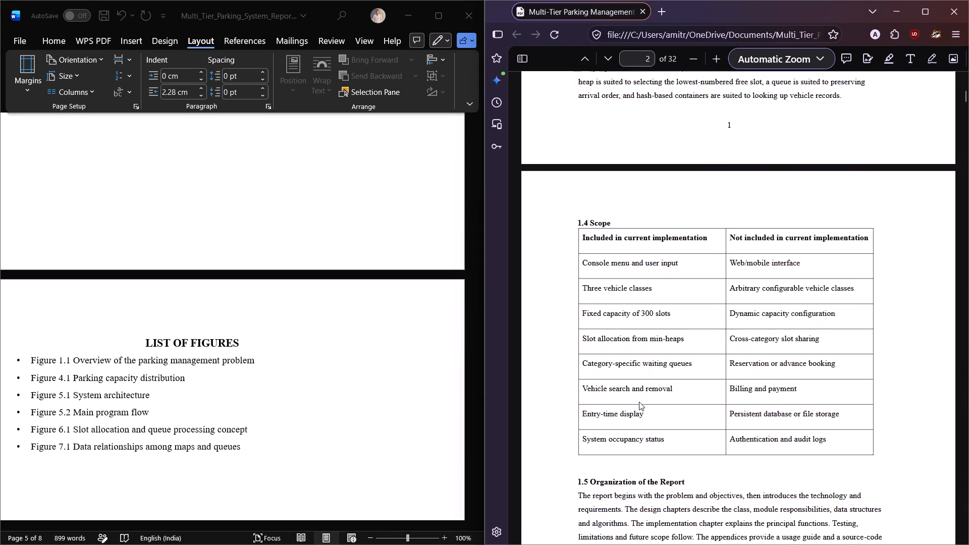
scroll(639, 402, down, 4)
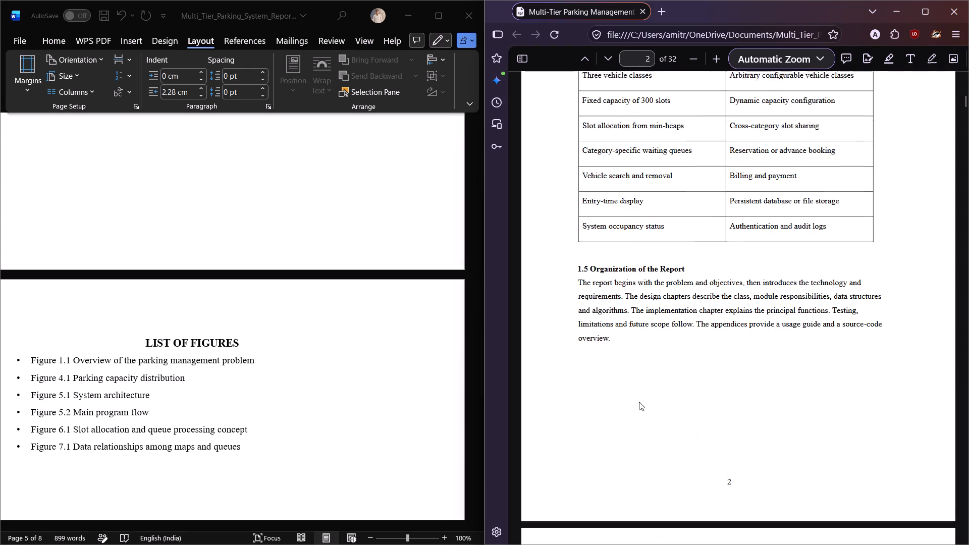
scroll(639, 402, down, 3)
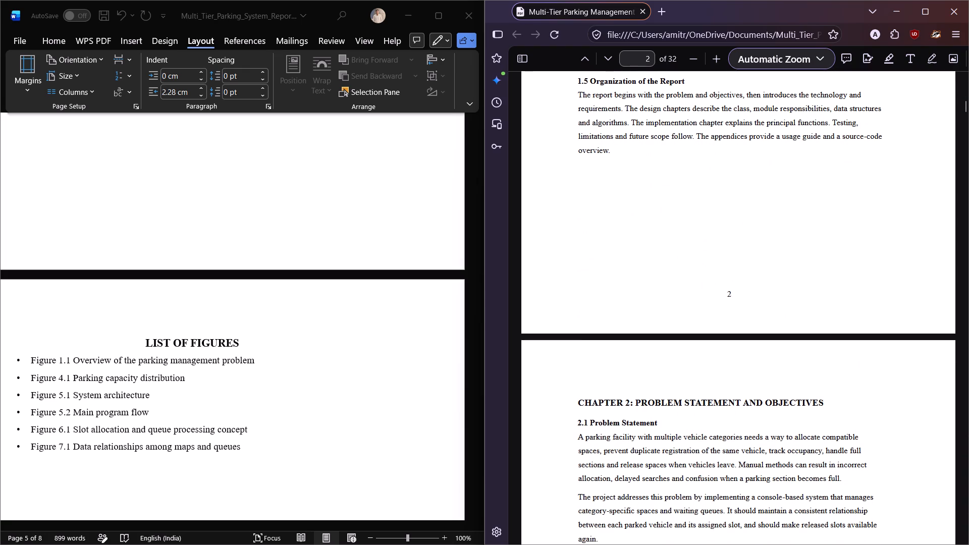
scroll(639, 402, up, 2)
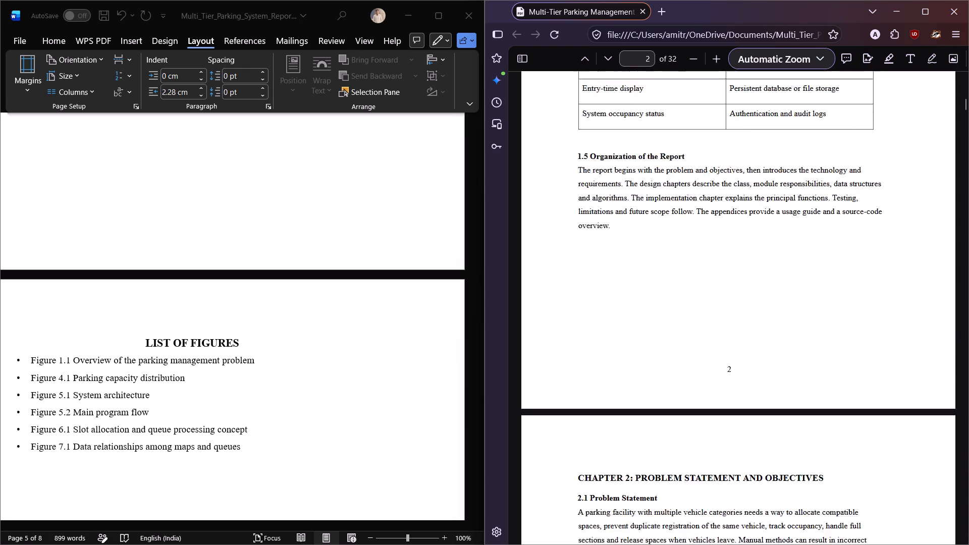
scroll(639, 402, up, 8)
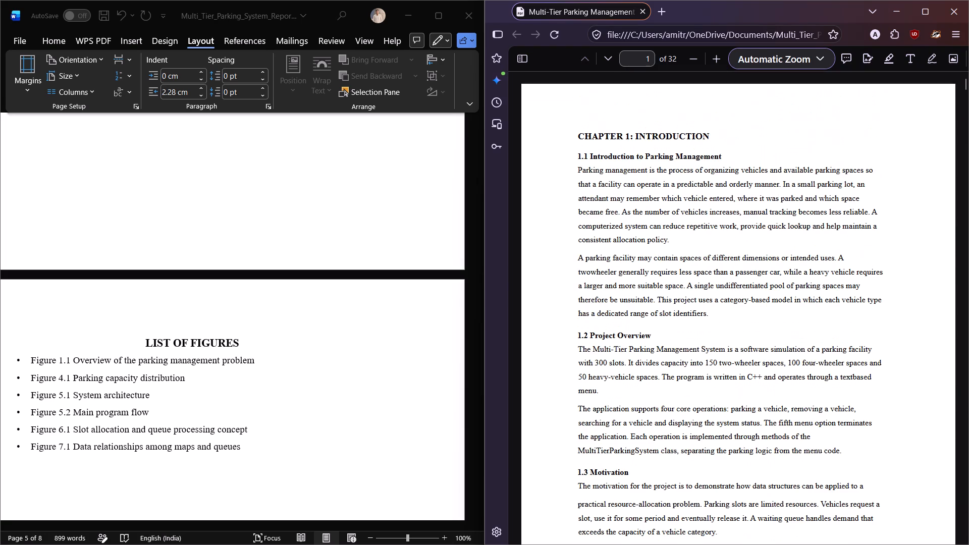
Review the Word report's front matter from the list of tables back through the contents and abstract to the student signature section.
scroll(439, 398, up, 1)
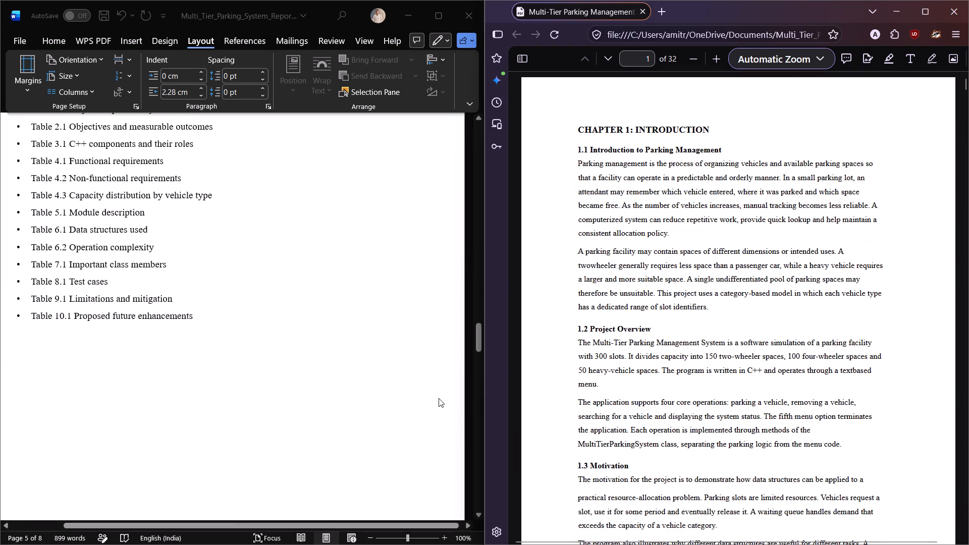
scroll(439, 398, up, 4)
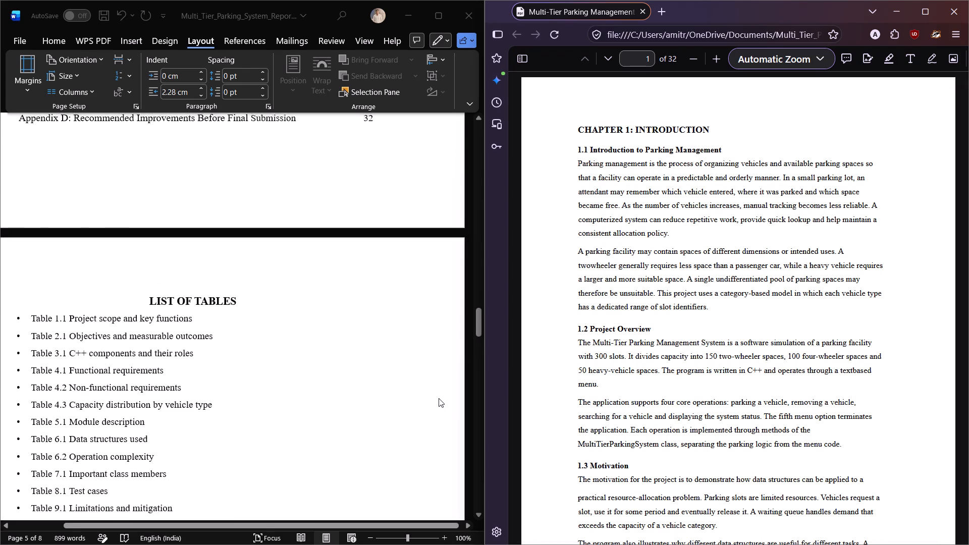
scroll(439, 398, up, 4)
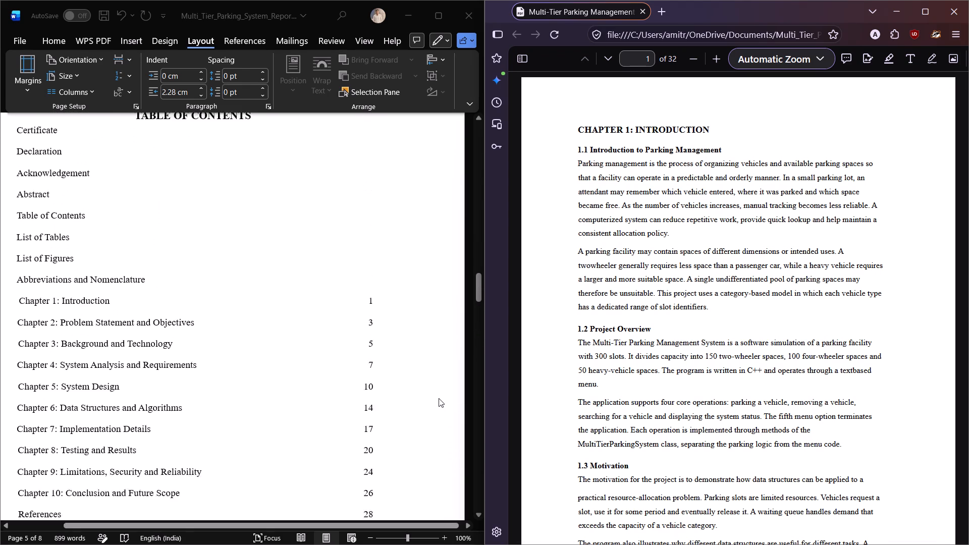
scroll(439, 398, up, 2)
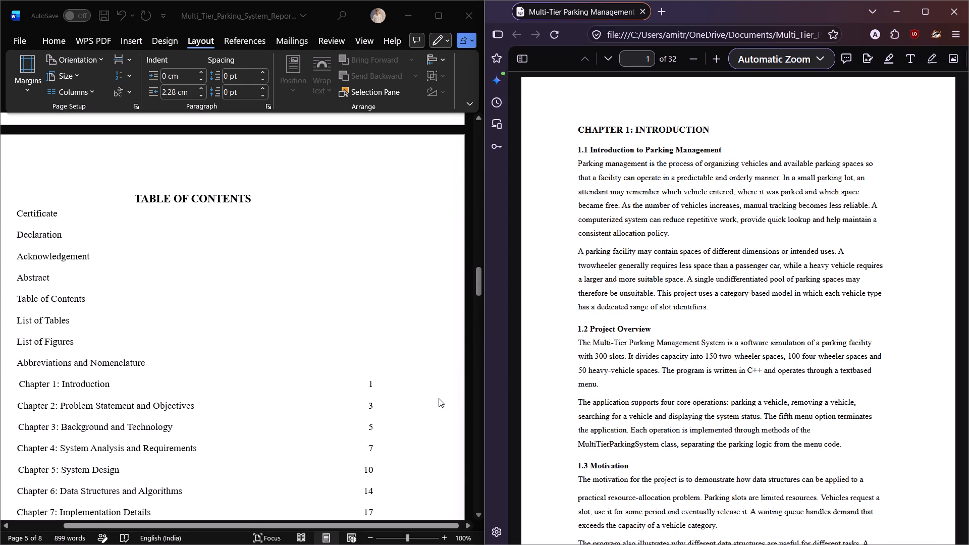
scroll(439, 398, up, 1)
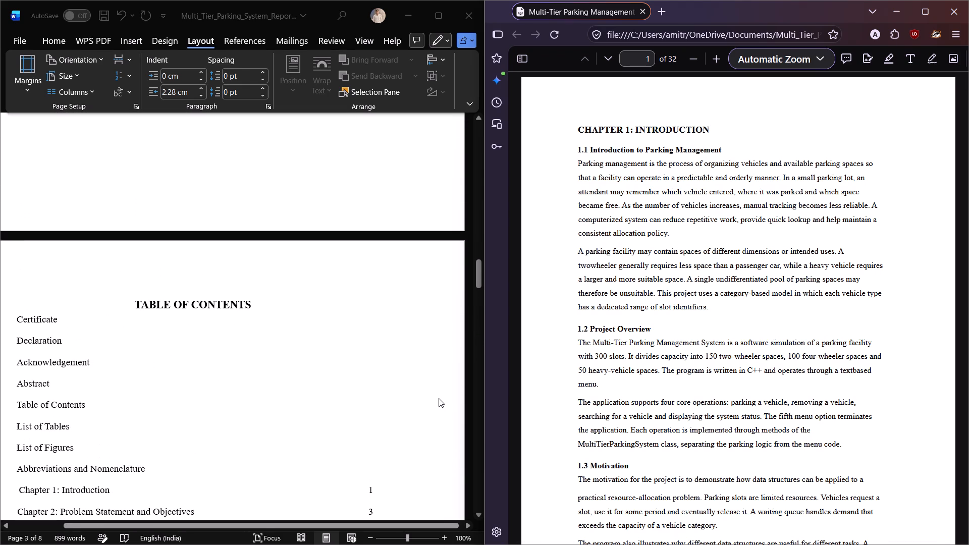
scroll(439, 398, up, 5)
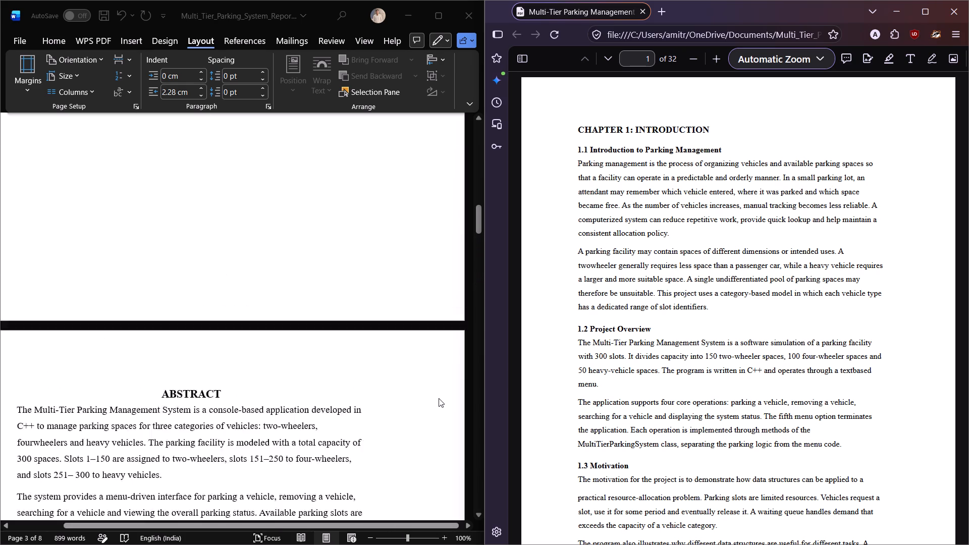
scroll(439, 398, up, 5)
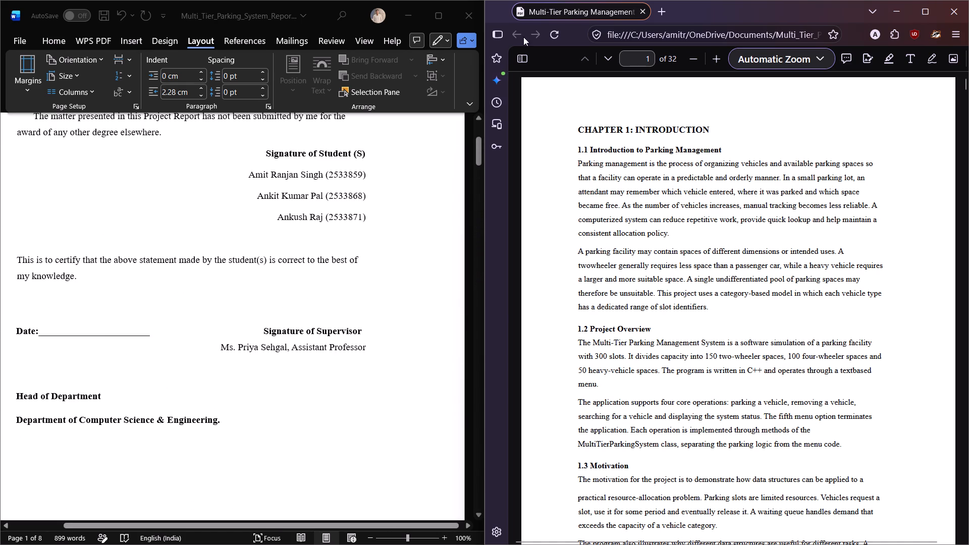
Maximize the Word report window.
click(439, 21)
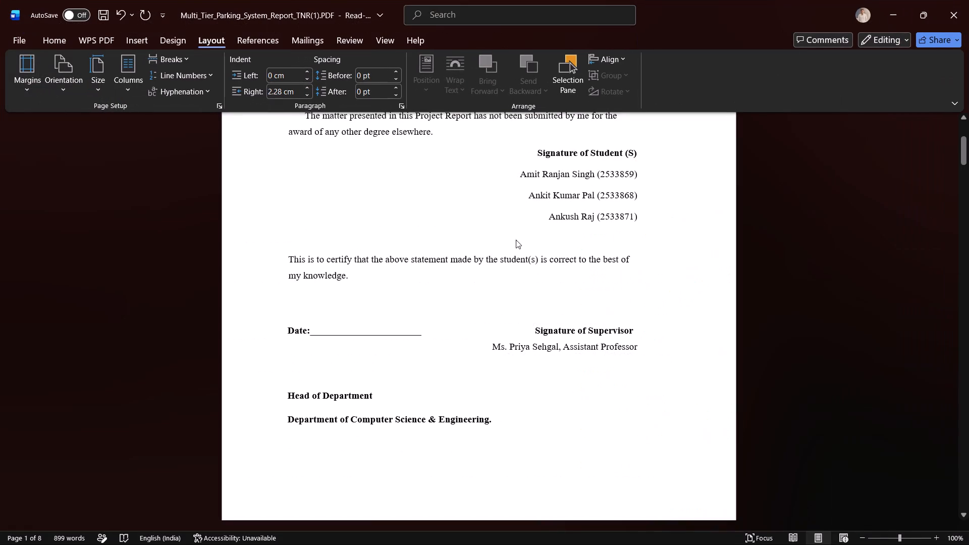
Review the report's front matter from the certificate page through the acknowledgement, abstract and contents to the list of tables.
scroll(516, 240, up, 5)
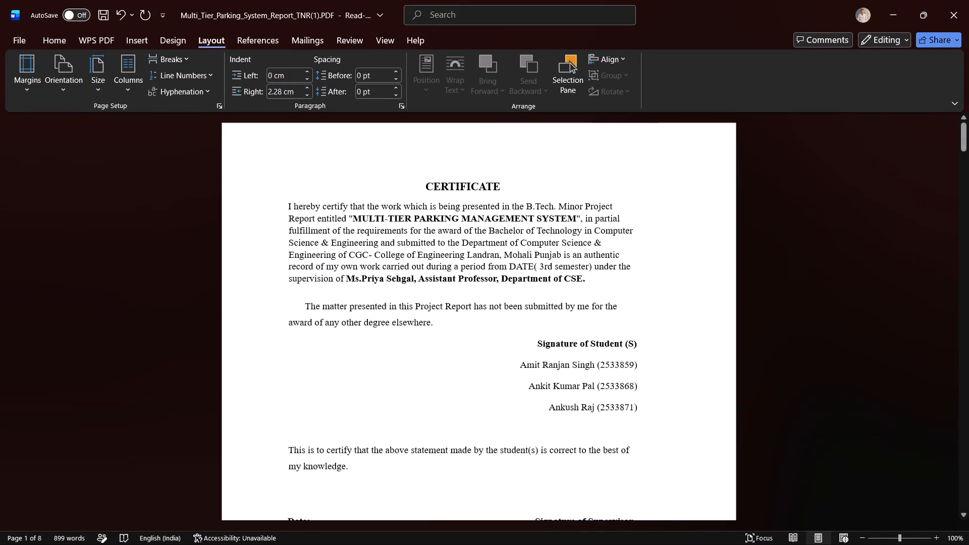
scroll(516, 240, down, 1)
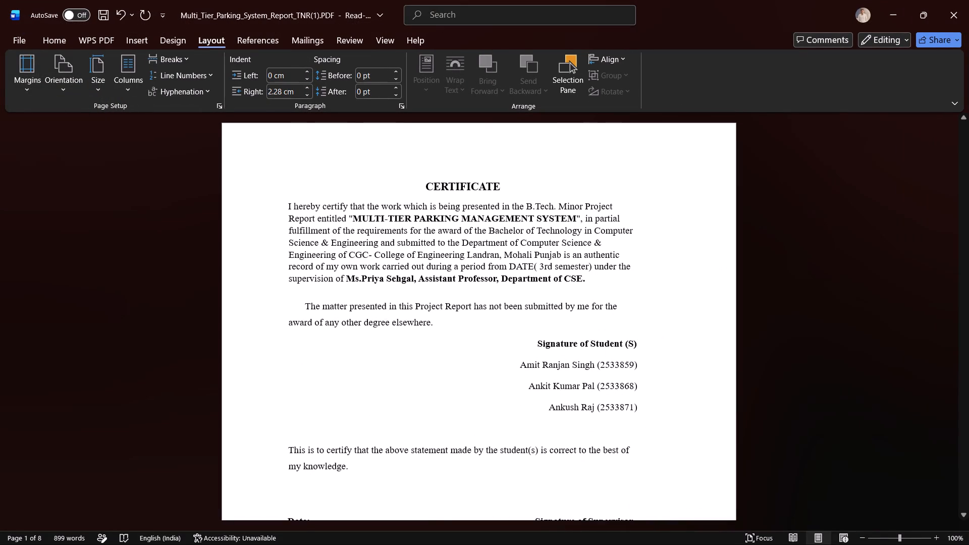
scroll(516, 240, down, 4)
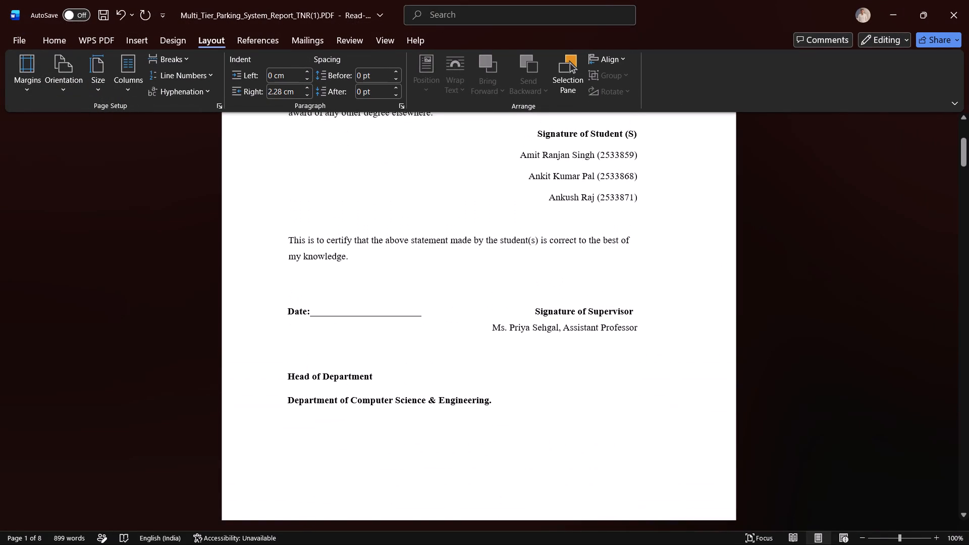
scroll(516, 240, down, 4)
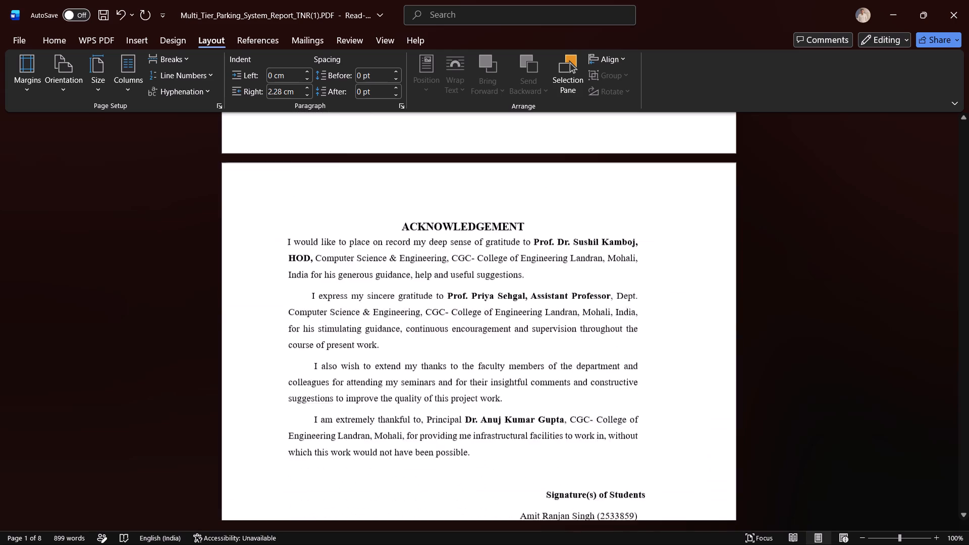
scroll(516, 240, down, 5)
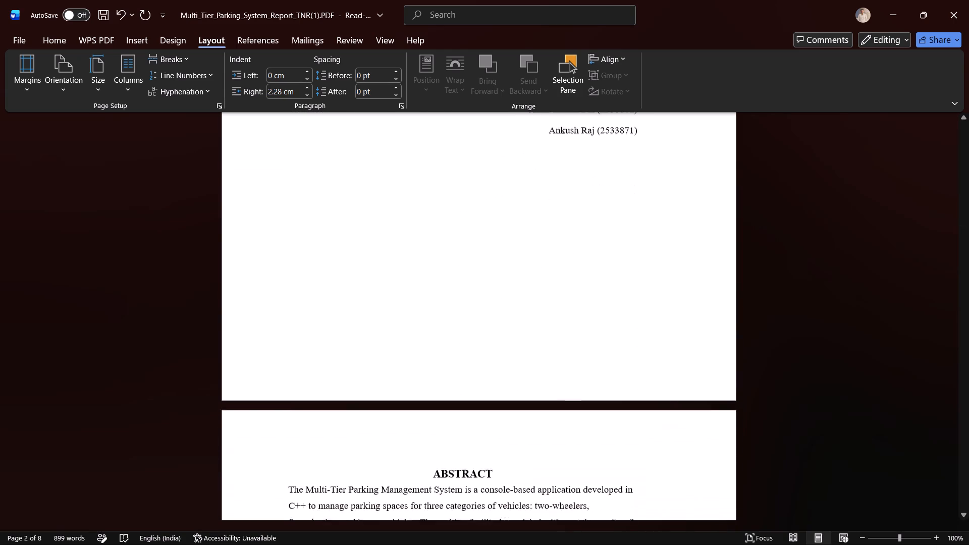
scroll(516, 240, down, 8)
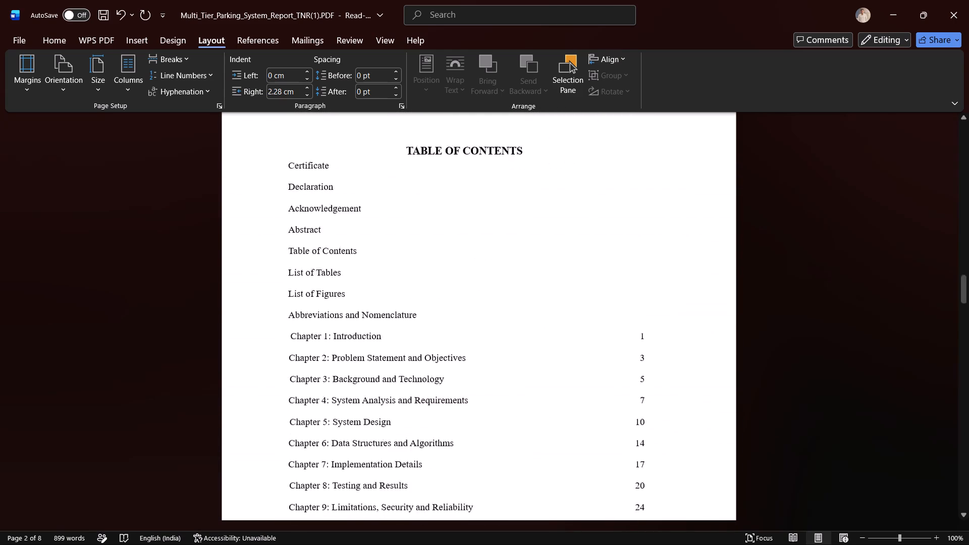
scroll(516, 240, down, 6)
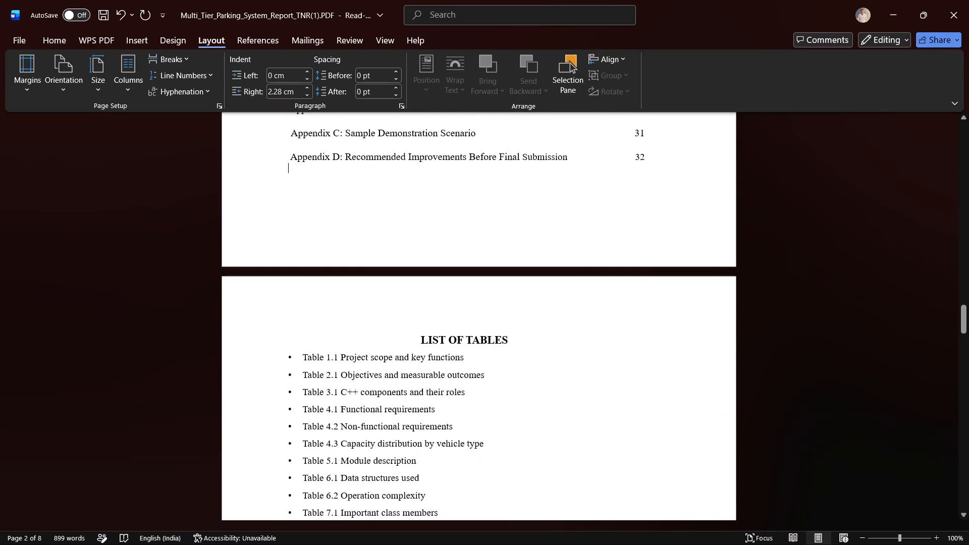
scroll(516, 240, down, 1)
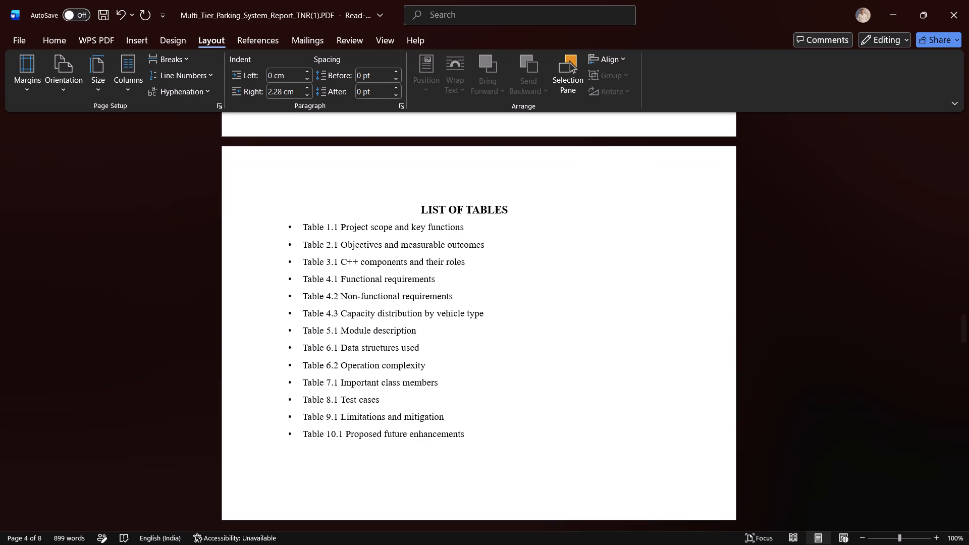
Save the report as a PDF named Multi_Tier_Parking_System_Report_.pdf in the Documents folder.
key(ctrl+s)
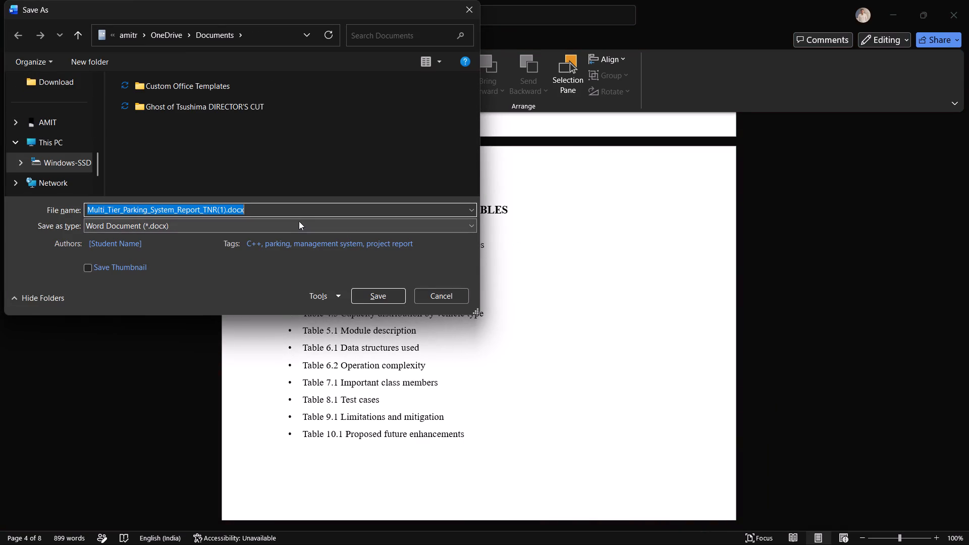
click(299, 226)
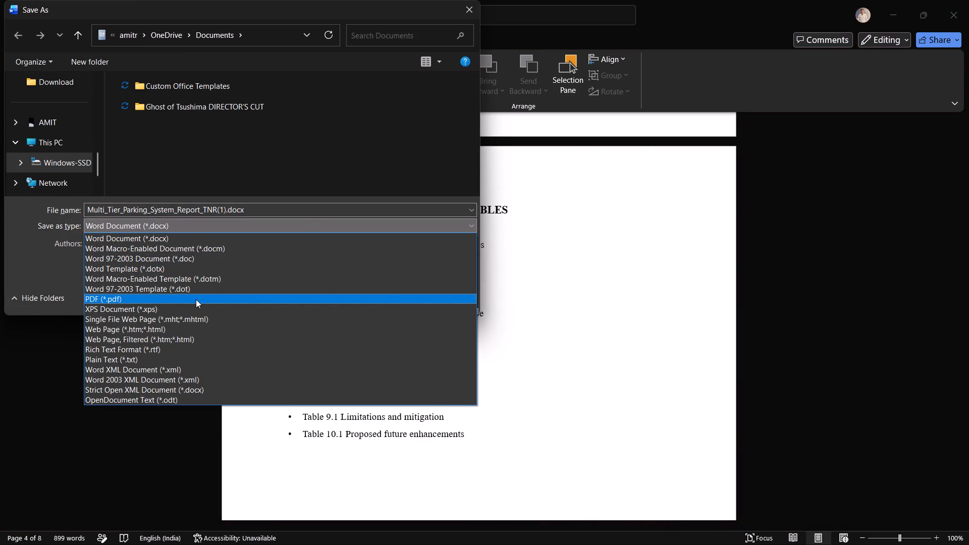
click(196, 299)
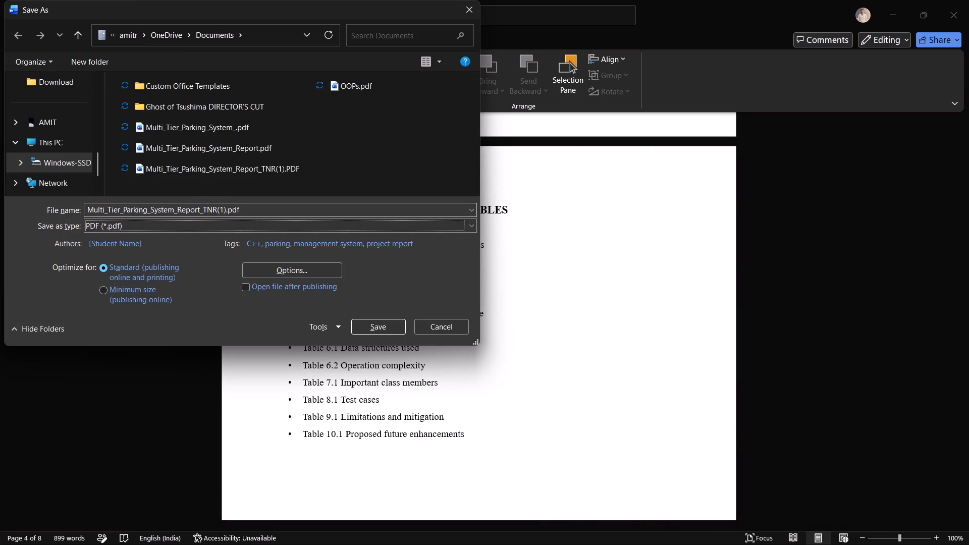
click(226, 208)
click(226, 208)
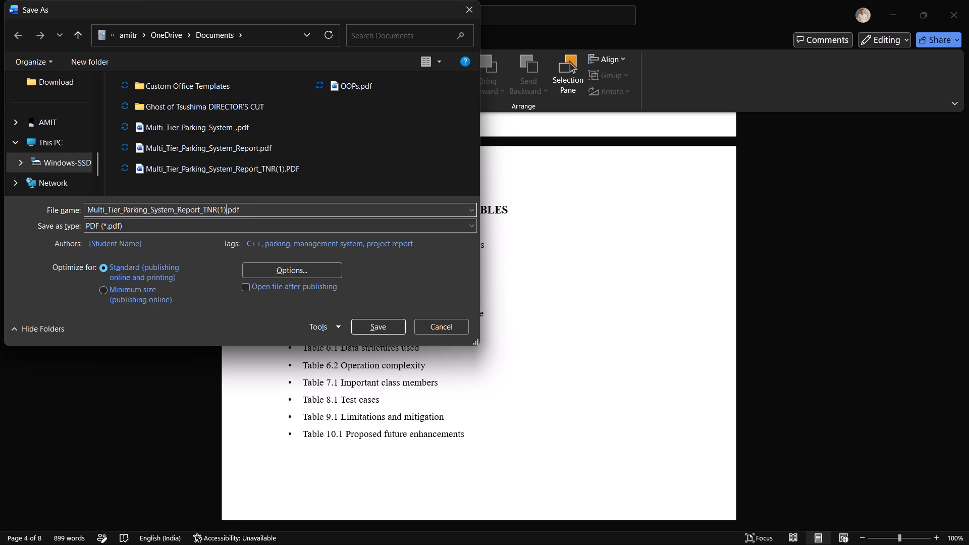
key(BackSpace)
key(BackSpace)
key(BackSpace)
key(BackSpace)
key(BackSpace)
key(BackSpace)
click(364, 329)
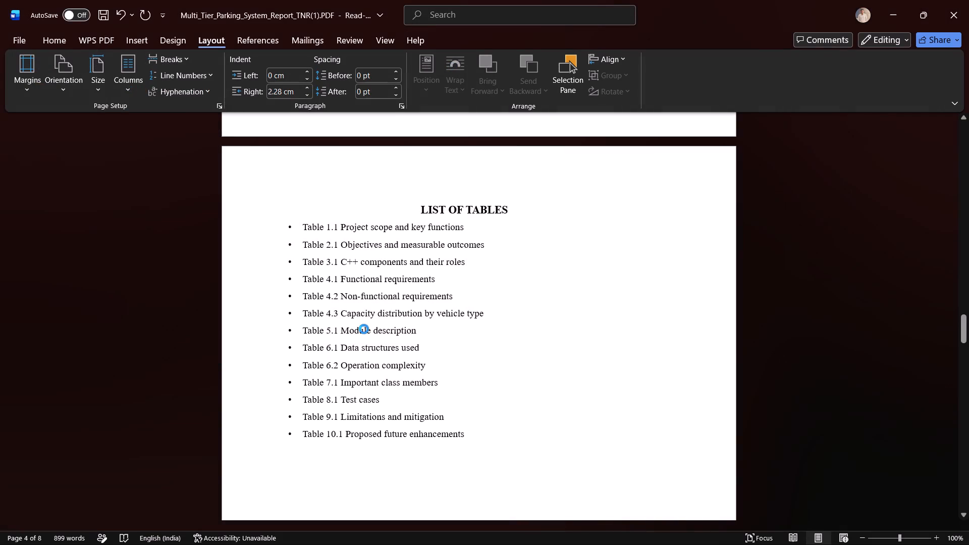
Switch to File Explorer and preview Multi_Tier_Parking_System_Report_.pdf from the Documents folder.
click(887, 9)
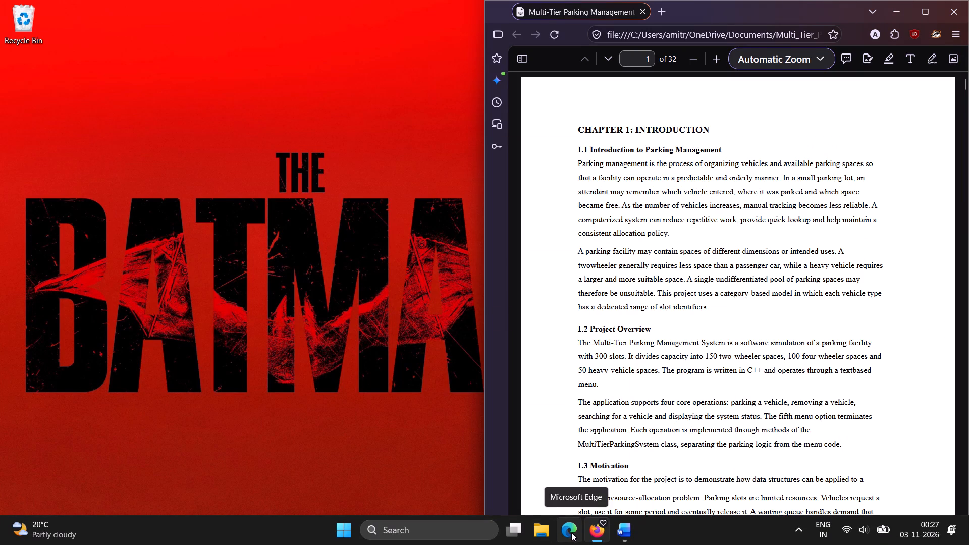
click(548, 535)
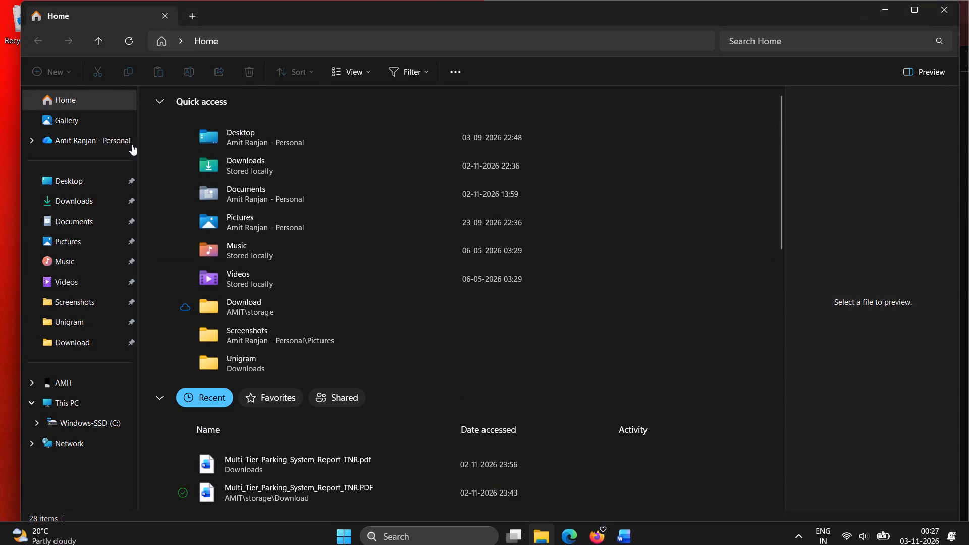
click(103, 207)
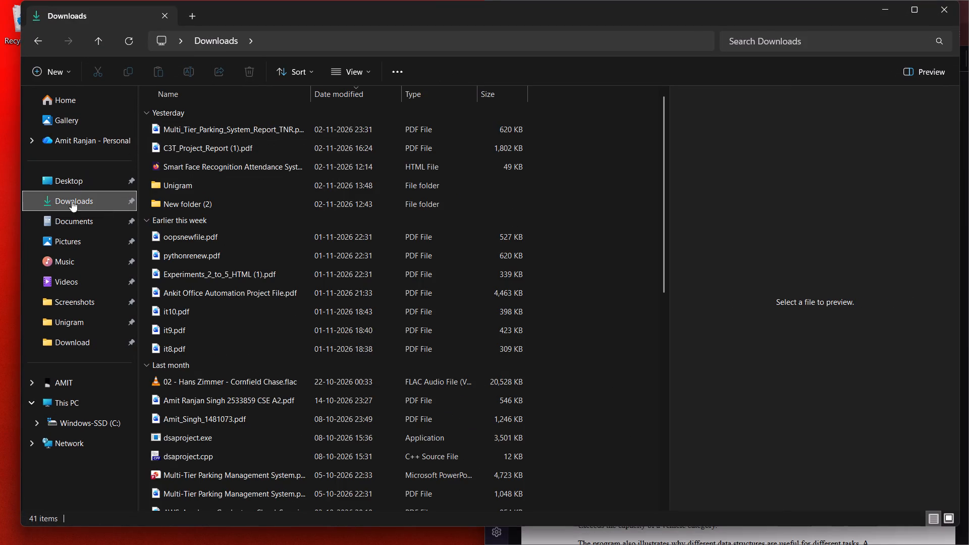
click(72, 220)
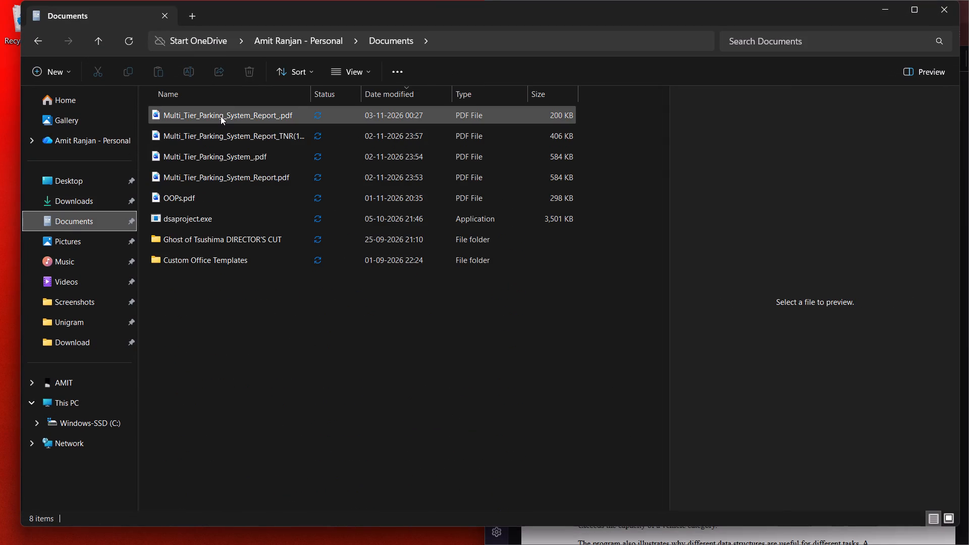
click(221, 116)
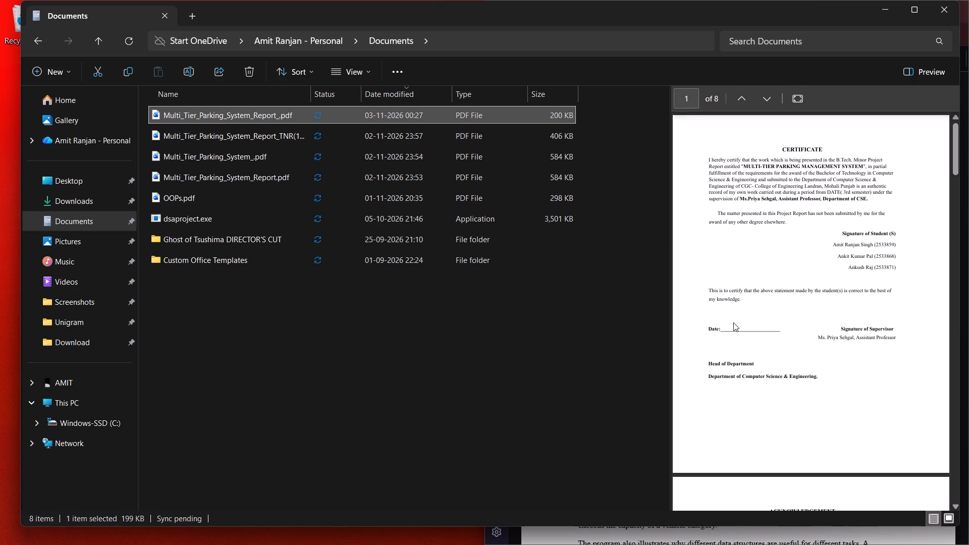
Examine all pages of the previewed PDF, from the certificate to the end of the abbreviations table.
scroll(733, 322, down, 7)
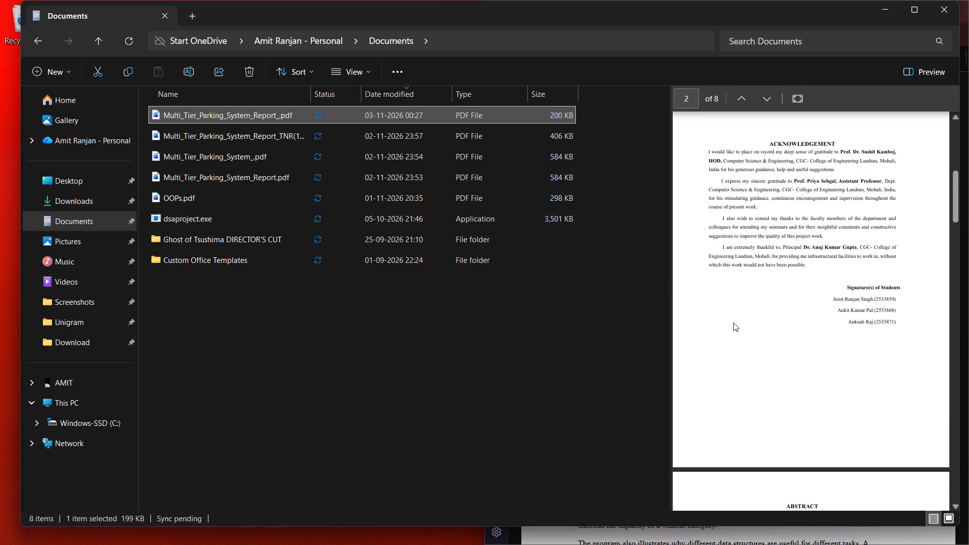
scroll(733, 322, down, 11)
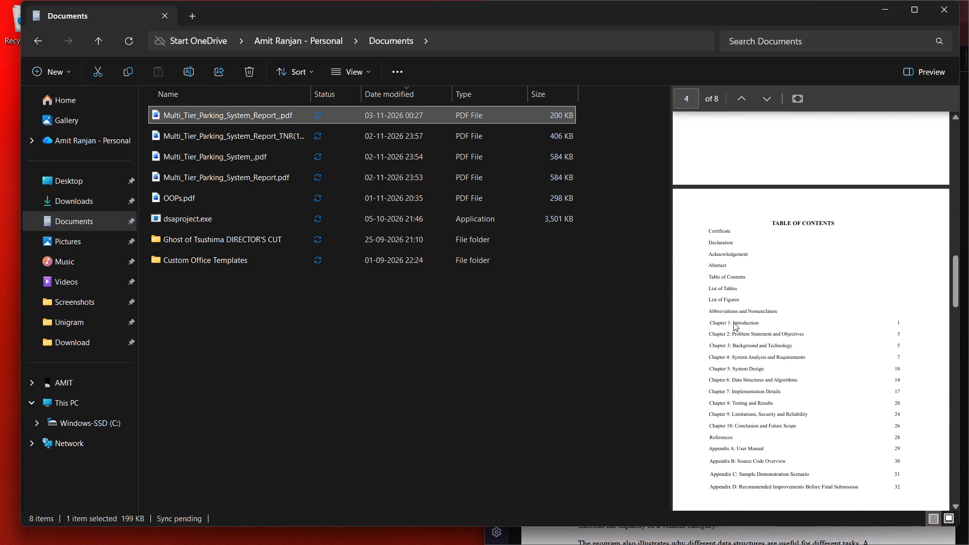
scroll(733, 322, down, 9)
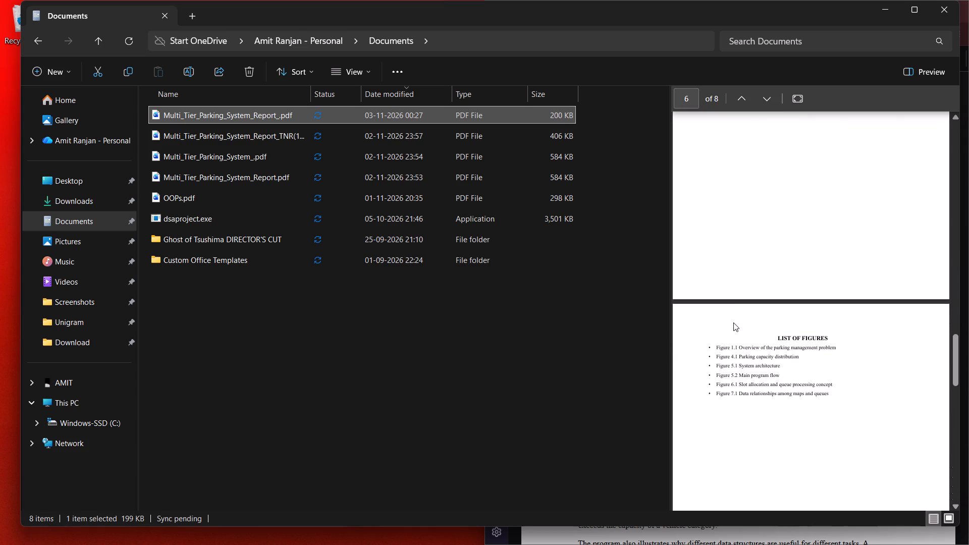
scroll(733, 322, down, 9)
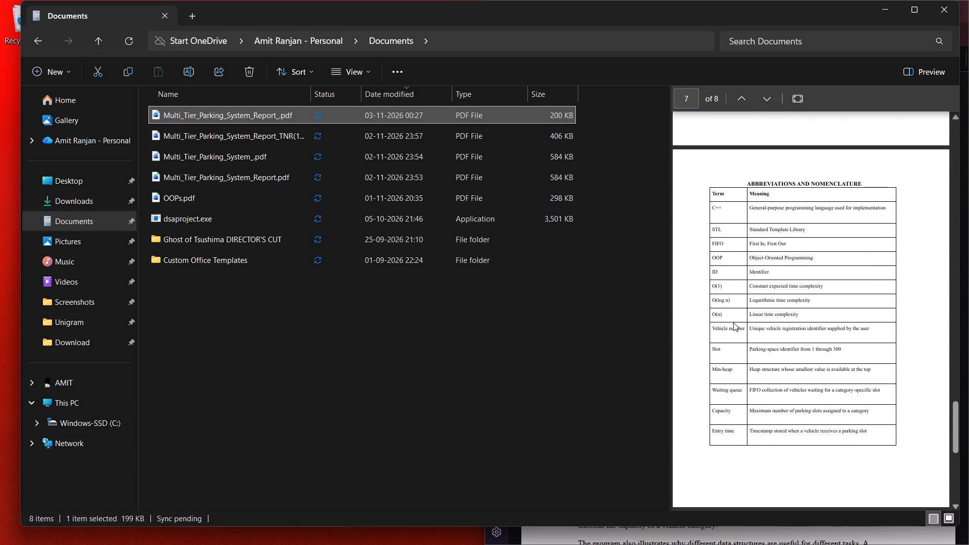
scroll(733, 322, down, 2)
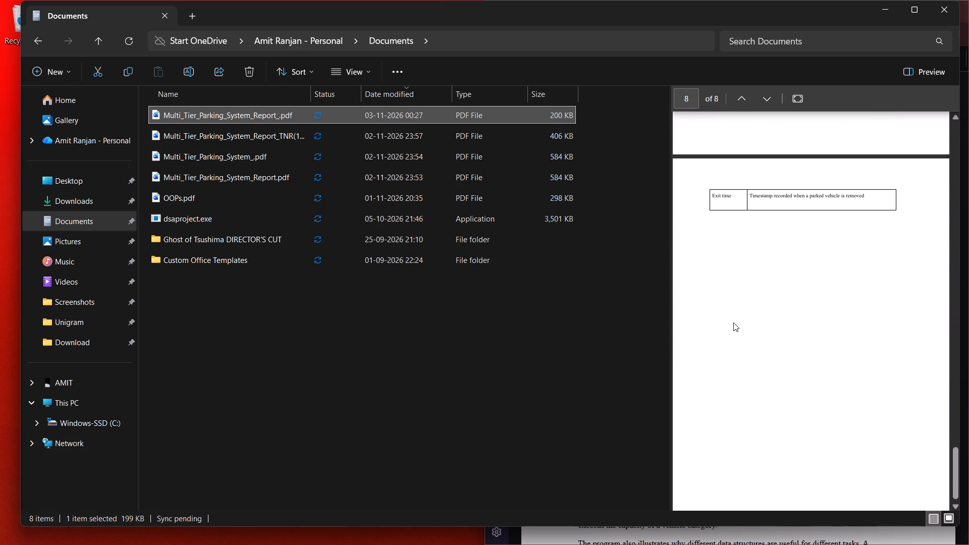
scroll(733, 322, up, 4)
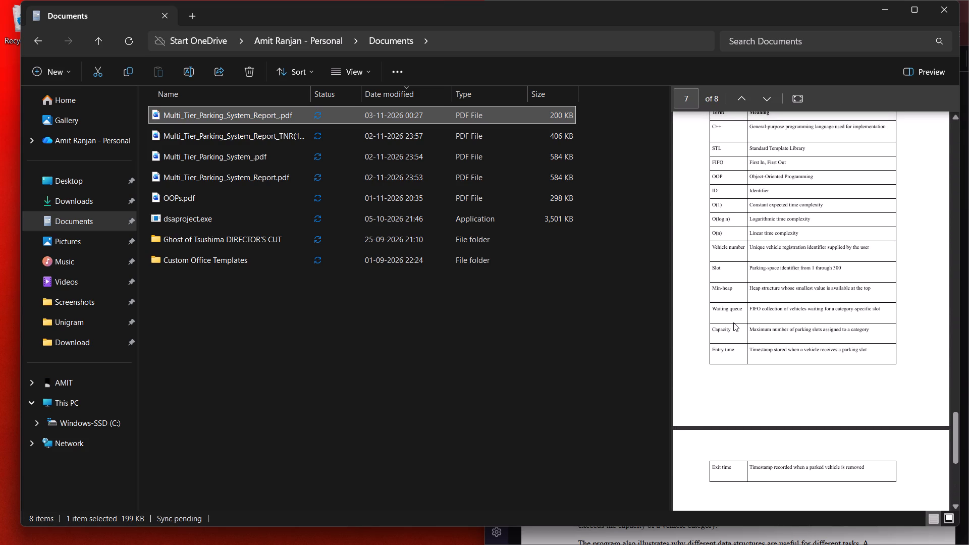
scroll(733, 322, up, 1)
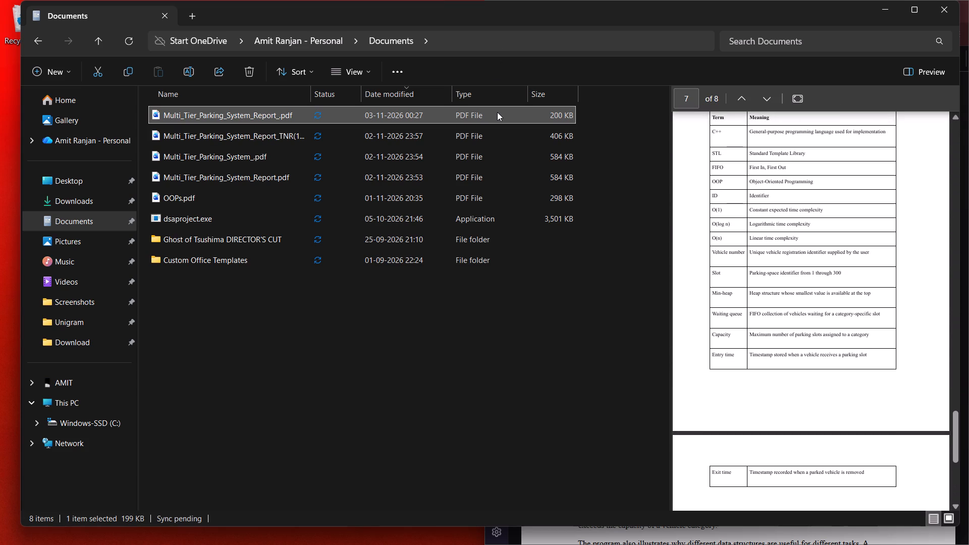
Open Multi_Tier_Parking_System_Report_.pdf in Word.
click(497, 112)
double_click(497, 112)
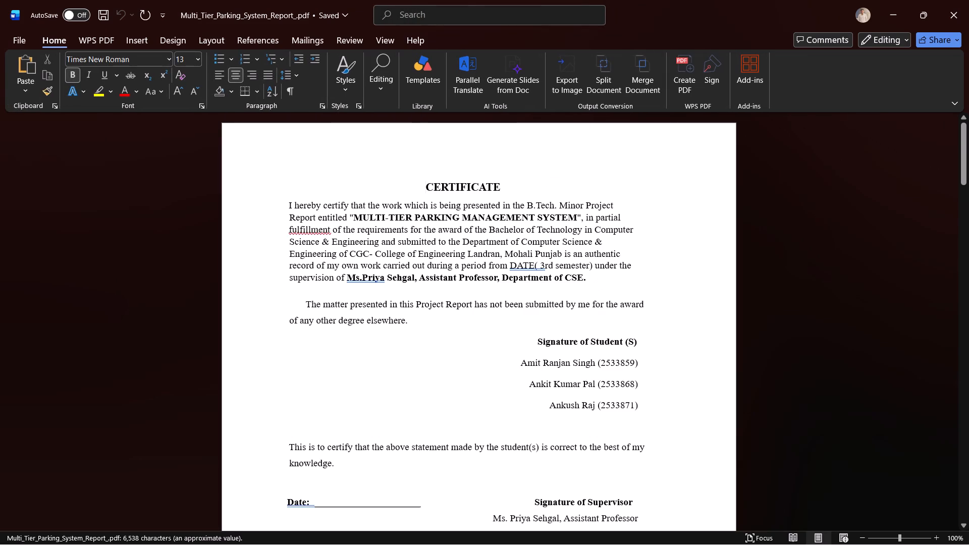
Insert four blank paragraphs above the ABSTRACT heading to move the abstract onto a new page.
scroll(660, 308, down, 2)
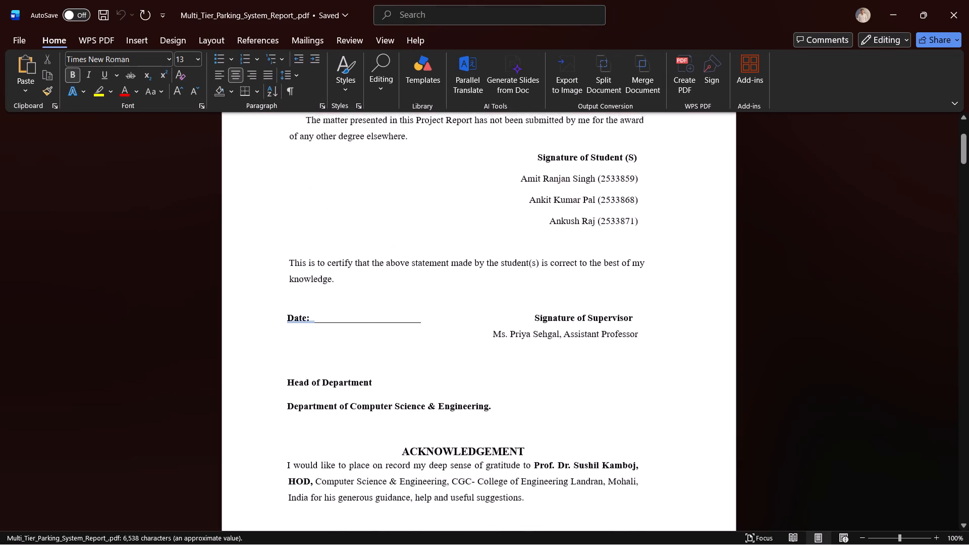
scroll(660, 308, down, 3)
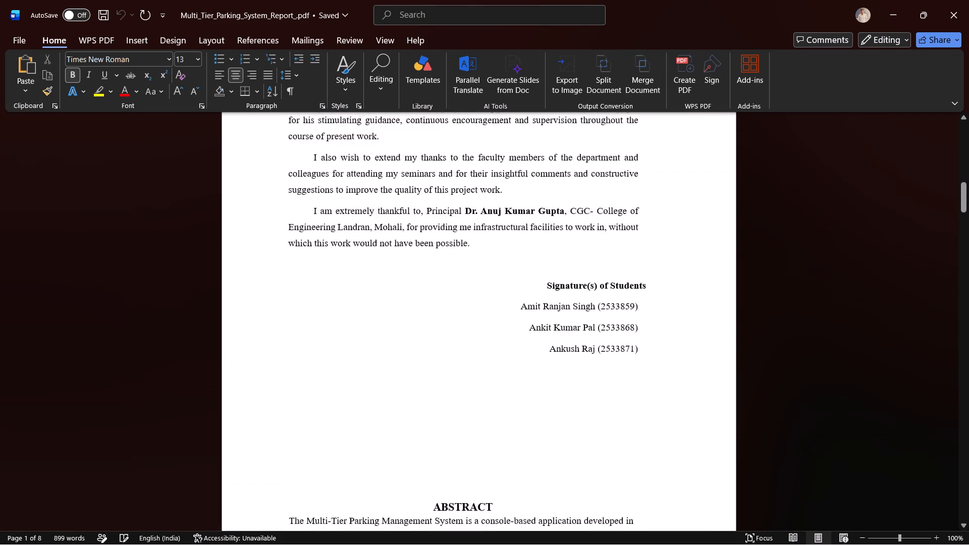
scroll(660, 308, down, 1)
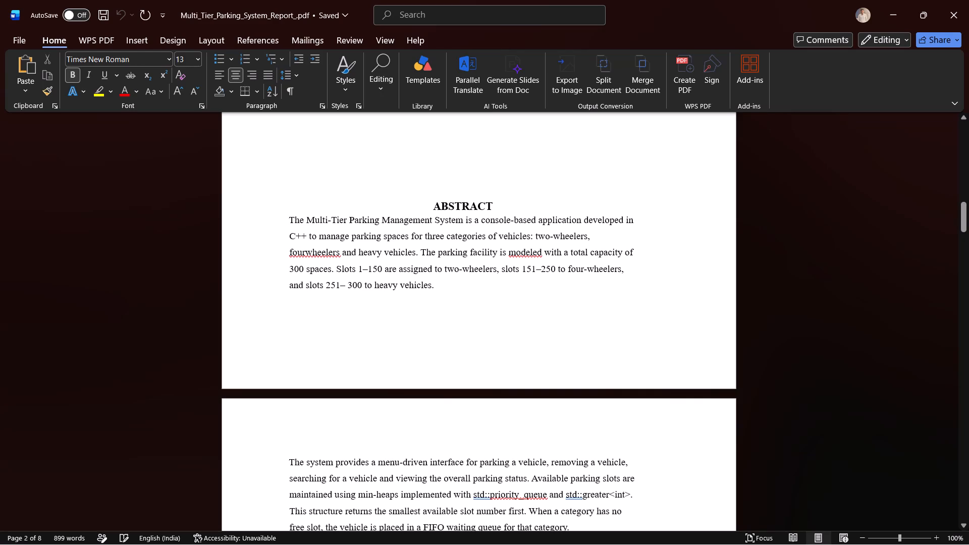
click(428, 171)
key(Return)
key(Return)
key(Return)
key(Return)
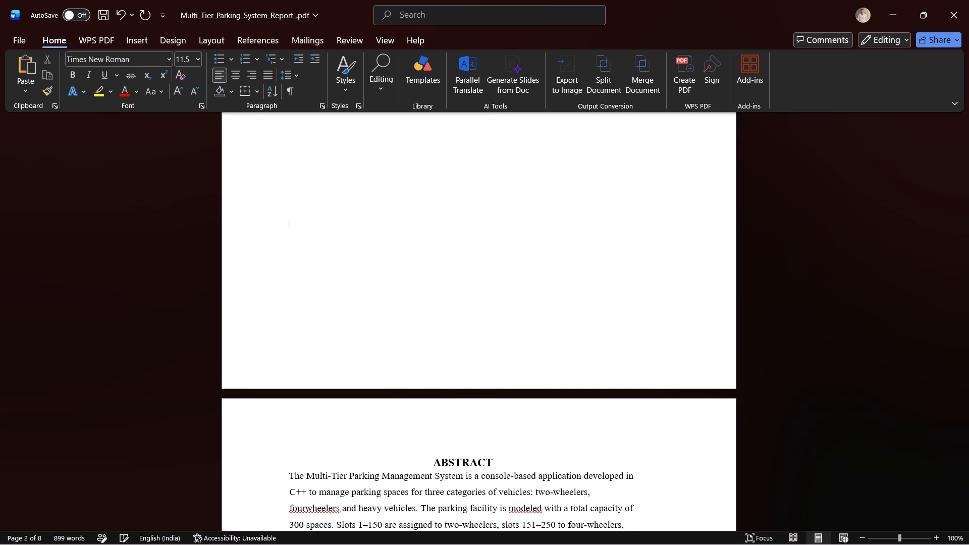
Examine the page layout from the abstract through the table of contents and lists to the end of the abbreviations table.
scroll(428, 171, down, 10)
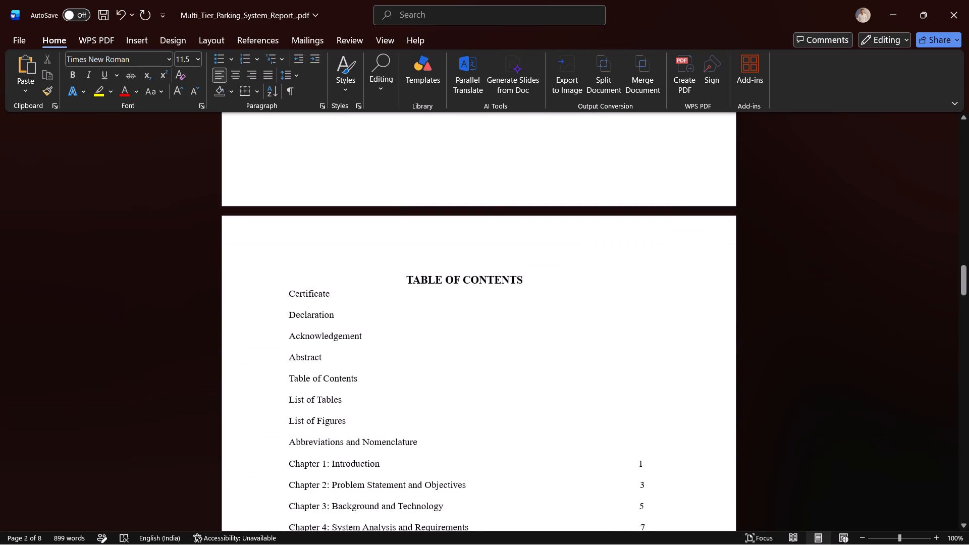
scroll(428, 171, down, 6)
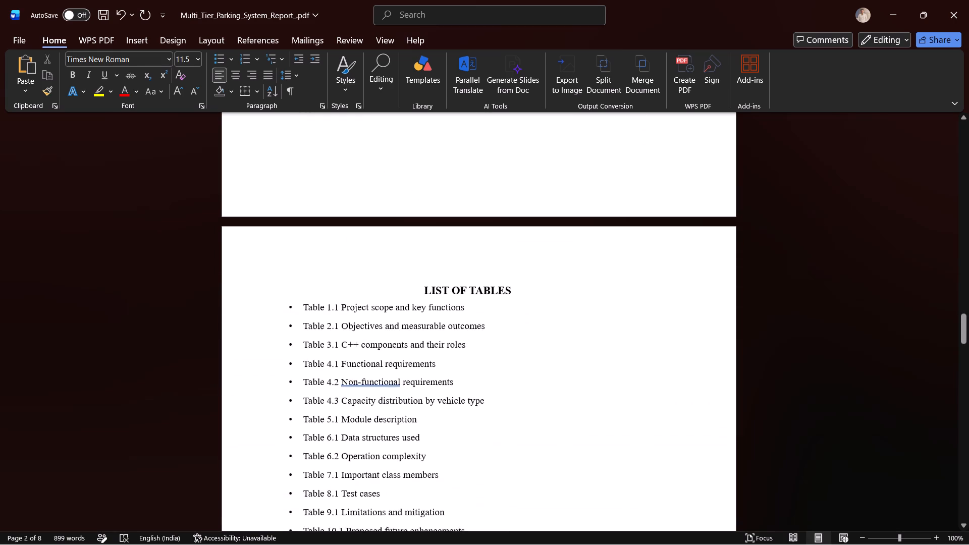
scroll(428, 171, down, 9)
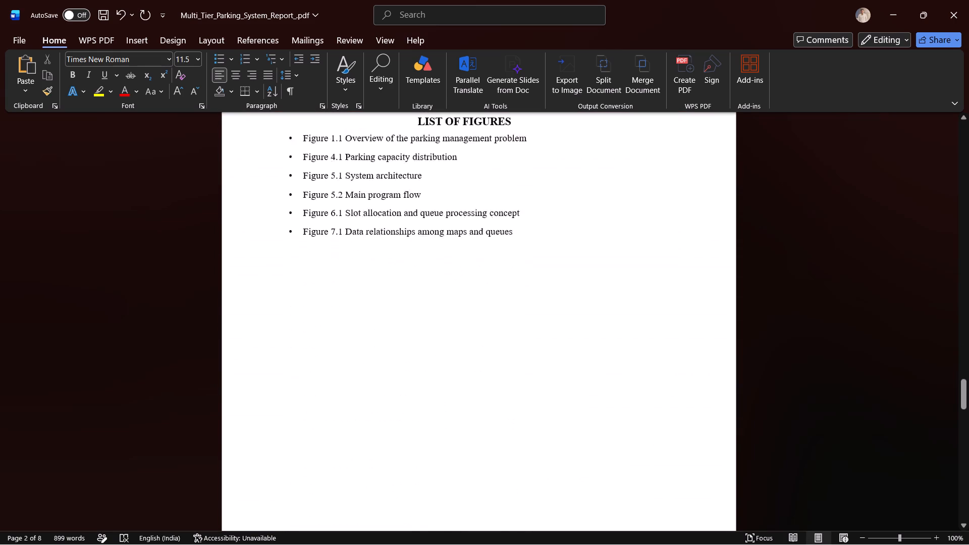
scroll(428, 171, down, 10)
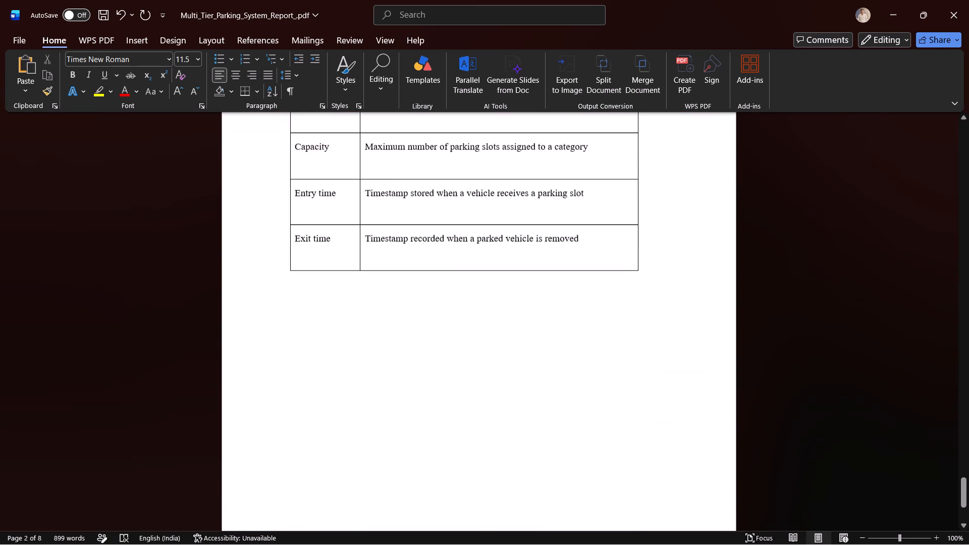
Resize the abbreviations and nomenclature table to be shorter and slightly wider so all rows through Exit time fit on one page.
scroll(428, 171, up, 6)
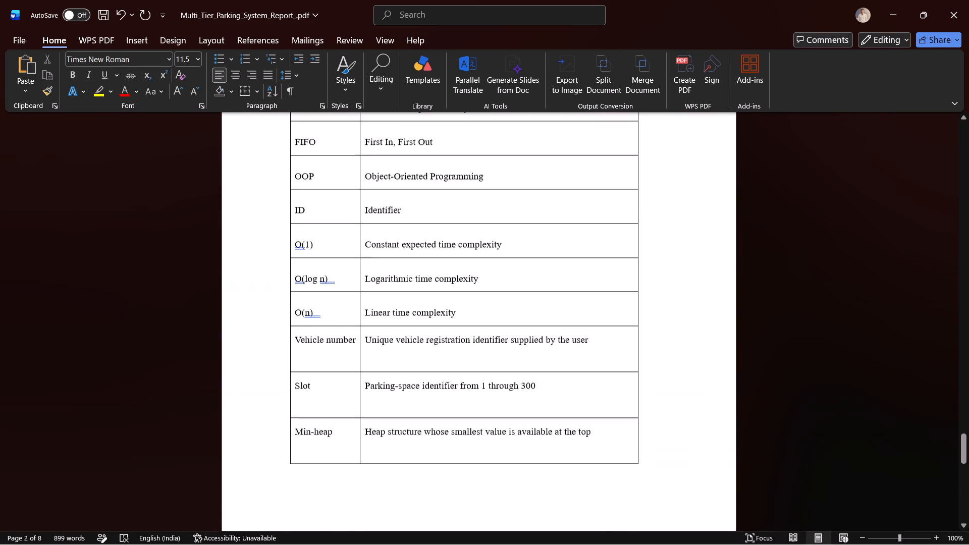
scroll(428, 171, up, 1)
scroll(529, 423, down, 2)
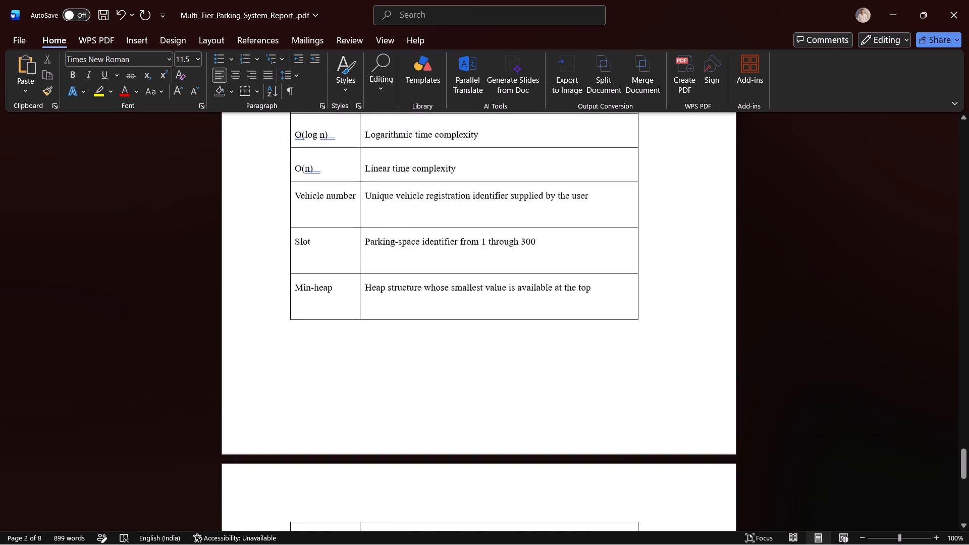
scroll(529, 423, down, 3)
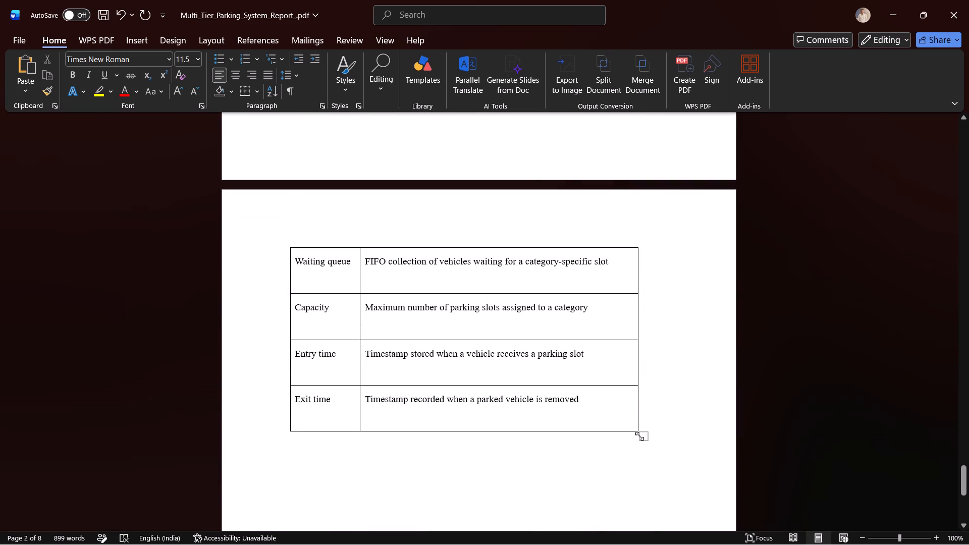
drag(639, 436, 648, 192)
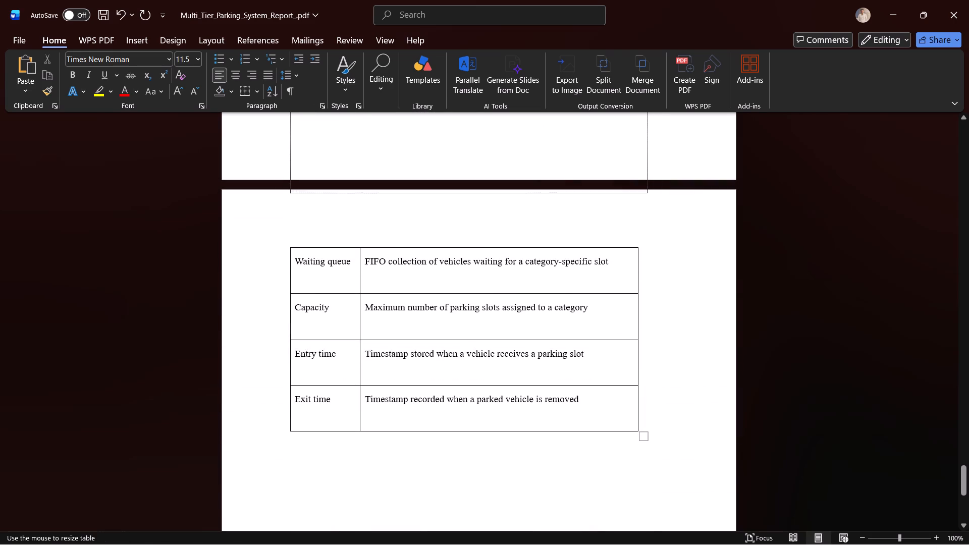
drag(648, 192, 652, 198)
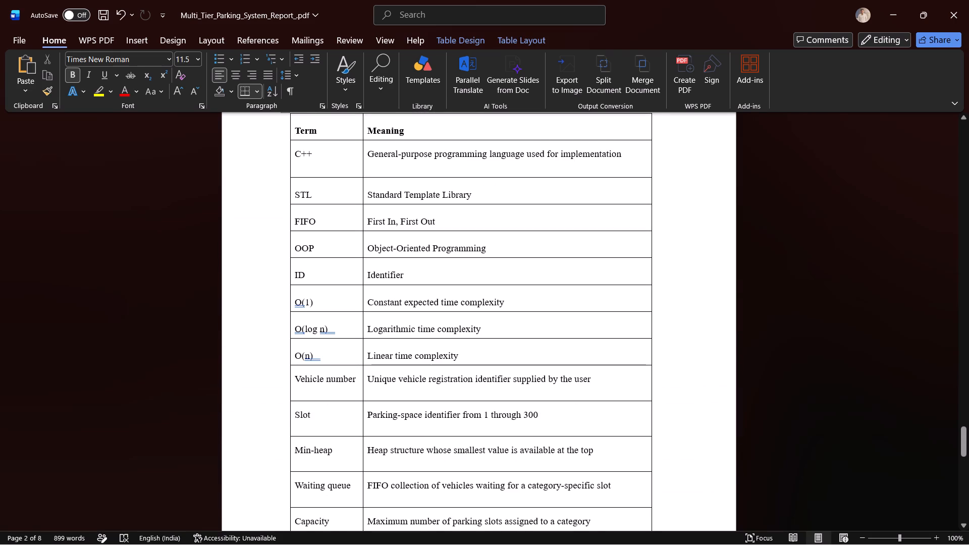
scroll(652, 198, down, 1)
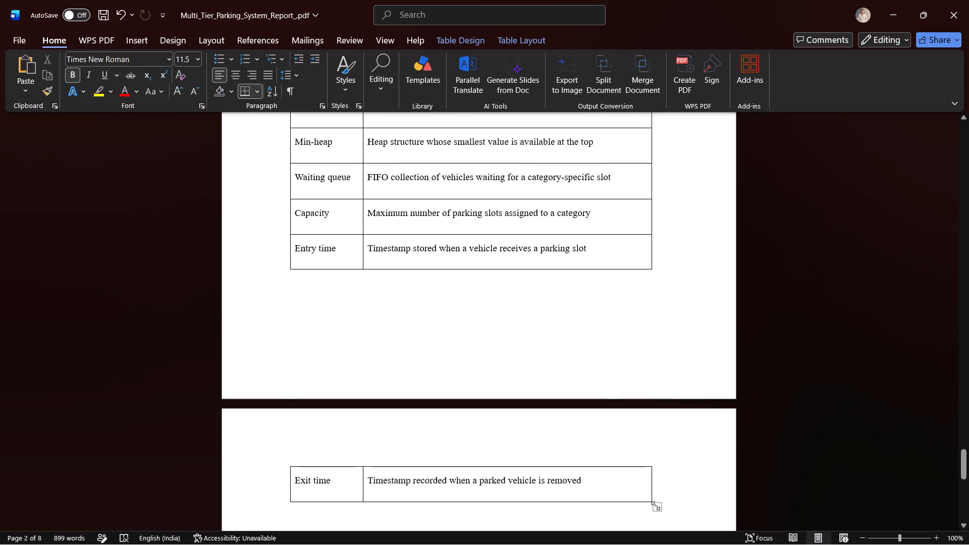
drag(655, 505, 661, 388)
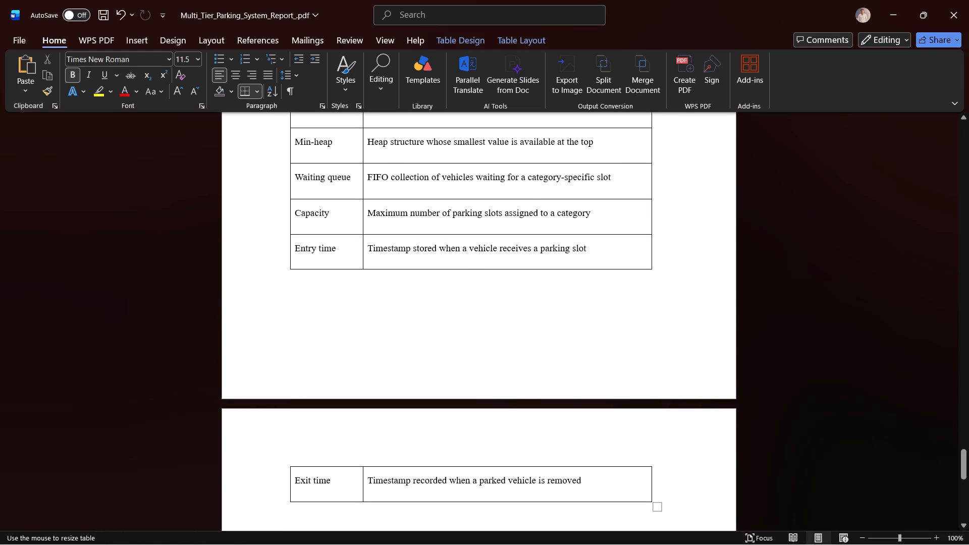
drag(661, 388, 658, 415)
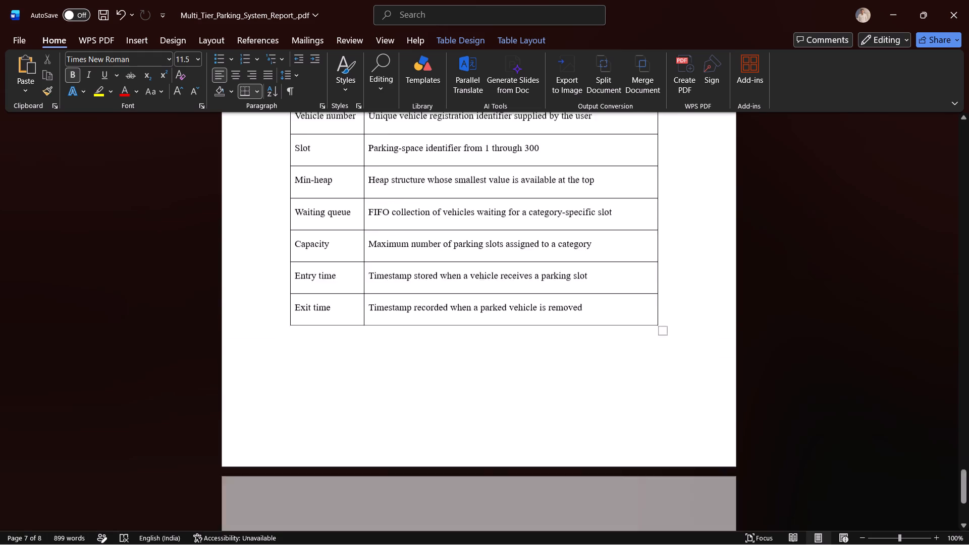
Check the resized abbreviations table and review the preceding pages back to the acknowledgement.
scroll(658, 415, down, 3)
scroll(658, 415, up, 1)
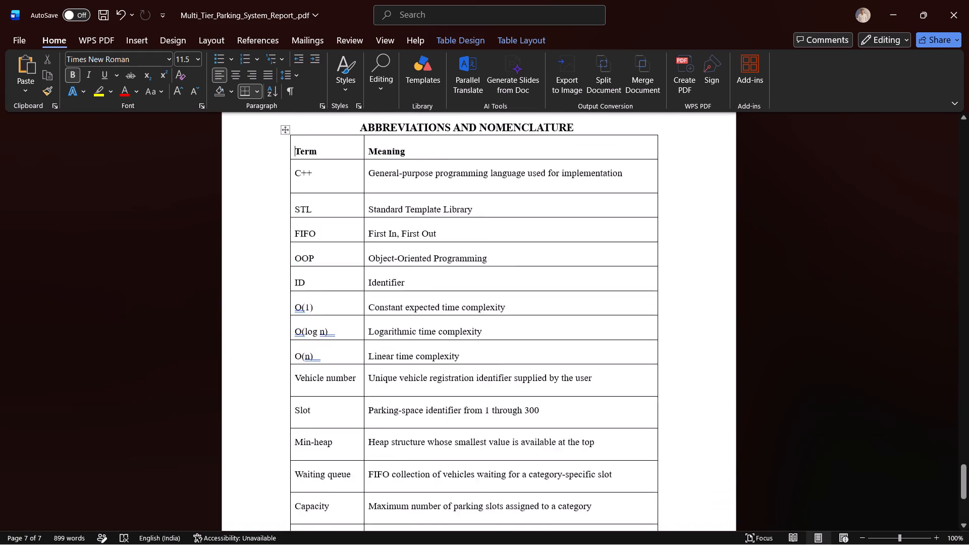
scroll(658, 415, up, 3)
scroll(658, 415, down, 1)
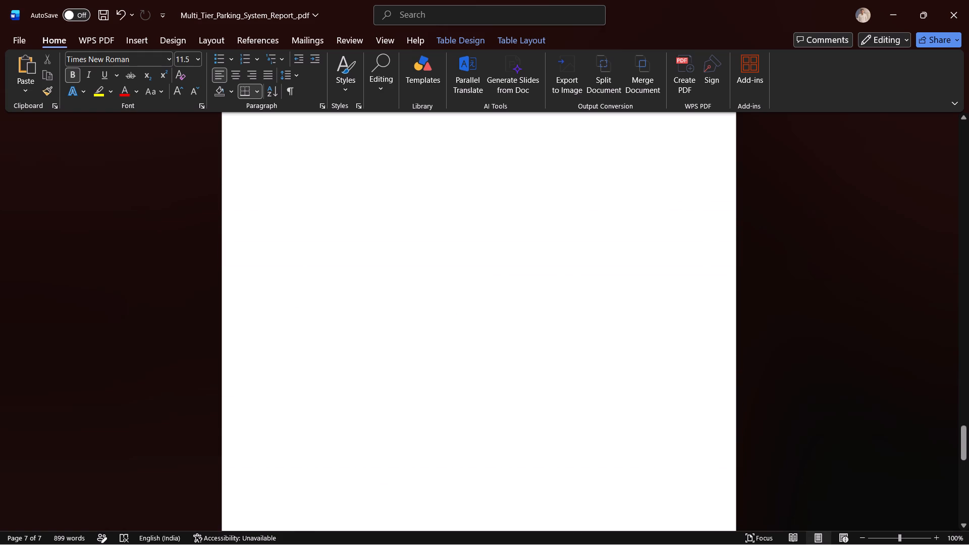
scroll(658, 415, down, 1)
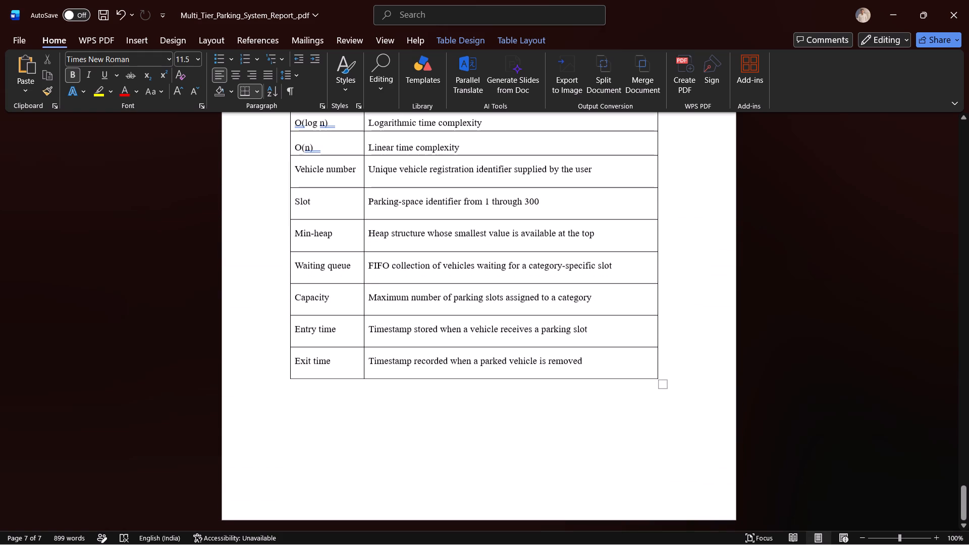
scroll(658, 415, up, 7)
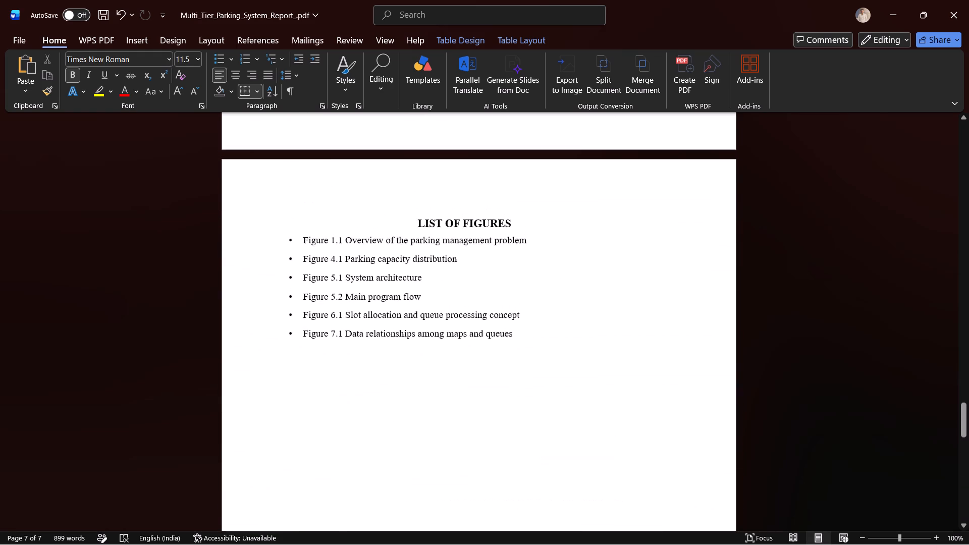
scroll(658, 415, up, 5)
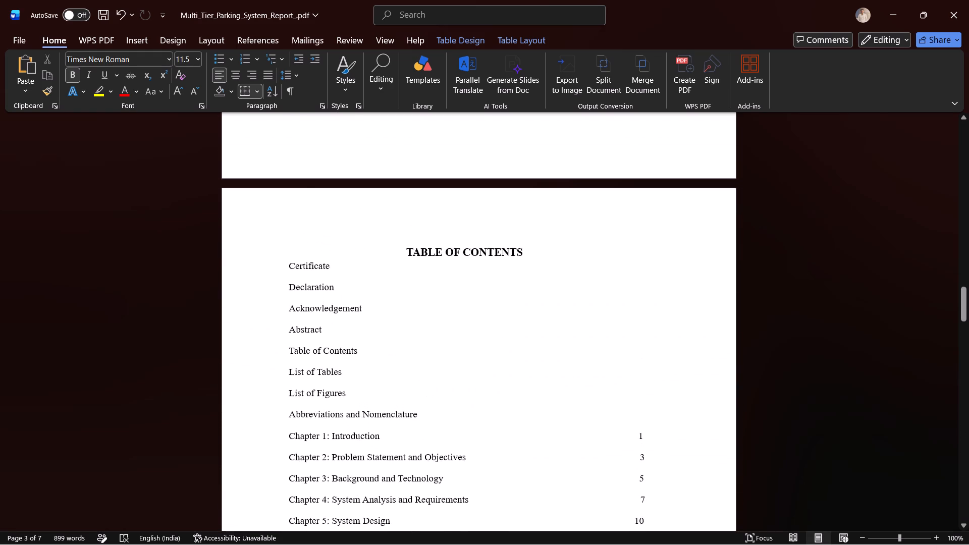
scroll(658, 415, up, 4)
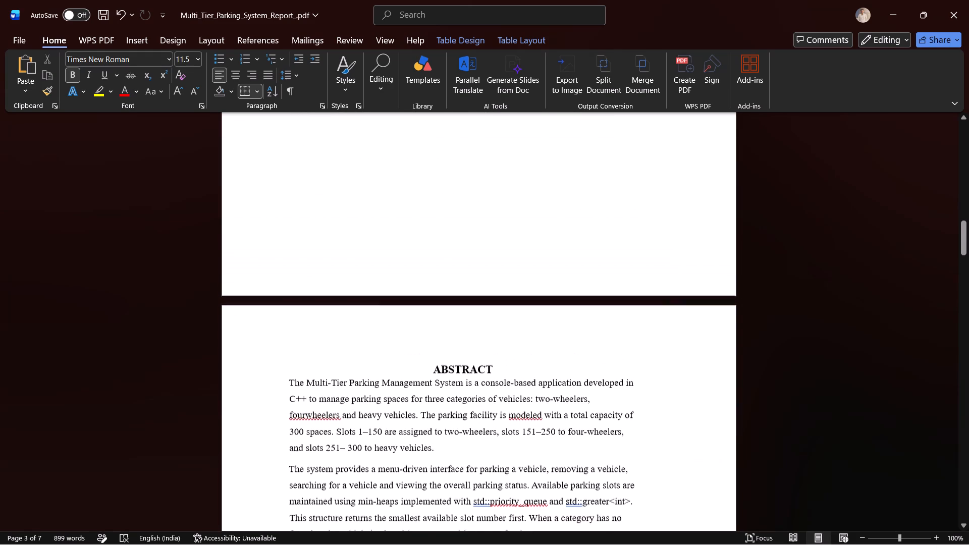
scroll(658, 415, up, 5)
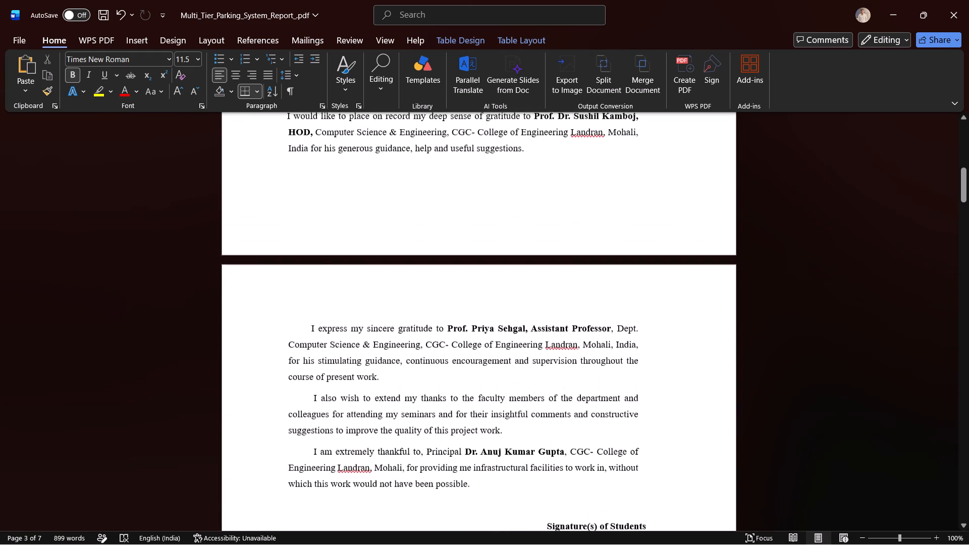
Insert a blank paragraph above the ACKNOWLEDGEMENT heading to move the acknowledgement onto a new page.
scroll(658, 415, up, 1)
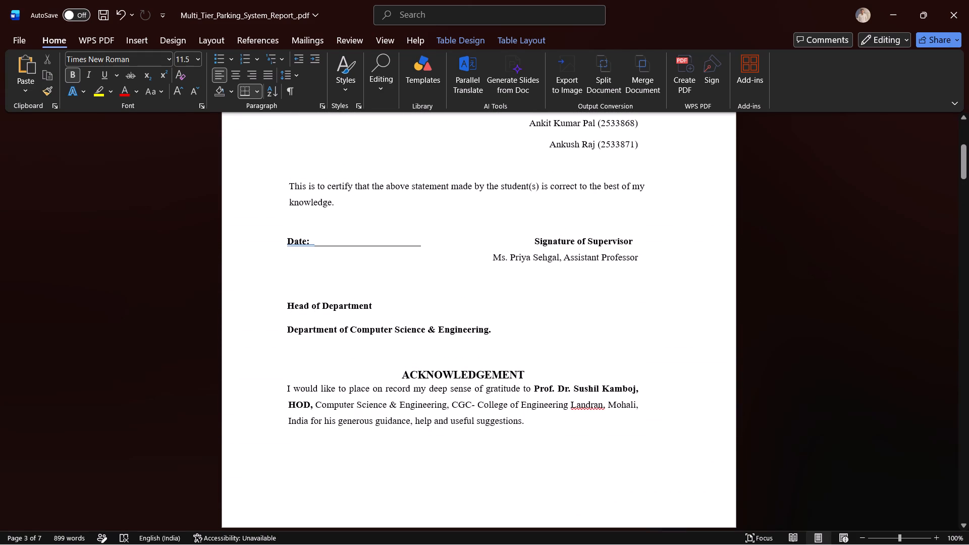
click(399, 365)
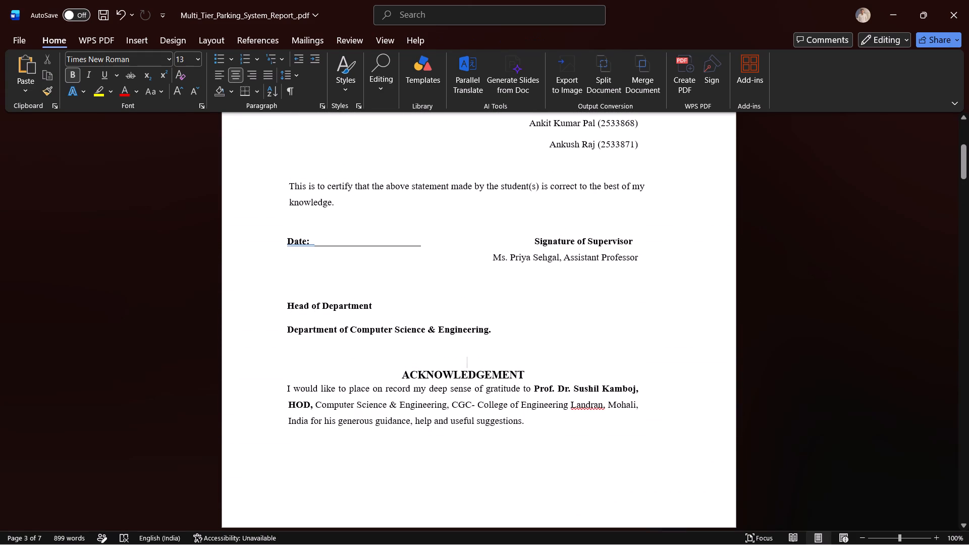
key(Return)
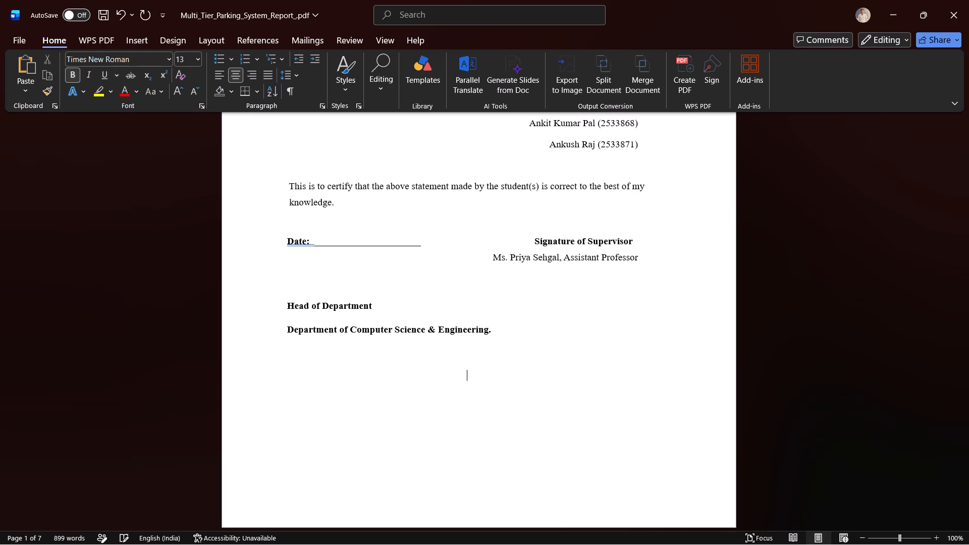
Review the page breaks from the acknowledgement to the abbreviations table and back to the acknowledgement page.
scroll(399, 365, down, 10)
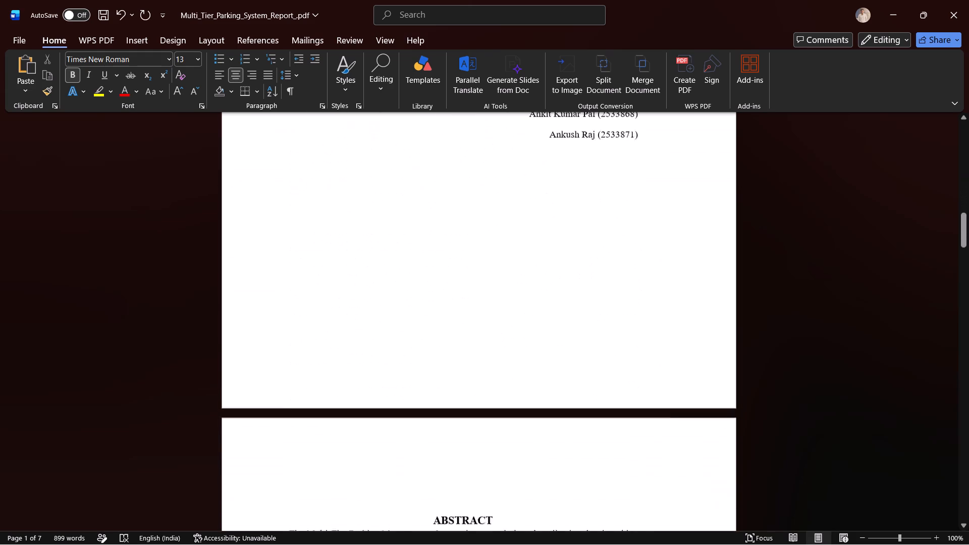
scroll(399, 365, down, 8)
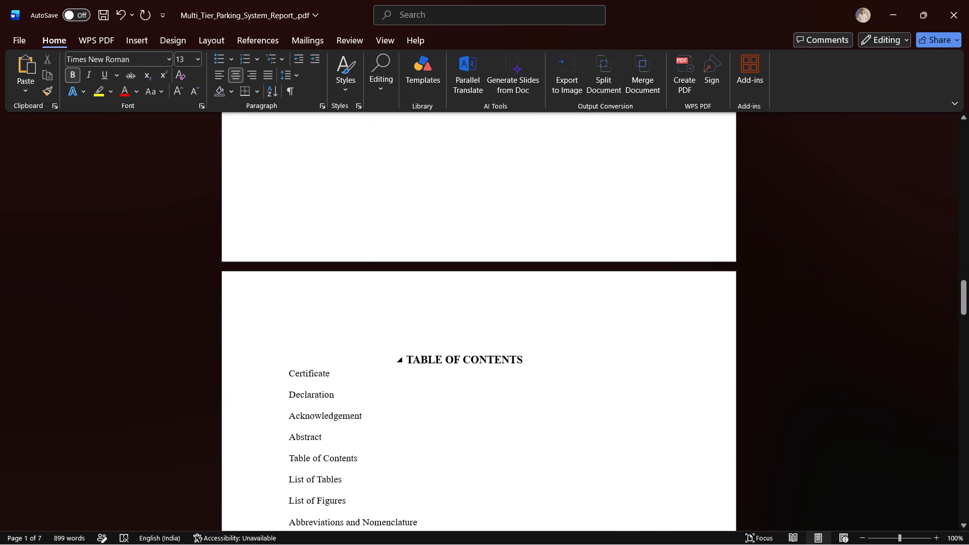
scroll(399, 365, down, 13)
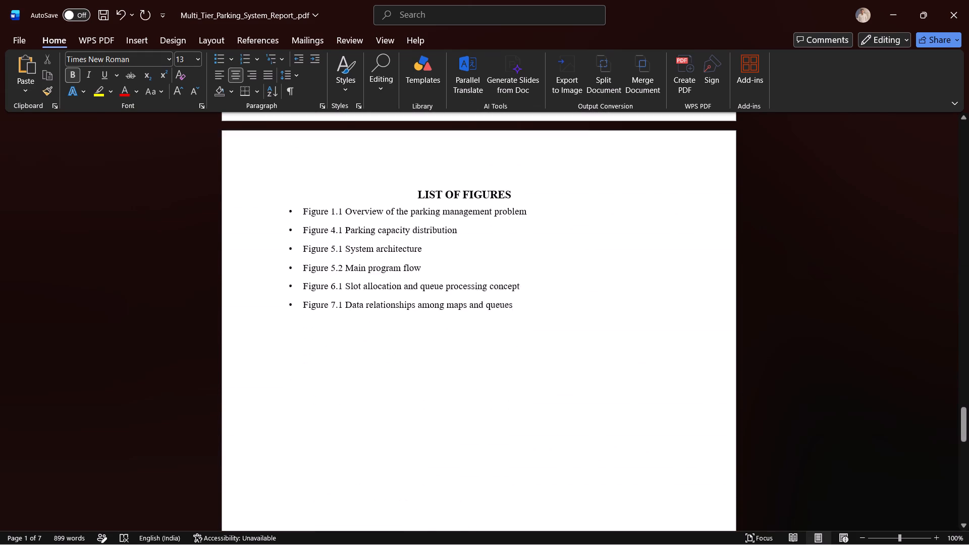
scroll(399, 365, down, 9)
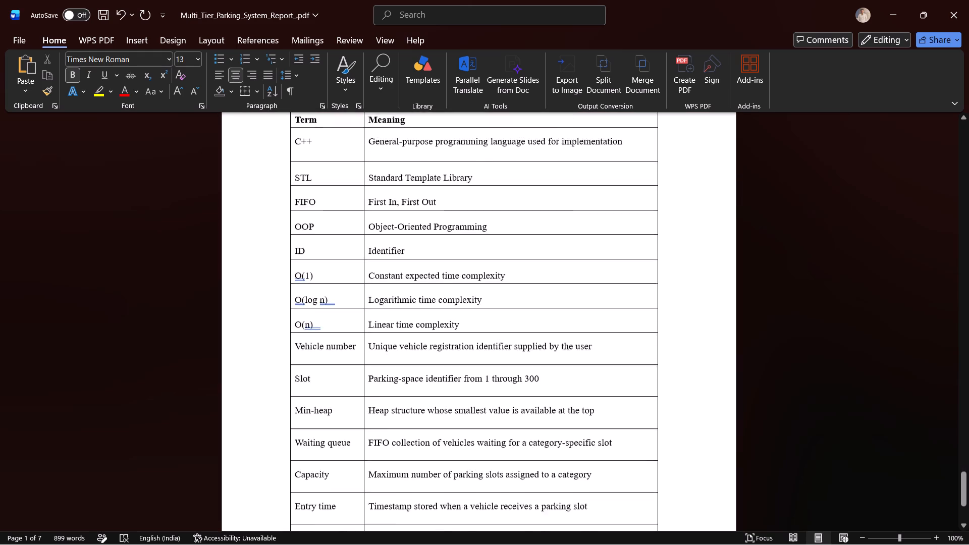
scroll(399, 365, down, 4)
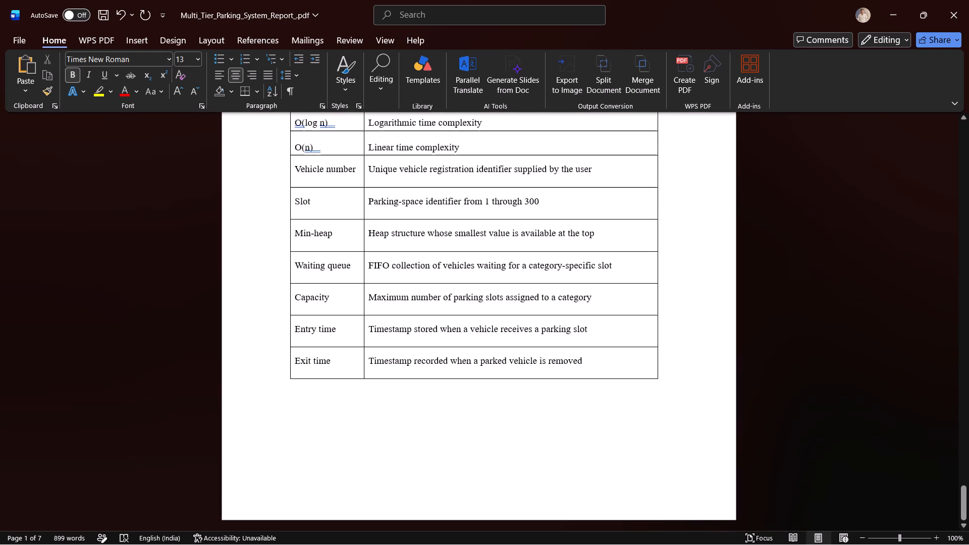
scroll(399, 365, up, 3)
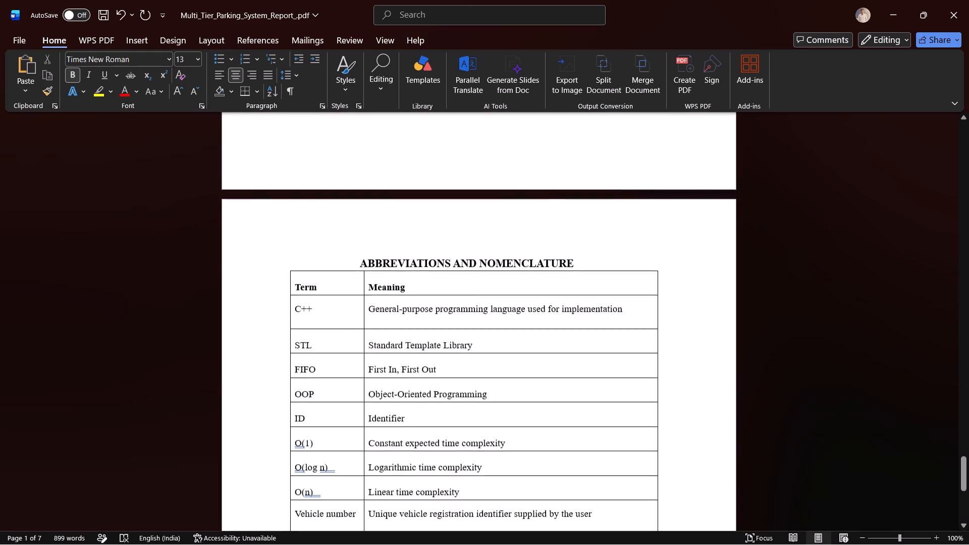
scroll(399, 365, up, 16)
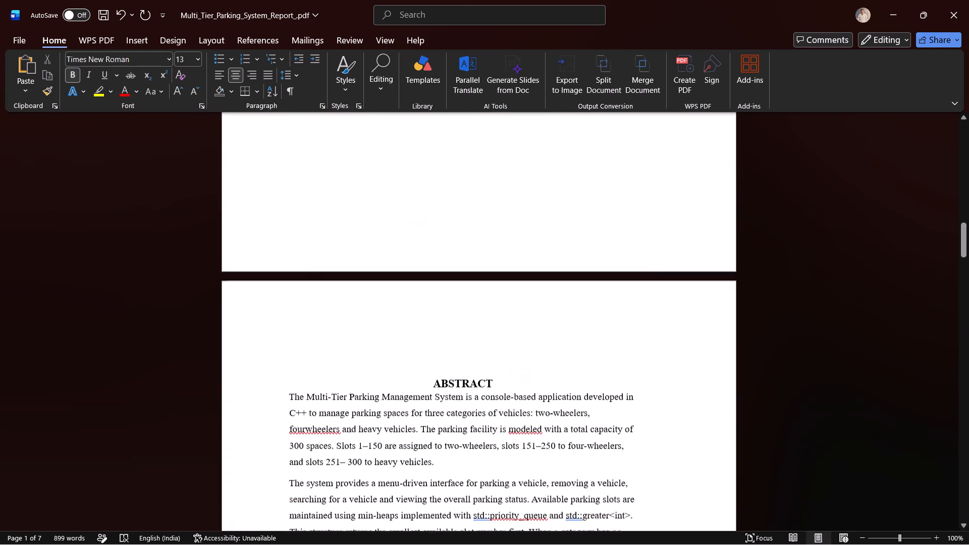
scroll(399, 365, up, 6)
scroll(399, 365, down, 1)
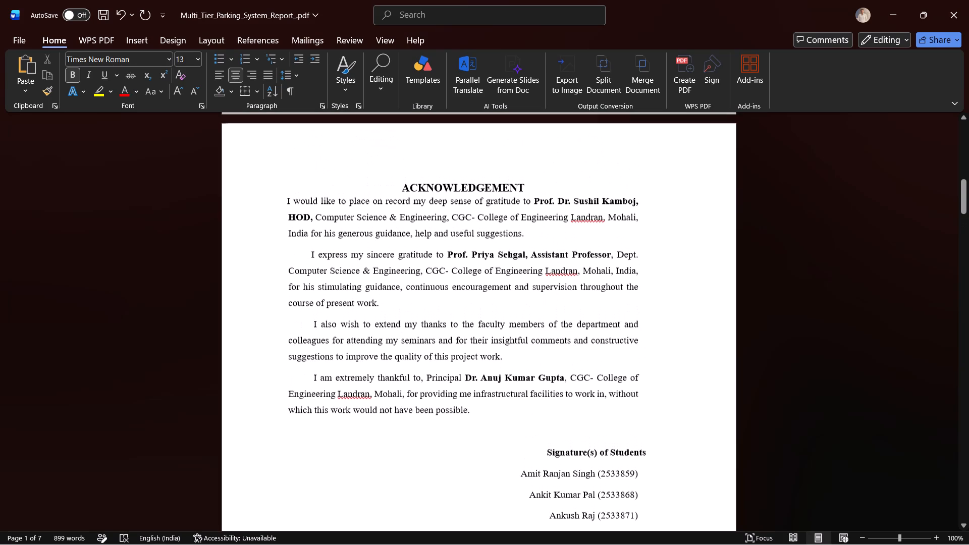
scroll(399, 365, down, 2)
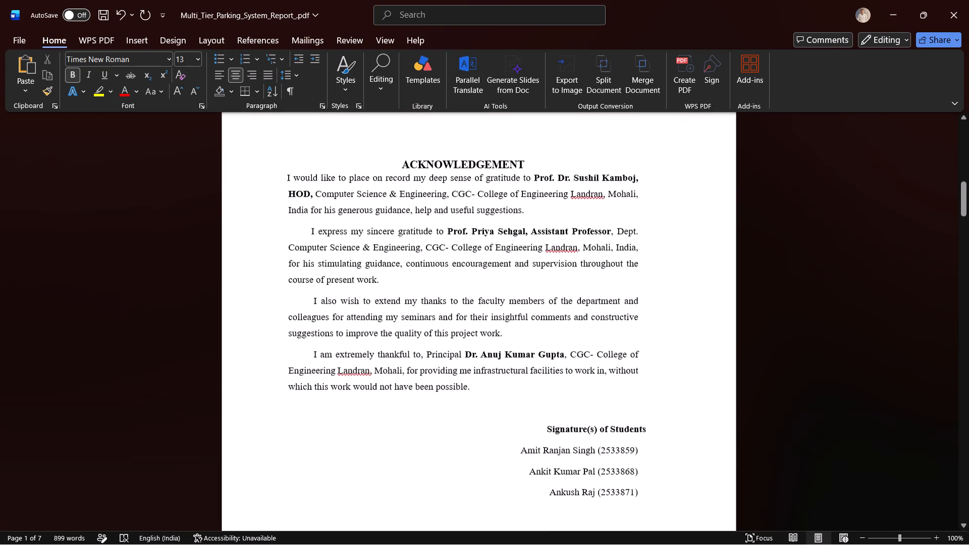
scroll(399, 365, down, 1)
scroll(399, 365, up, 1)
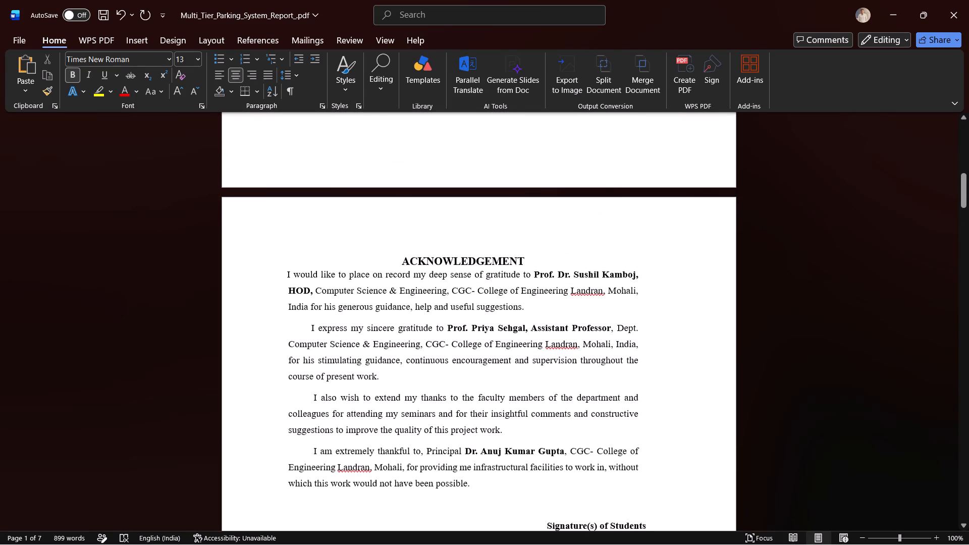
Insert another blank paragraph directly before the ACKNOWLEDGEMENT heading to lower it on its page.
scroll(399, 365, up, 1)
click(418, 246)
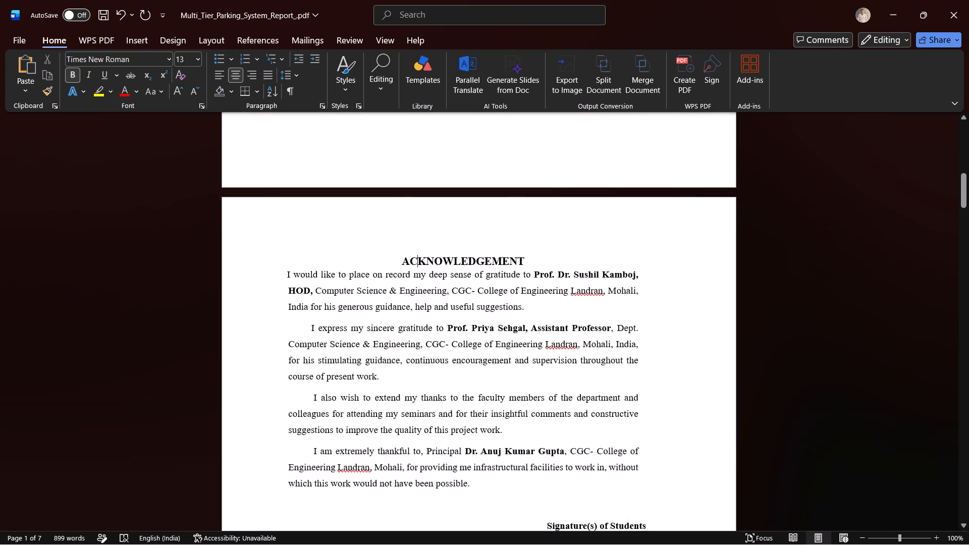
click(398, 247)
key(Return)
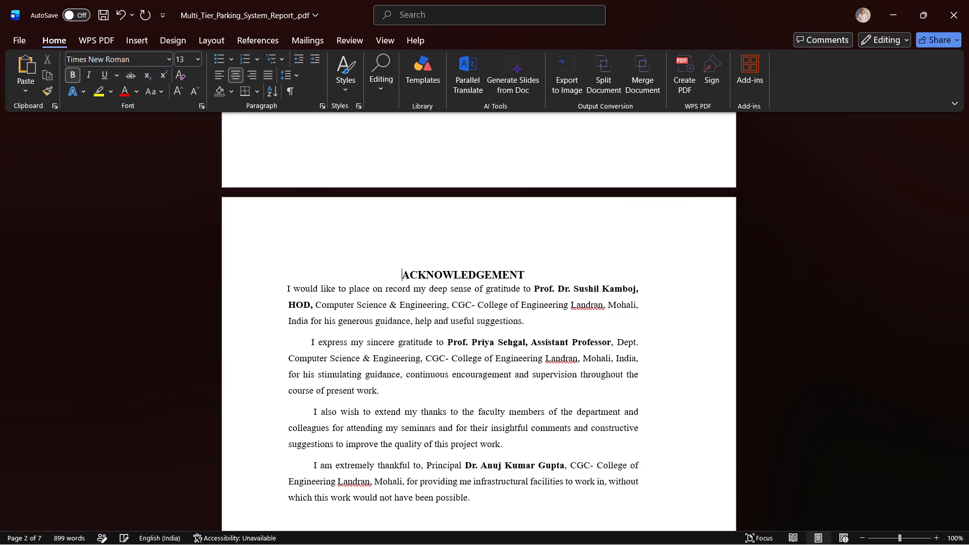
Insert a blank paragraph directly before the CERTIFICATE heading to lower it on the first page.
scroll(398, 247, up, 5)
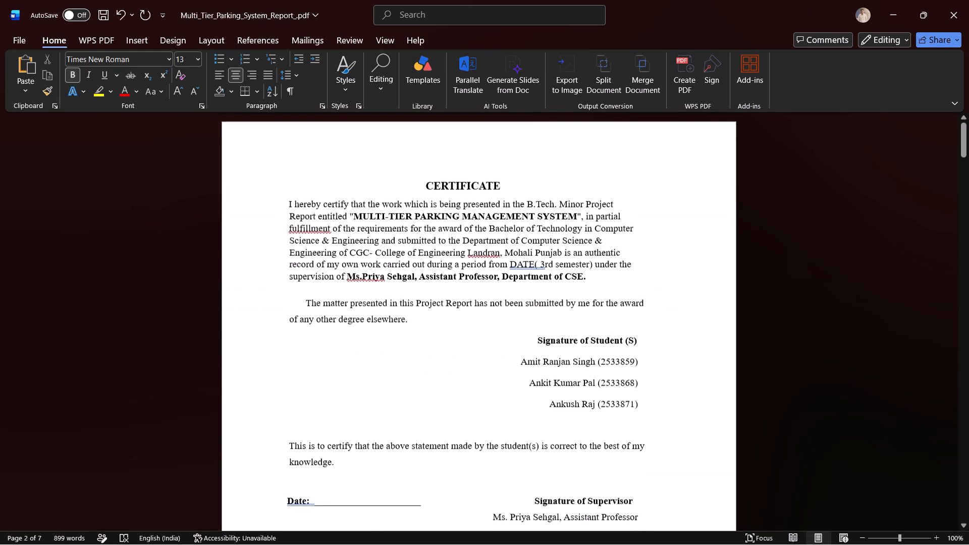
click(438, 167)
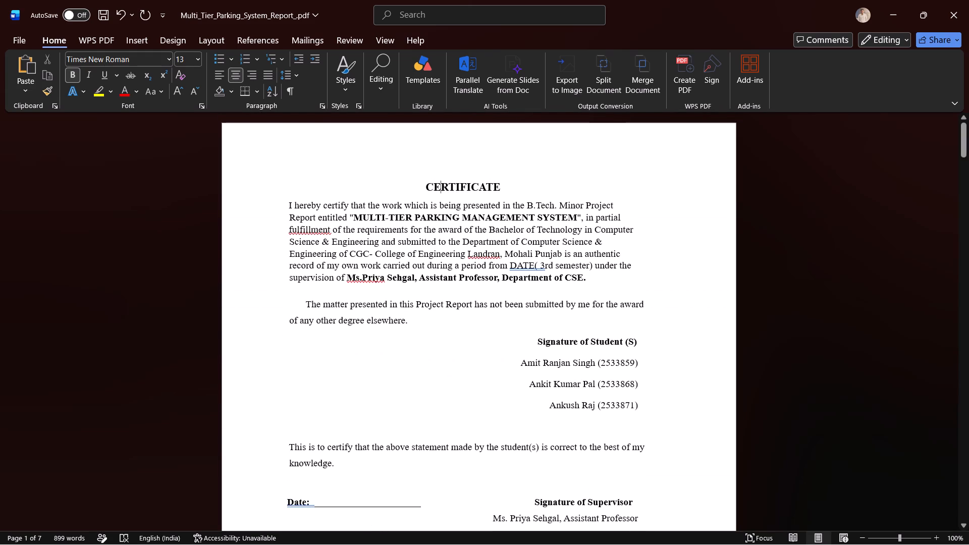
click(427, 161)
key(Return)
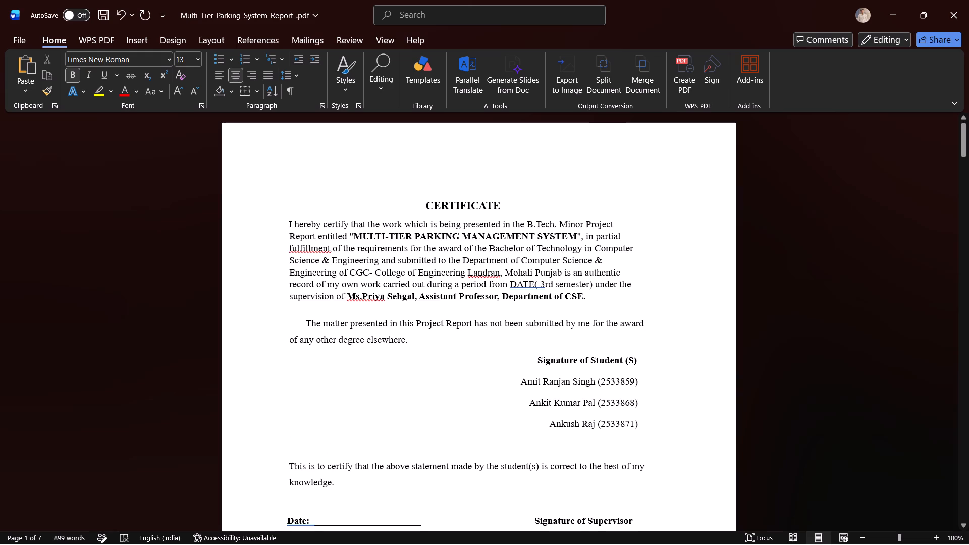
Review the page breaks from the certificate through the table of contents to the list of tables.
scroll(410, 295, down, 6)
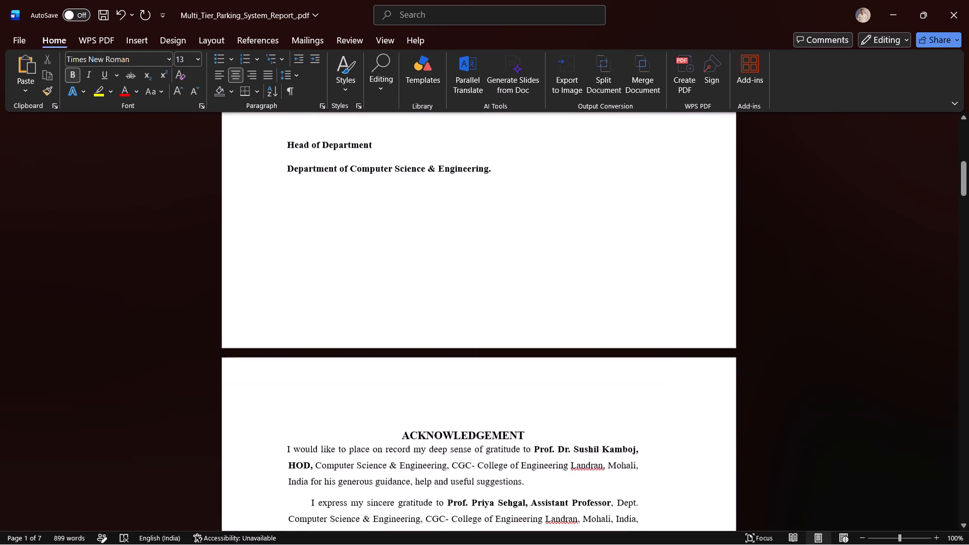
scroll(410, 295, down, 4)
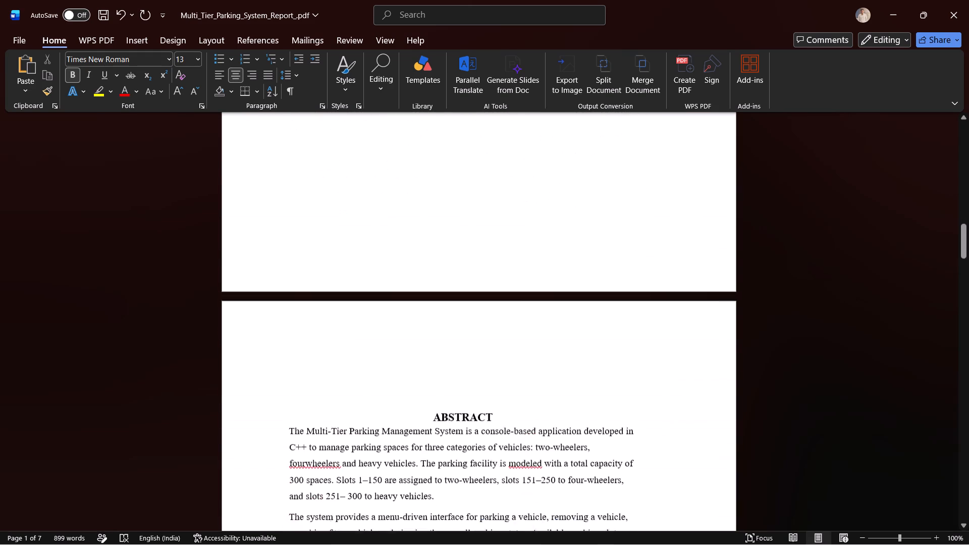
scroll(410, 295, down, 10)
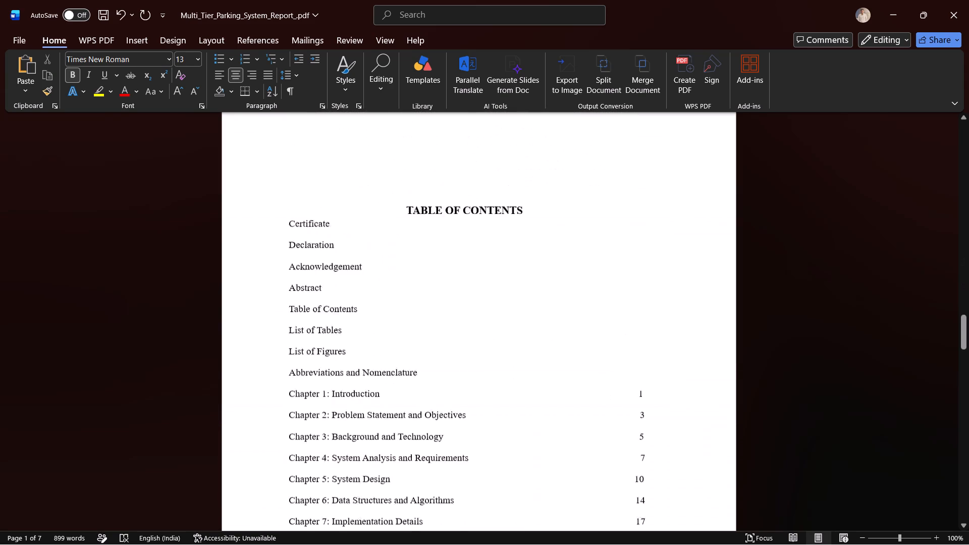
scroll(410, 295, down, 1)
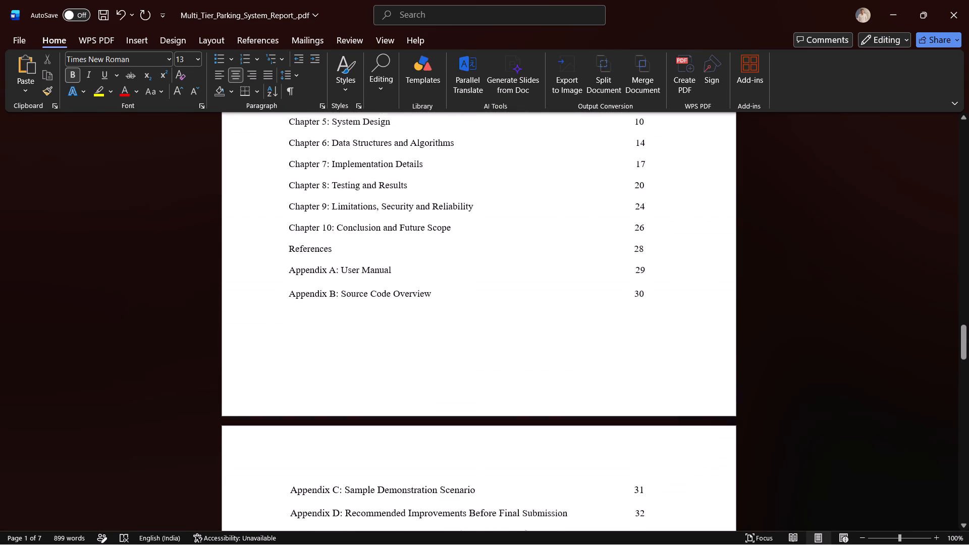
scroll(410, 295, down, 1)
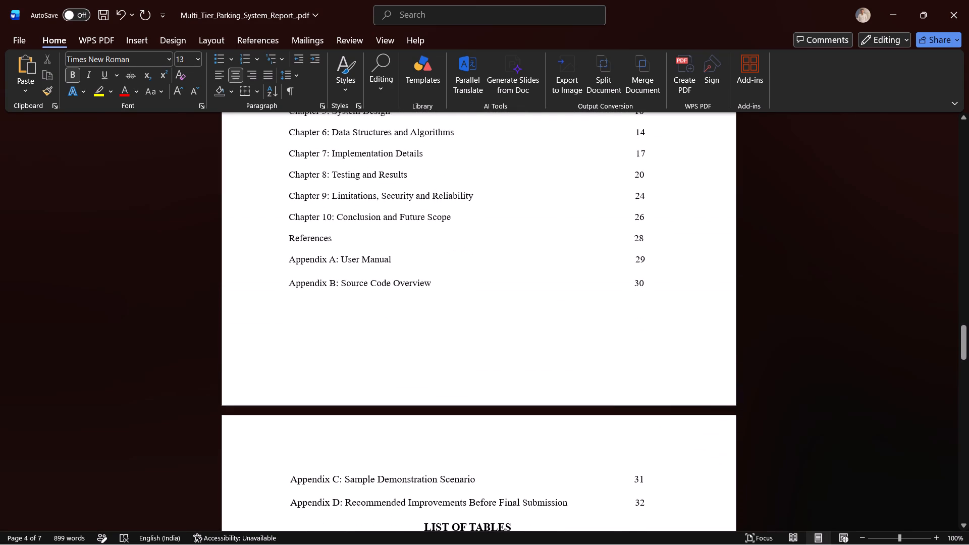
scroll(410, 295, down, 1)
Delete the blank lines above the TABLE OF CONTENTS heading to pull the Appendix C and D entries onto the contents page.
scroll(410, 295, up, 1)
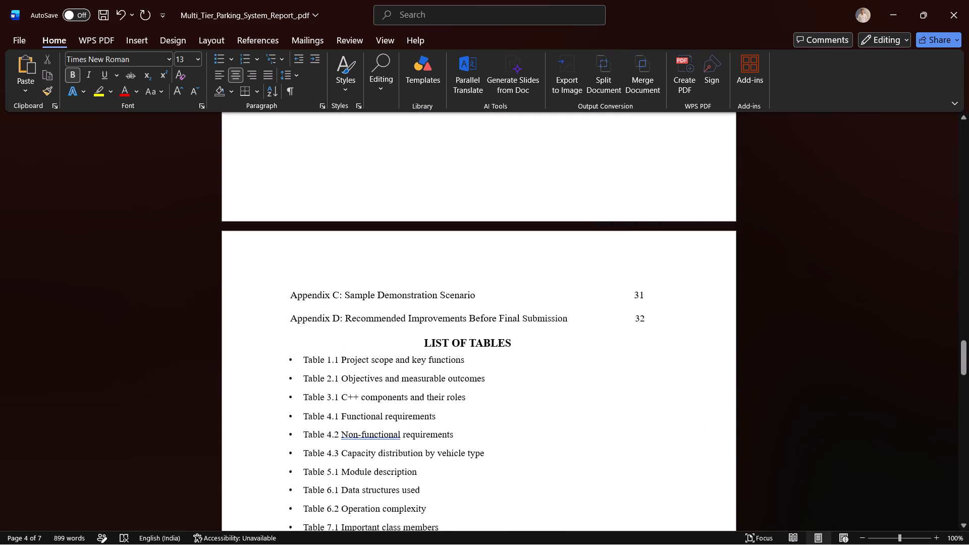
scroll(410, 295, up, 4)
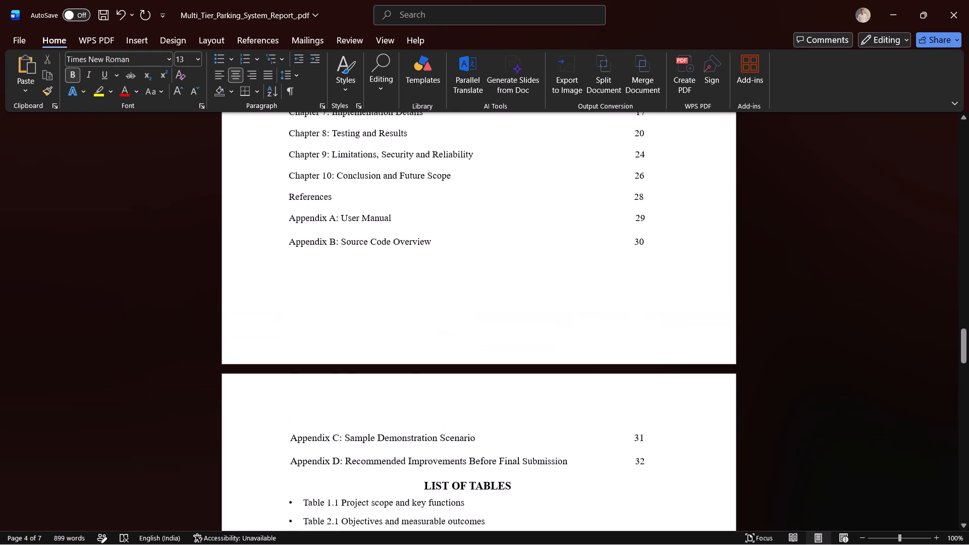
scroll(410, 295, up, 5)
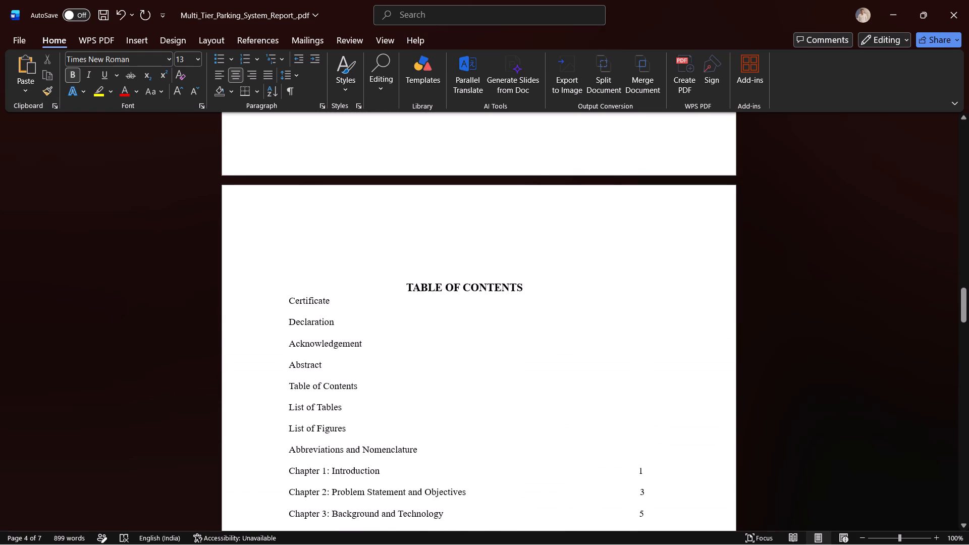
click(411, 270)
key(BackSpace)
key(BackSpace)
key(BackSpace)
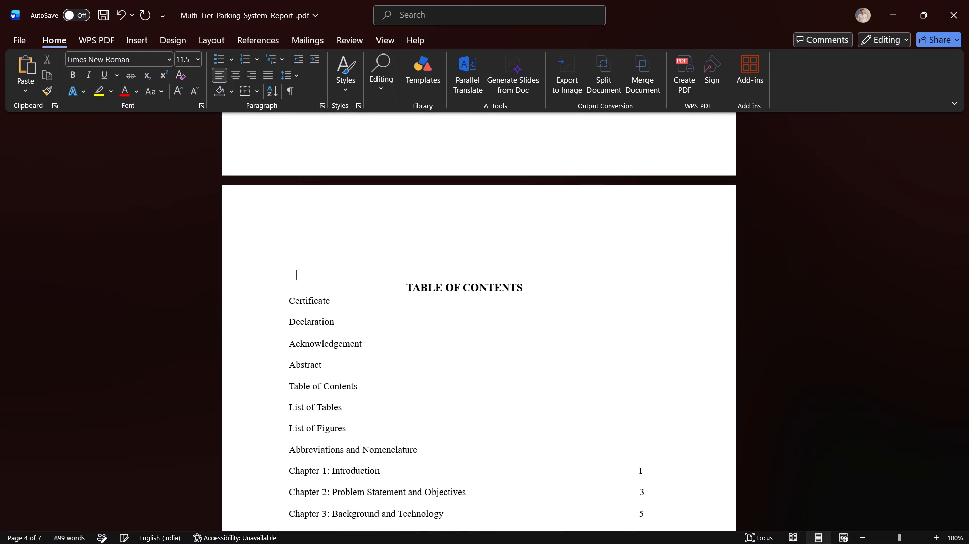
key(BackSpace)
key(BackSpace)
key(BackSpace)
key(BackSpace)
key(BackSpace)
key(BackSpace)
key(BackSpace)
key(BackSpace)
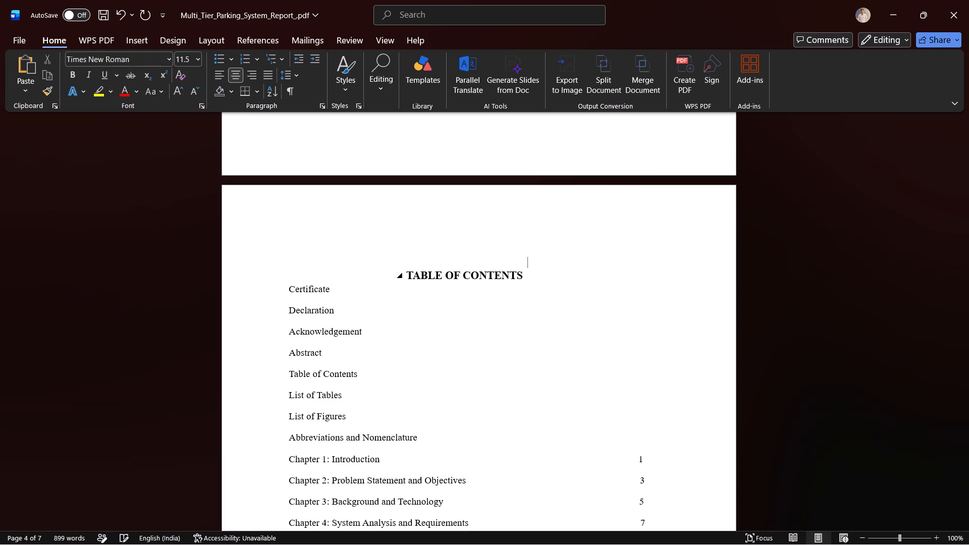
key(BackSpace)
key(BackSpace)
key(BackSpace)
key(BackSpace)
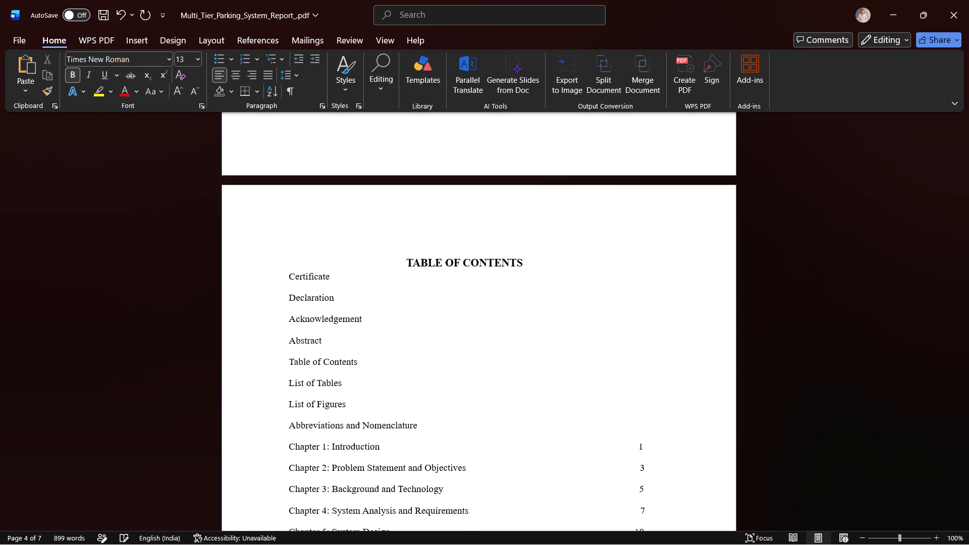
key(BackSpace)
key(BackSpace)
key(BackSpace)
key(BackSpace)
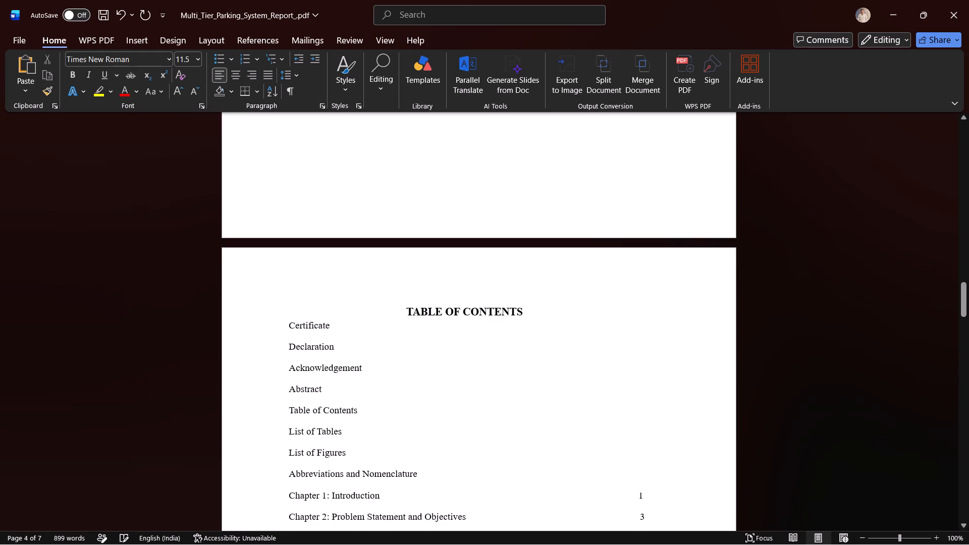
Check the page layout from the table of contents to the abbreviations table and back to the certificate.
scroll(411, 270, down, 6)
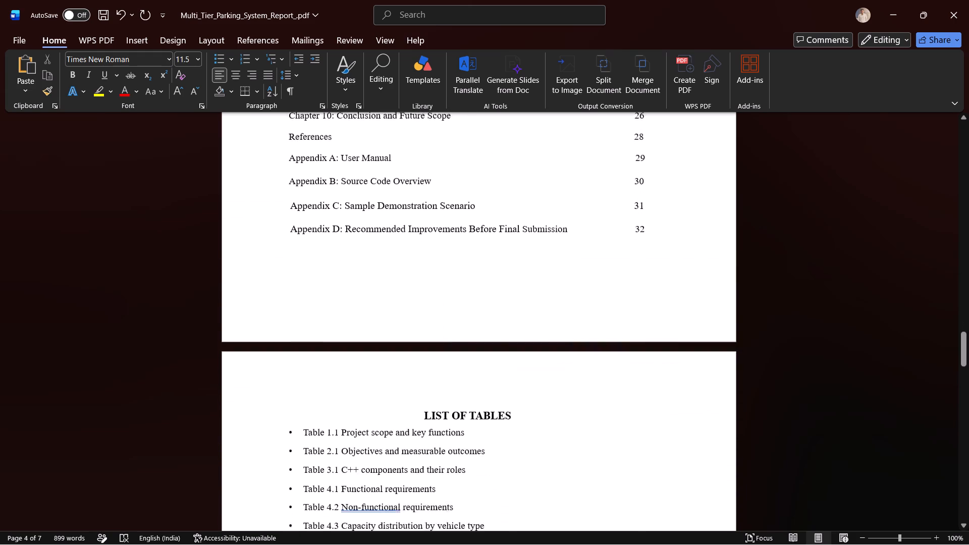
scroll(411, 270, down, 3)
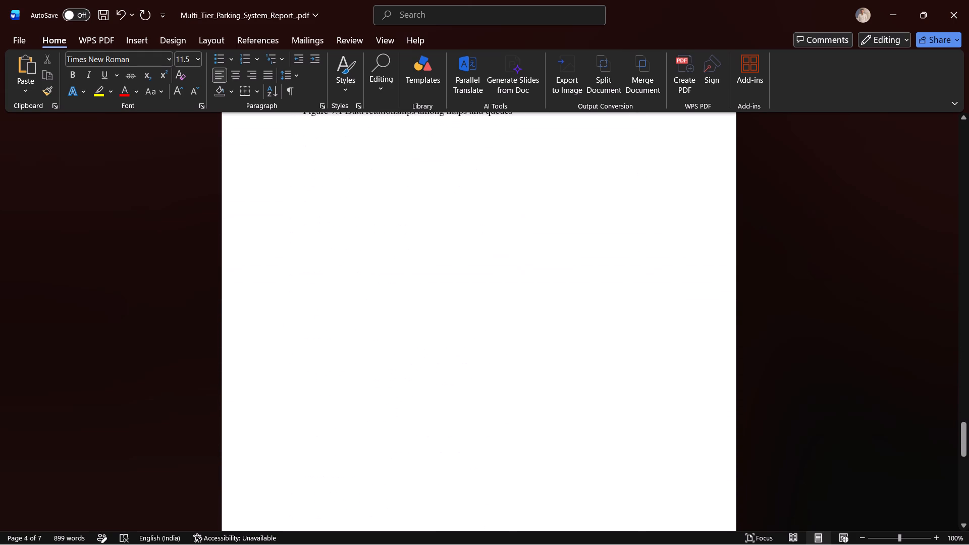
scroll(411, 270, down, 4)
scroll(411, 270, up, 1)
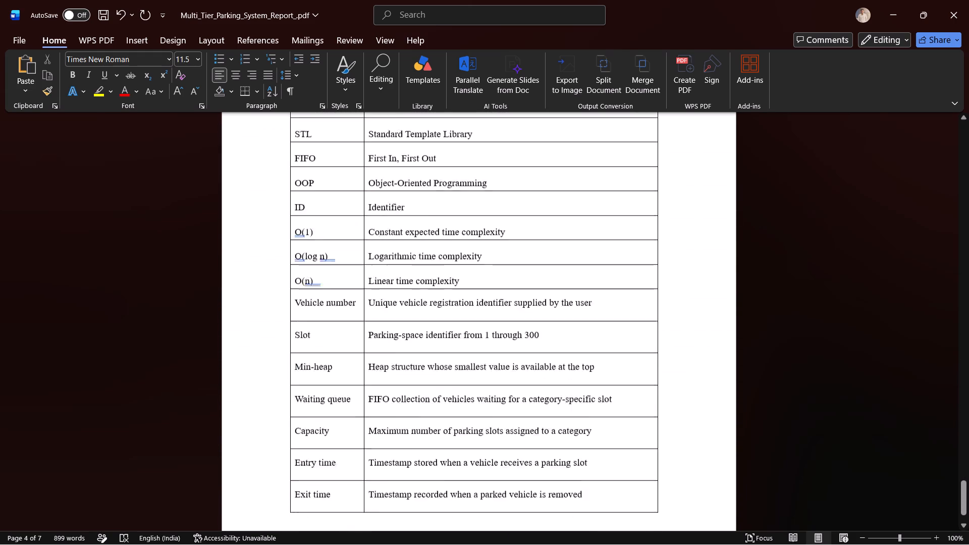
scroll(411, 270, up, 2)
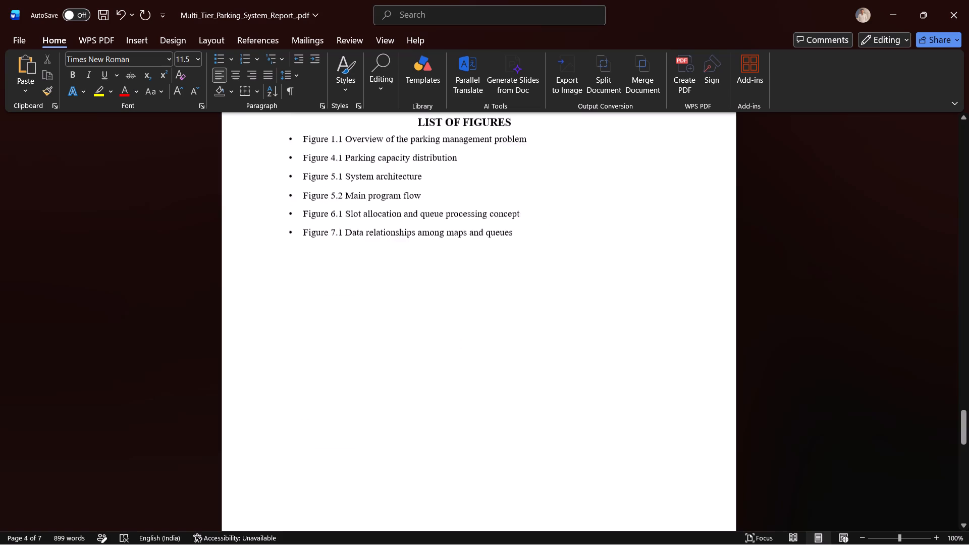
scroll(411, 270, up, 7)
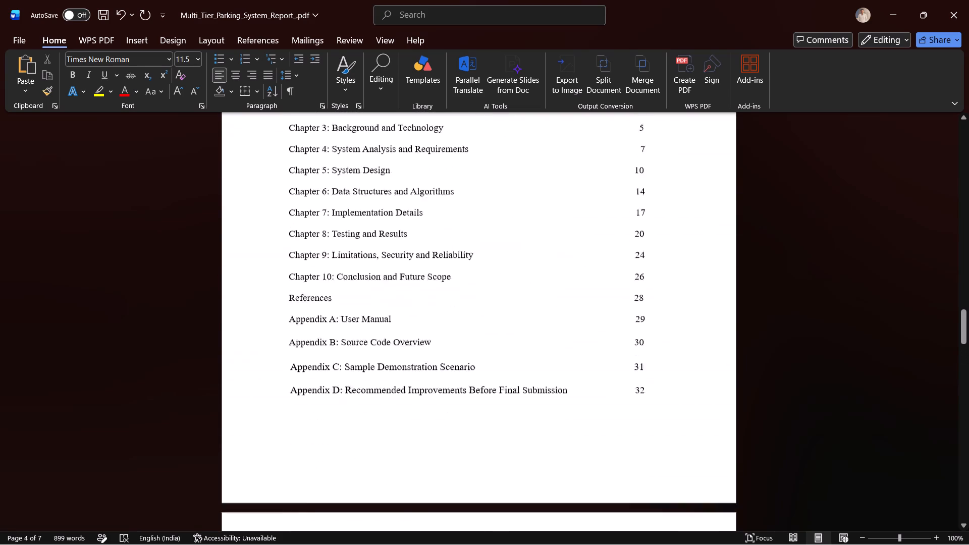
scroll(411, 270, up, 8)
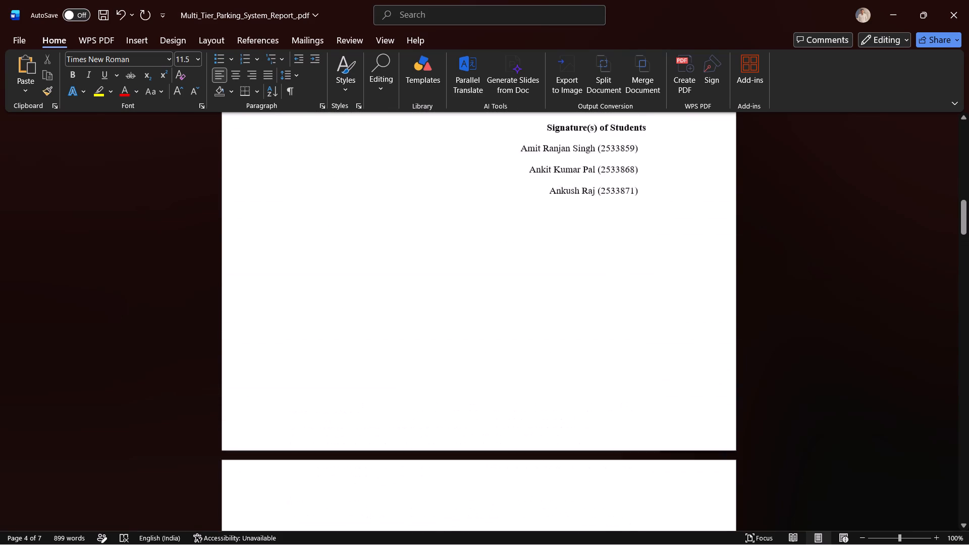
scroll(411, 270, up, 7)
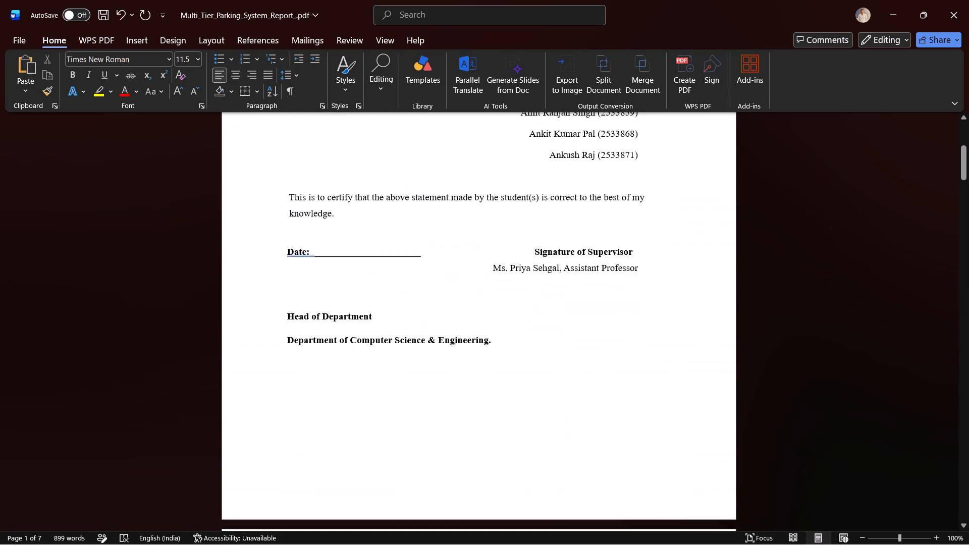
scroll(411, 270, up, 2)
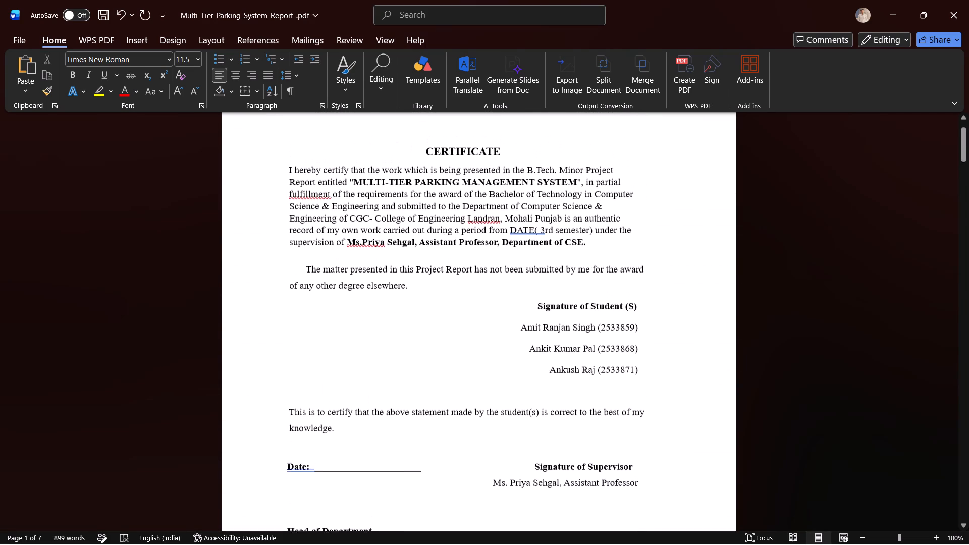
scroll(411, 270, up, 1)
scroll(411, 270, down, 2)
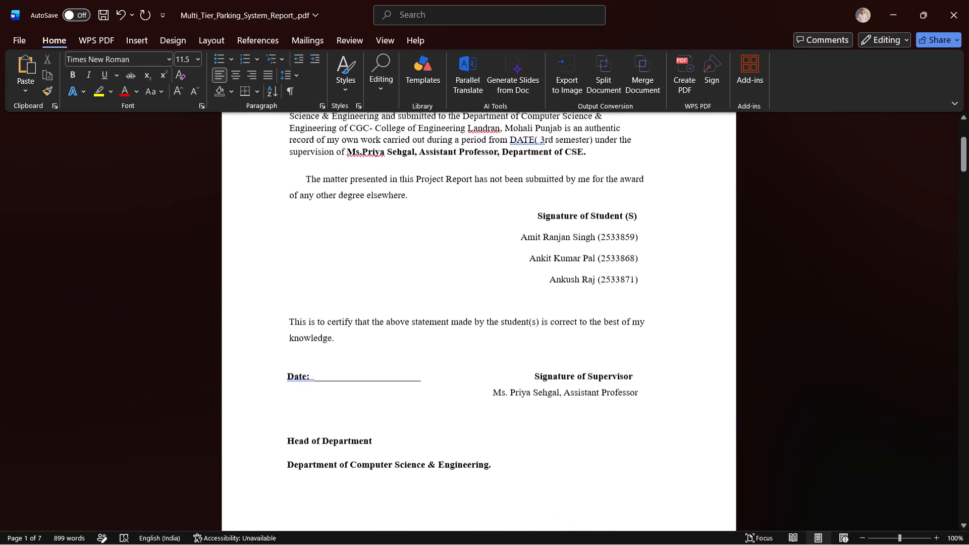
scroll(411, 270, down, 1)
Start saving the report to the Documents folder with the file type set to PDF (*.pdf).
key(ctrl+s)
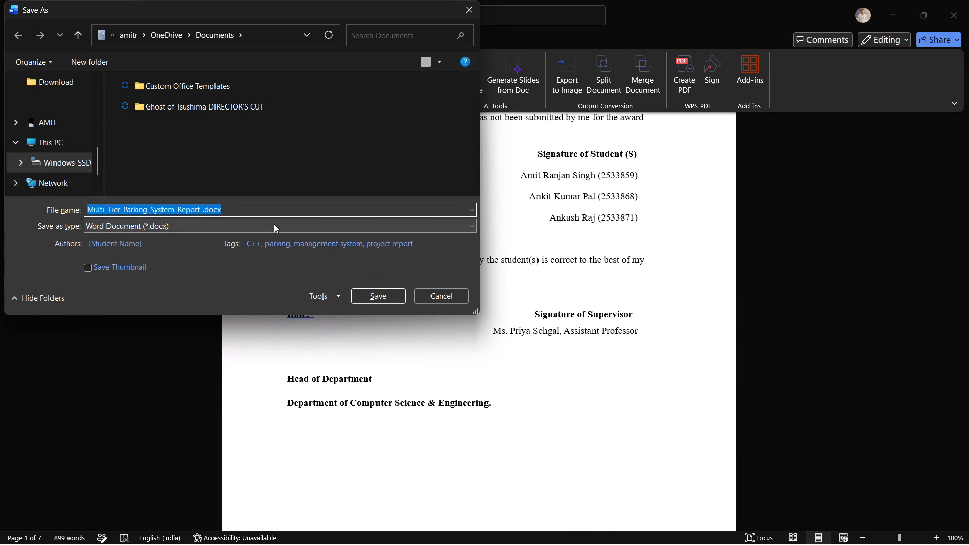
click(274, 224)
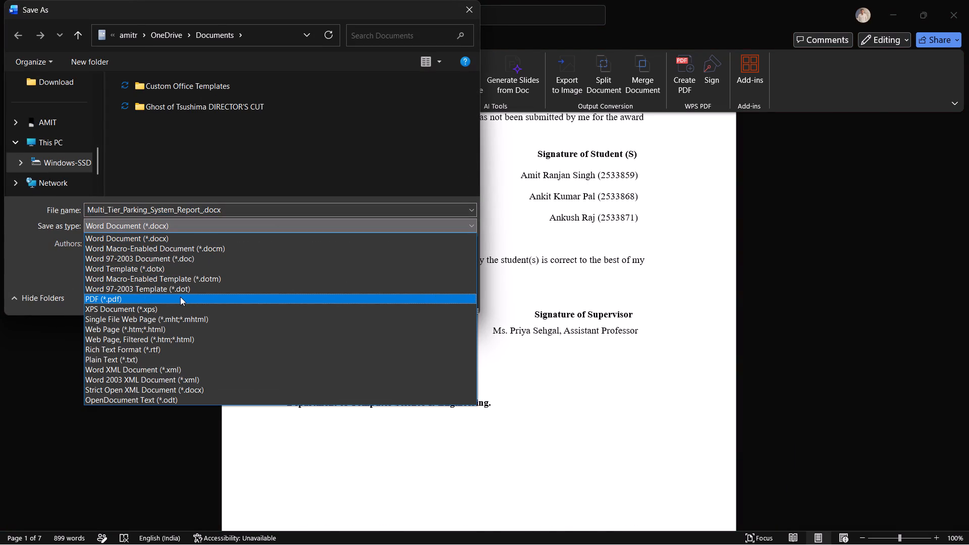
click(180, 297)
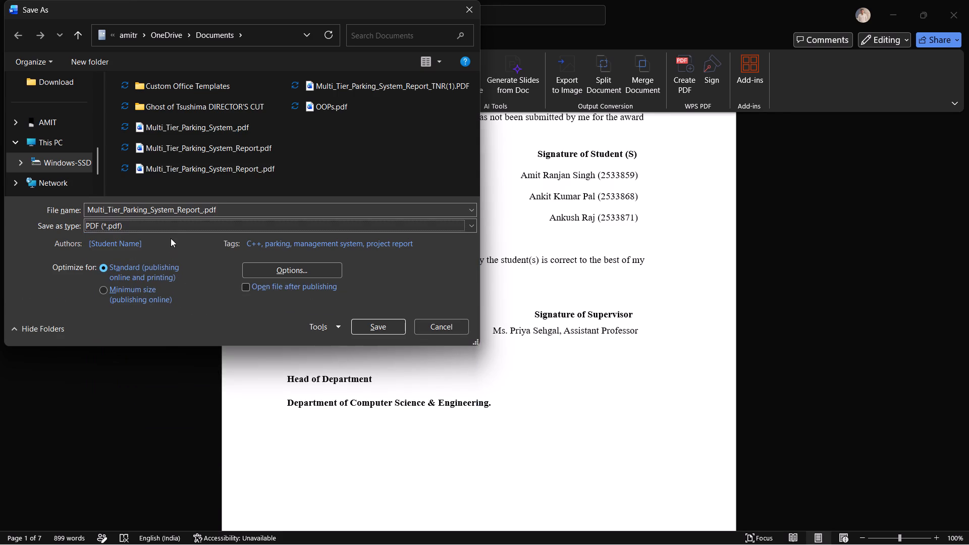
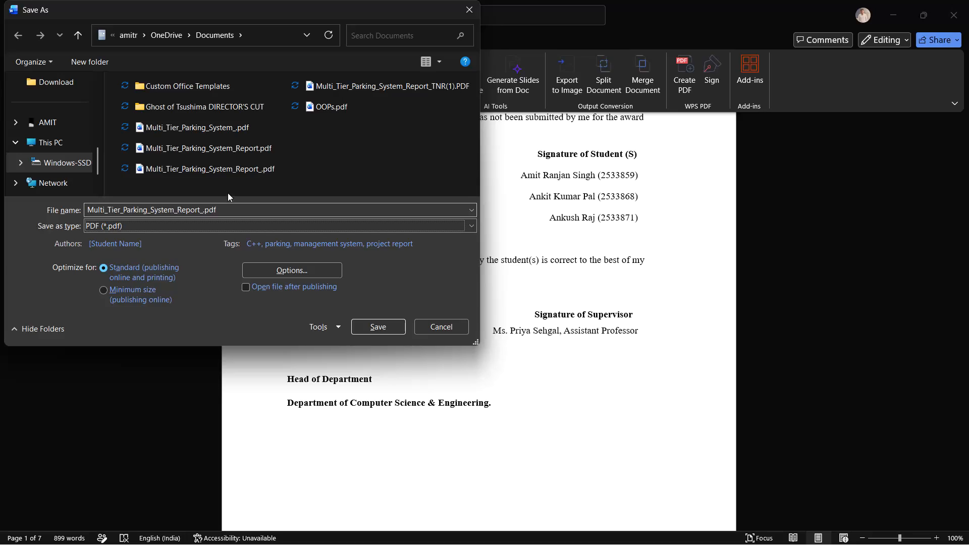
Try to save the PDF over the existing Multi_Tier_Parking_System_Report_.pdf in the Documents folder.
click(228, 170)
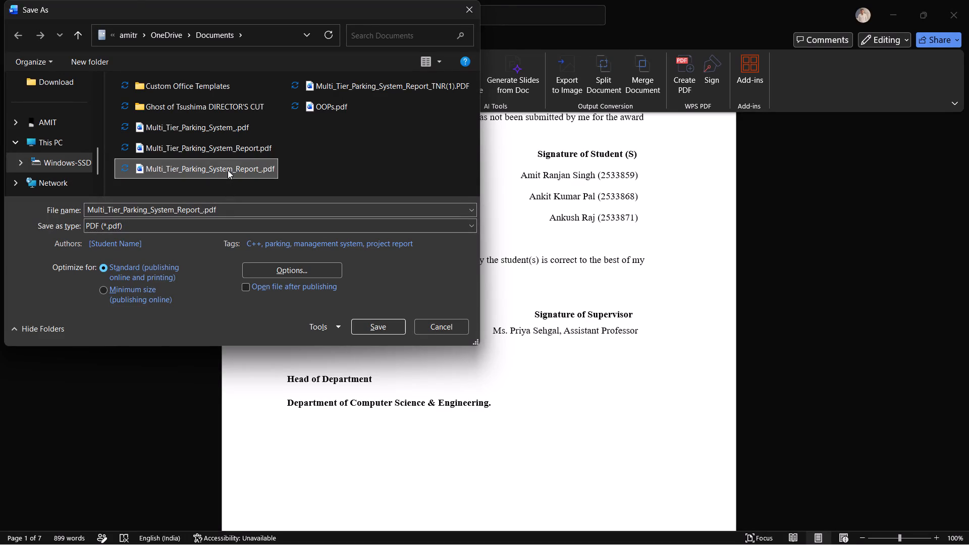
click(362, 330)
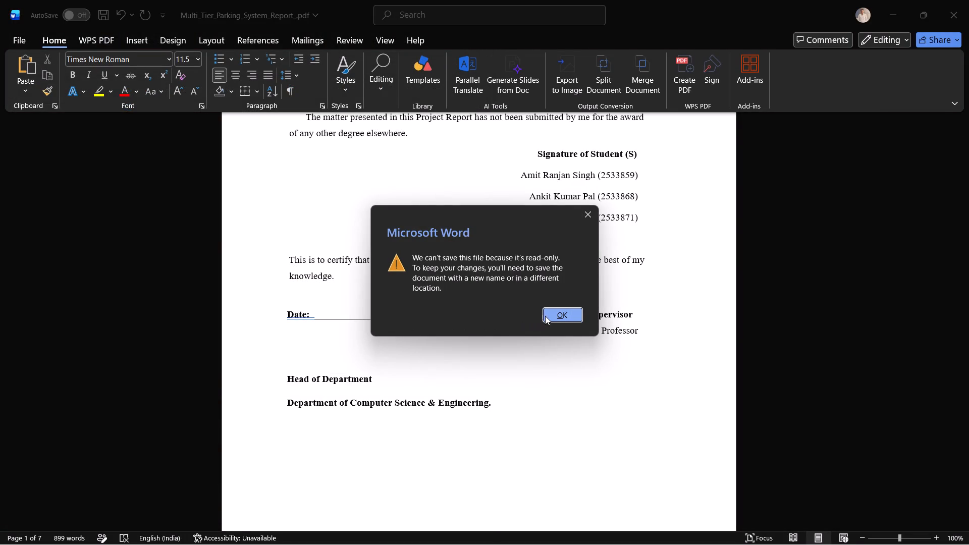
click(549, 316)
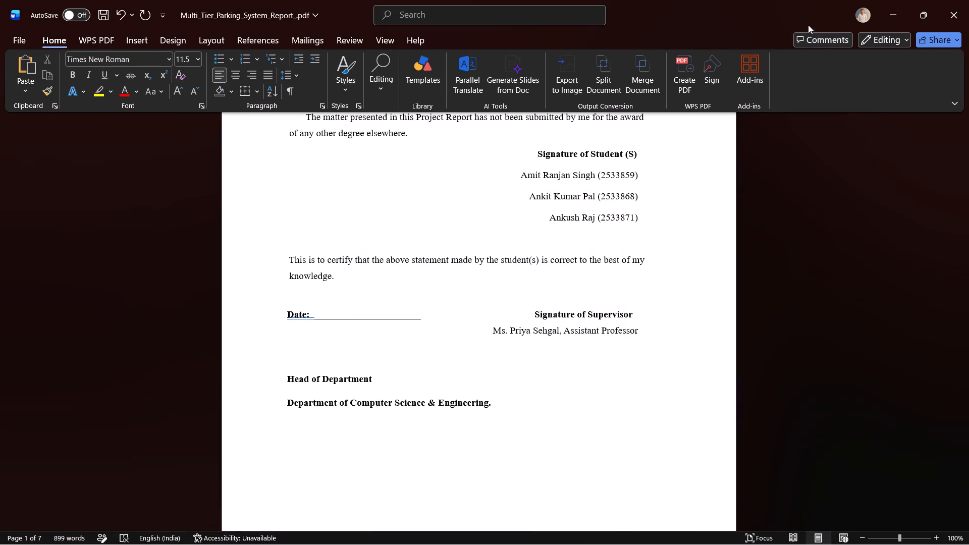
Set the current report window aside and close Multi_Tier_Parking_System_Report_TNR(1).PDF without saving its changes.
click(889, 13)
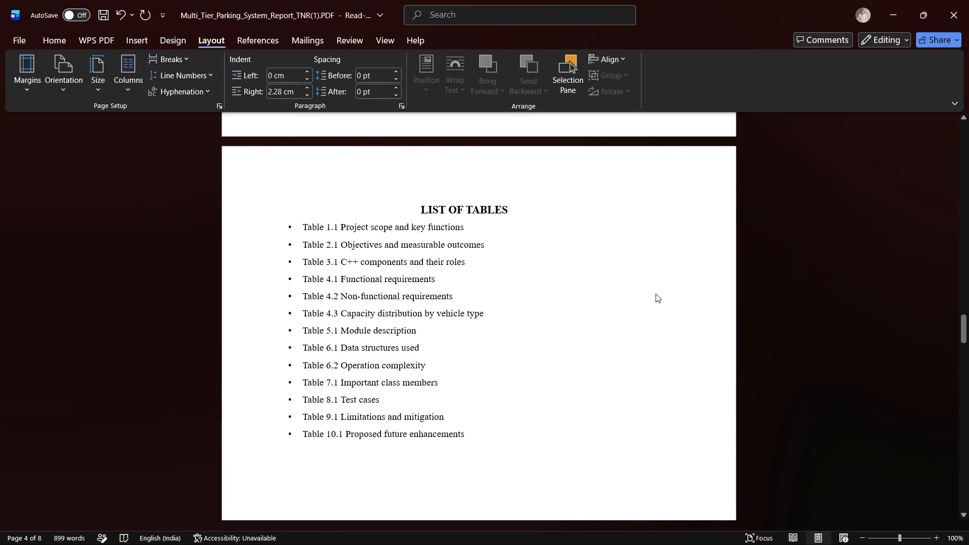
scroll(656, 294, down, 16)
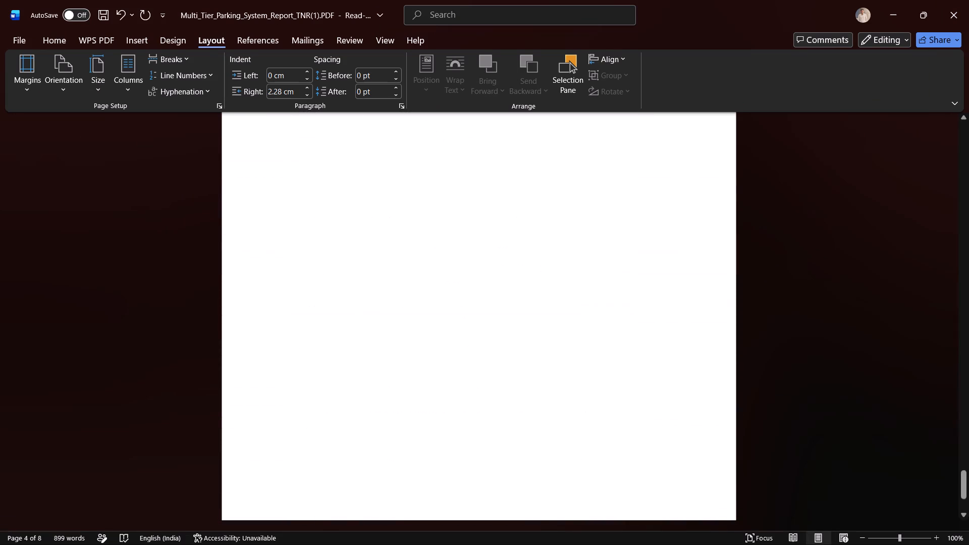
scroll(656, 294, up, 1)
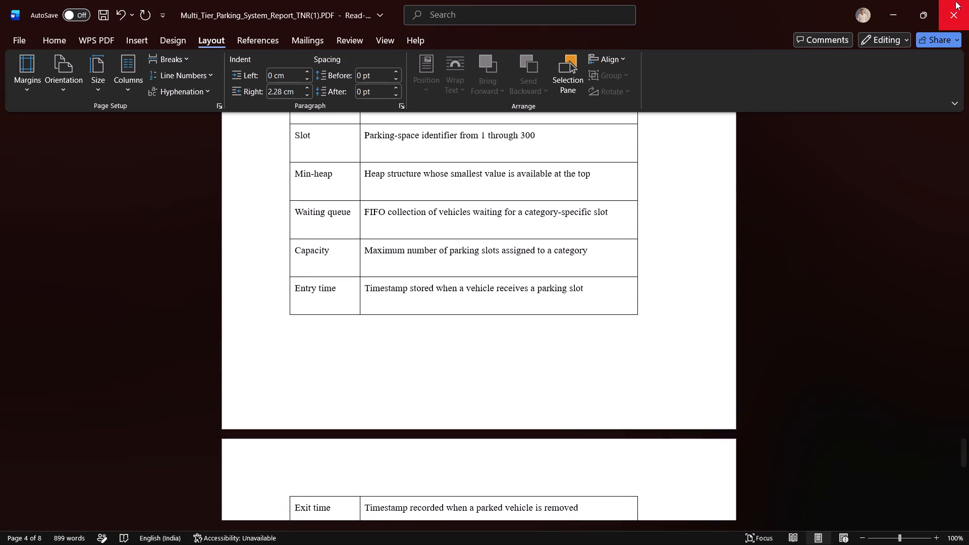
click(968, 0)
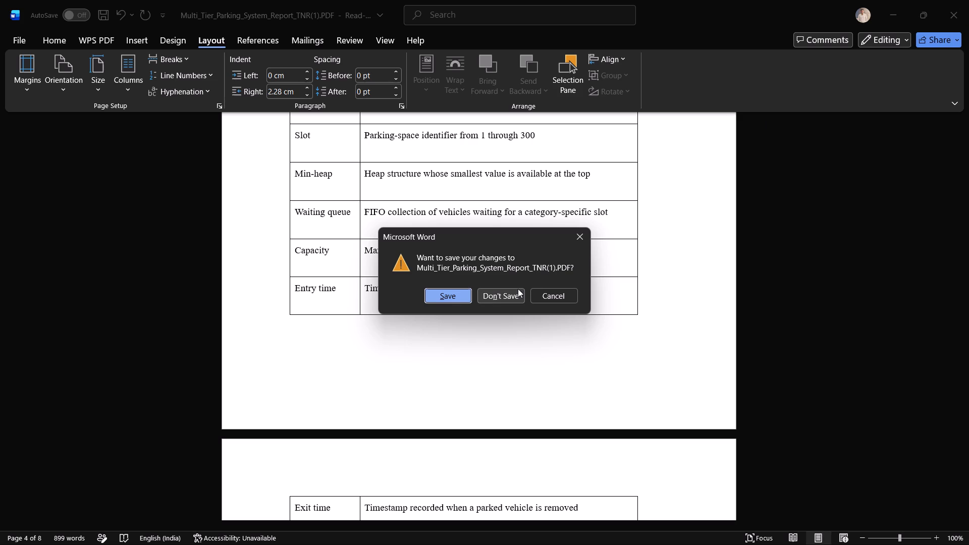
click(515, 289)
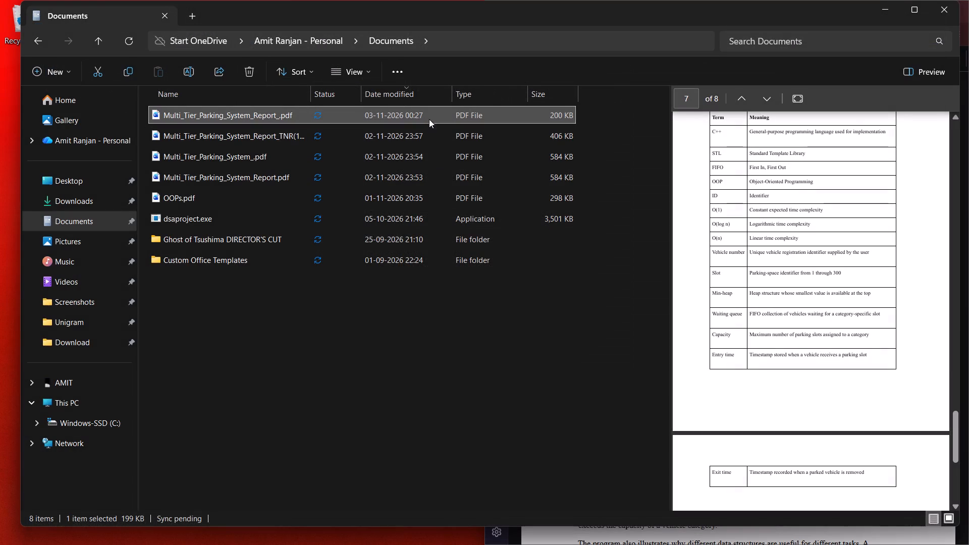
Return to Multi_Tier_Parking_System_Report_.pdf from the Documents folder and check its pages from the certificate to the abbreviations table.
double_click(428, 111)
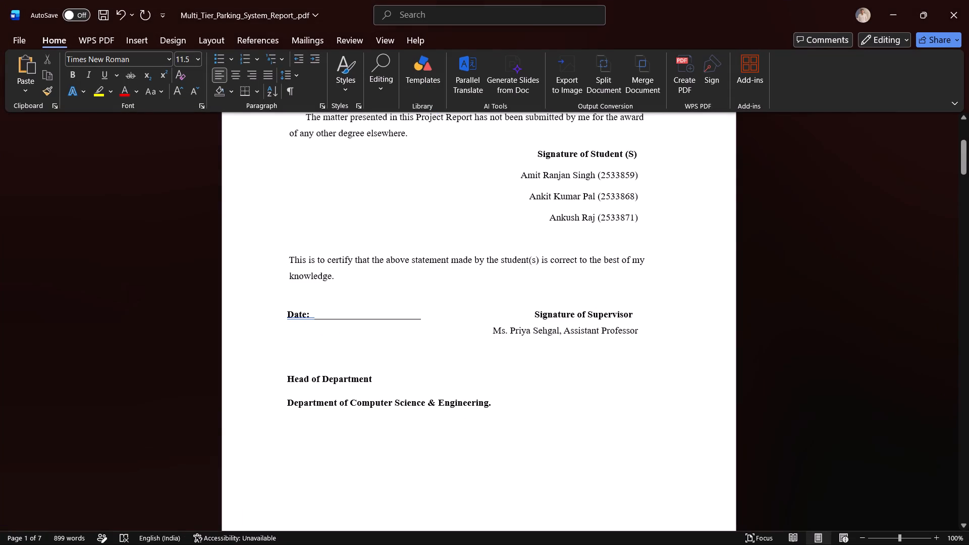
scroll(515, 322, down, 11)
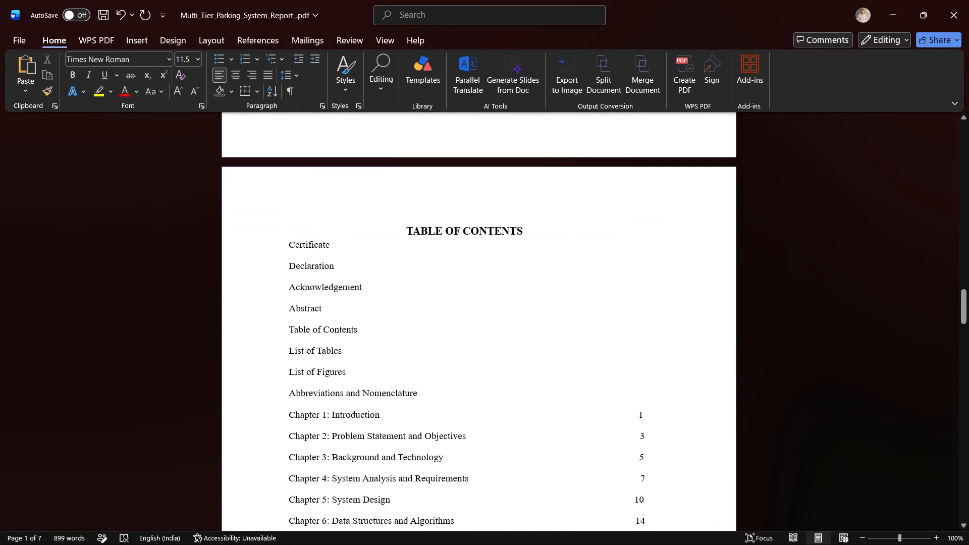
scroll(515, 322, down, 10)
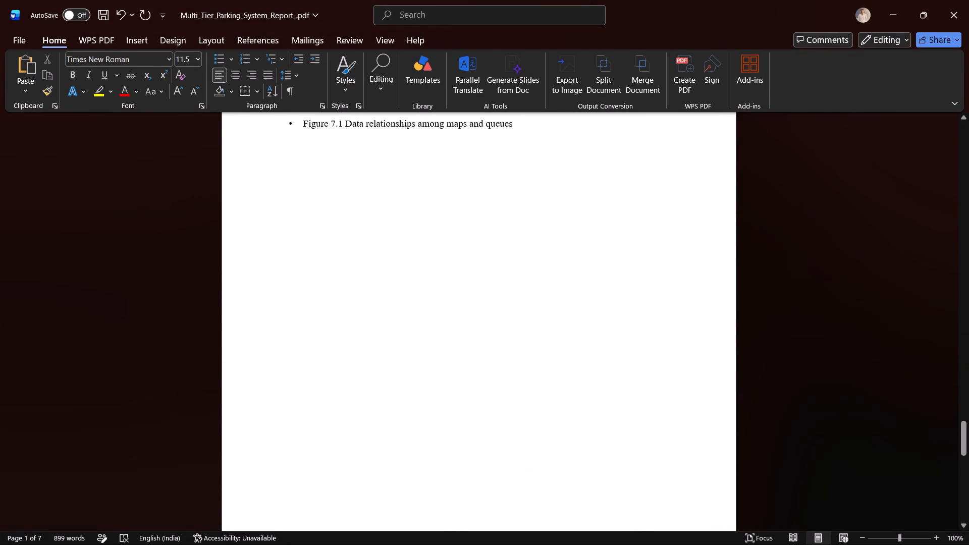
scroll(515, 322, down, 8)
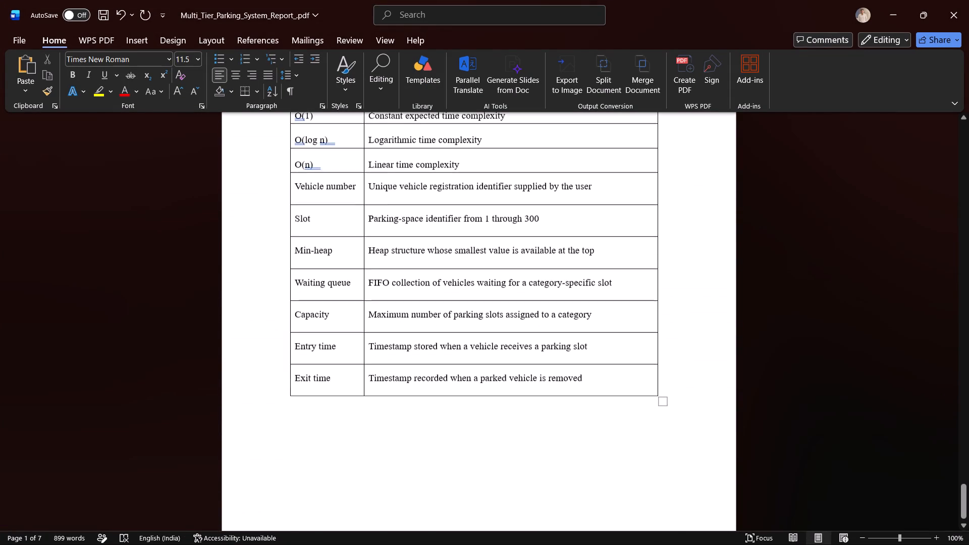
scroll(515, 322, up, 15)
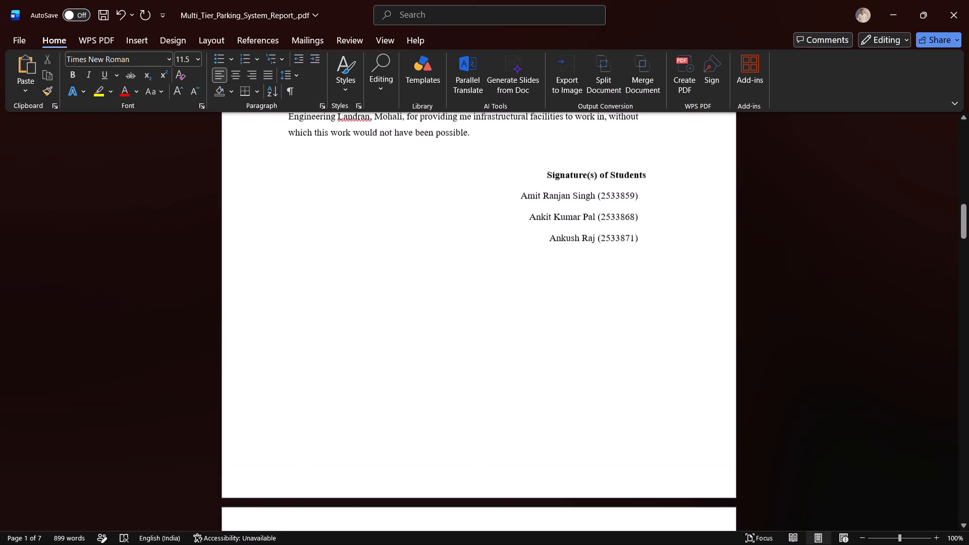
scroll(515, 322, up, 11)
scroll(515, 322, down, 3)
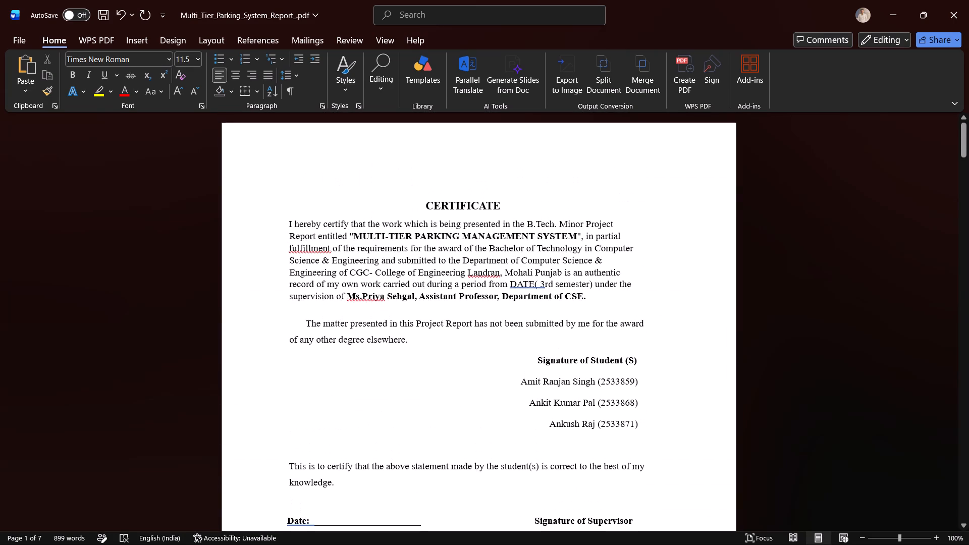
scroll(515, 322, down, 16)
scroll(515, 322, down, 6)
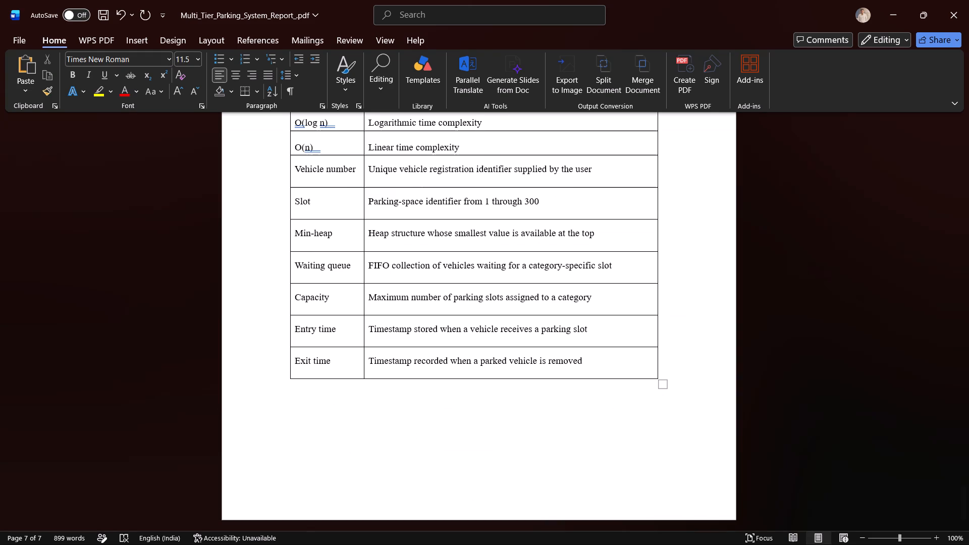
scroll(515, 322, up, 3)
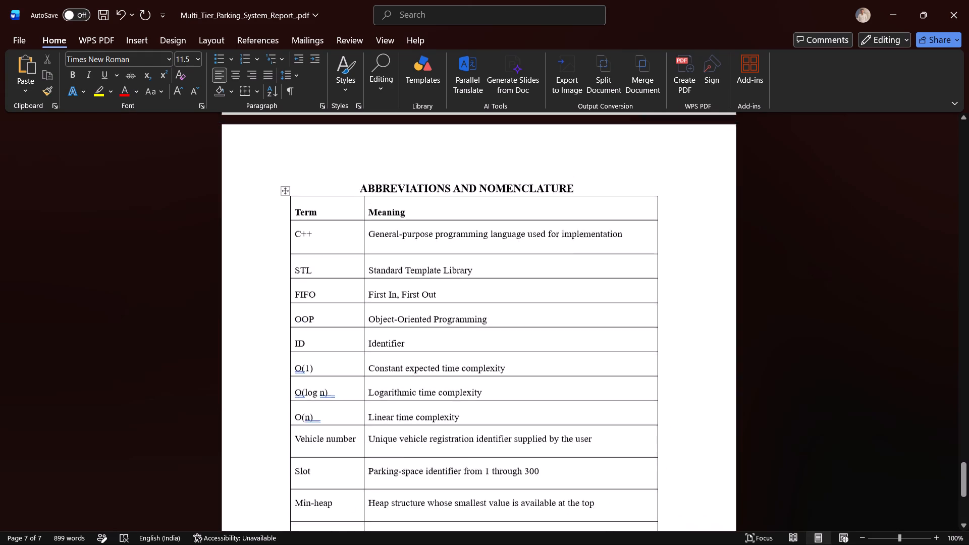
scroll(515, 322, up, 5)
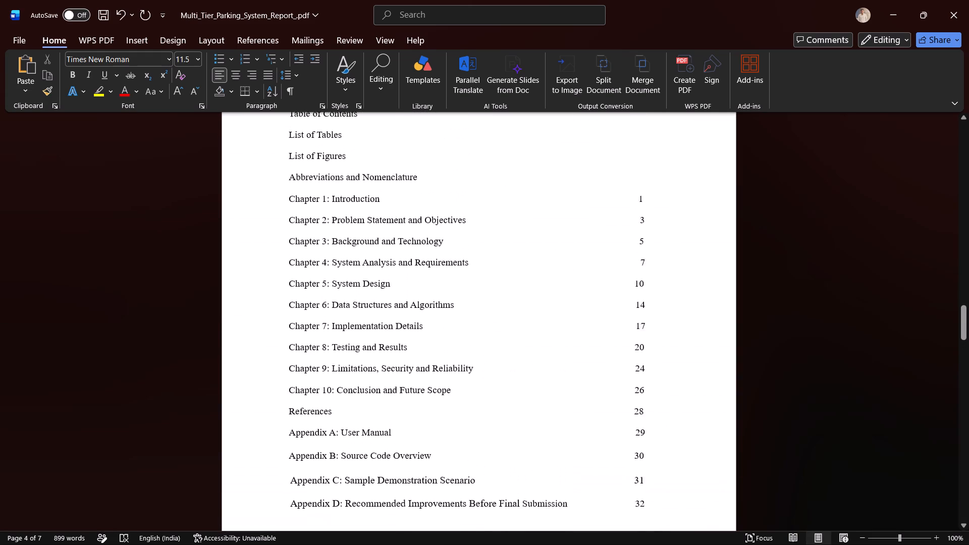
scroll(515, 322, up, 1)
scroll(515, 322, down, 1)
scroll(515, 322, up, 1)
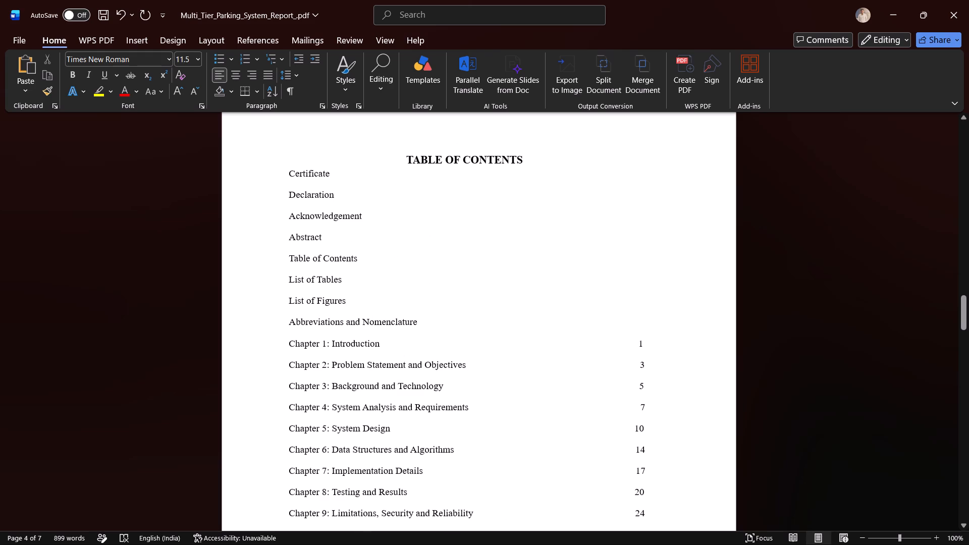
Delete the Declaration entry and its empty line from the table of contents.
click(340, 196)
key(BackSpace)
key(BackSpace)
key(BackSpace)
key(BackSpace)
key(BackSpace)
key(BackSpace)
key(BackSpace)
key(BackSpace)
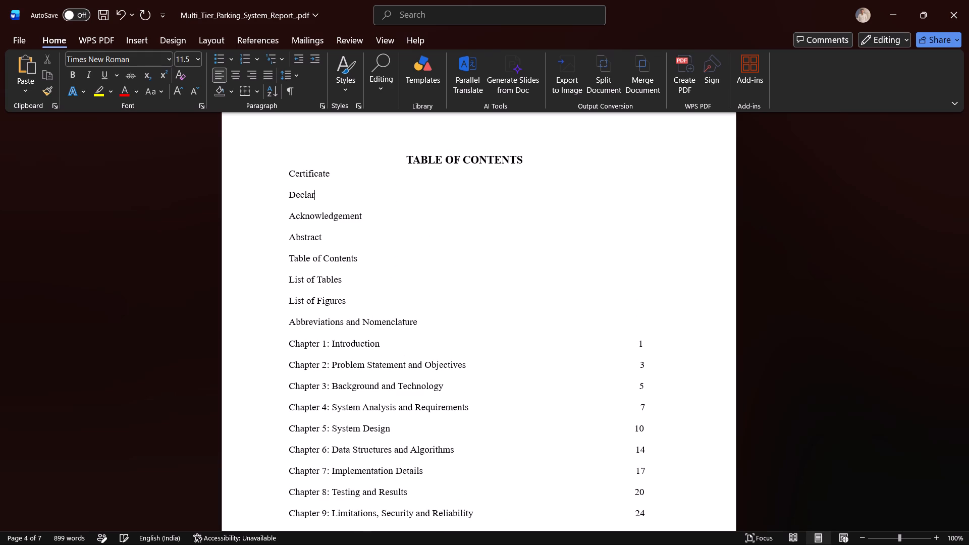
key(BackSpace)
key(BackSpace)
key(BackSpace)
key(BackSpace)
key(BackSpace)
key(BackSpace)
key(BackSpace)
key(BackSpace)
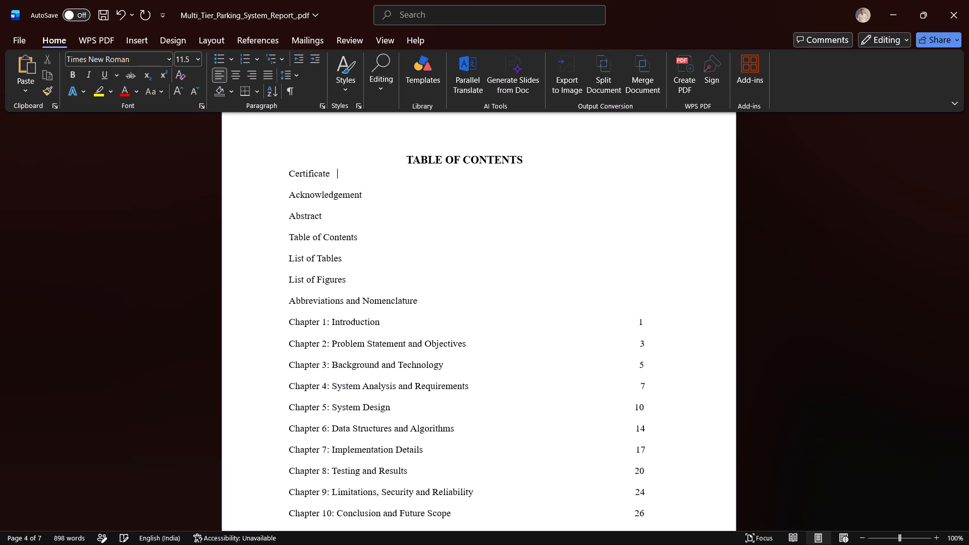
Check the page layout from the table of contents to the abbreviations table and back up to the certificate.
scroll(340, 196, down, 3)
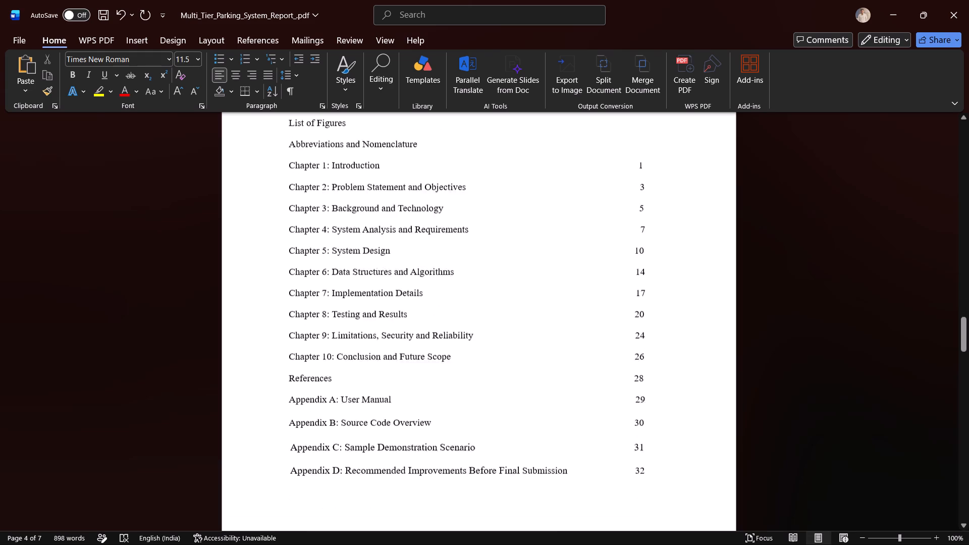
scroll(340, 196, down, 6)
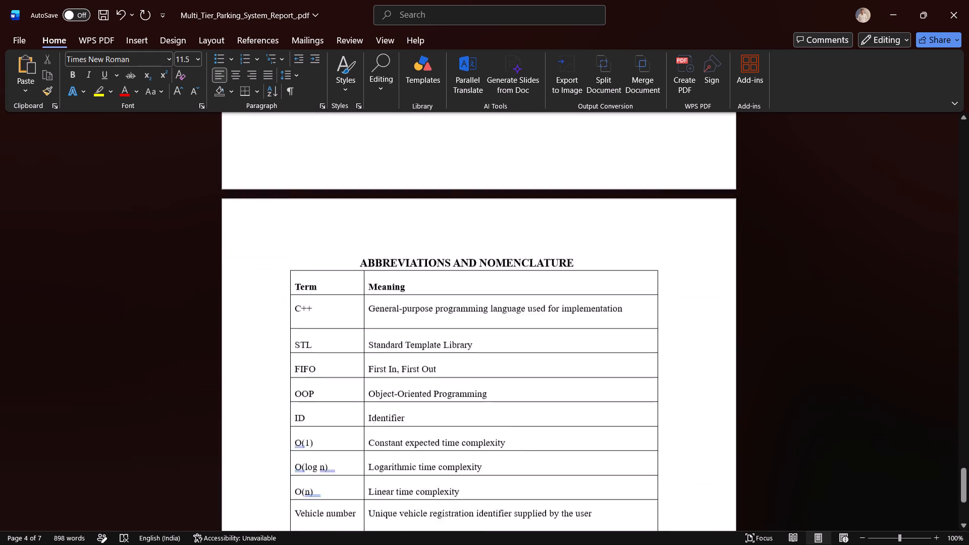
scroll(340, 196, up, 4)
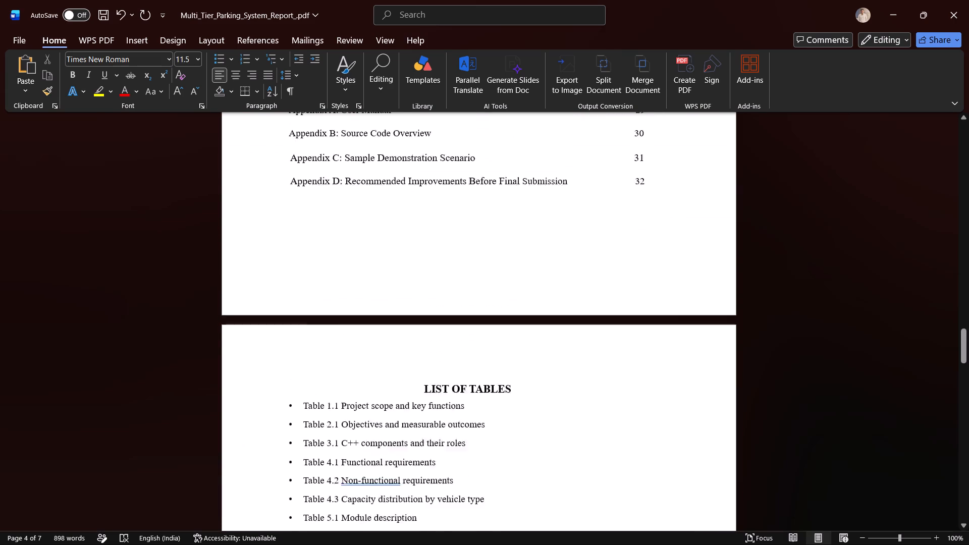
scroll(340, 196, up, 4)
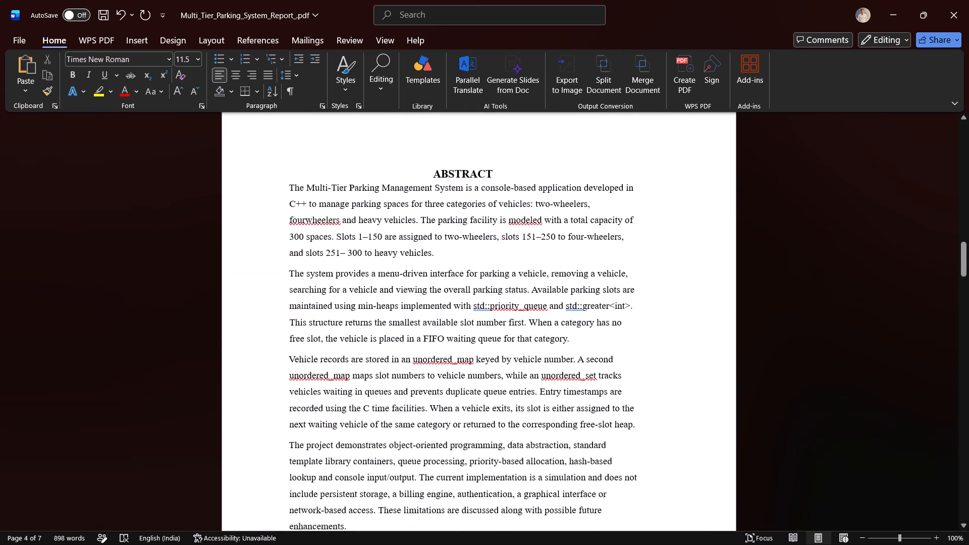
scroll(340, 196, up, 4)
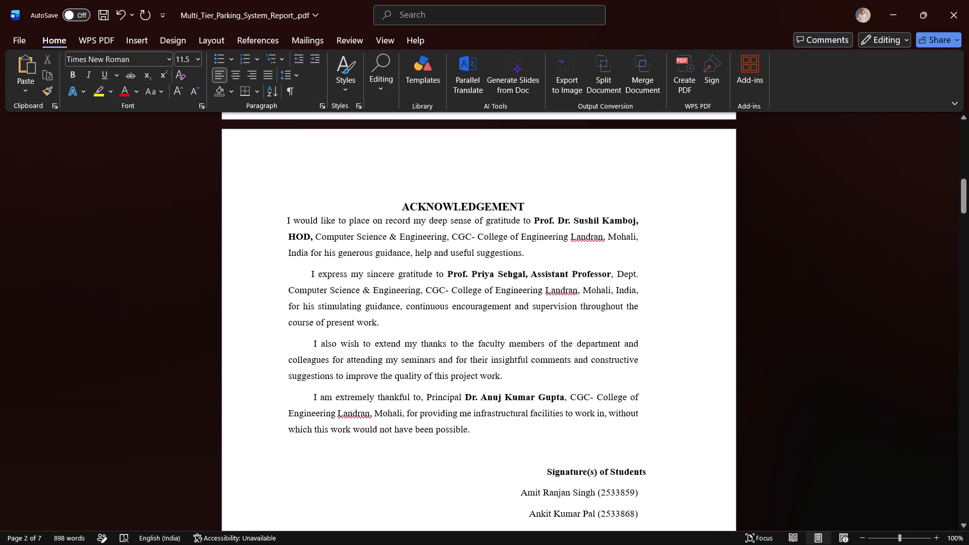
scroll(340, 196, up, 4)
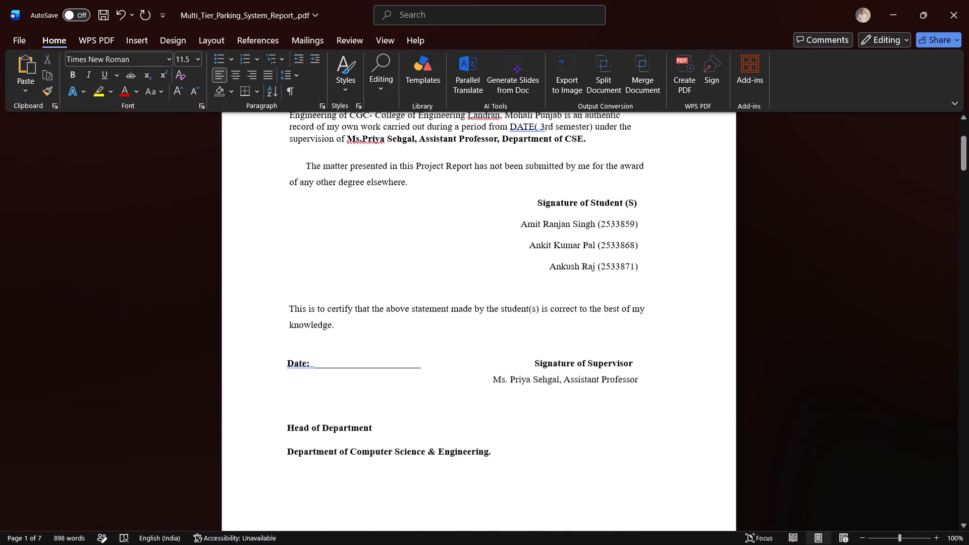
scroll(340, 196, up, 2)
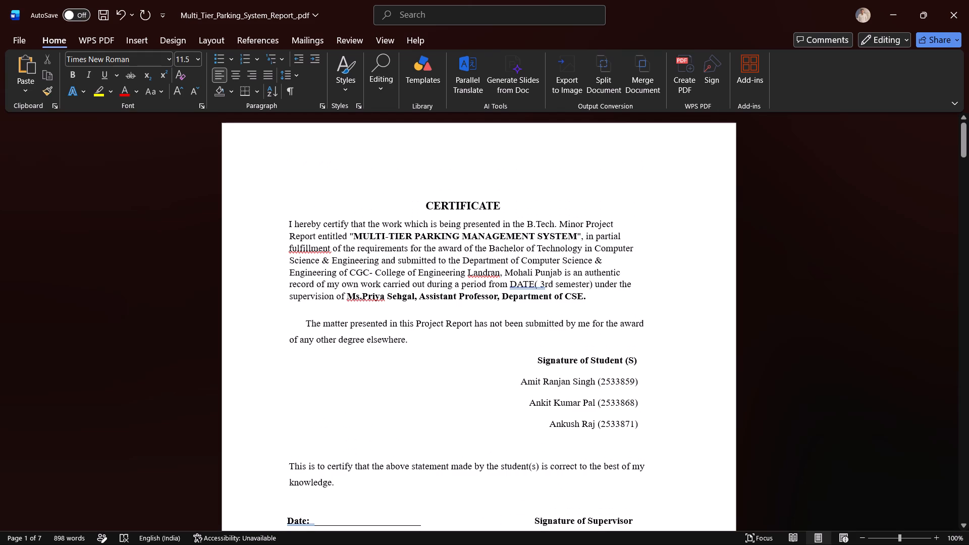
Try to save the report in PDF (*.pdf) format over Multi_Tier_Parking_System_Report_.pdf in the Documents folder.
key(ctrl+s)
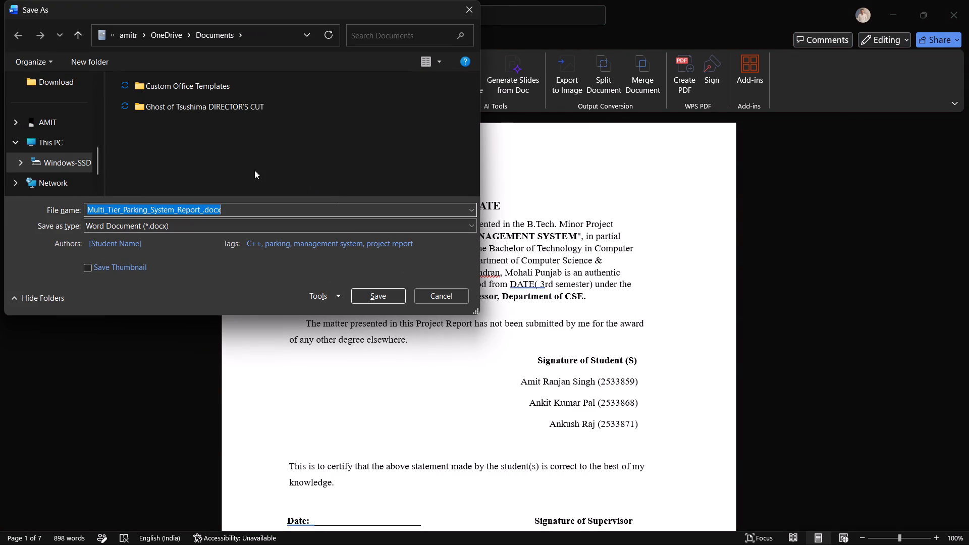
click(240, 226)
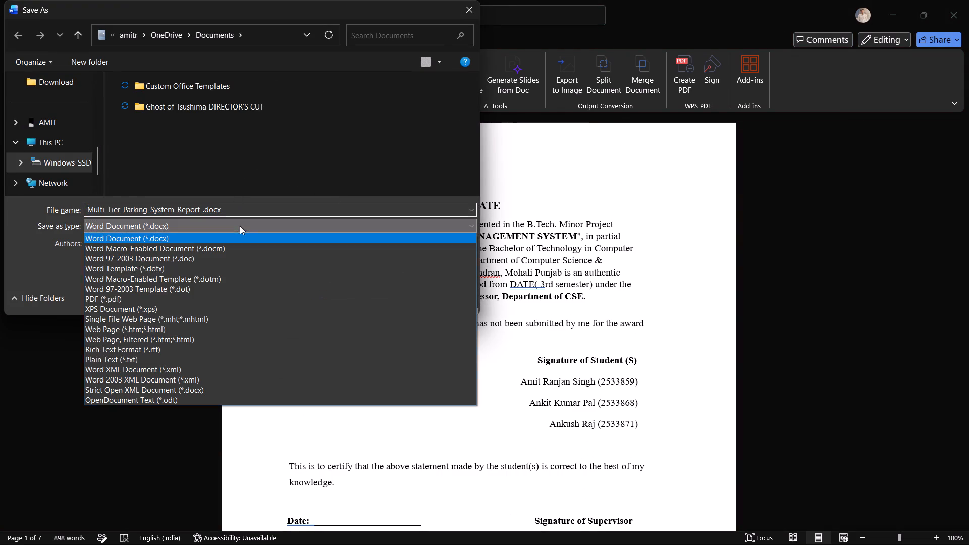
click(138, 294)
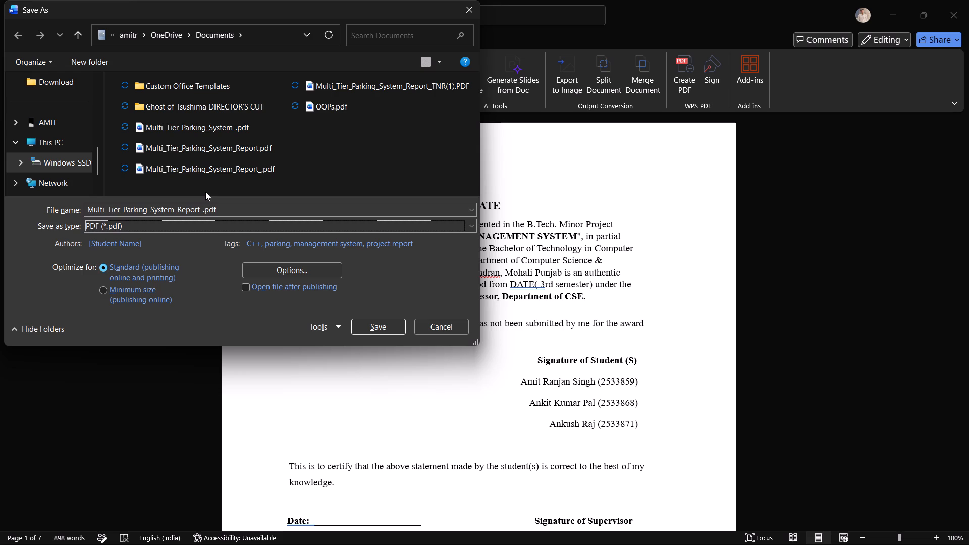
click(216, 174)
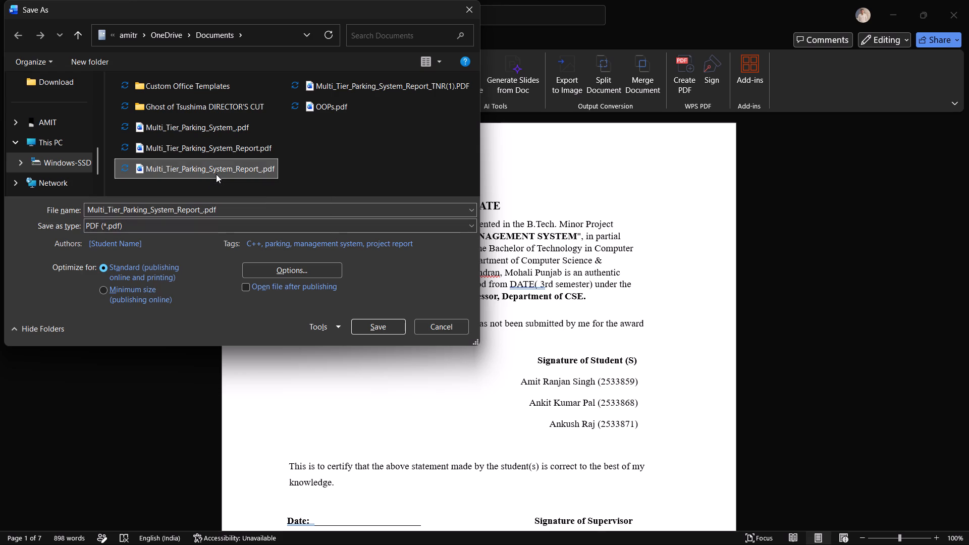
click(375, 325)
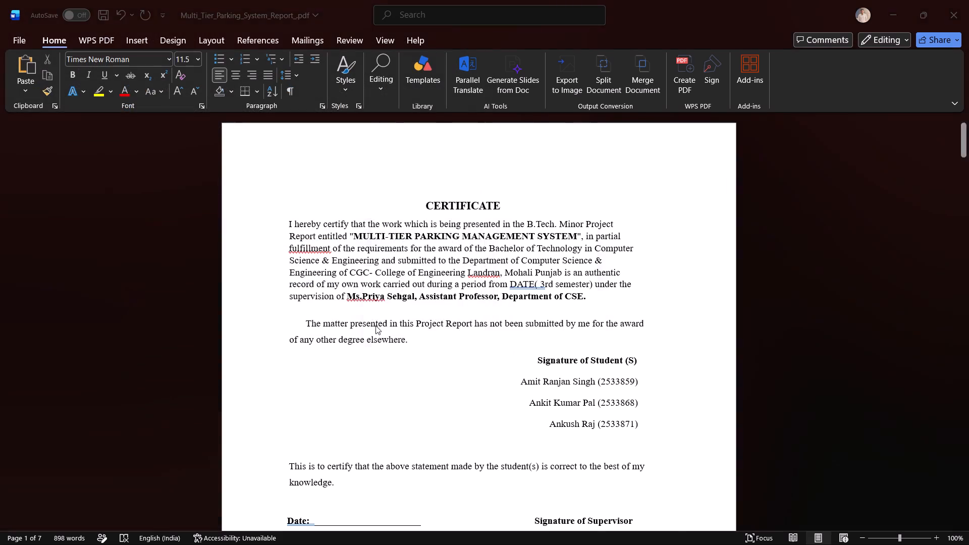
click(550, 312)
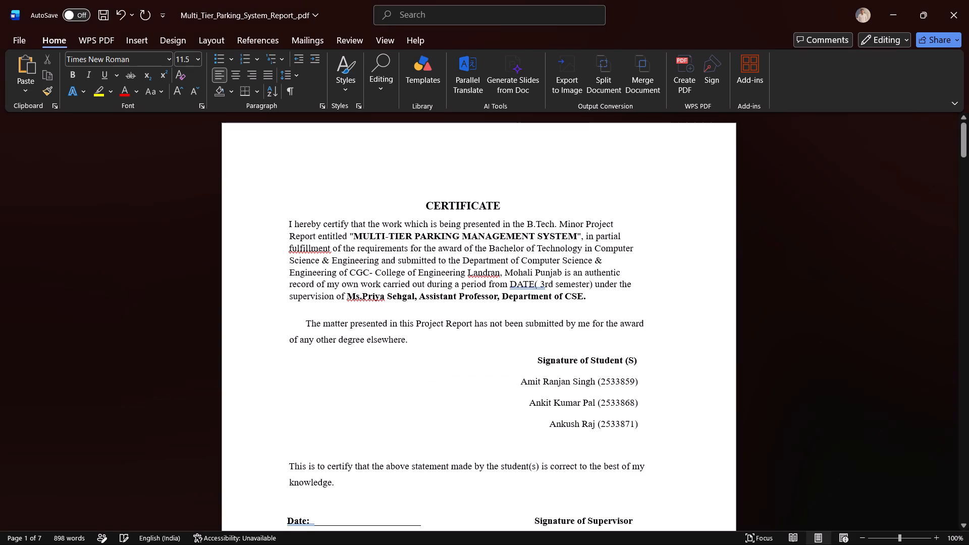
Switch to the Documents folder, refresh it, and check the previewed pages of Multi_Tier_Parking_System_Report_.pdf through to the last one.
click(883, 2)
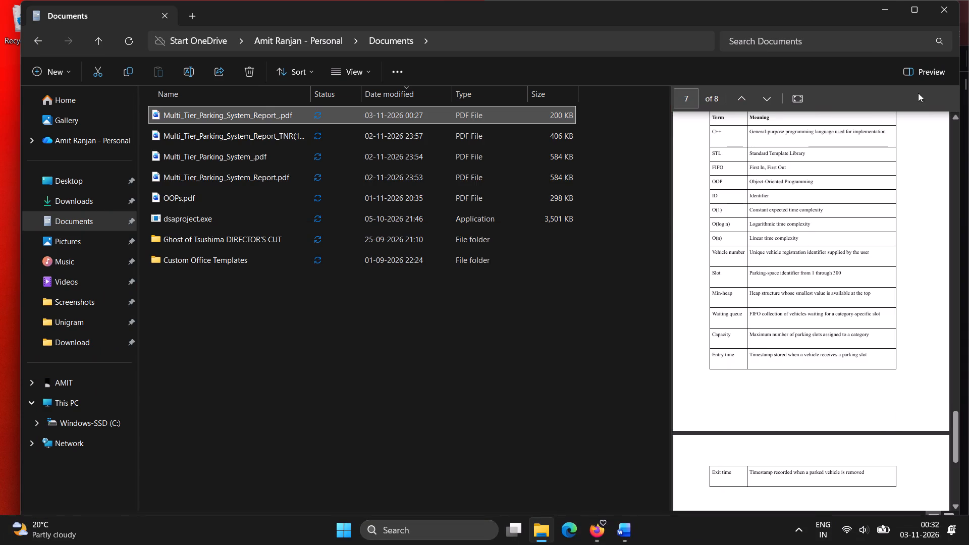
click(514, 113)
scroll(769, 314, down, 3)
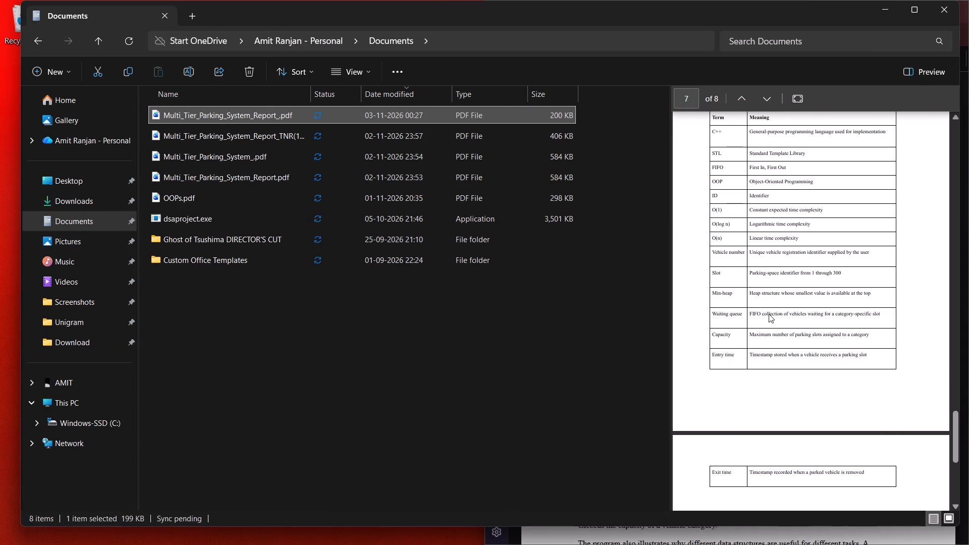
scroll(769, 314, down, 1)
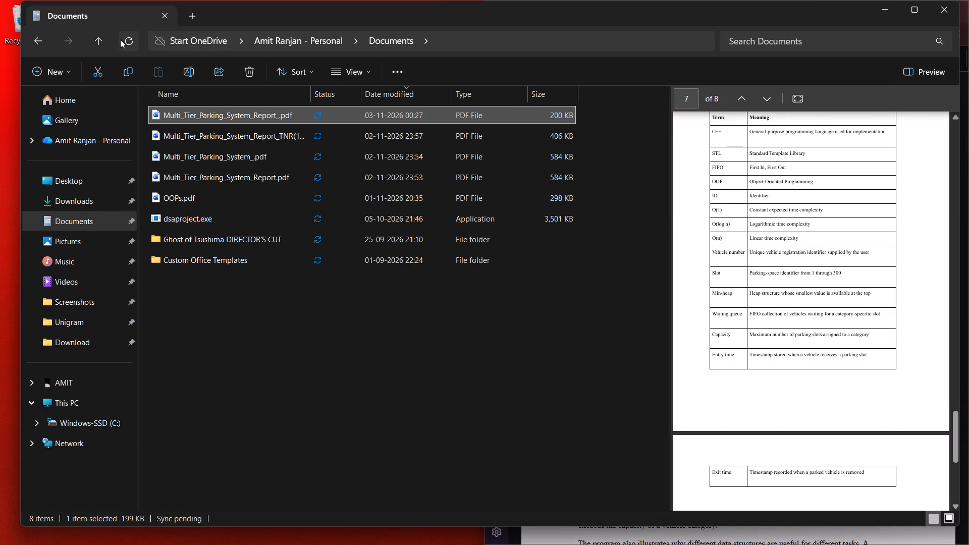
click(130, 42)
click(222, 192)
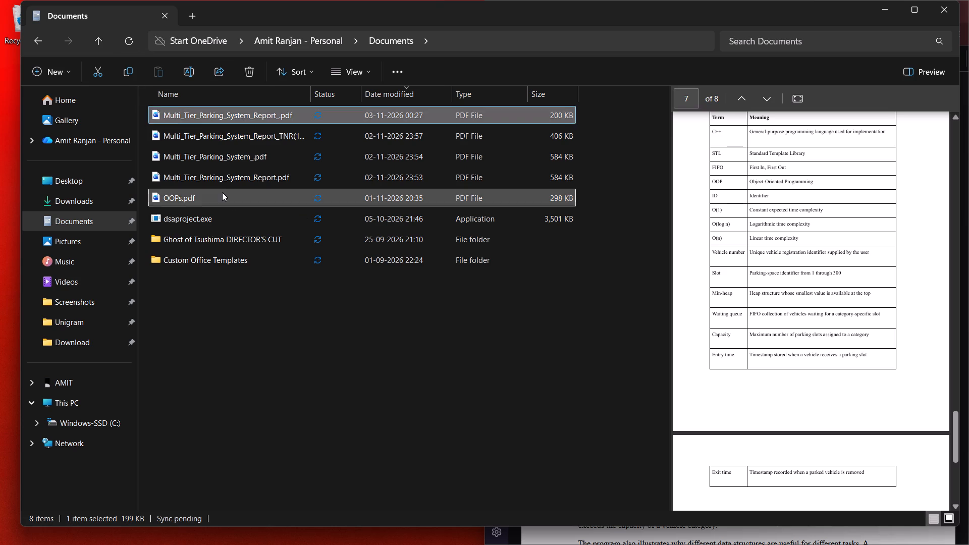
click(243, 118)
scroll(828, 422, down, 4)
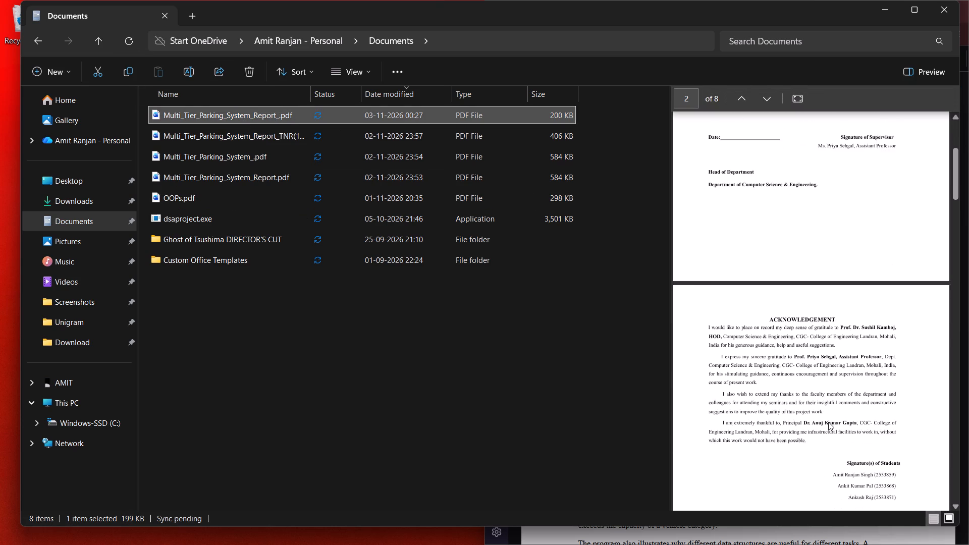
scroll(828, 422, down, 9)
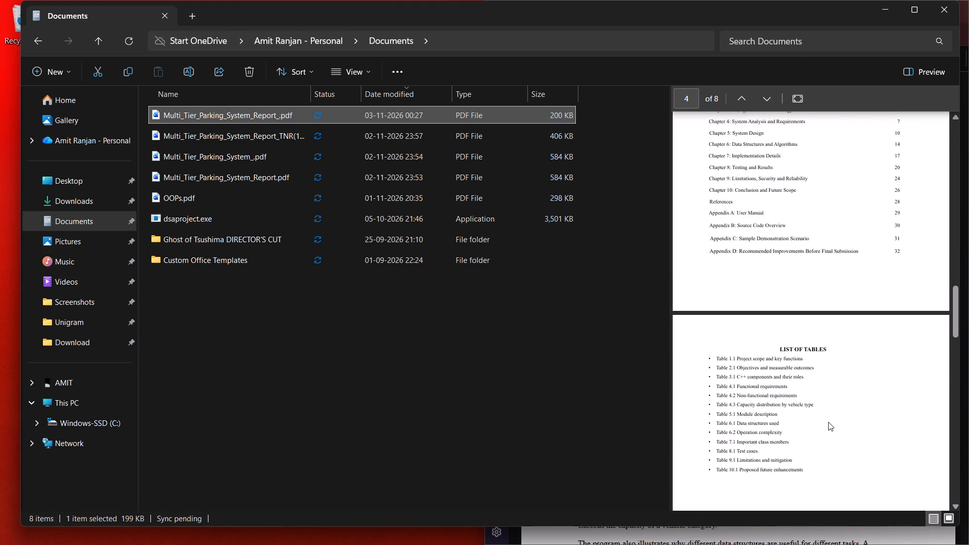
scroll(828, 422, down, 3)
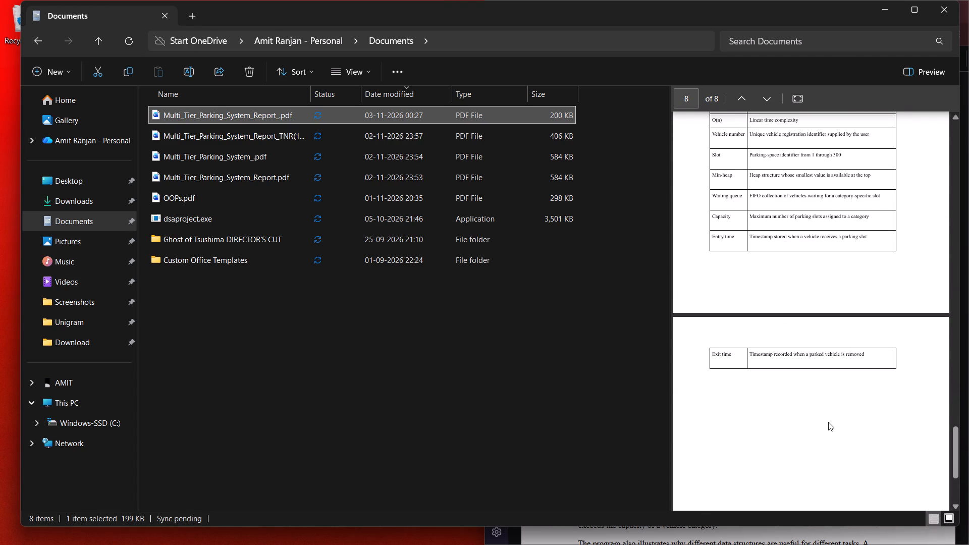
Return to the report in Word, check its pages down to the abbreviations table, and close it without saving the changes.
click(627, 529)
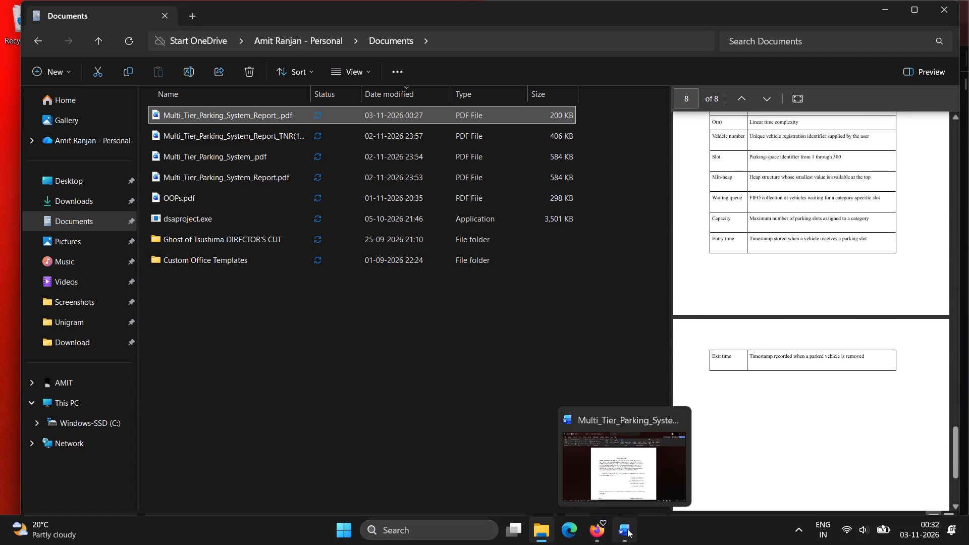
scroll(669, 322, down, 11)
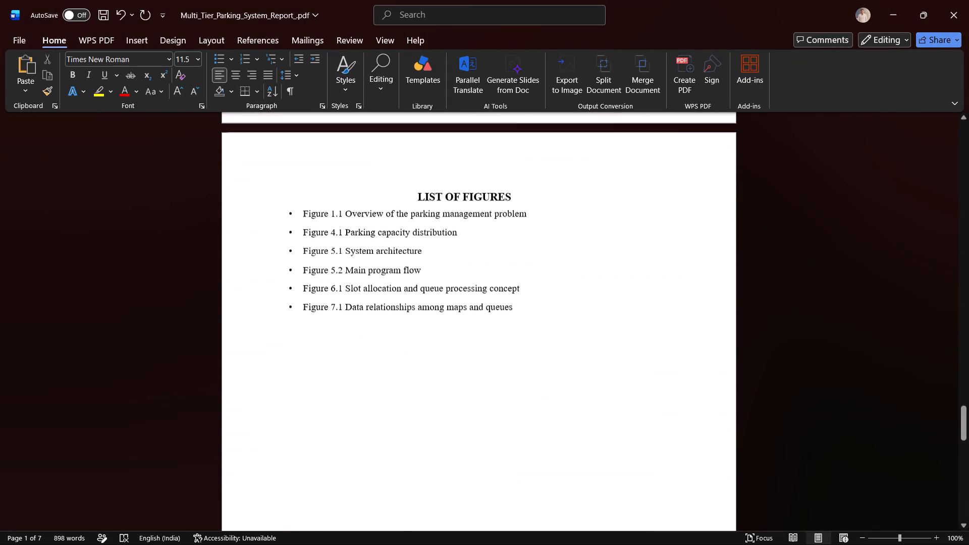
scroll(669, 322, down, 3)
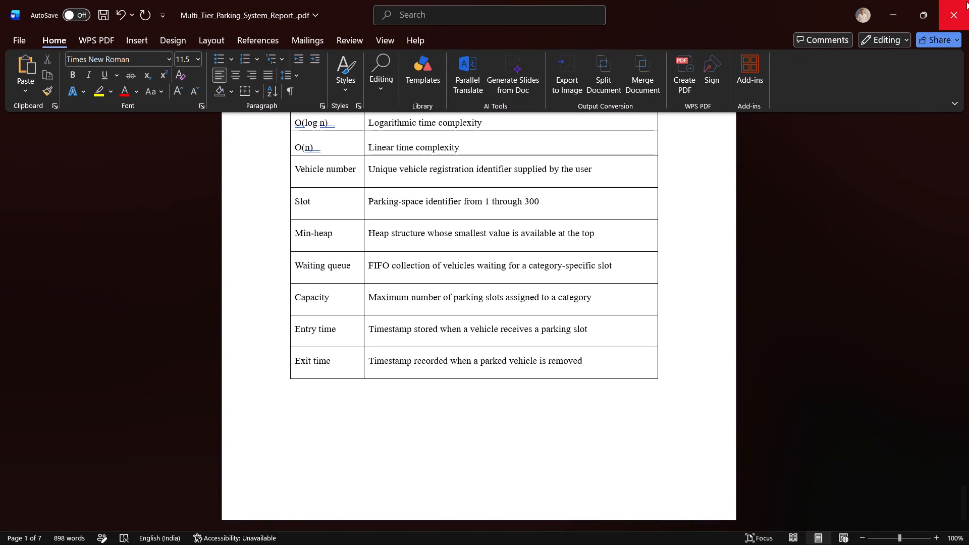
click(965, 3)
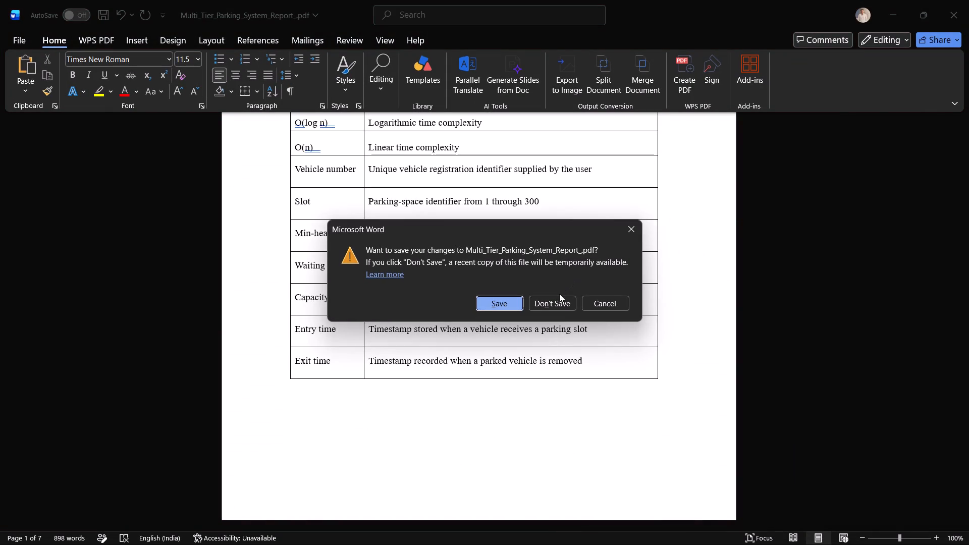
click(559, 303)
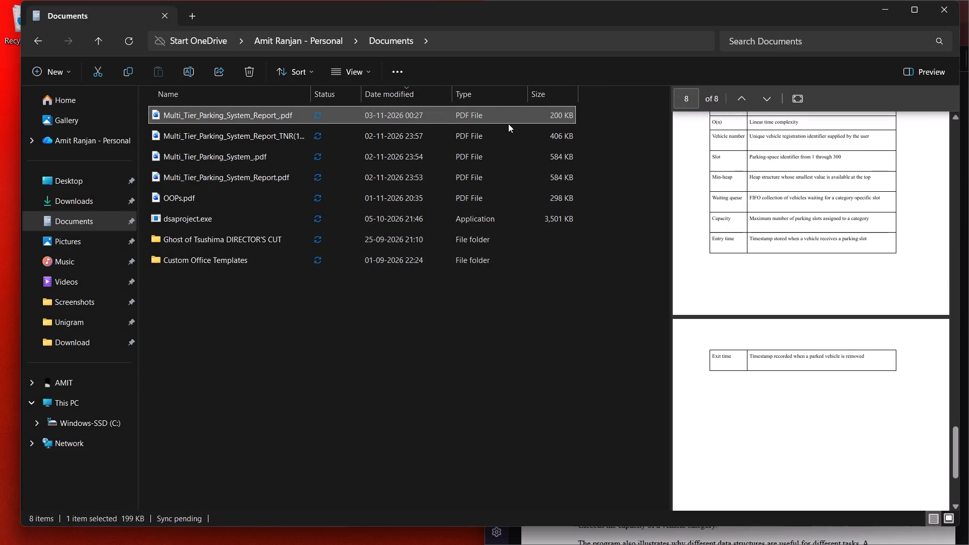
Open Multi_Tier_Parking_System_Report_.pdf in Firefox, check its pages through to the end of the abbreviations table, and close the browser window.
click(507, 121)
right_click(507, 121)
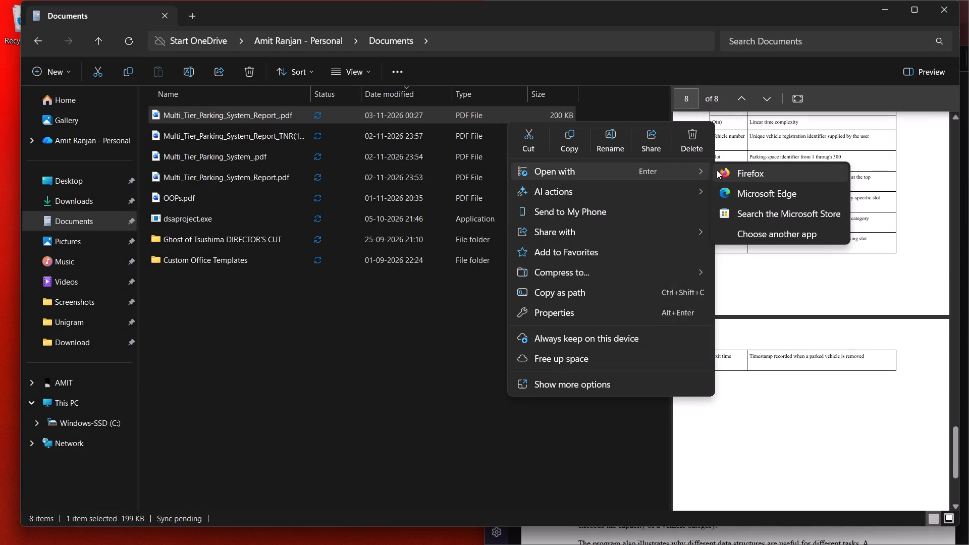
click(717, 170)
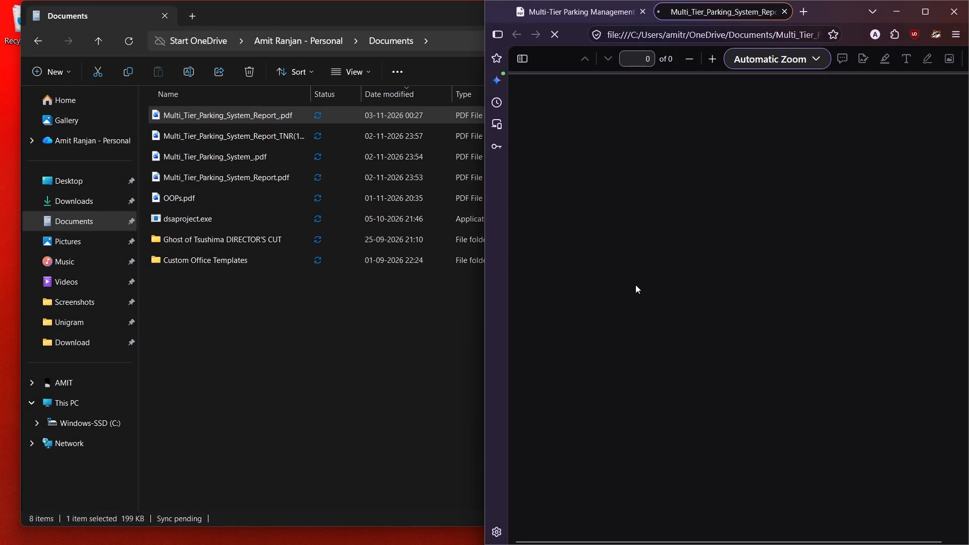
scroll(635, 285, down, 14)
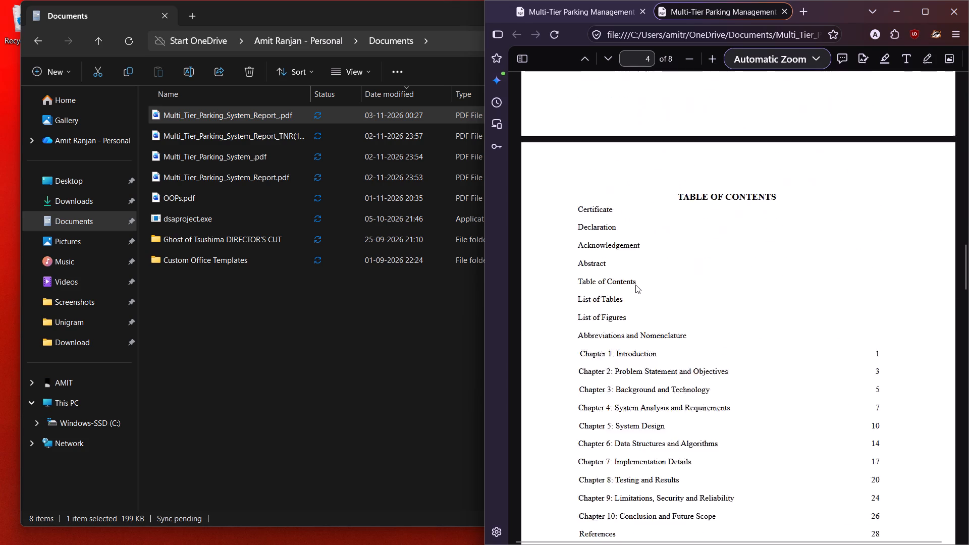
scroll(635, 285, down, 7)
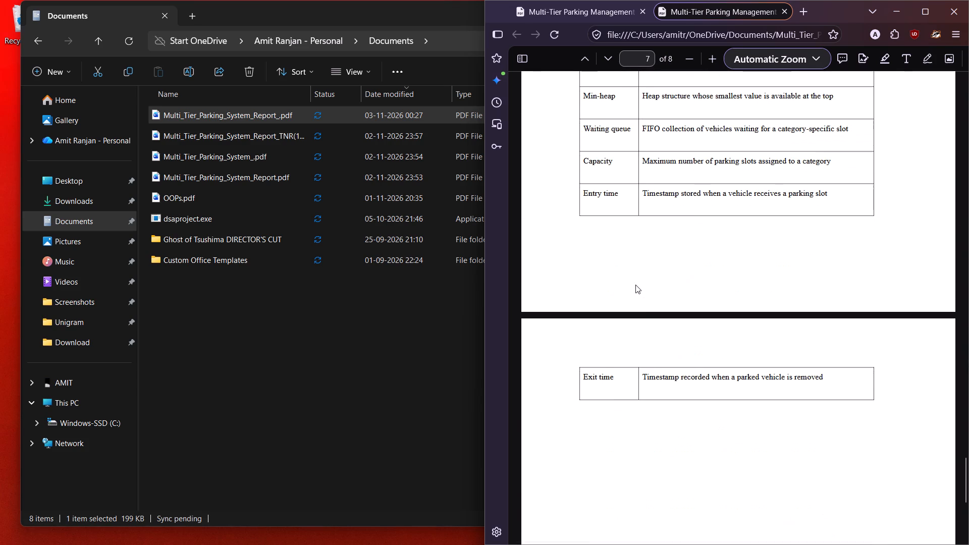
scroll(635, 285, down, 1)
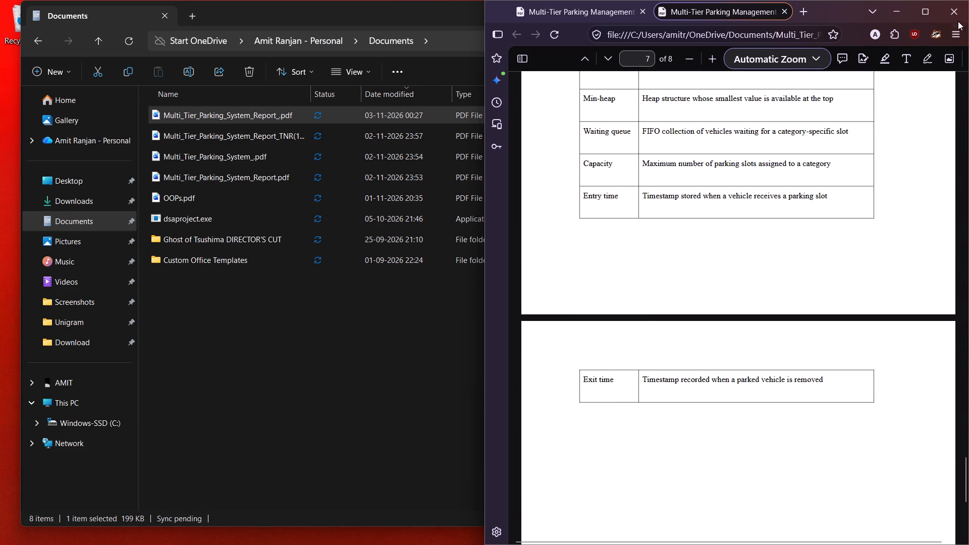
click(954, 14)
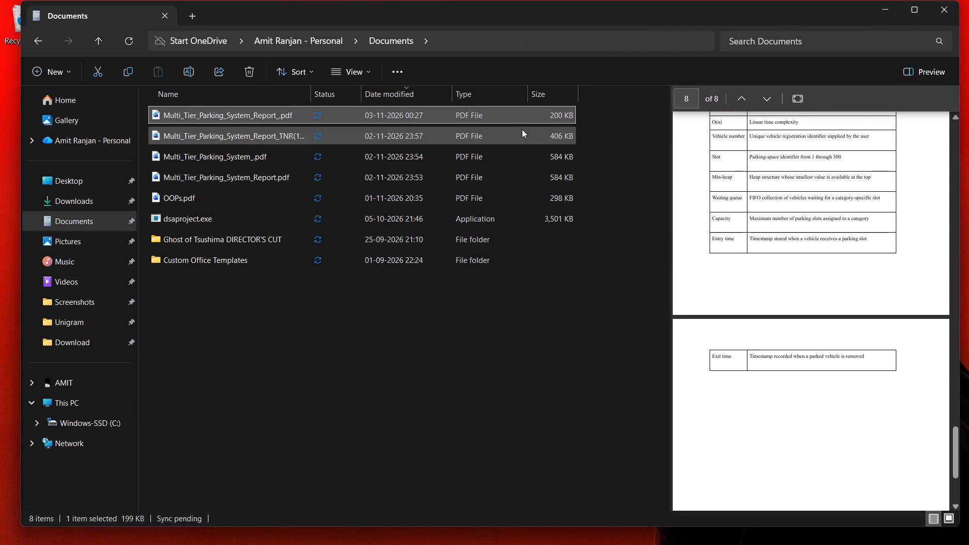
Reopen Multi_Tier_Parking_System_Report_.pdf in Word and check the page layout from the certificate to the table of contents.
click(514, 120)
double_click(514, 120)
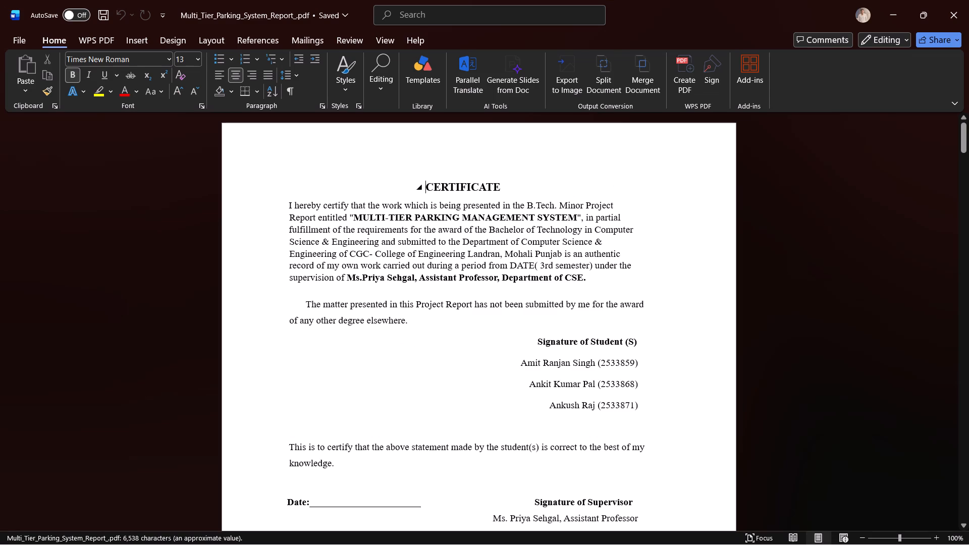
scroll(516, 311, up, 1)
scroll(516, 311, down, 7)
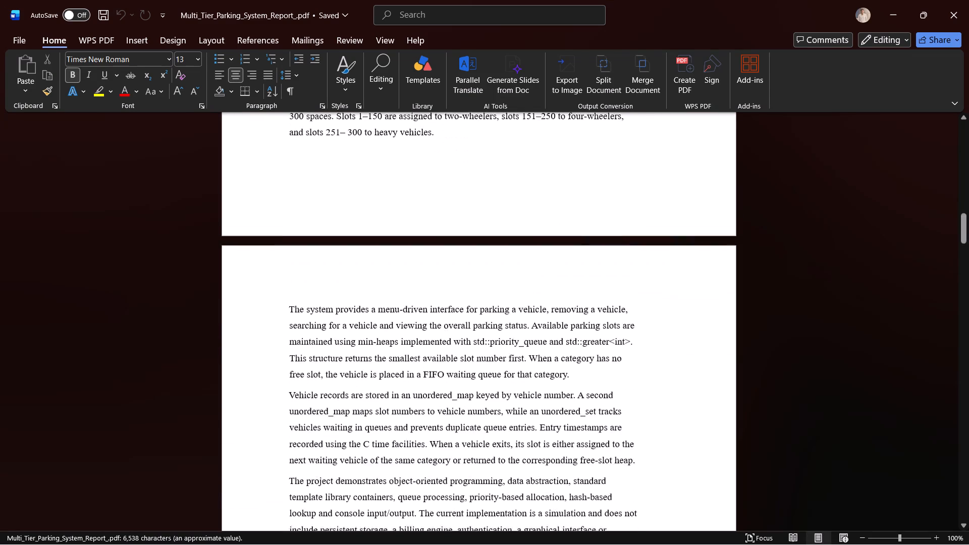
scroll(516, 311, down, 4)
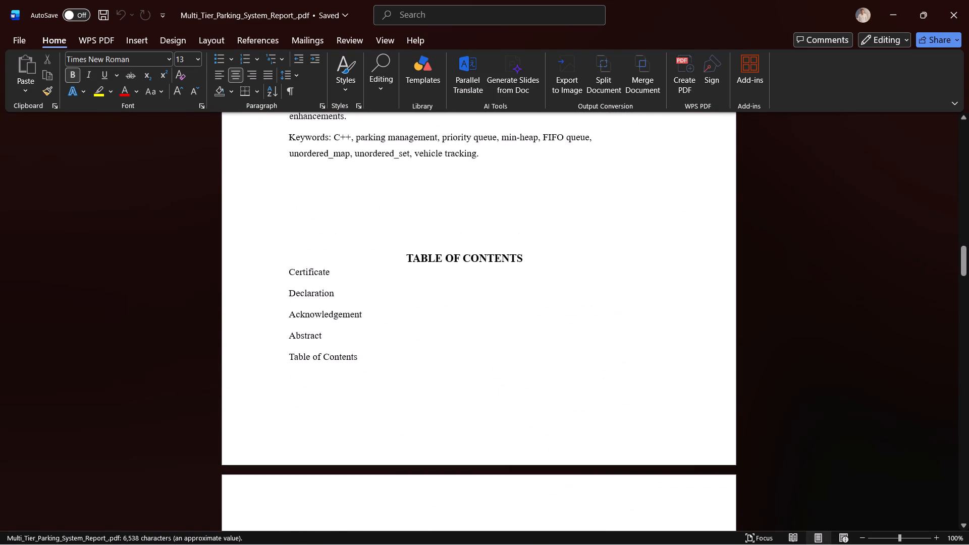
scroll(516, 311, down, 3)
Insert four blank lines above the ABSTRACT heading to push the section onto a new page.
scroll(516, 311, up, 6)
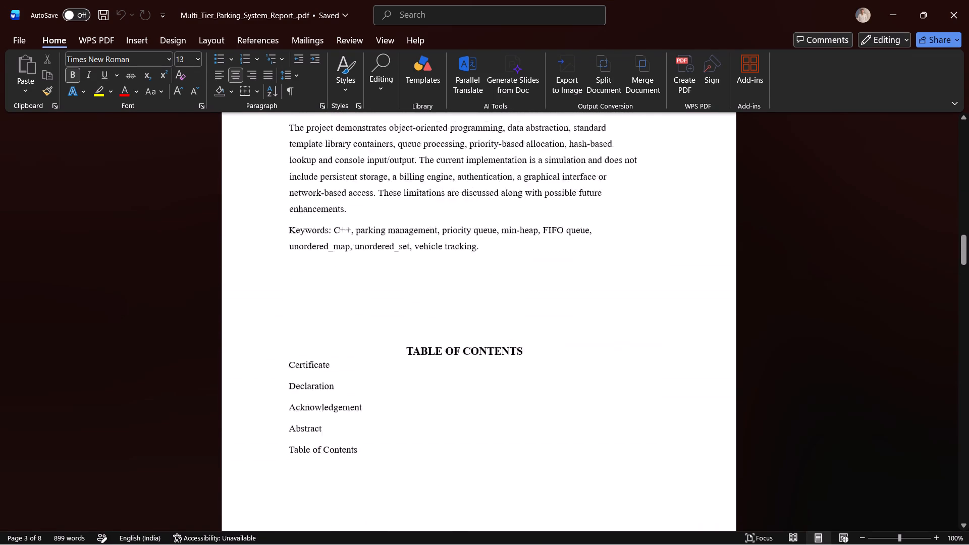
scroll(516, 311, up, 2)
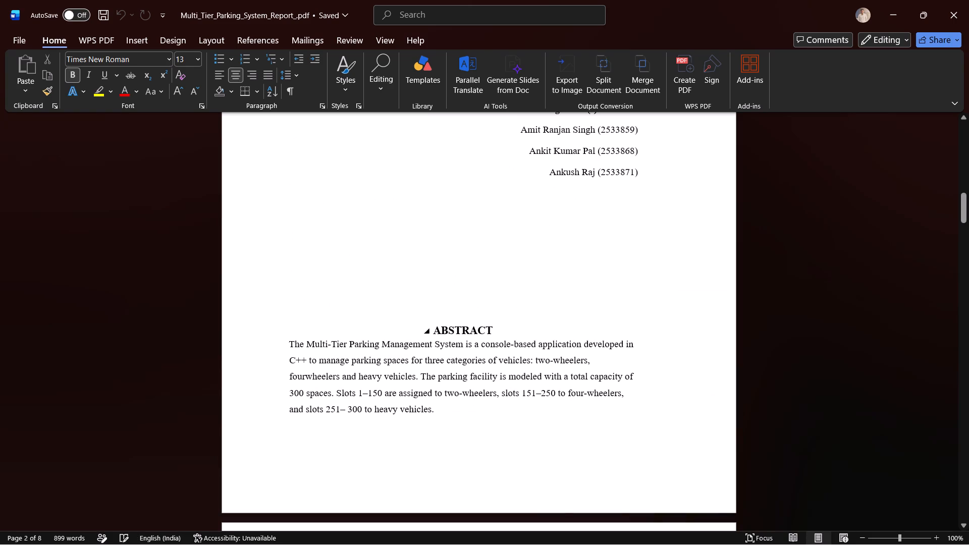
click(441, 301)
key(Return)
key(Return)
key(Return)
key(Return)
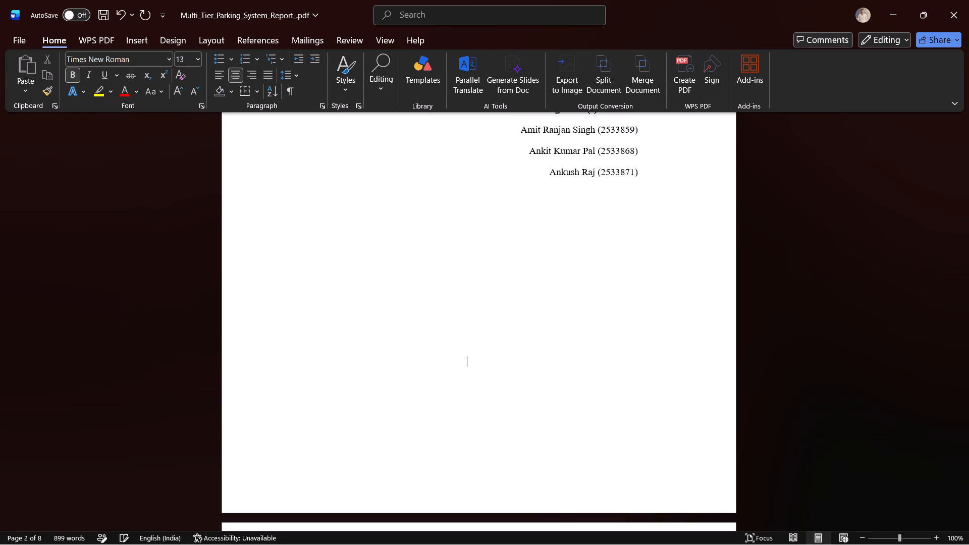
Insert three blank lines between the certificate's department line and the ACKNOWLEDGEMENT heading to push the acknowledgement onto a new page.
scroll(441, 301, up, 2)
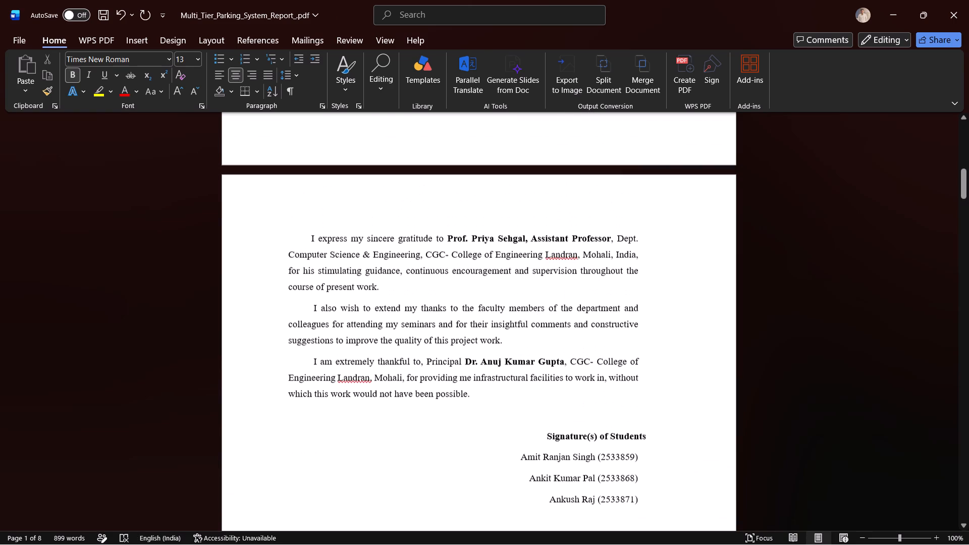
scroll(441, 301, up, 1)
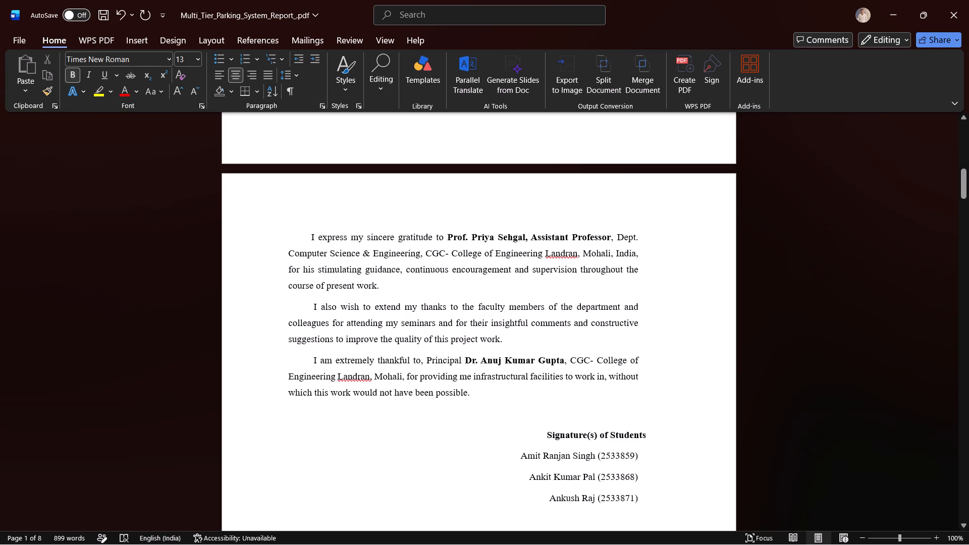
scroll(441, 301, up, 2)
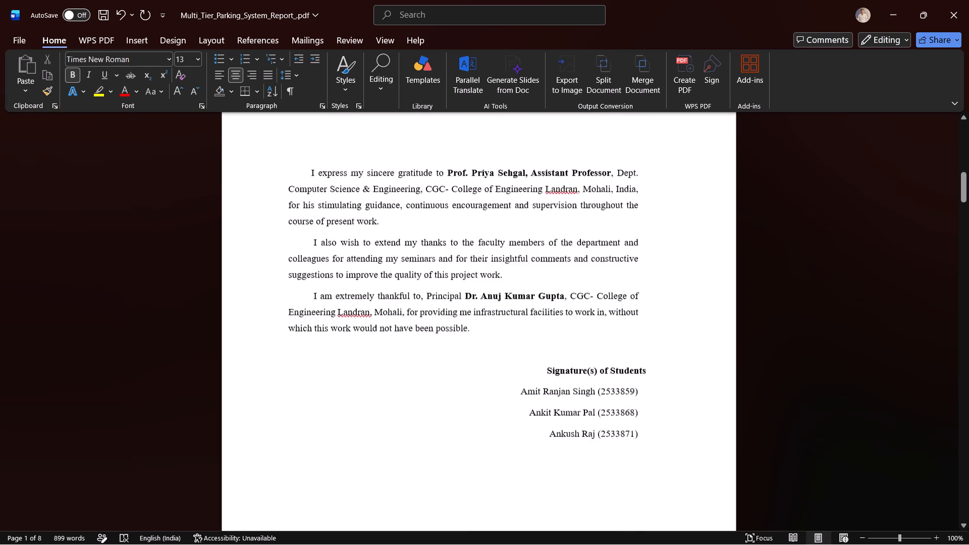
scroll(441, 301, up, 4)
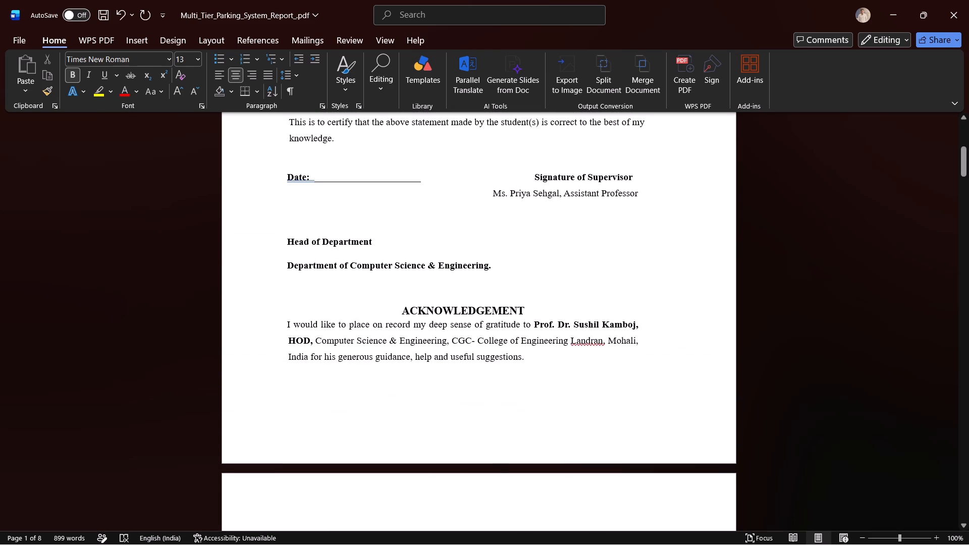
click(416, 286)
key(Return)
key(Return)
scroll(416, 286, down, 1)
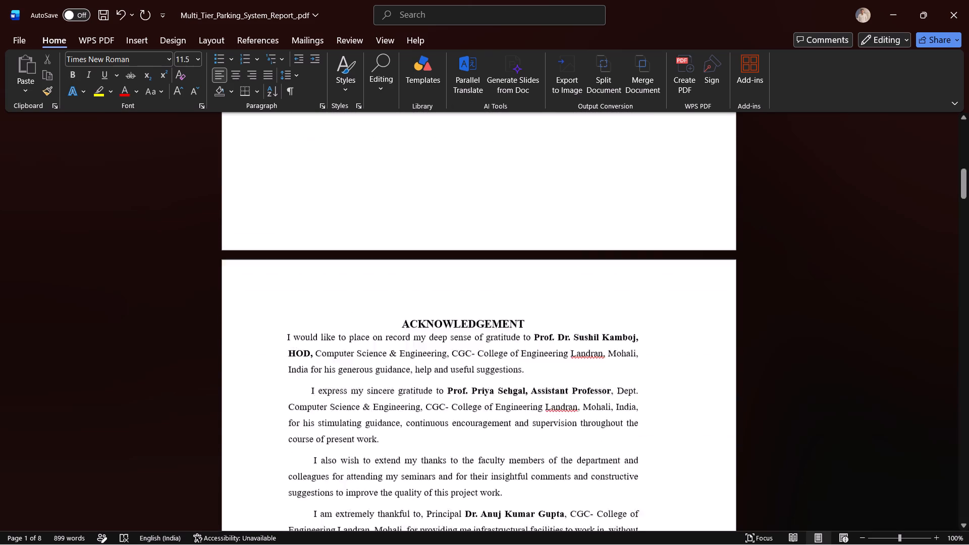
scroll(416, 286, down, 2)
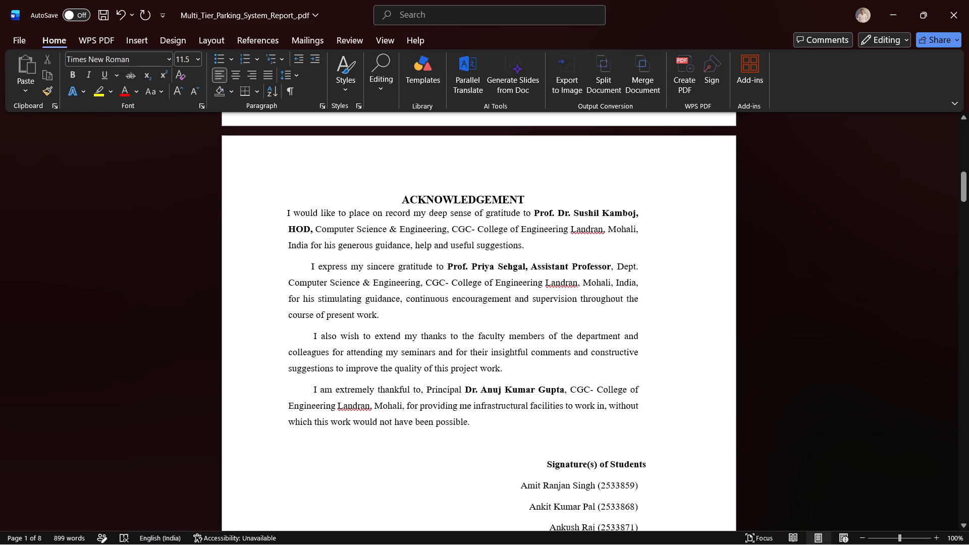
key(Return)
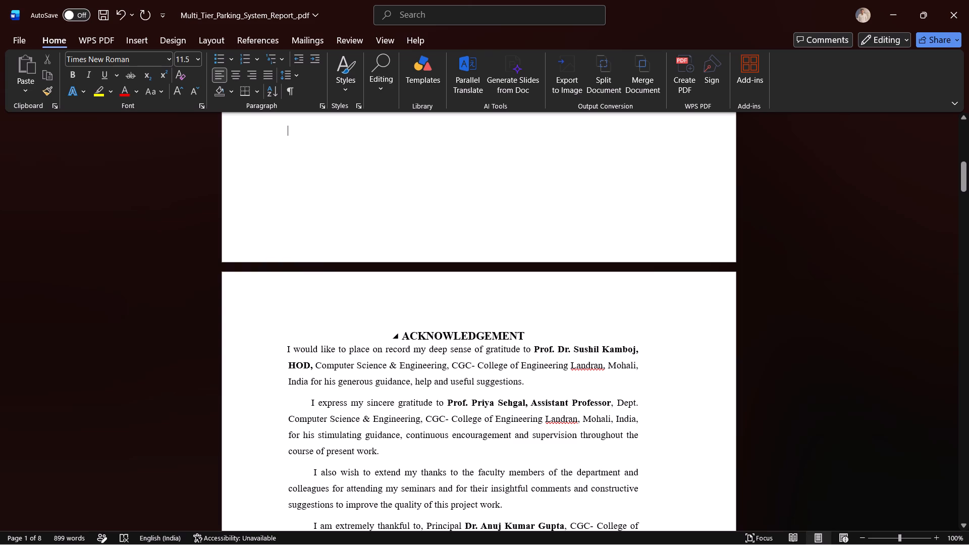
Insert one blank line directly above the ACKNOWLEDGEMENT heading at the start of its page.
click(403, 338)
key(Return)
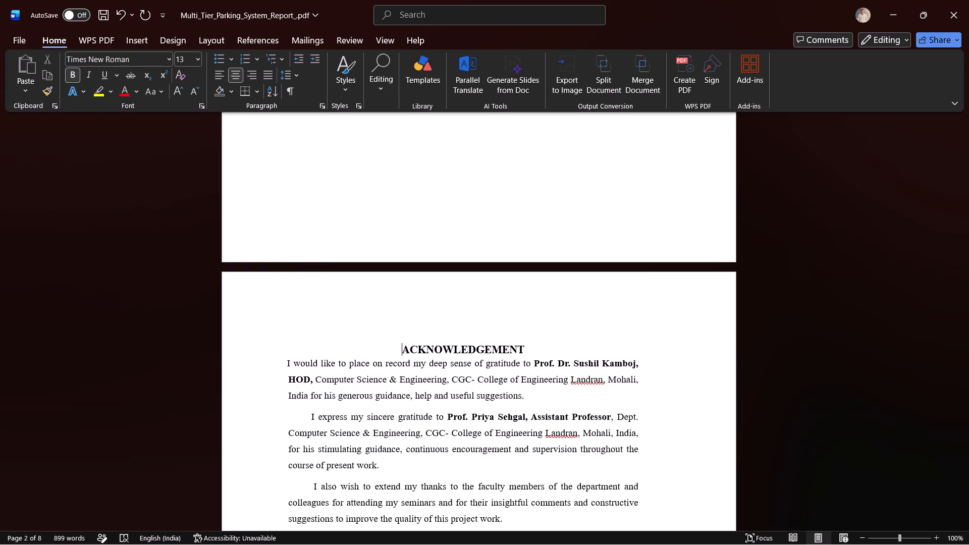
Delete the surplus blank space below the last student signature on the acknowledgement page.
scroll(406, 337, down, 5)
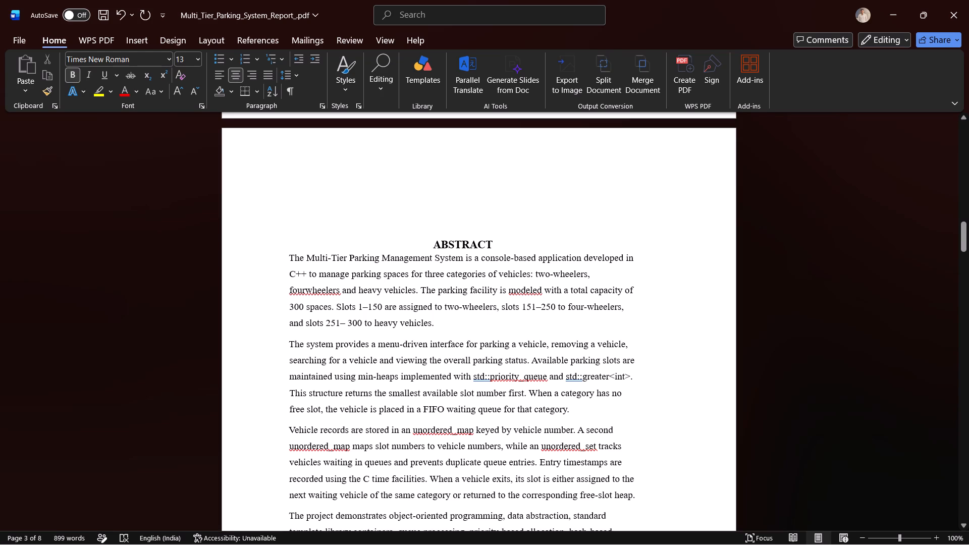
scroll(432, 227, up, 1)
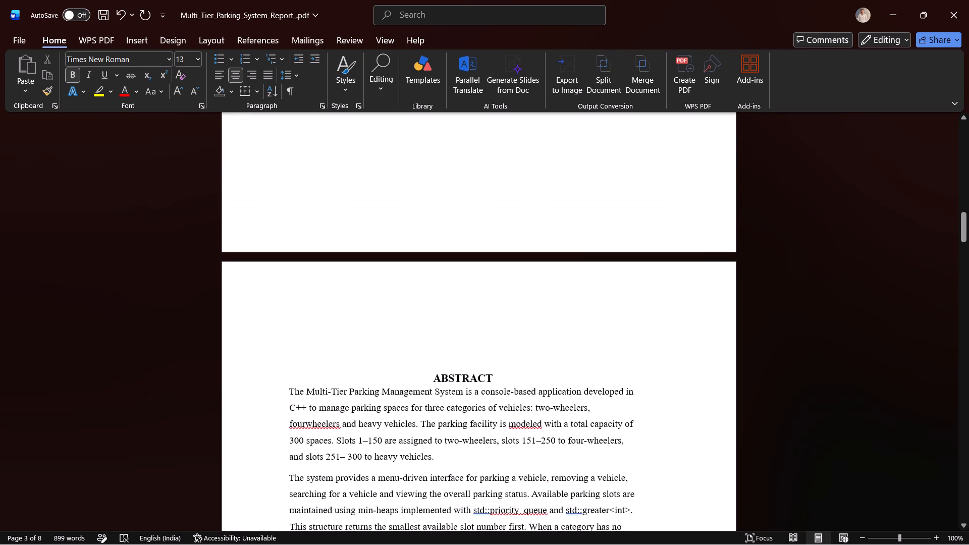
scroll(449, 187, up, 1)
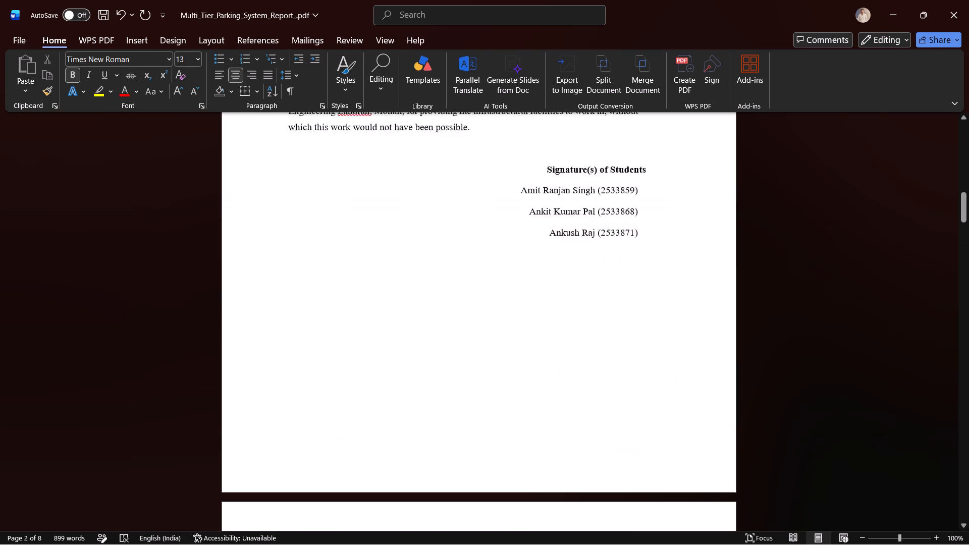
scroll(449, 187, up, 1)
click(475, 317)
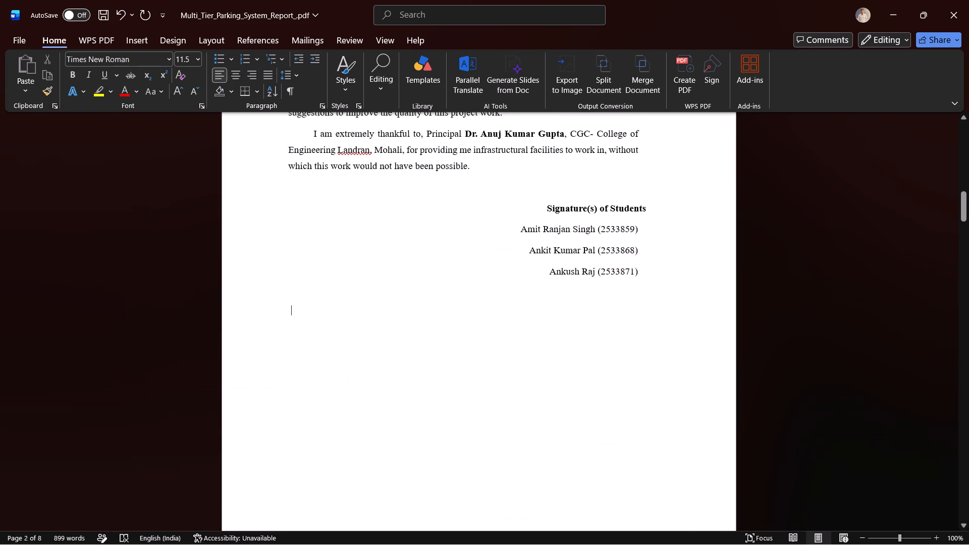
key(BackSpace)
key(BackSpace)
key(BackSpace)
key(BackSpace)
key(BackSpace)
key(BackSpace)
key(BackSpace)
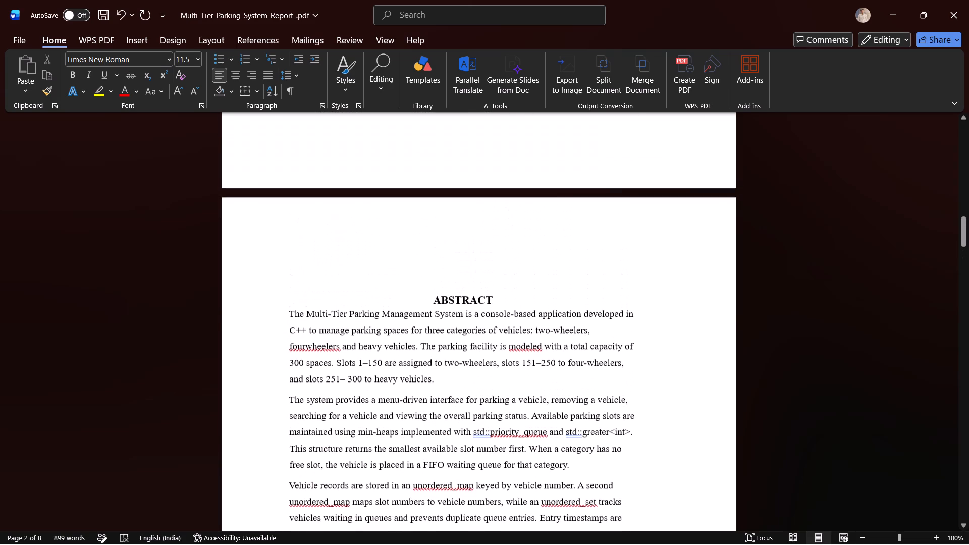
Remove an extra blank line above the ABSTRACT heading so it sits higher on its page.
click(512, 255)
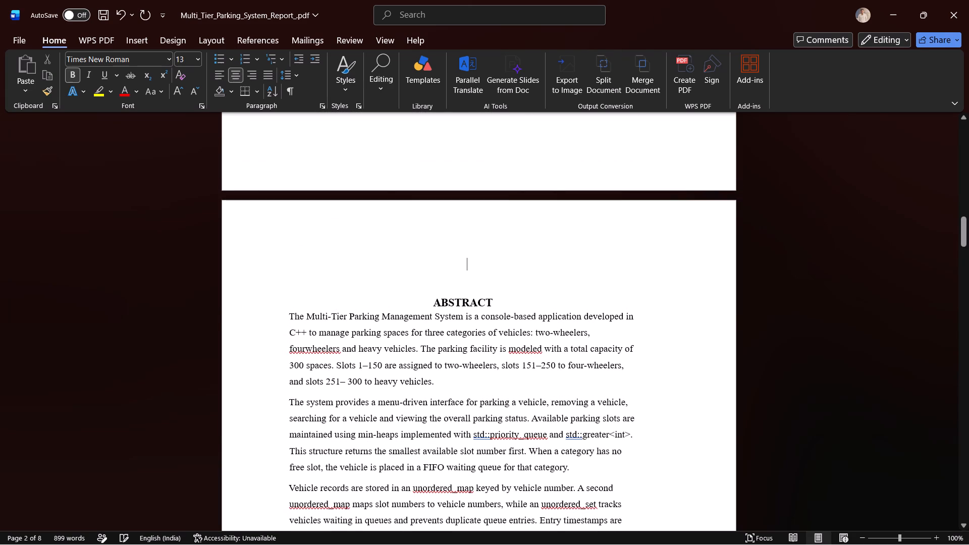
key(BackSpace)
key(BackSpace)
Check the page layout from the abstract through the table of contents and list of figures to the end of the abbreviations table.
scroll(512, 255, up, 1)
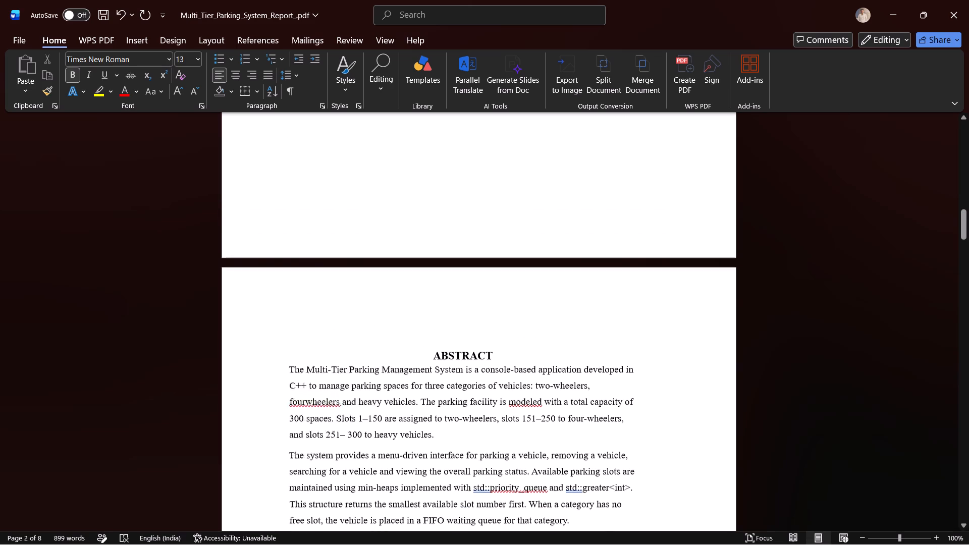
scroll(512, 255, up, 1)
scroll(512, 255, down, 3)
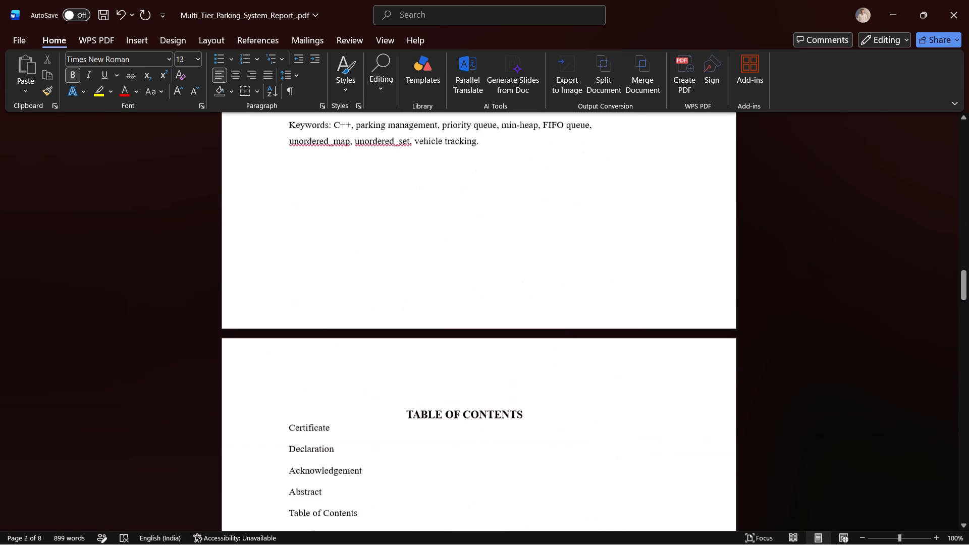
scroll(512, 255, down, 2)
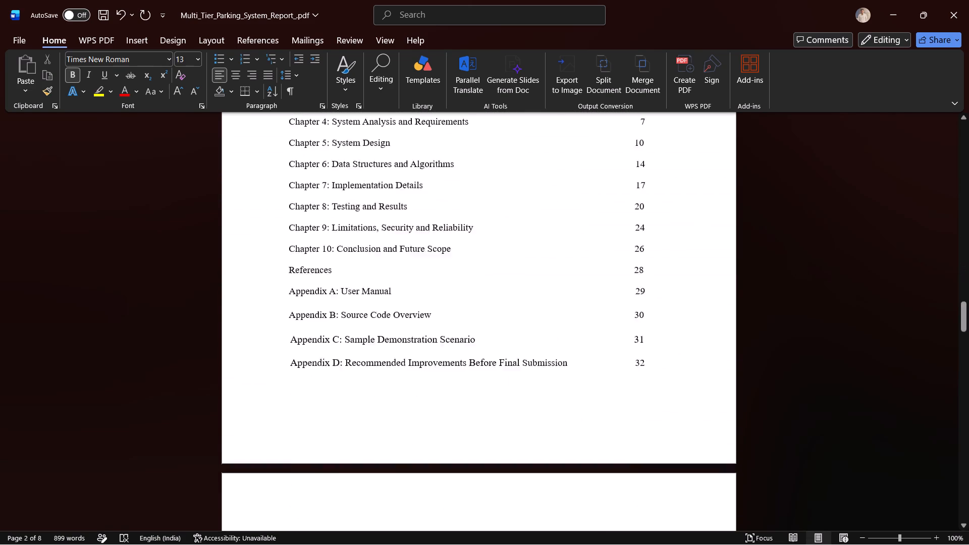
scroll(512, 255, down, 2)
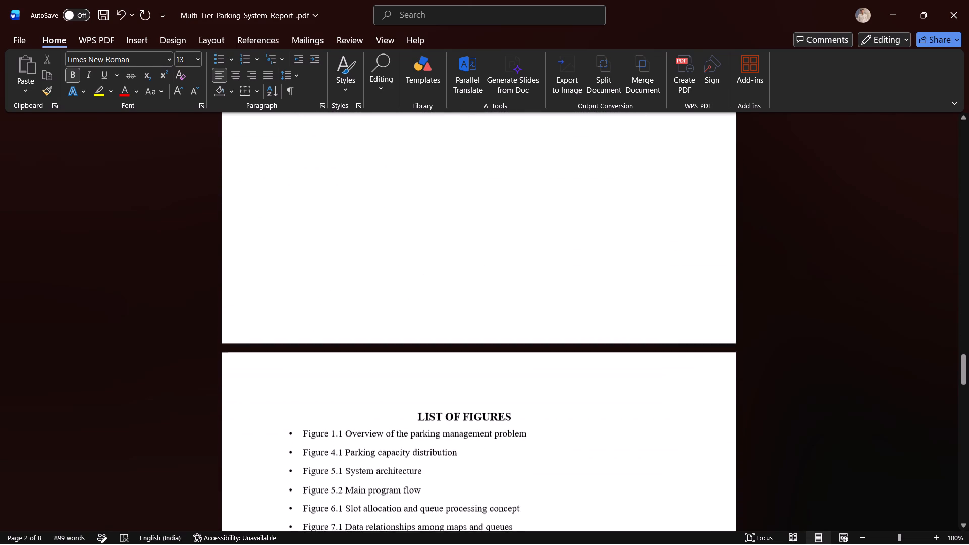
scroll(512, 255, down, 10)
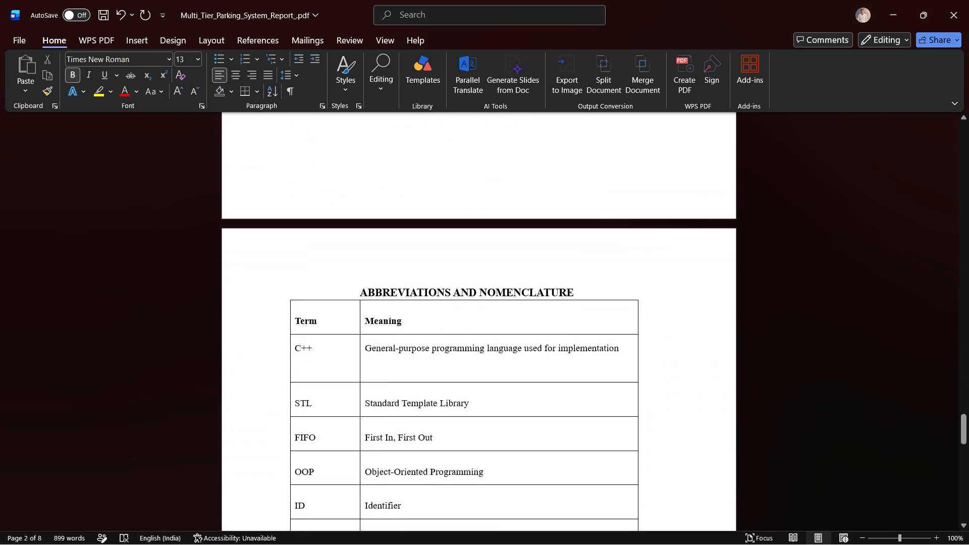
scroll(512, 255, down, 5)
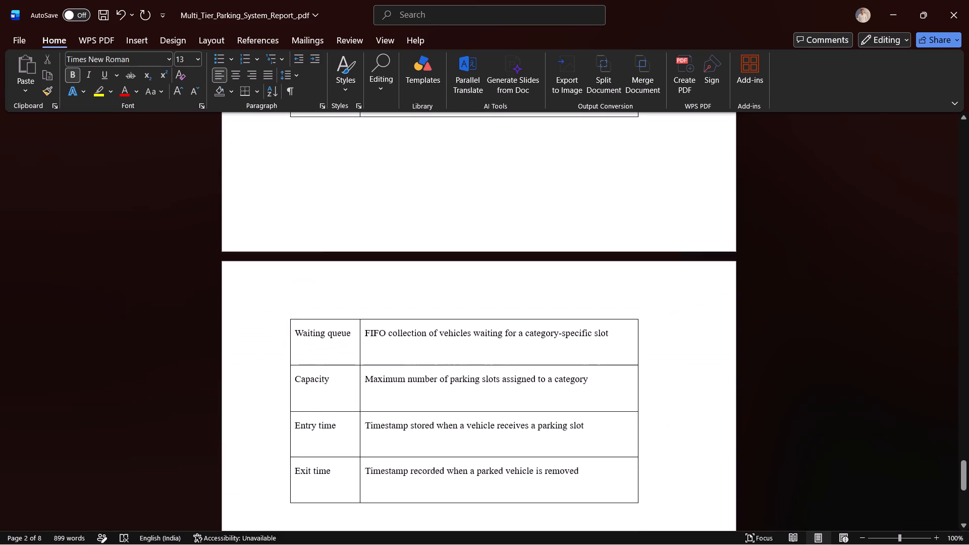
scroll(512, 255, up, 2)
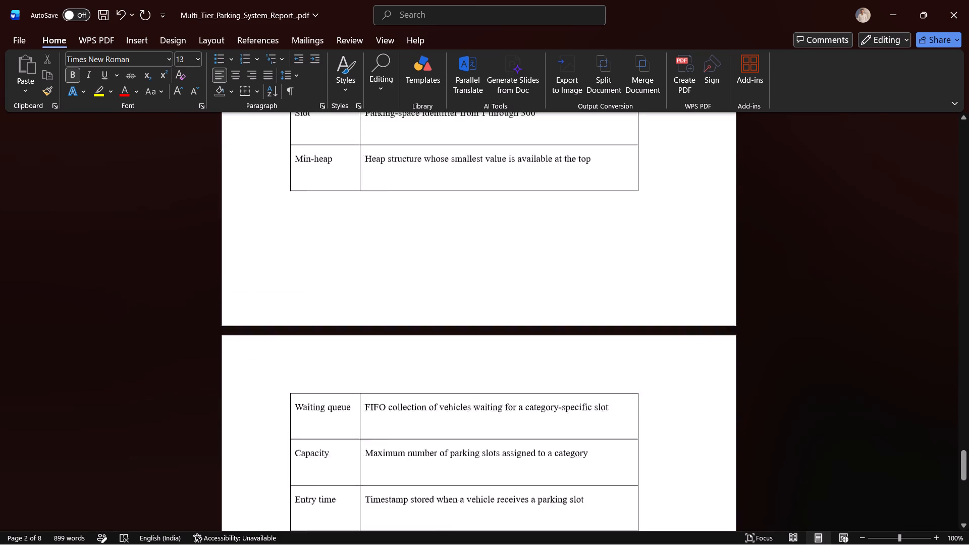
scroll(512, 255, up, 1)
scroll(512, 255, down, 1)
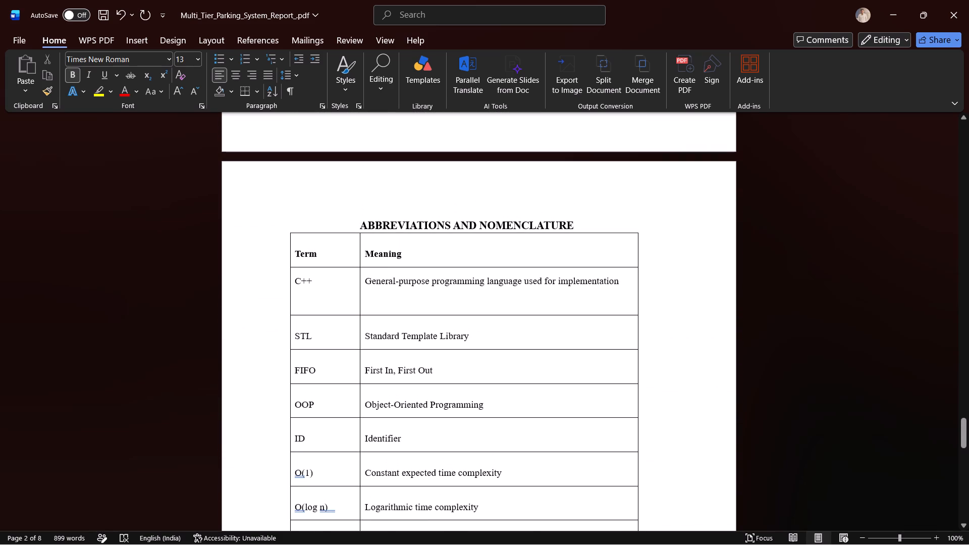
scroll(512, 255, down, 1)
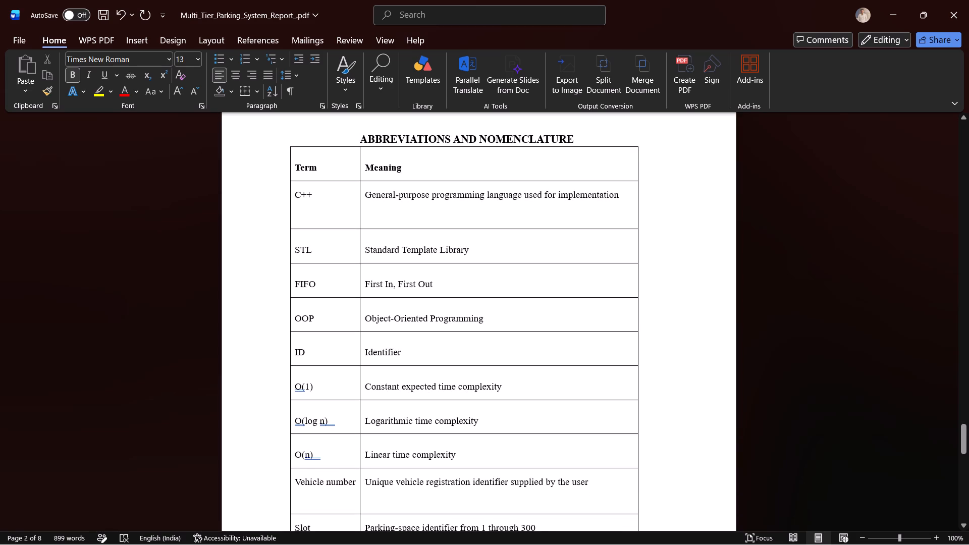
scroll(512, 255, down, 1)
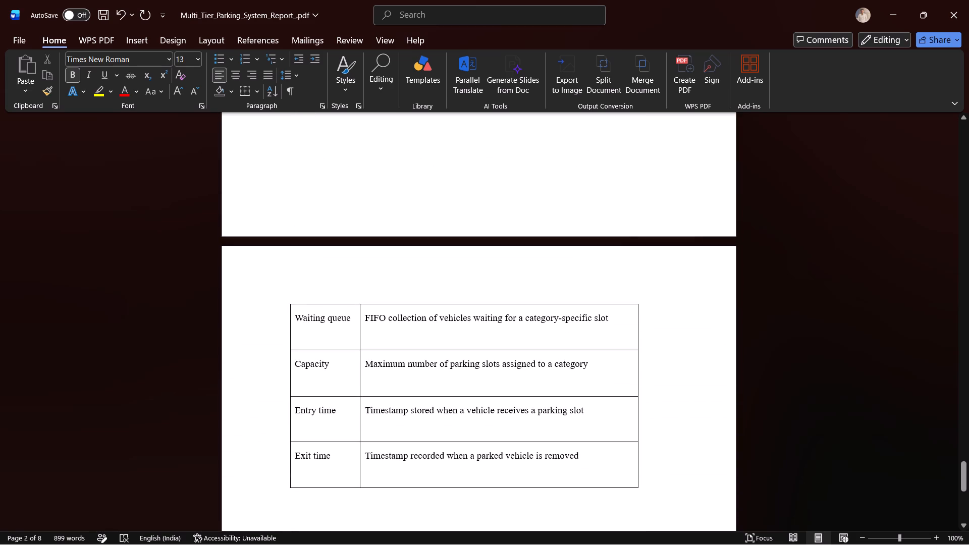
Shrink the height of the Abbreviations and Nomenclature table so all its rows fit on one page.
drag(643, 490, 641, 452)
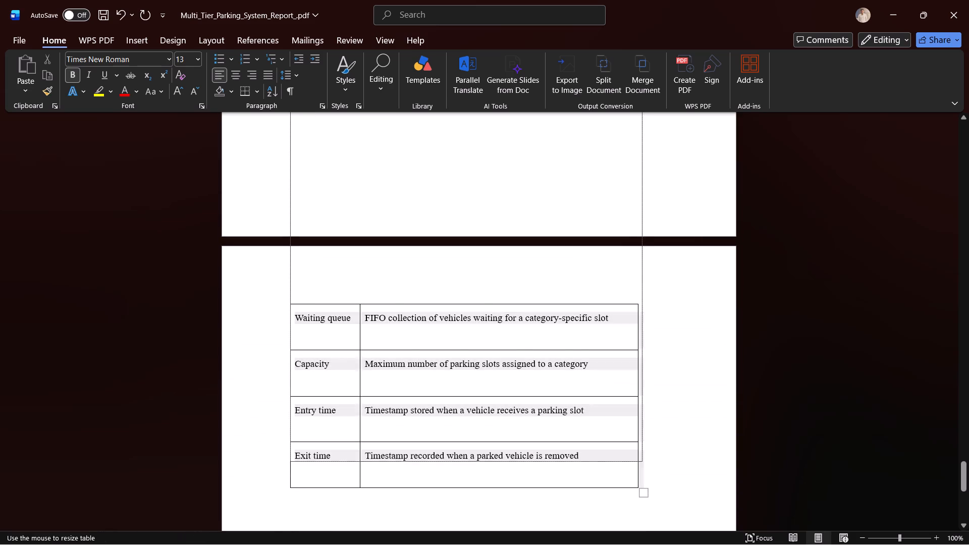
drag(641, 452, 628, 240)
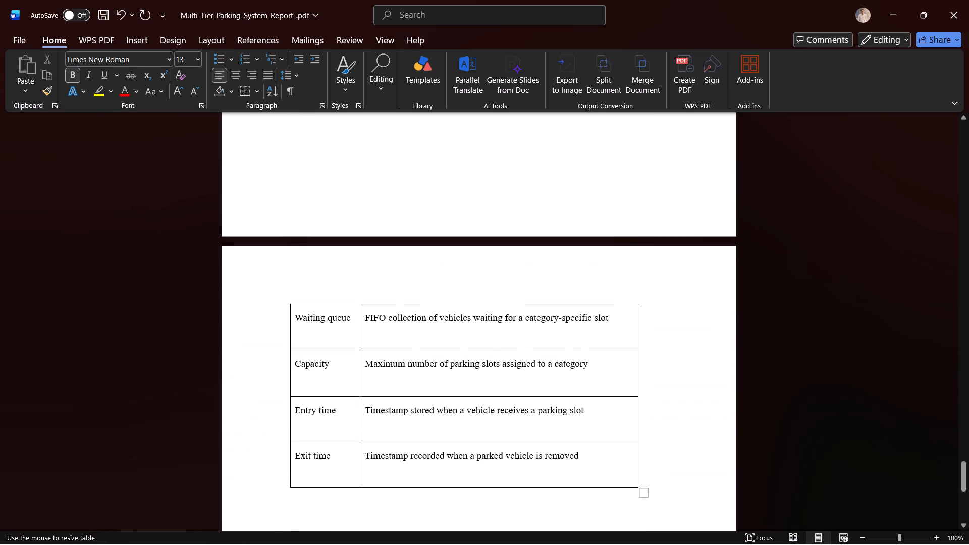
drag(628, 240, 632, 251)
Widen the Meaning column of the abbreviations table slightly beyond the text margin, and deselect the table.
scroll(632, 251, down, 1)
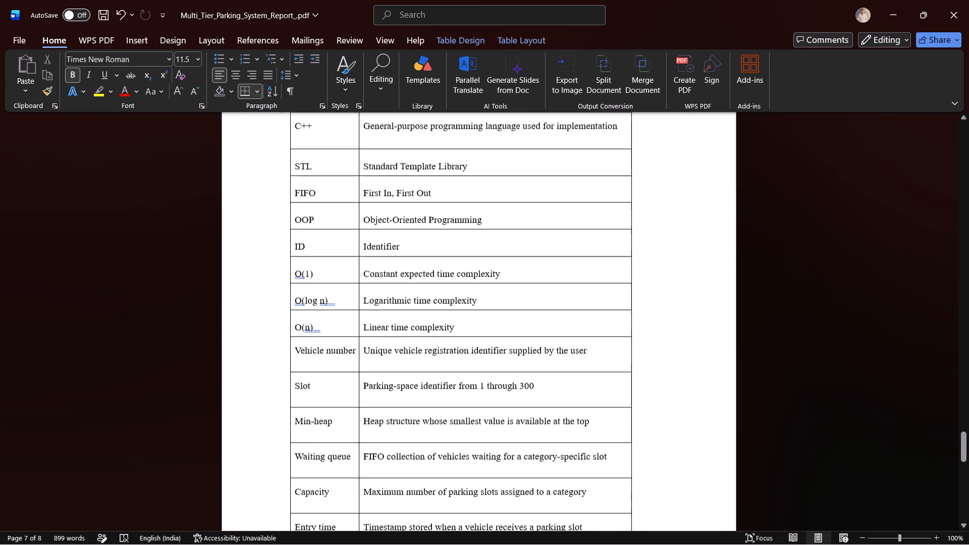
scroll(632, 251, down, 2)
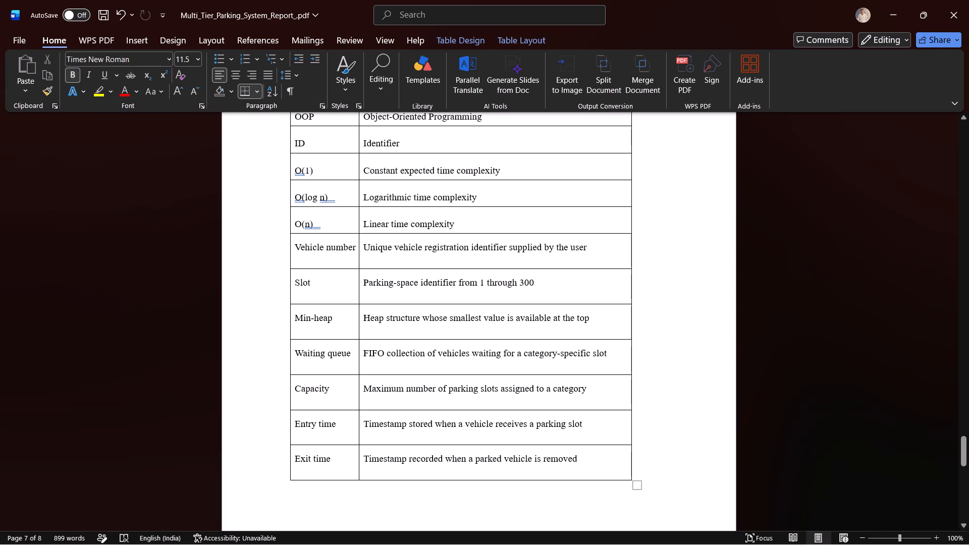
drag(631, 260, 652, 258)
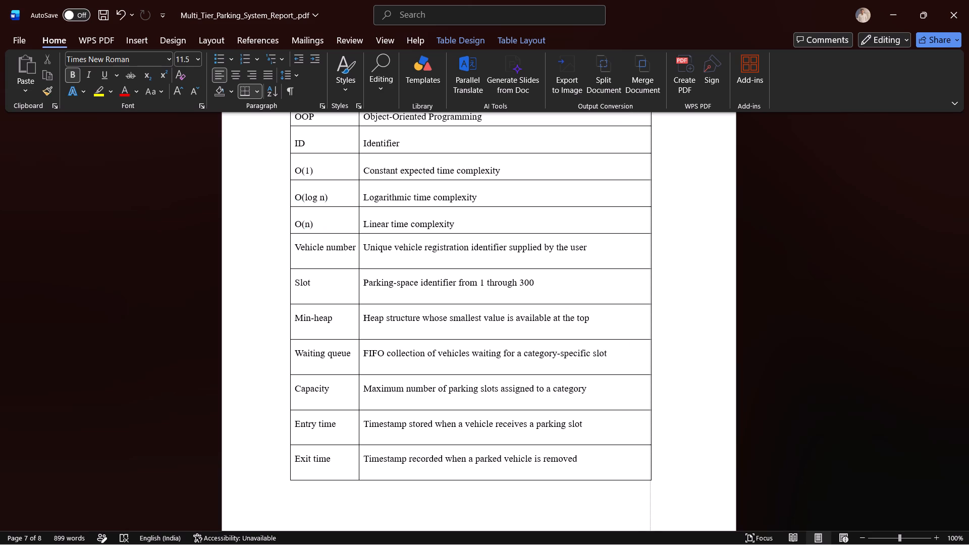
drag(652, 258, 656, 258)
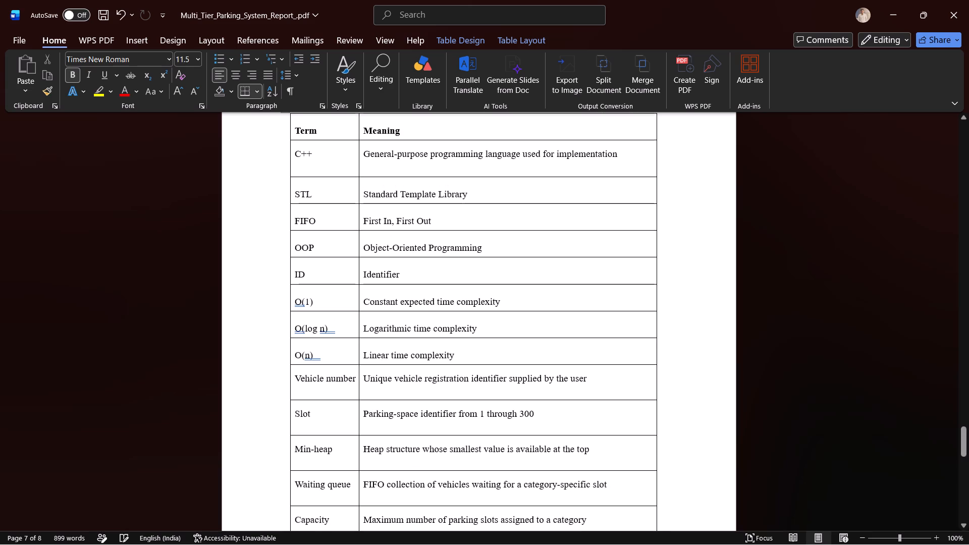
scroll(684, 289, up, 1)
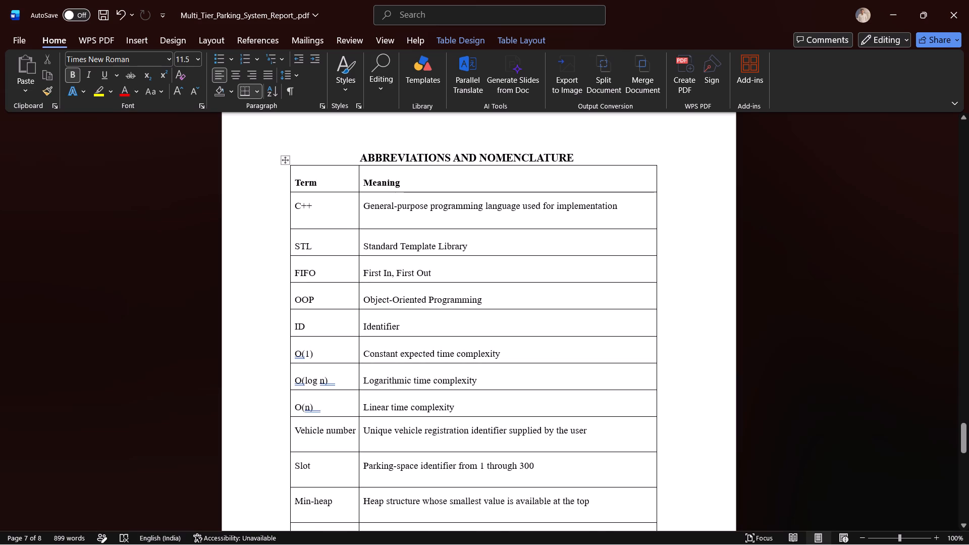
scroll(684, 289, down, 4)
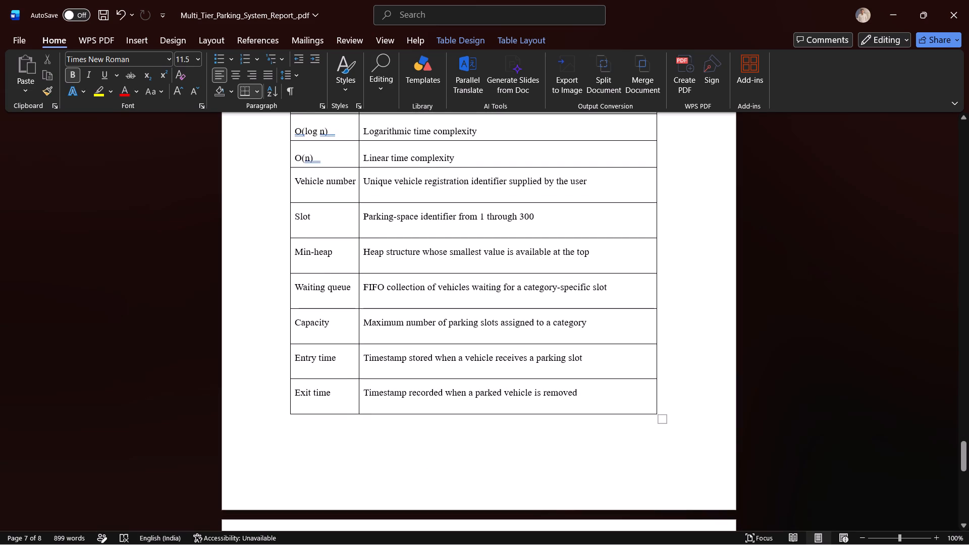
click(677, 450)
Check the page layout backwards from the abbreviations table to the student signatures in the acknowledgement.
scroll(677, 450, up, 1)
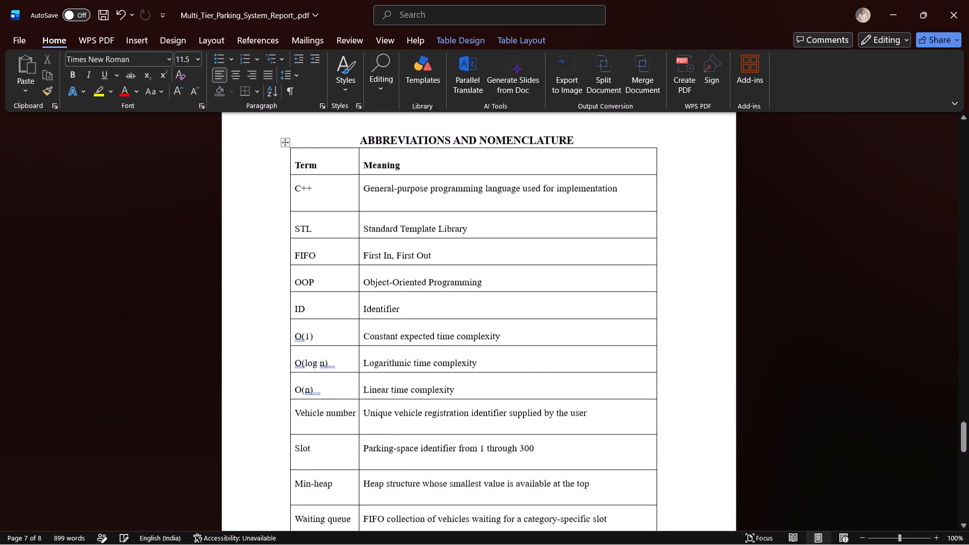
scroll(677, 450, up, 6)
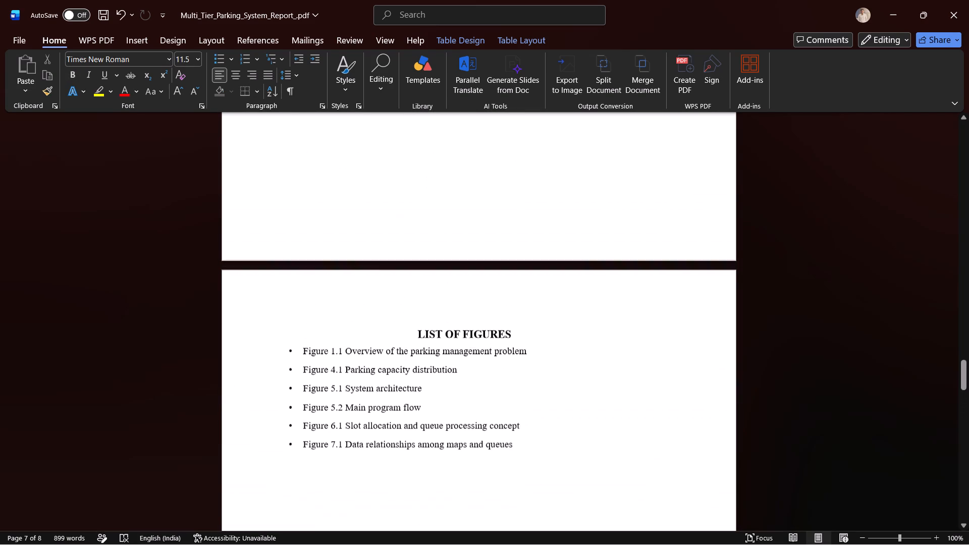
scroll(677, 450, up, 5)
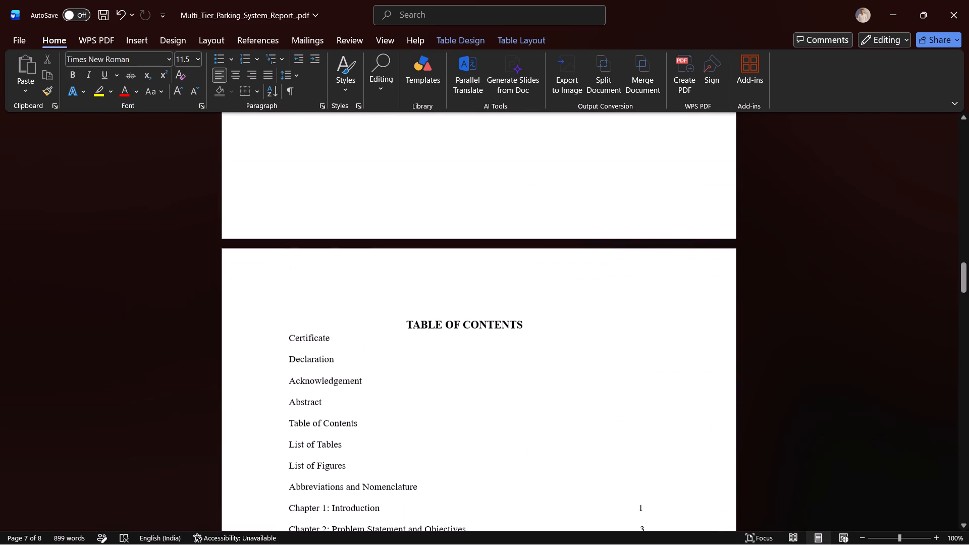
scroll(677, 450, down, 3)
scroll(677, 450, up, 3)
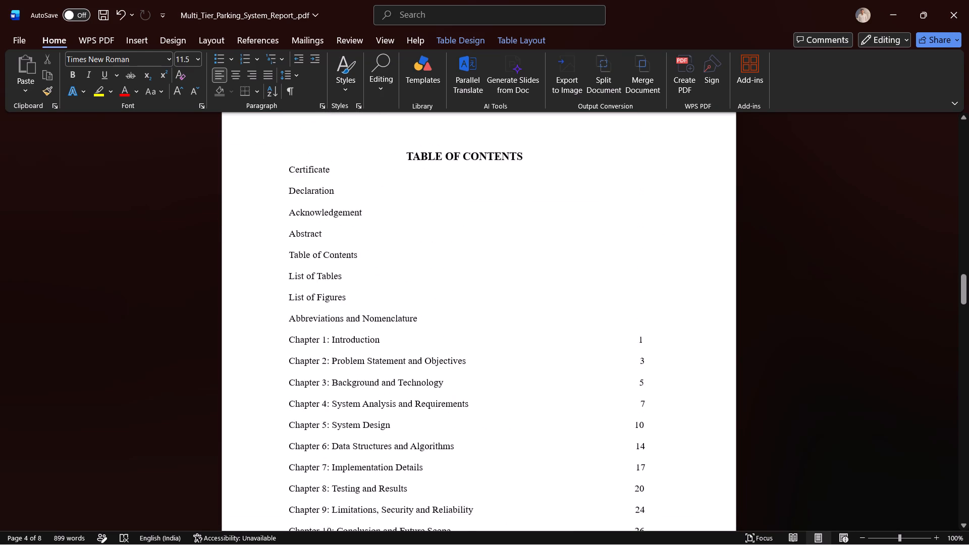
scroll(677, 450, up, 5)
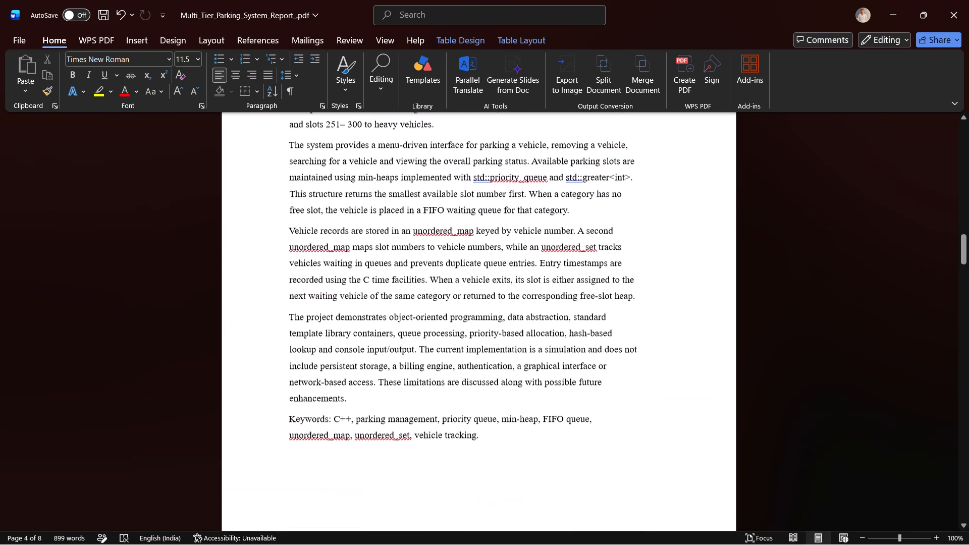
scroll(677, 450, up, 5)
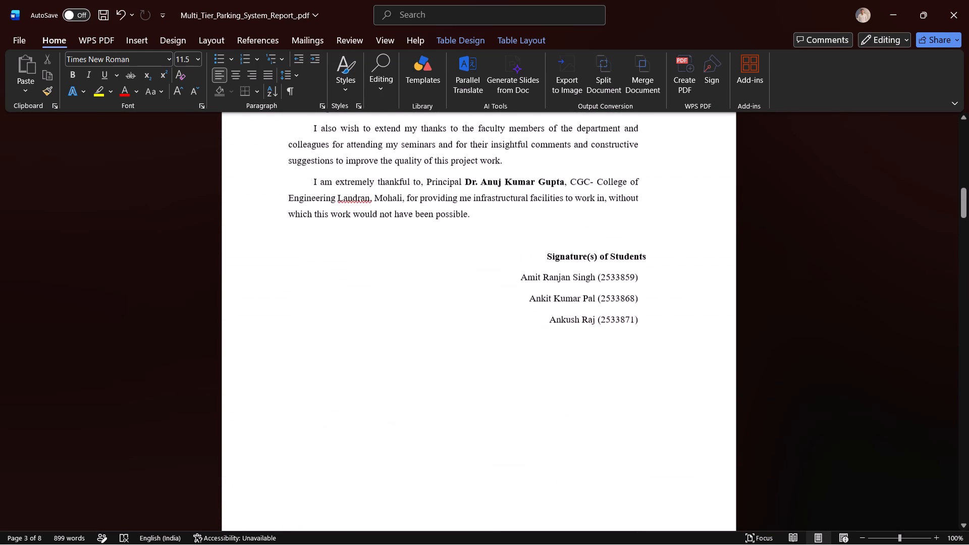
Insert an empty line above the CERTIFICATE heading on the first page.
scroll(677, 450, up, 6)
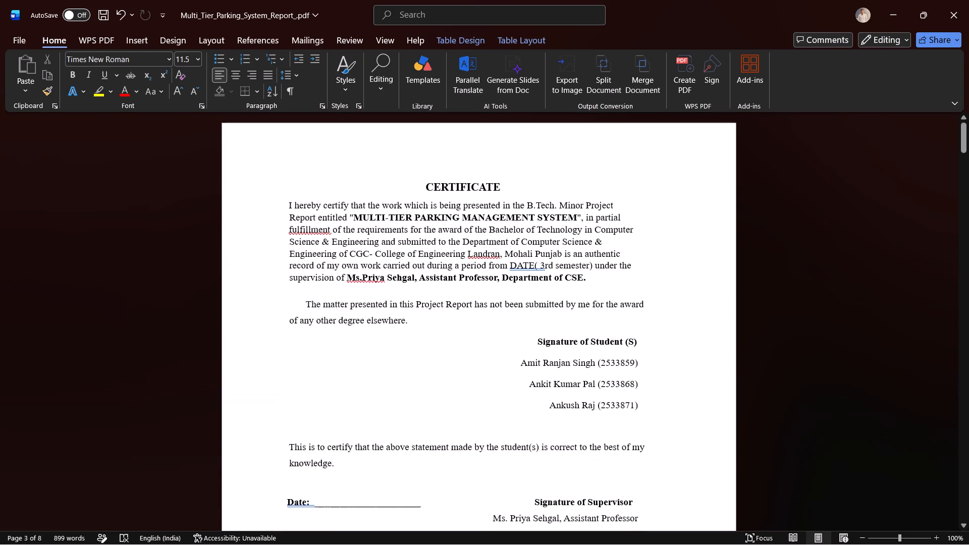
scroll(677, 450, up, 1)
click(488, 159)
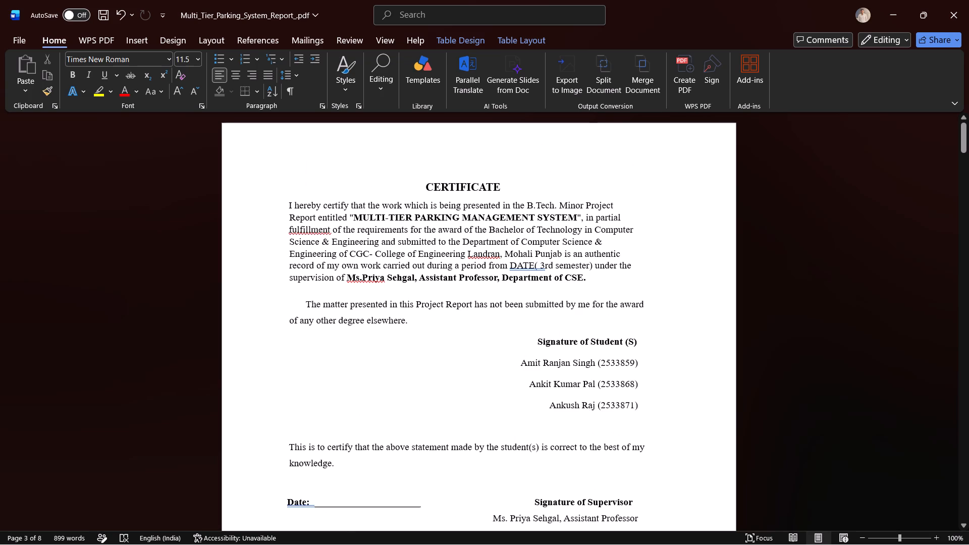
click(488, 159)
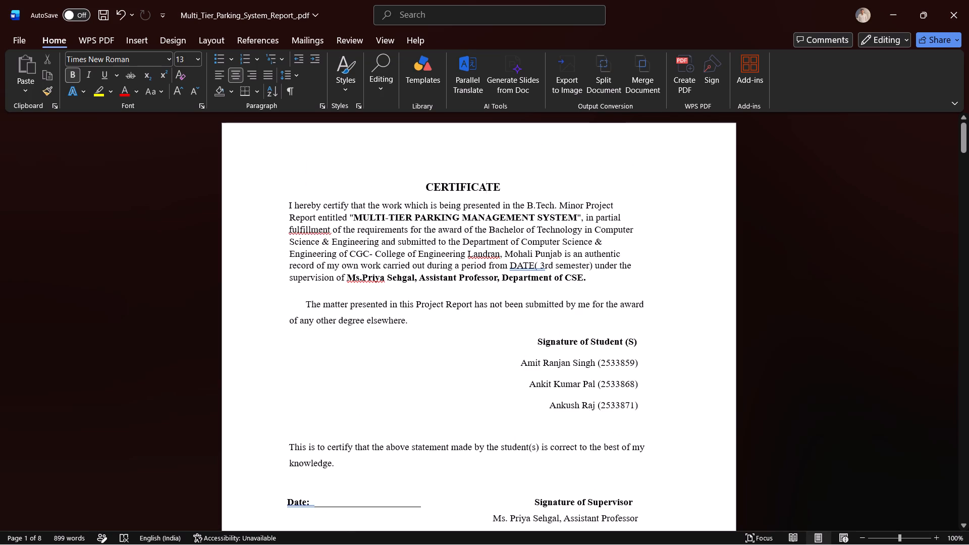
click(426, 176)
key(Return)
Delete the empty line above the TABLE OF CONTENTS heading so the Appendix D entry fits on the contents page.
scroll(426, 176, down, 4)
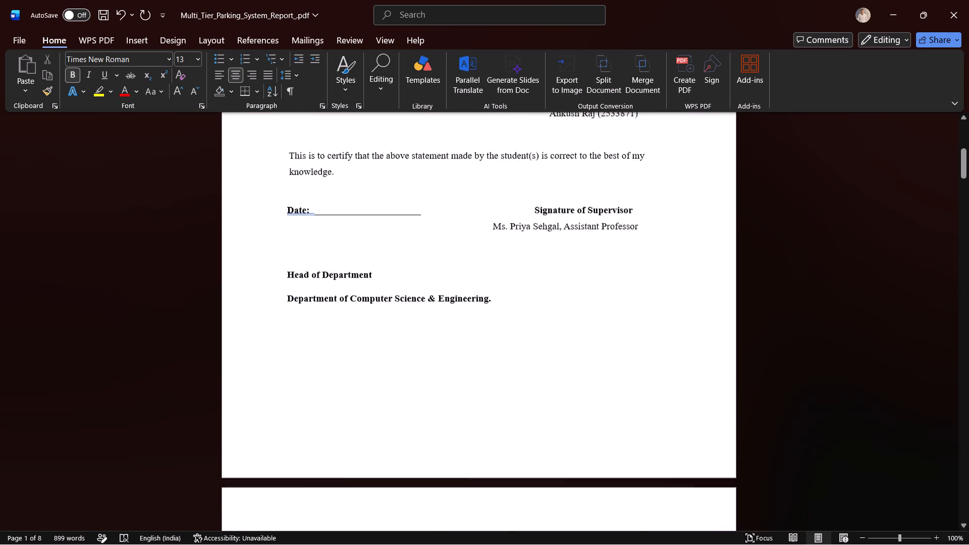
scroll(426, 176, down, 6)
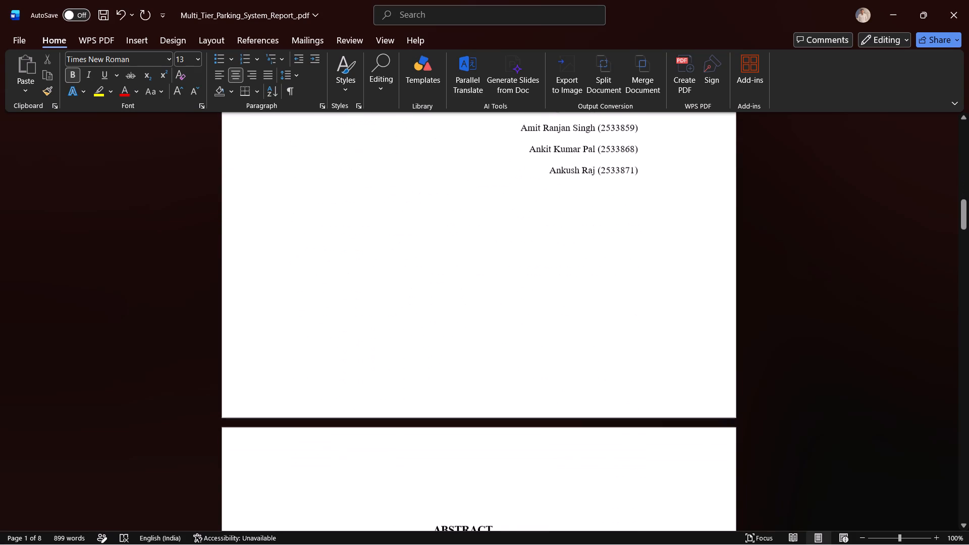
scroll(426, 176, down, 2)
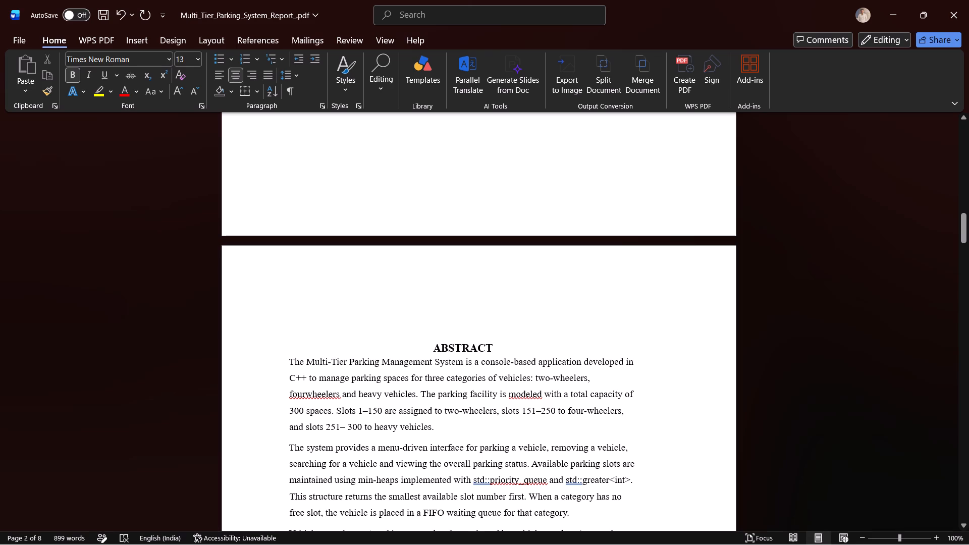
scroll(489, 338, down, 8)
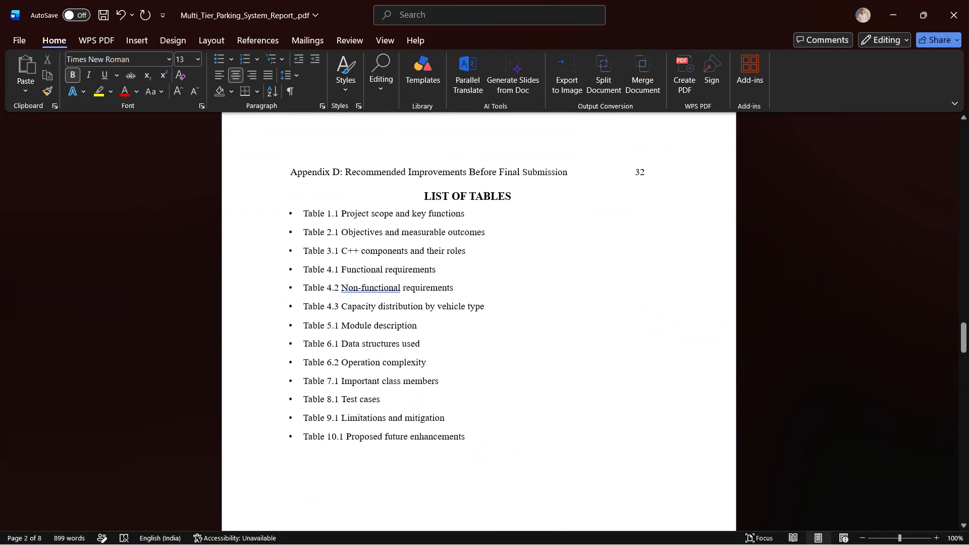
scroll(489, 338, up, 2)
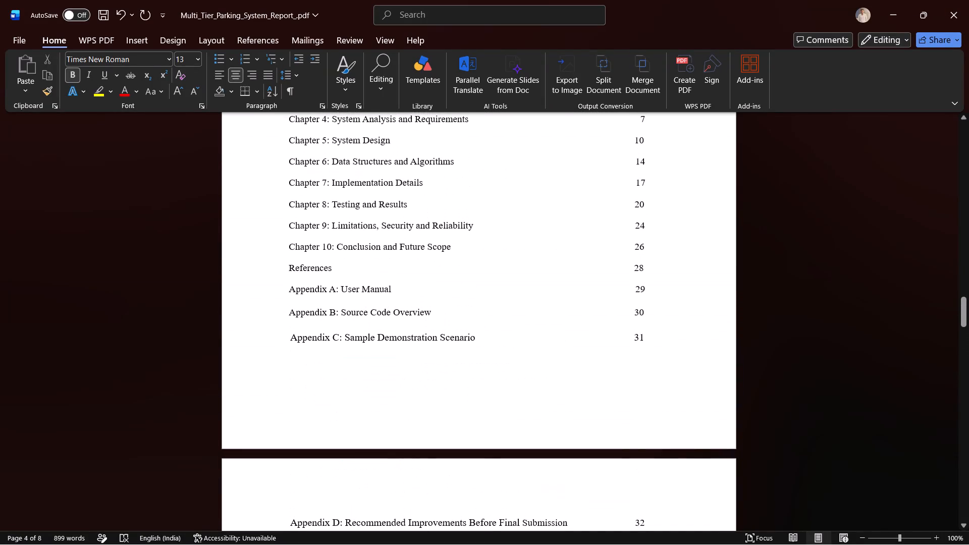
scroll(489, 338, up, 2)
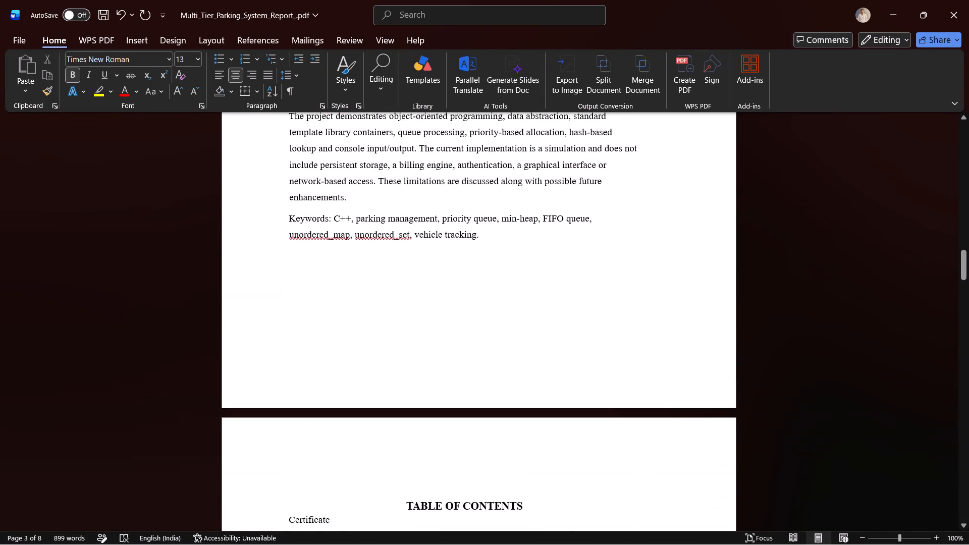
click(449, 480)
key(BackSpace)
key(BackSpace)
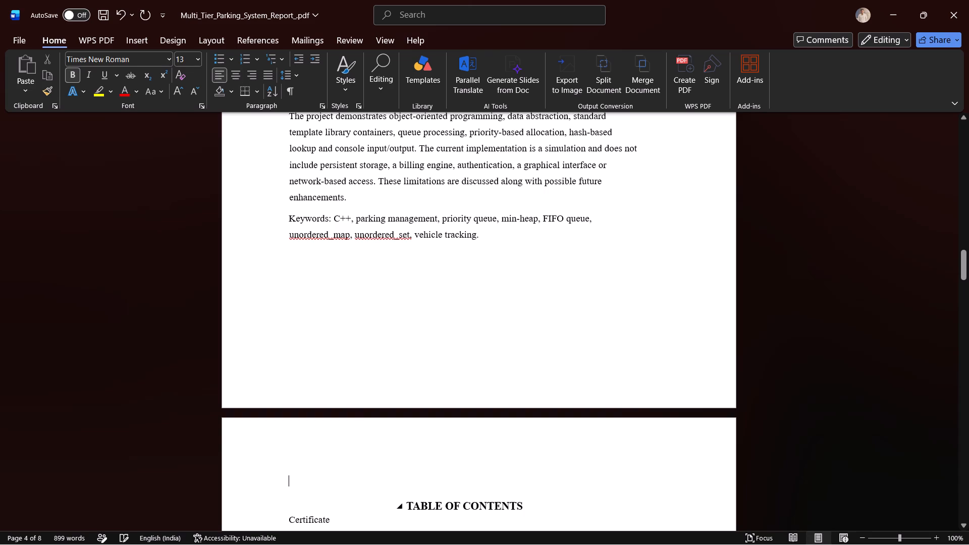
key(BackSpace)
key(BackSpace)
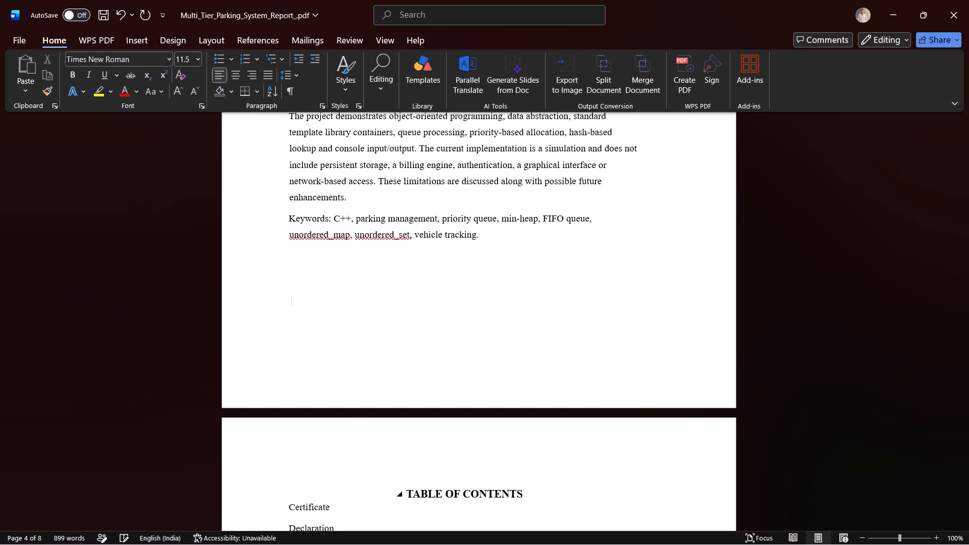
Check the page layout from the table of contents through the lists of tables and figures to the end of the document.
scroll(410, 501, down, 6)
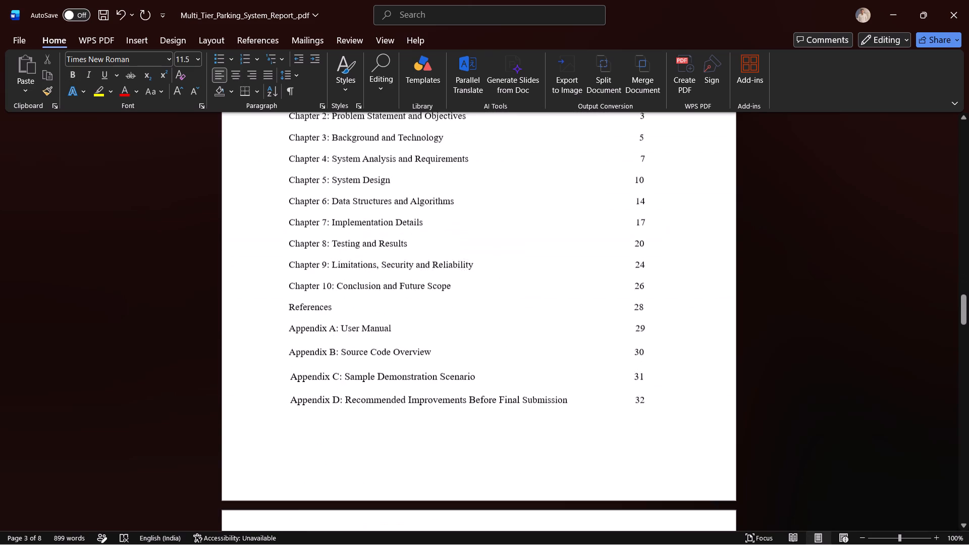
scroll(410, 501, down, 4)
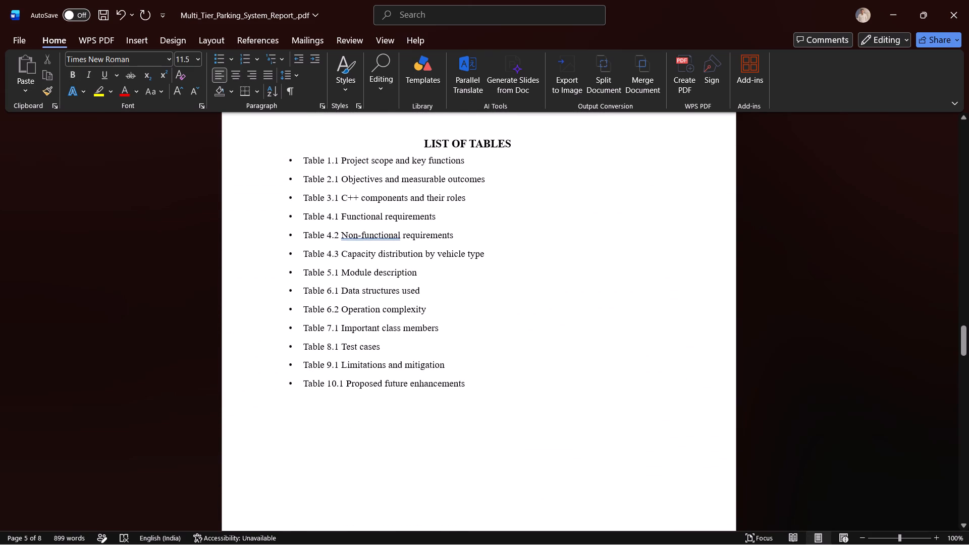
scroll(410, 501, down, 4)
scroll(410, 501, up, 1)
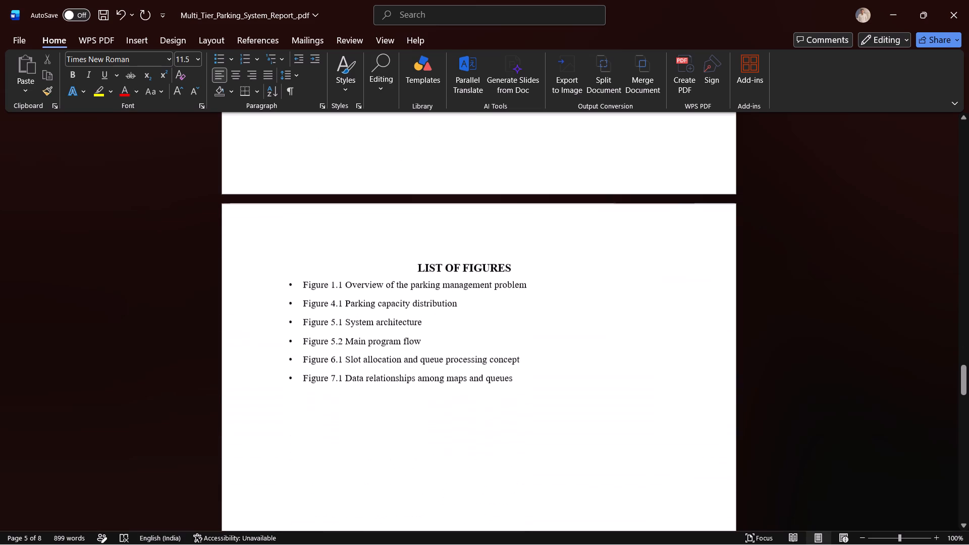
scroll(410, 501, up, 1)
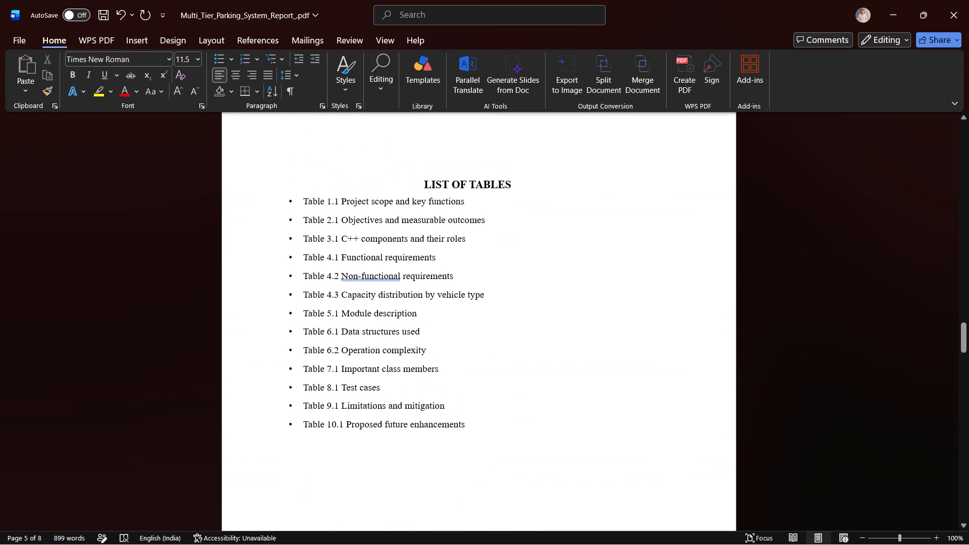
scroll(410, 501, up, 1)
scroll(436, 516, down, 4)
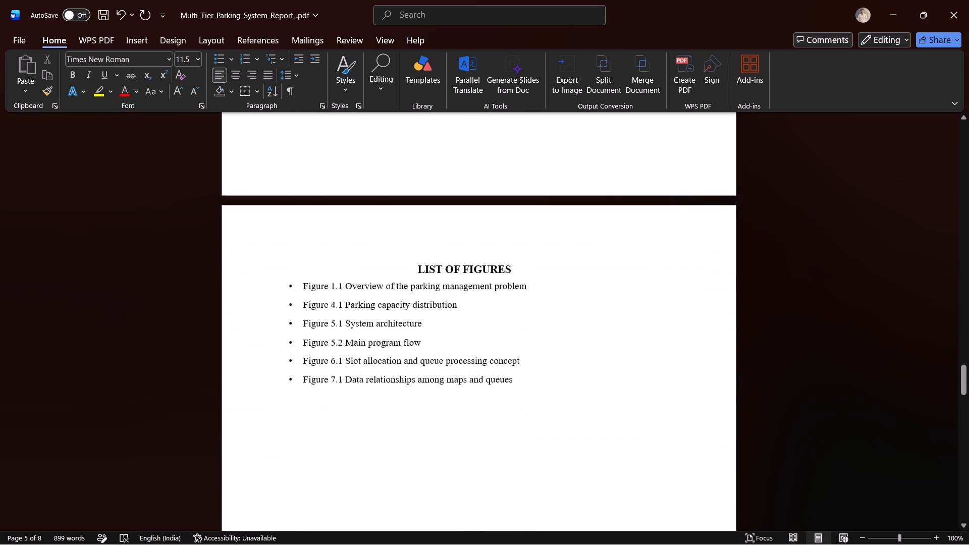
scroll(436, 516, down, 6)
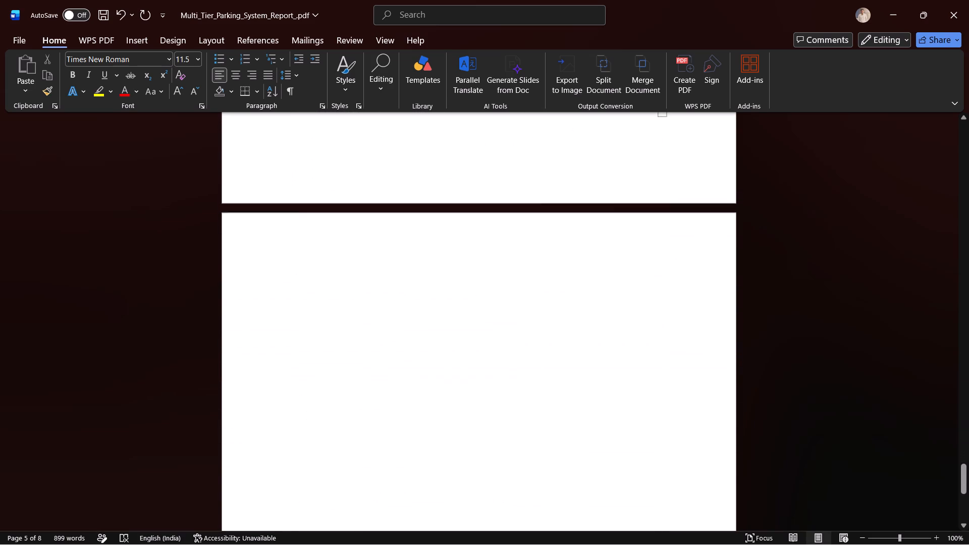
scroll(436, 516, down, 2)
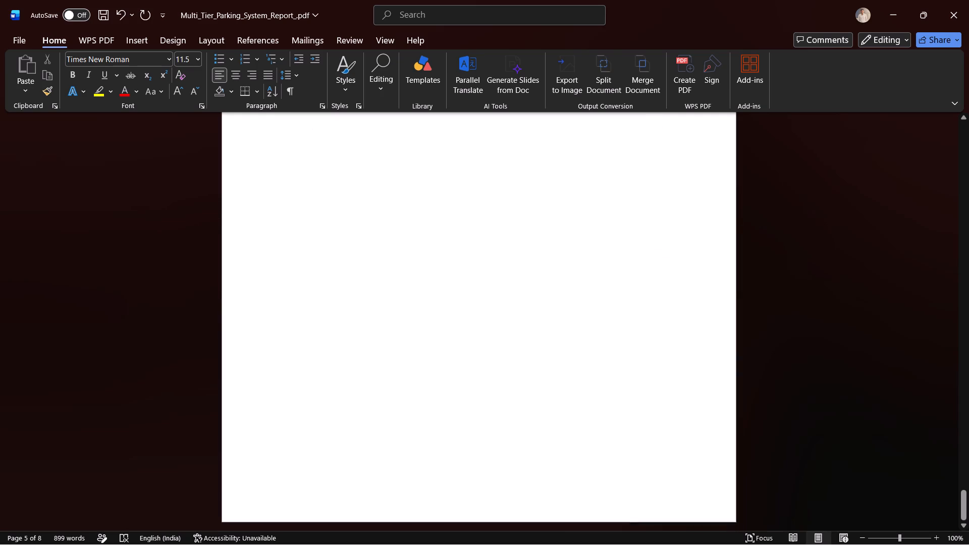
Delete the leftover blank characters on the empty last page after the abbreviations table.
scroll(435, 405, up, 4)
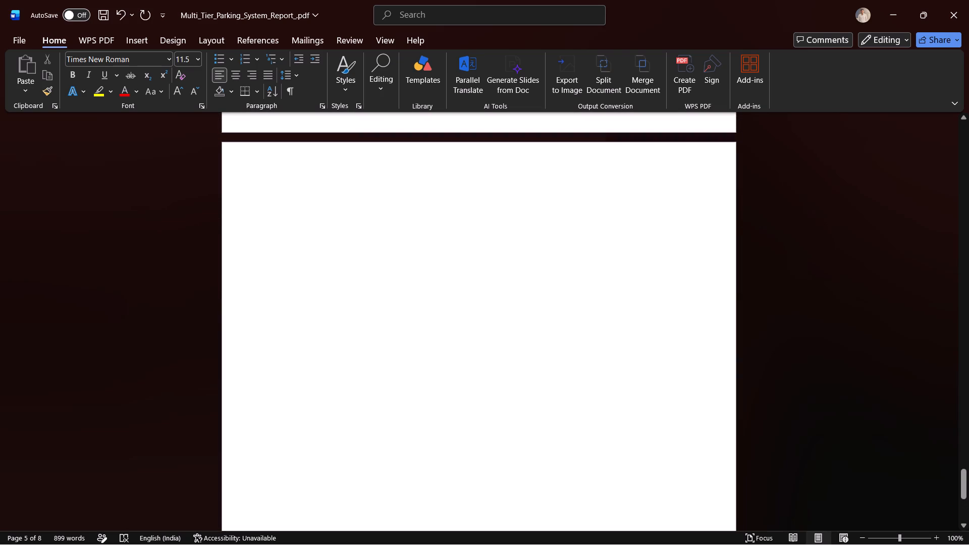
drag(290, 184, 527, 501)
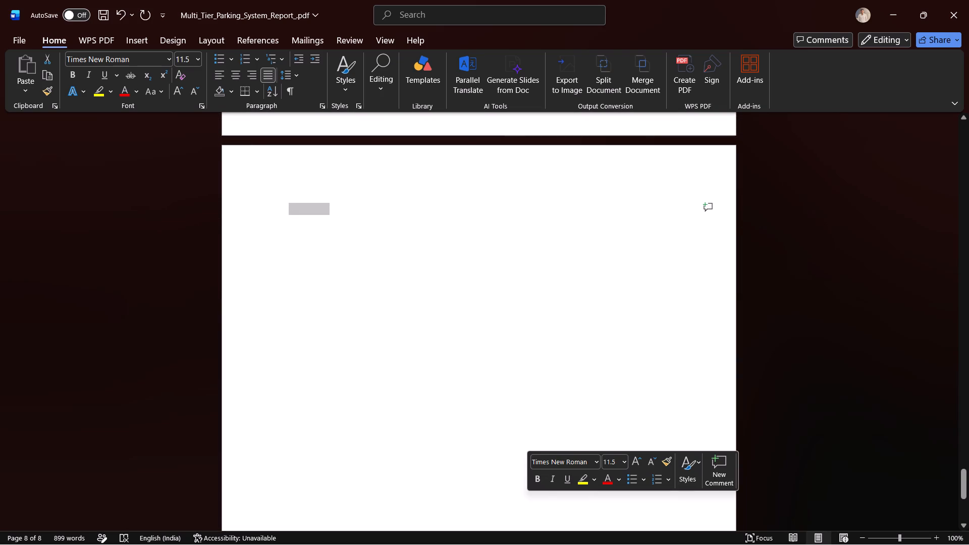
key(Delete)
key(Delete)
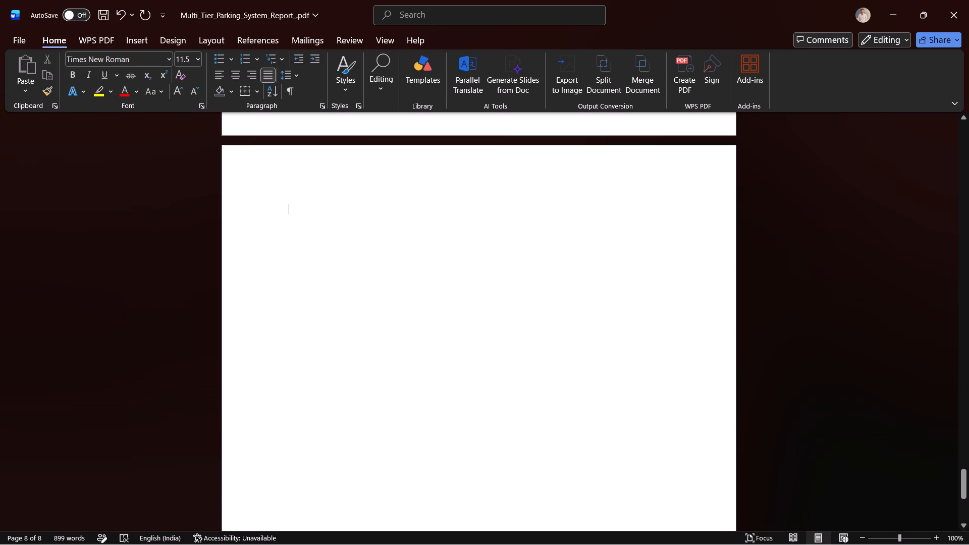
key(BackSpace)
key(BackSpace)
key(BackSpace)
key(BackSpace)
key(BackSpace)
key(BackSpace)
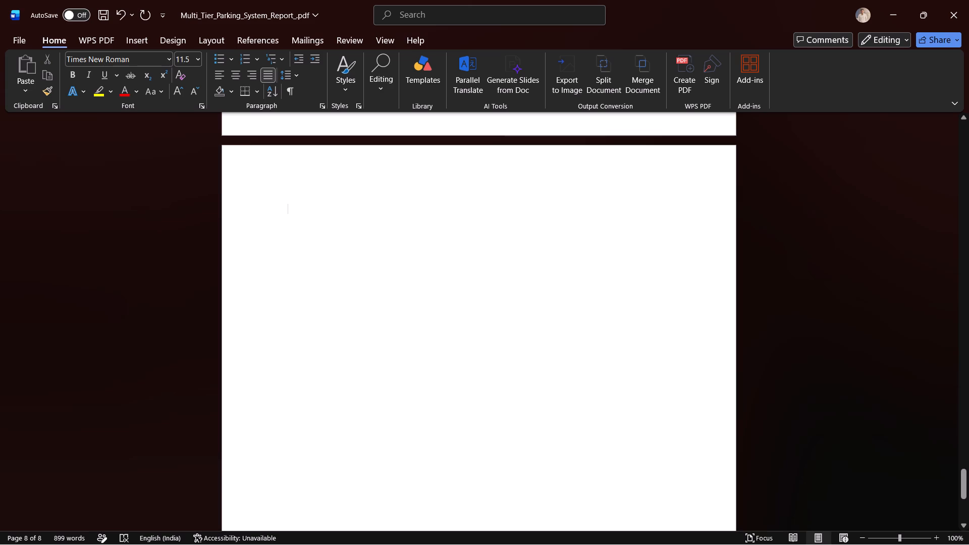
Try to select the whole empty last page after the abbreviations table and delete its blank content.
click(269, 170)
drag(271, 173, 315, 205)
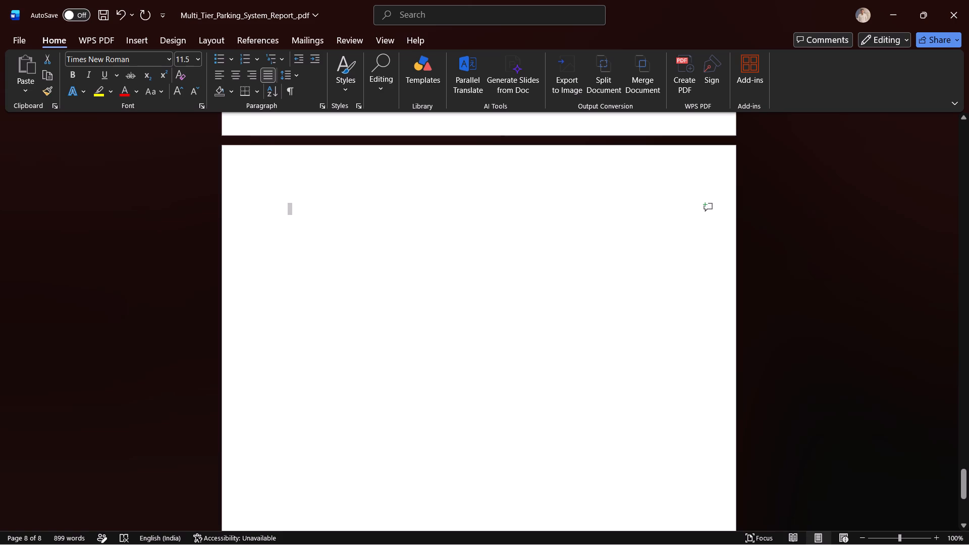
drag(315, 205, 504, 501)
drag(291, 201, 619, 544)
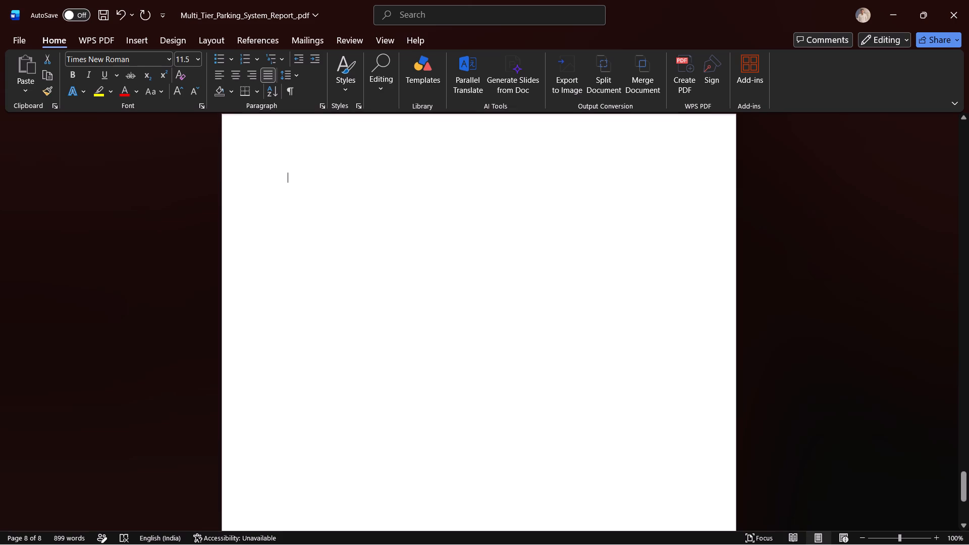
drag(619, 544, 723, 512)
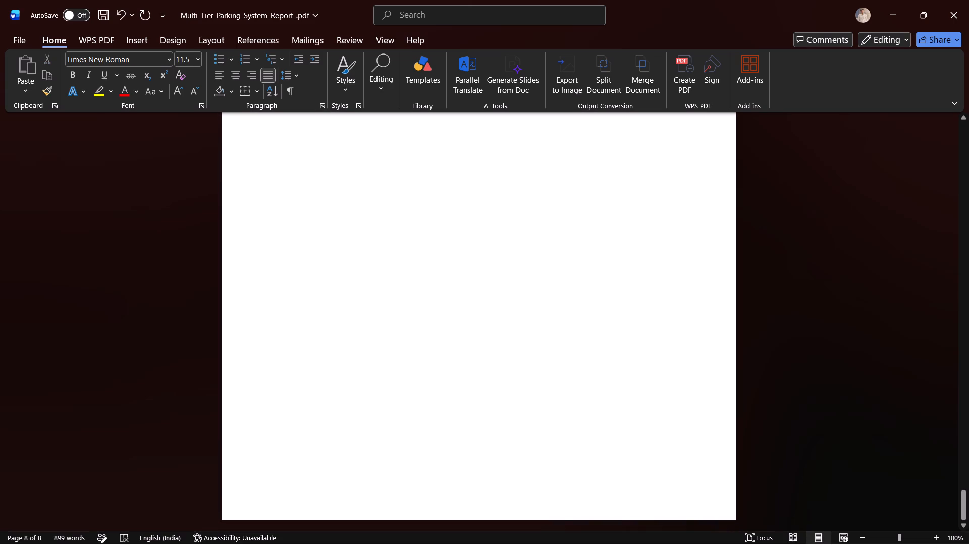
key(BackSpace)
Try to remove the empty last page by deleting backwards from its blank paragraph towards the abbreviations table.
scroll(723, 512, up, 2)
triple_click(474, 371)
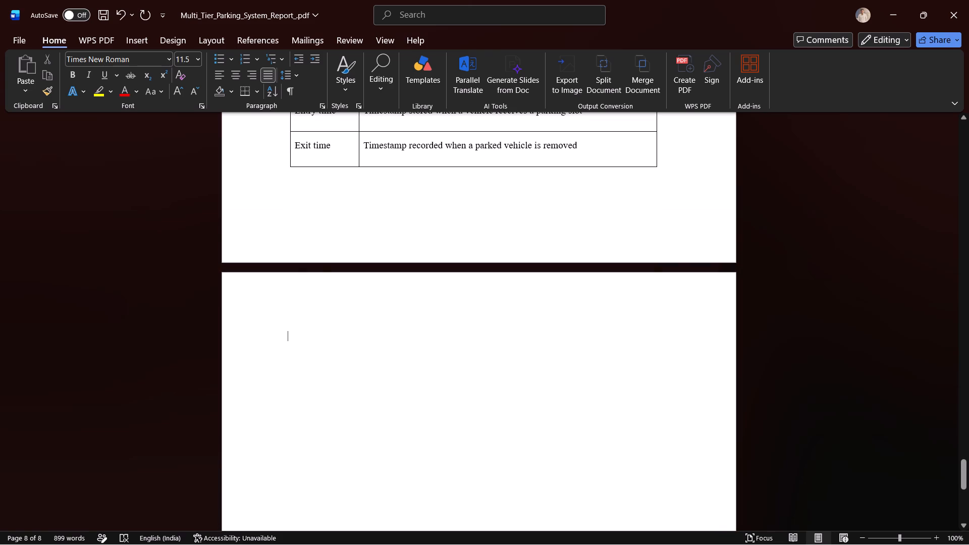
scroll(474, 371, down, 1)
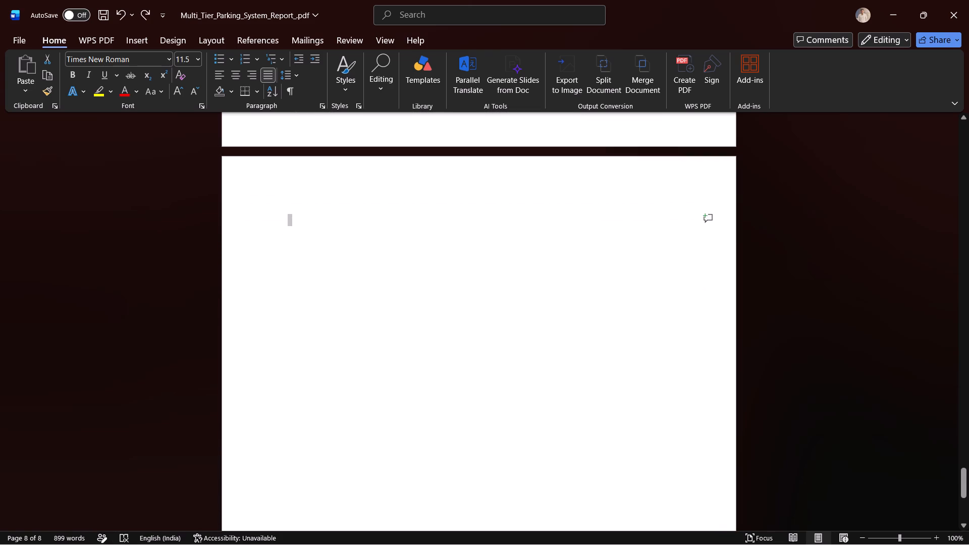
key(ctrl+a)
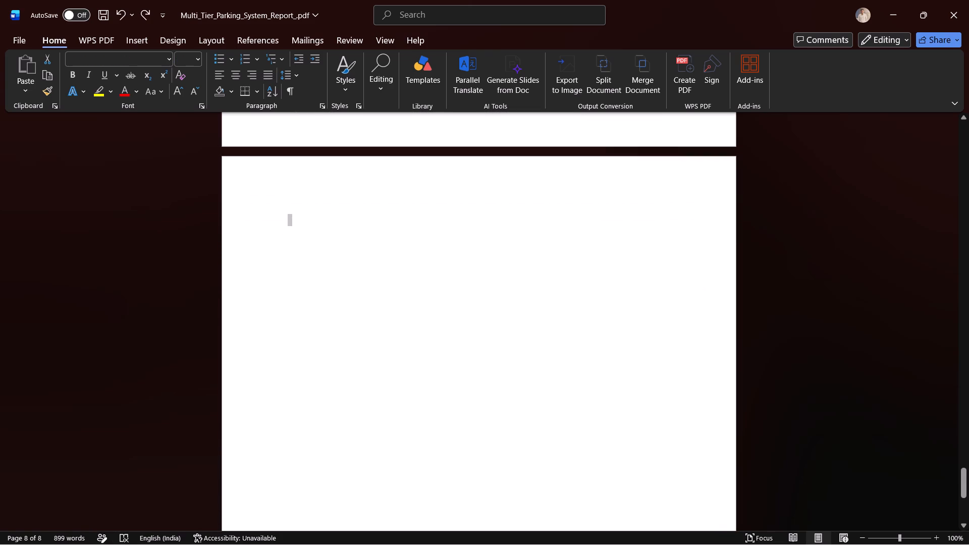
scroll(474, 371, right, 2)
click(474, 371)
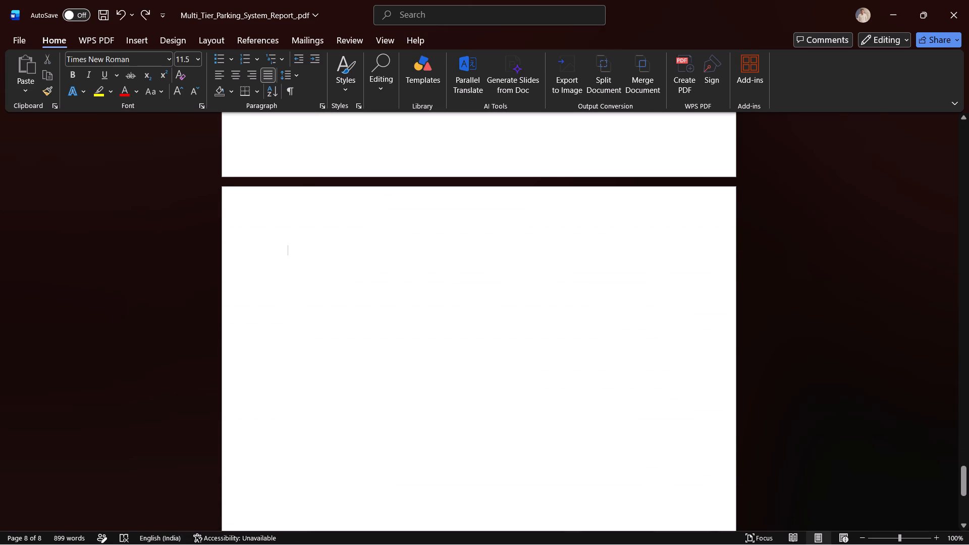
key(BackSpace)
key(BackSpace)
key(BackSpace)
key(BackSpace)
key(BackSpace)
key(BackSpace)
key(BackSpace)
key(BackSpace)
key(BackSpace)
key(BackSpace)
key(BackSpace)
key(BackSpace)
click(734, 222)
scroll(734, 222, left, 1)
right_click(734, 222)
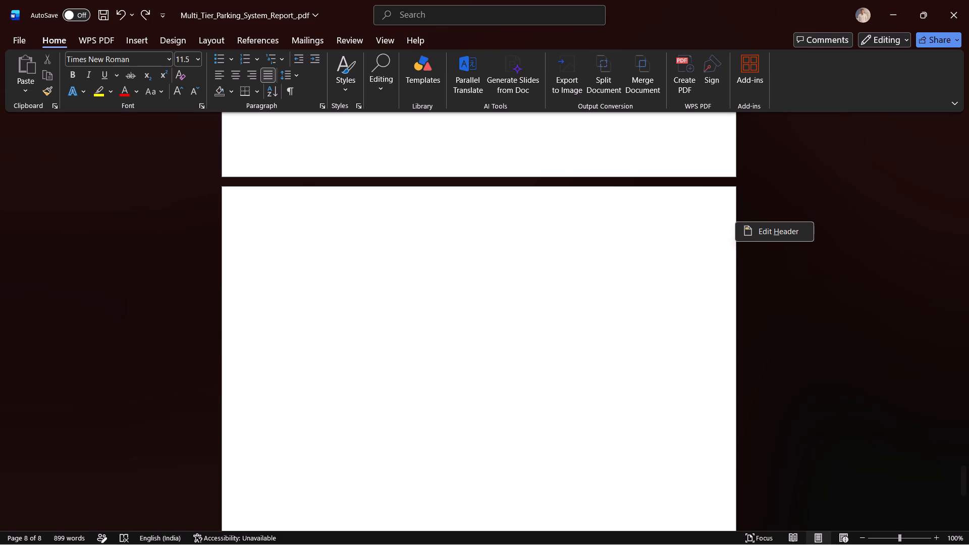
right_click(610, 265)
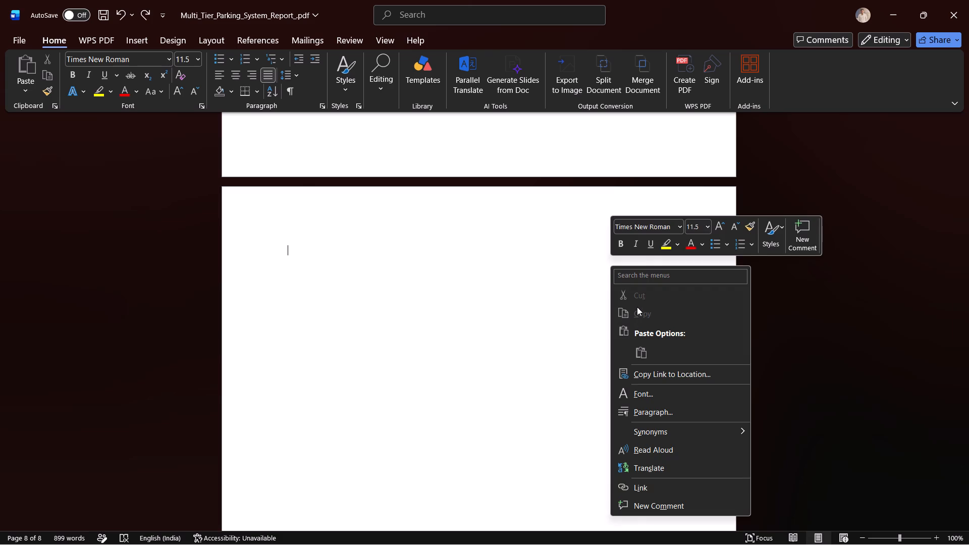
Check the page layout from the abbreviations table back through the lists, contents and abstract to the certificate page.
scroll(504, 296, up, 4)
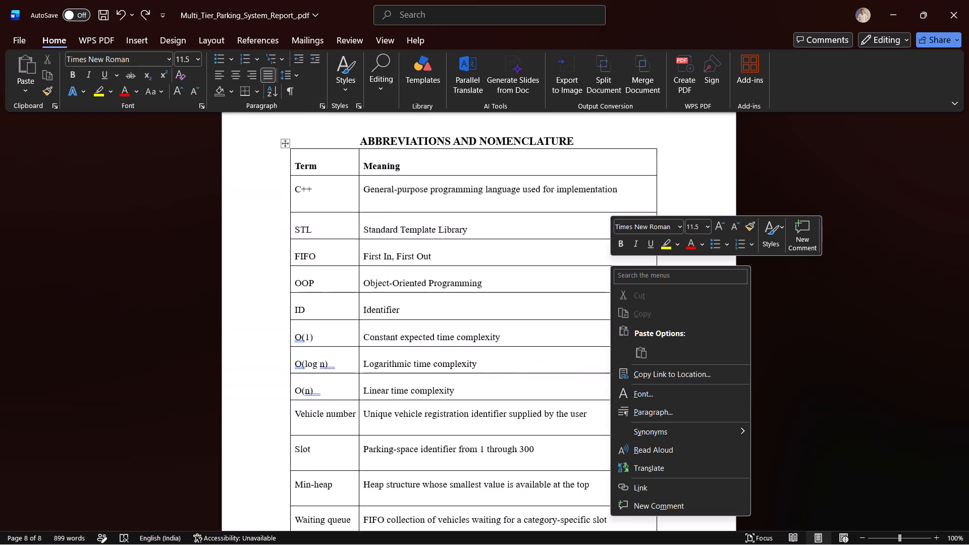
scroll(504, 296, up, 5)
click(85, 313)
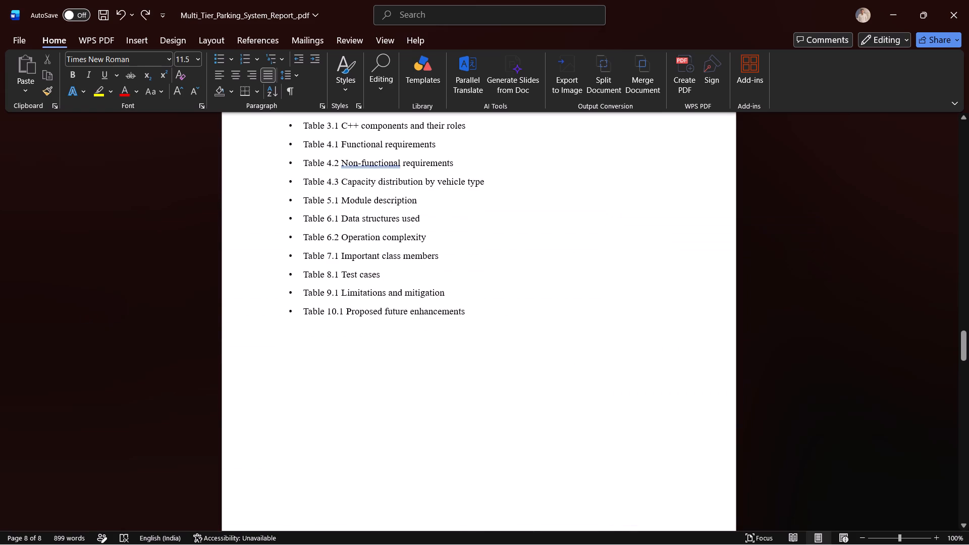
scroll(387, 380, down, 3)
scroll(387, 380, up, 5)
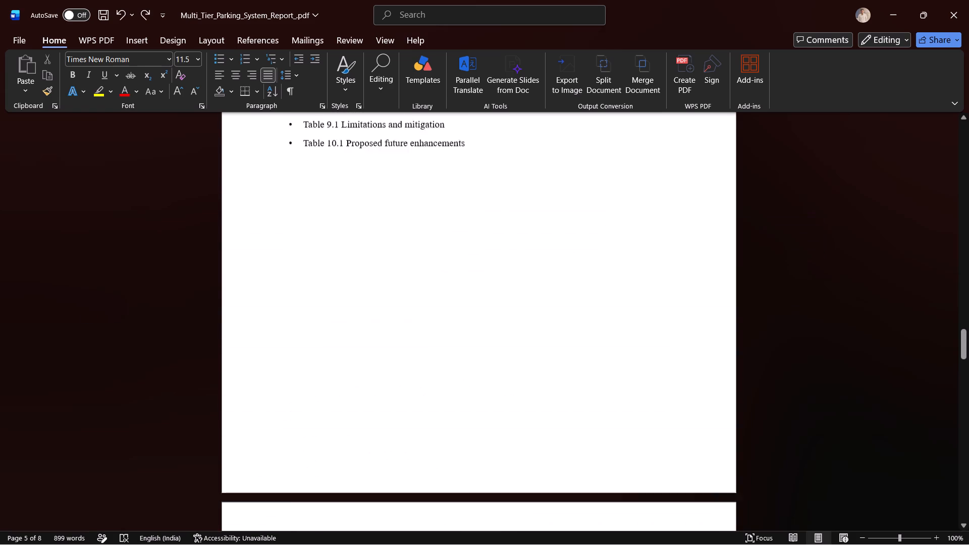
scroll(387, 380, up, 5)
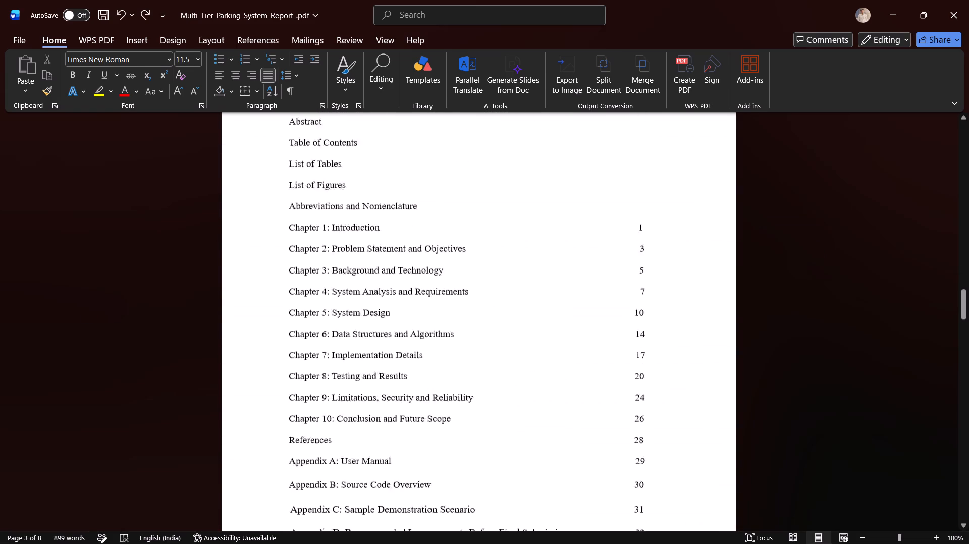
scroll(387, 380, up, 2)
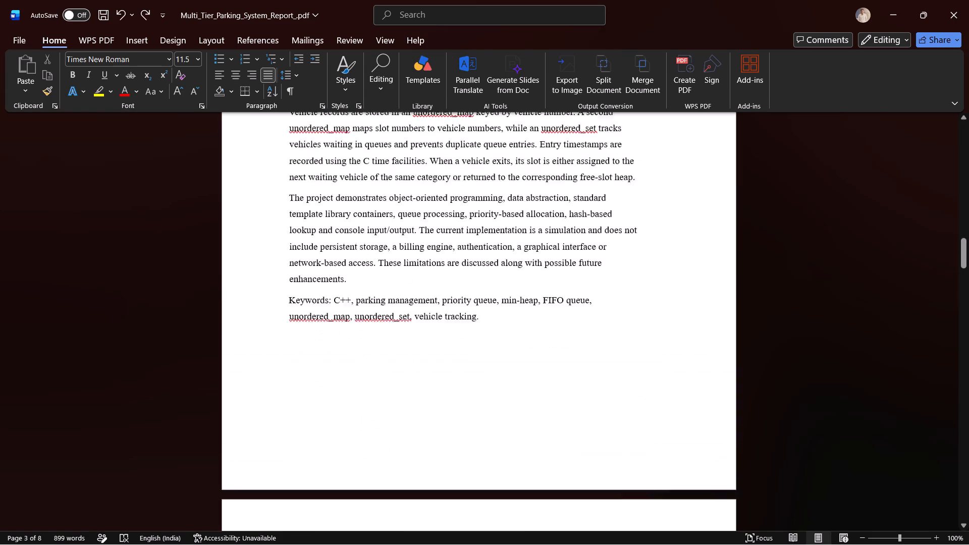
scroll(387, 380, up, 6)
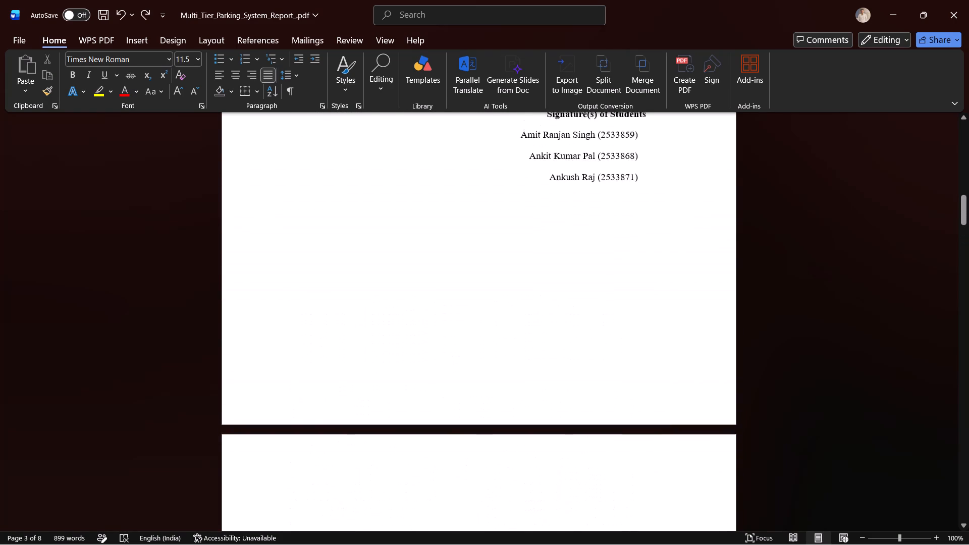
scroll(387, 380, up, 7)
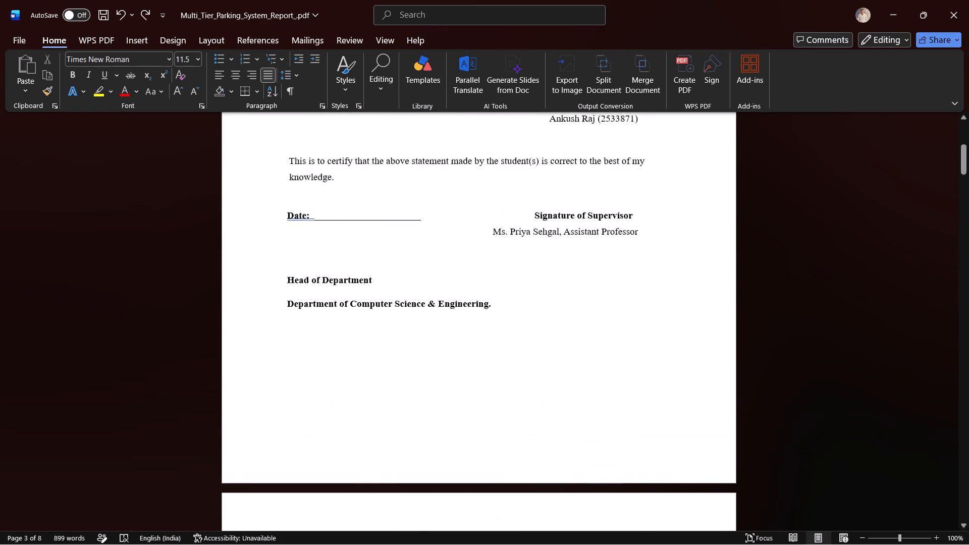
scroll(387, 380, up, 2)
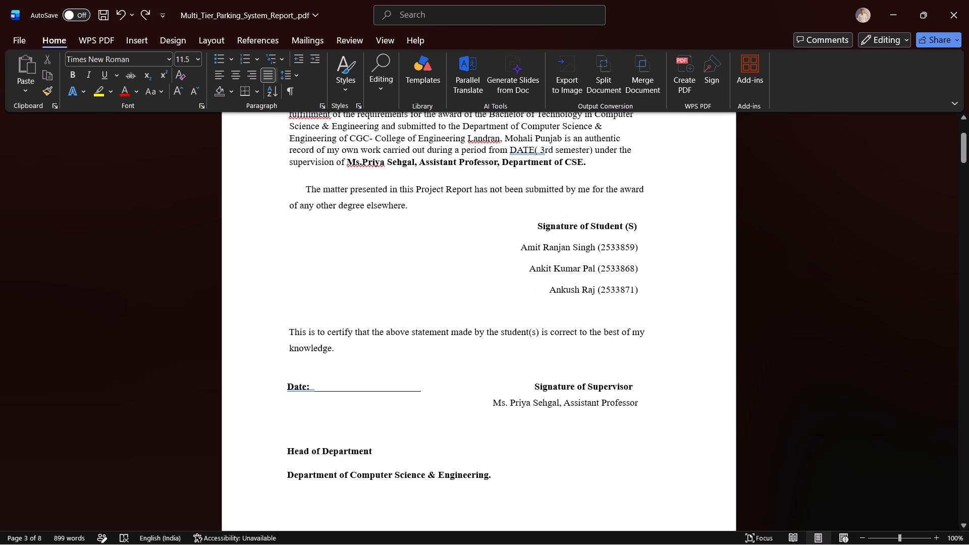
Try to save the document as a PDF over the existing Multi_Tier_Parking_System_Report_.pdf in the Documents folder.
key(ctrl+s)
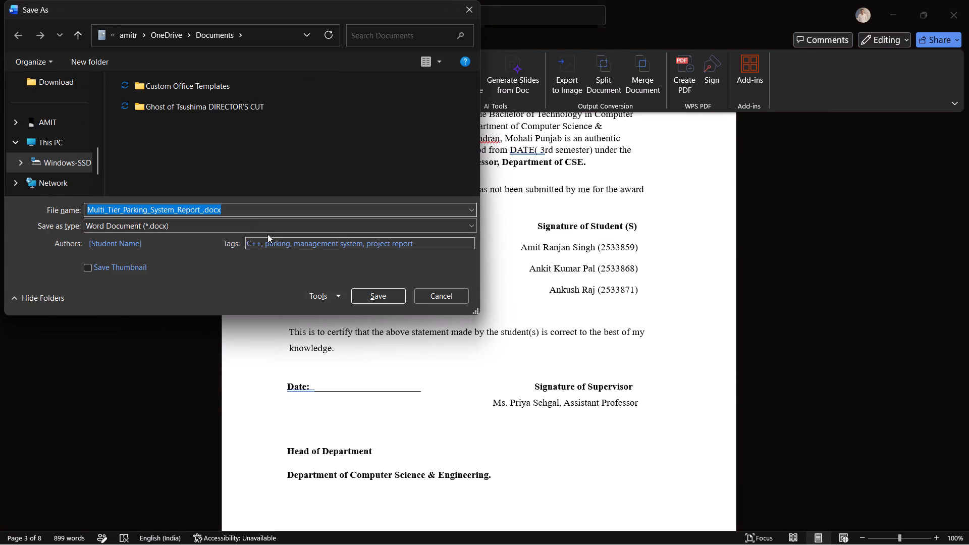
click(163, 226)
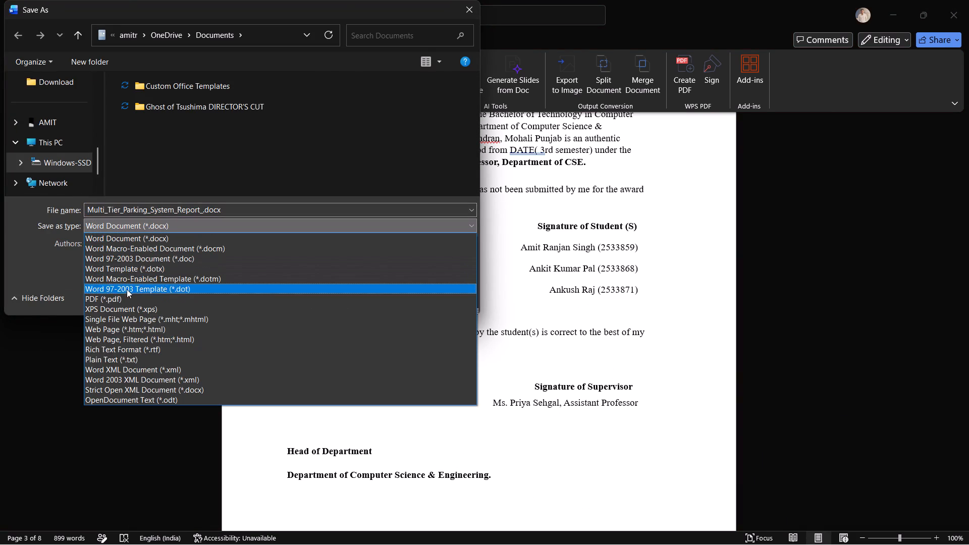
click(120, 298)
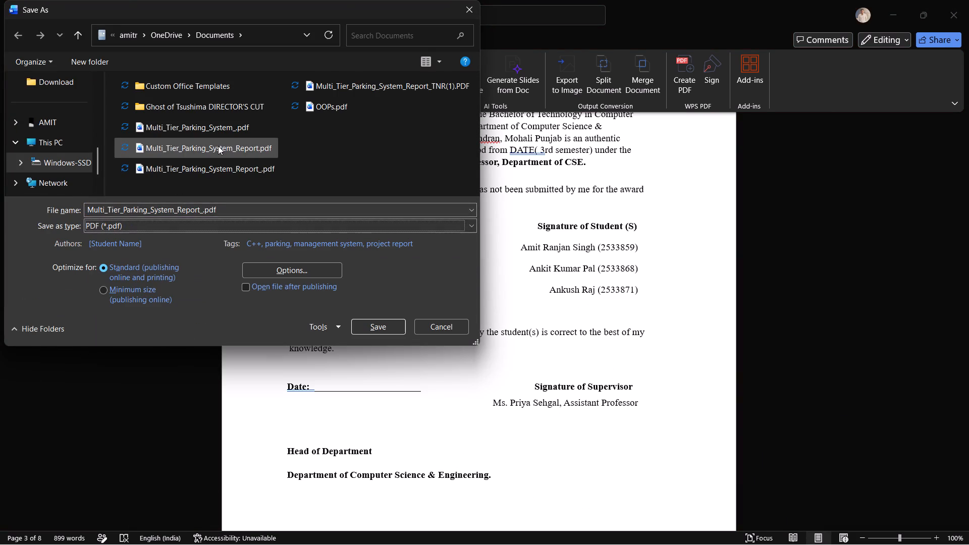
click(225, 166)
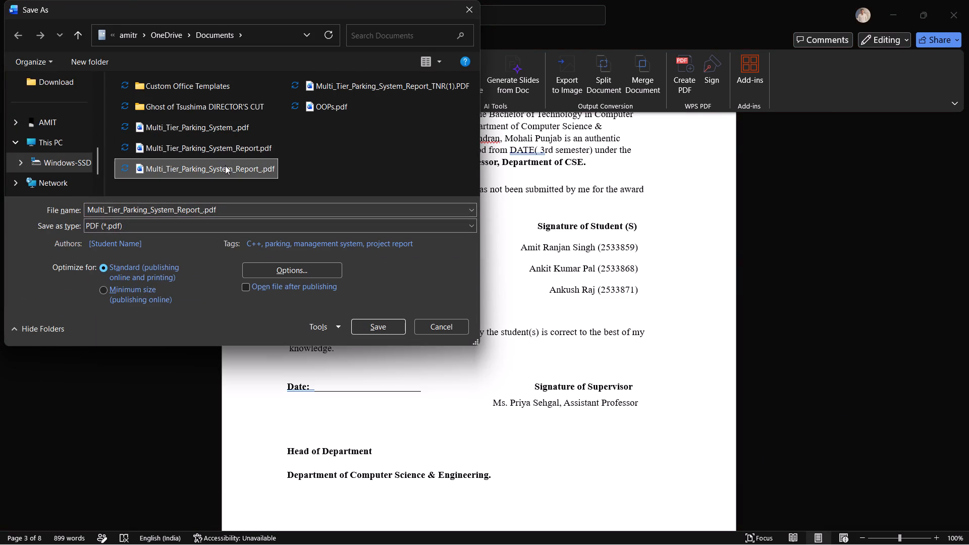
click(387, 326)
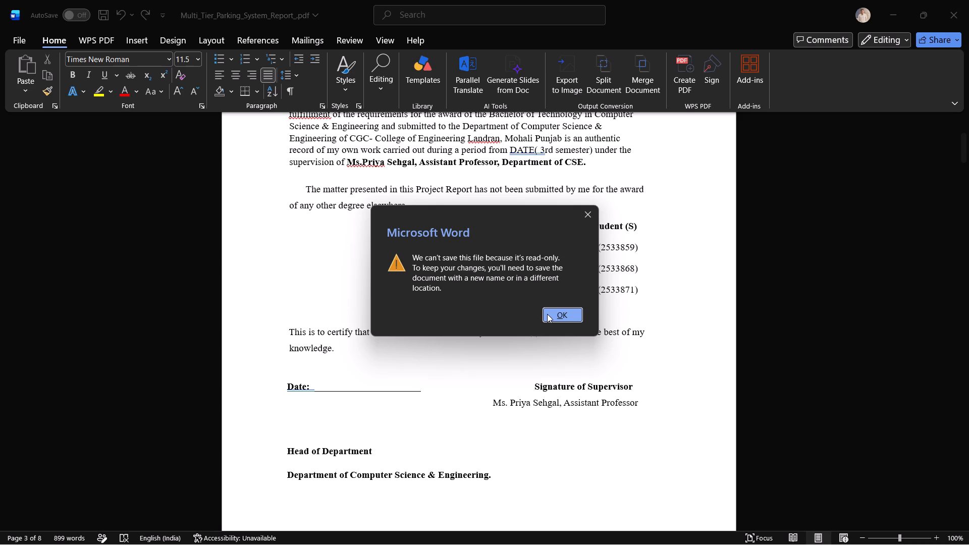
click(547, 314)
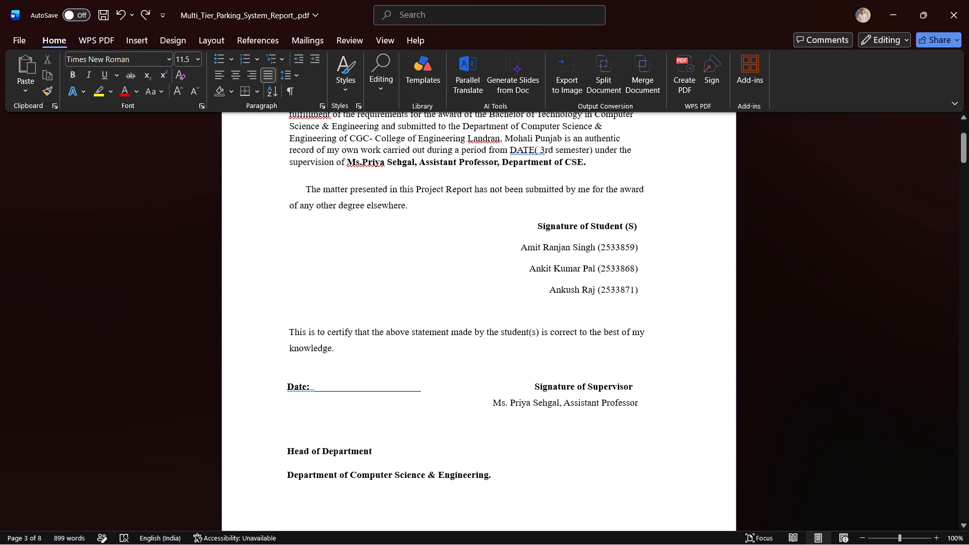
Save the document as a PDF named Multi_Tier_Parking_System_Re.pdf in the Documents folder.
key(ctrl+s)
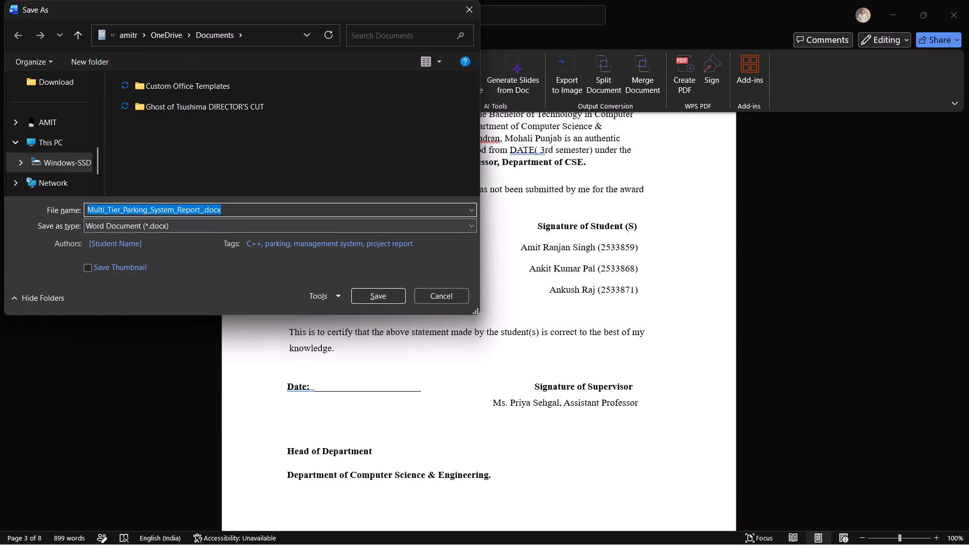
click(219, 230)
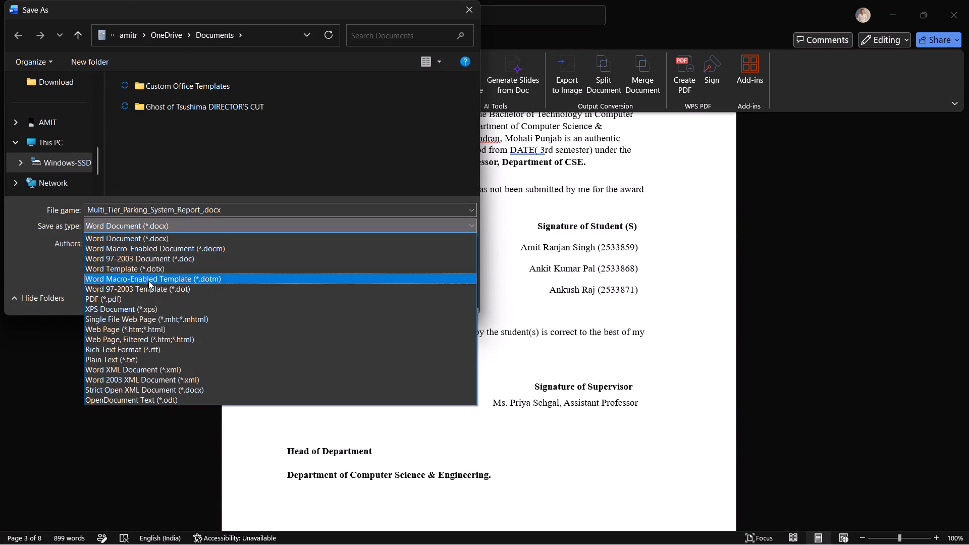
click(125, 299)
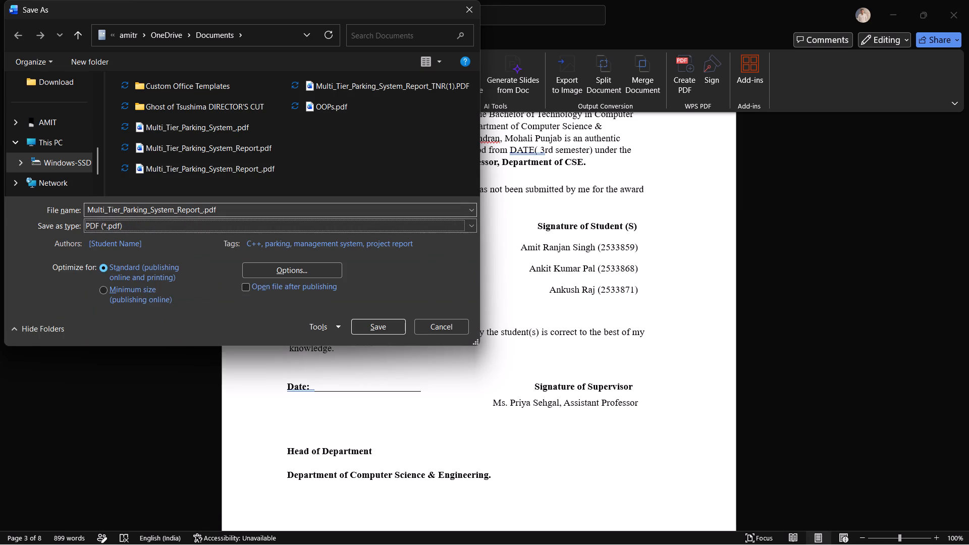
click(201, 210)
click(203, 211)
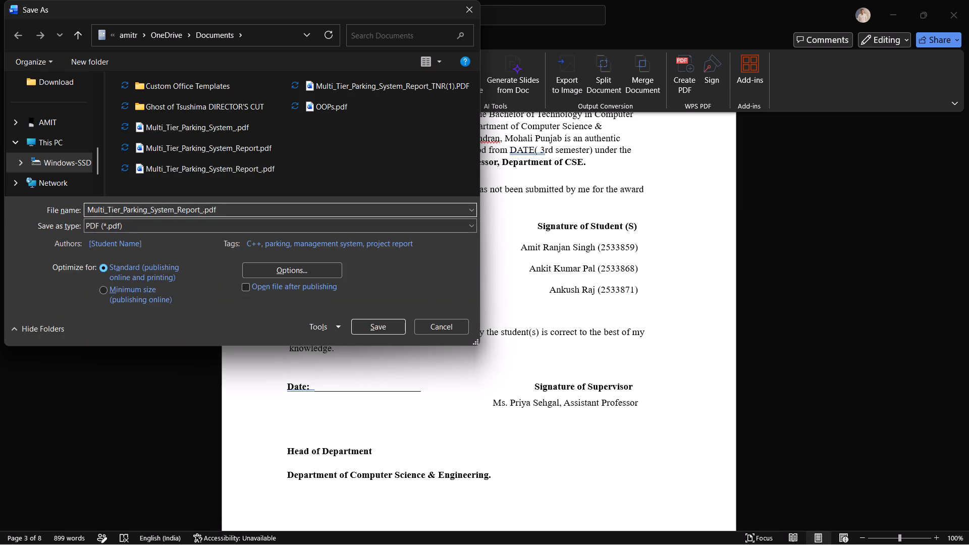
key(BackSpace)
key(BackSpace)
key(BackSpace)
key(BackSpace)
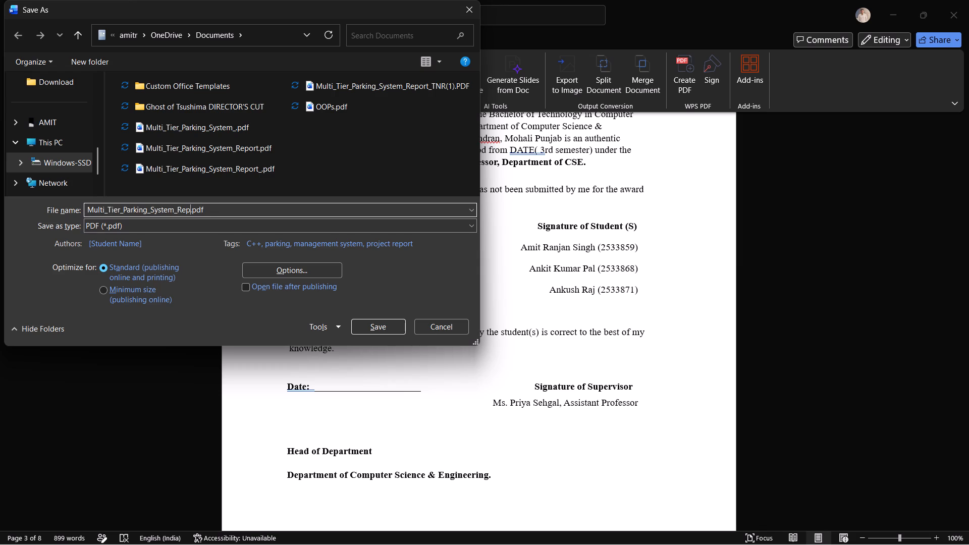
key(BackSpace)
key(Return)
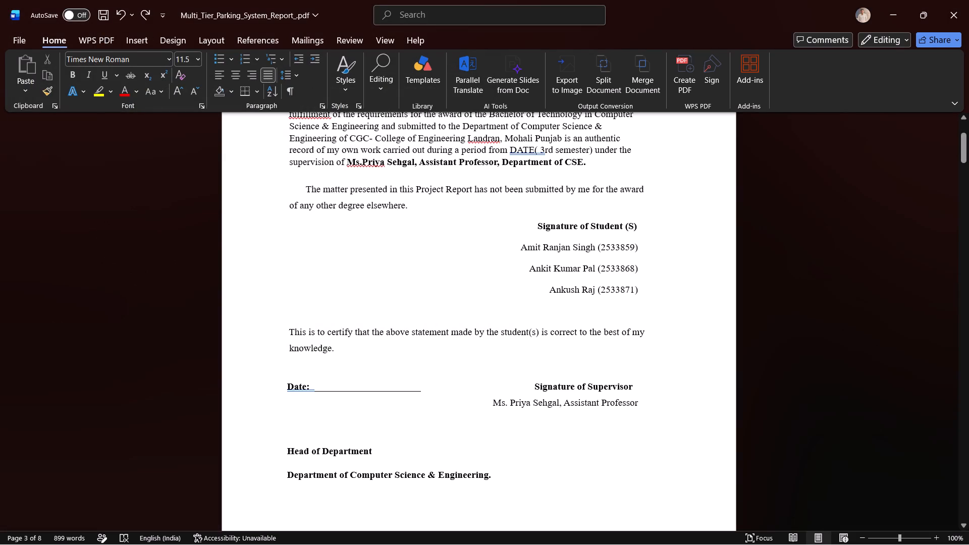
Minimize the Word document to return to the Documents folder in File Explorer.
click(891, 24)
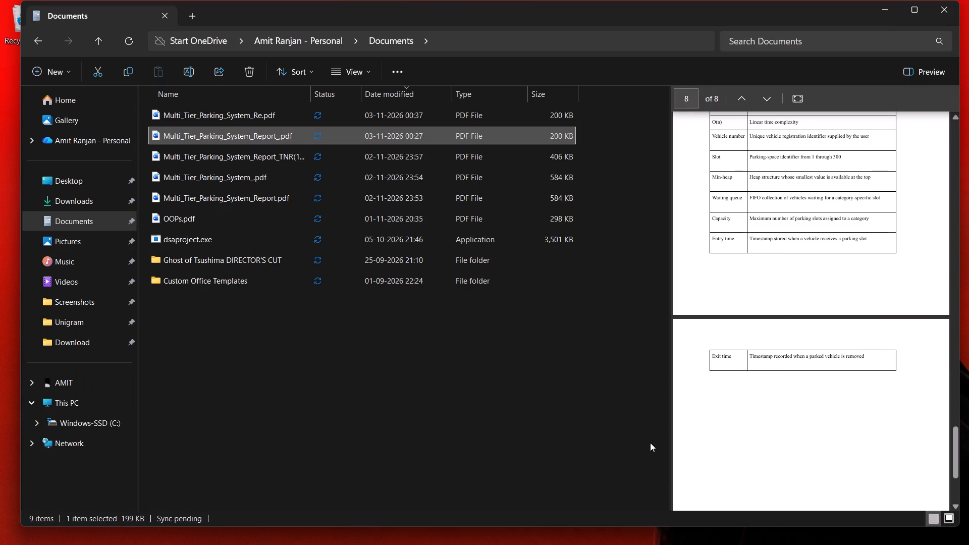
Preview Multi_Tier_Parking_System_Re.pdf and check its page layout from the certificate through the contents and abbreviations table to the last page.
click(283, 118)
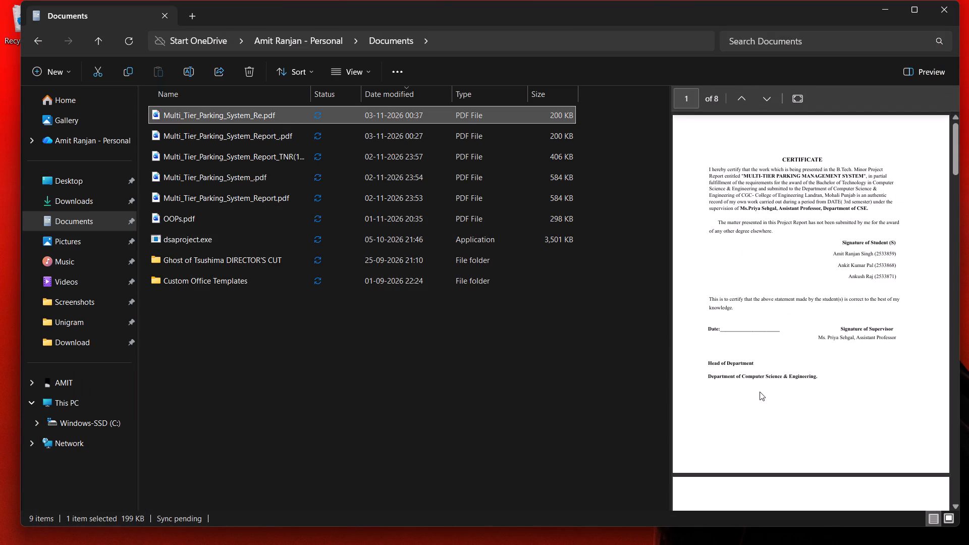
scroll(760, 392, down, 6)
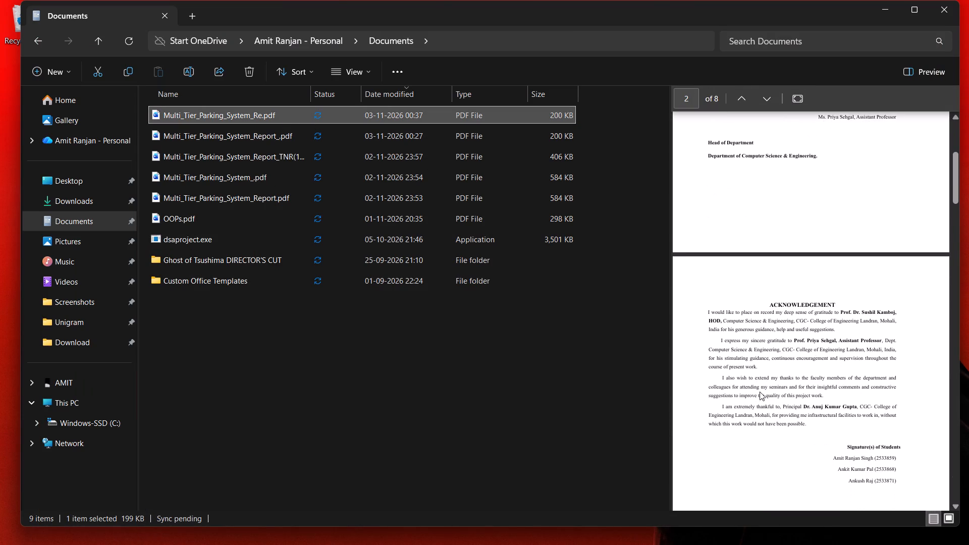
scroll(760, 392, down, 8)
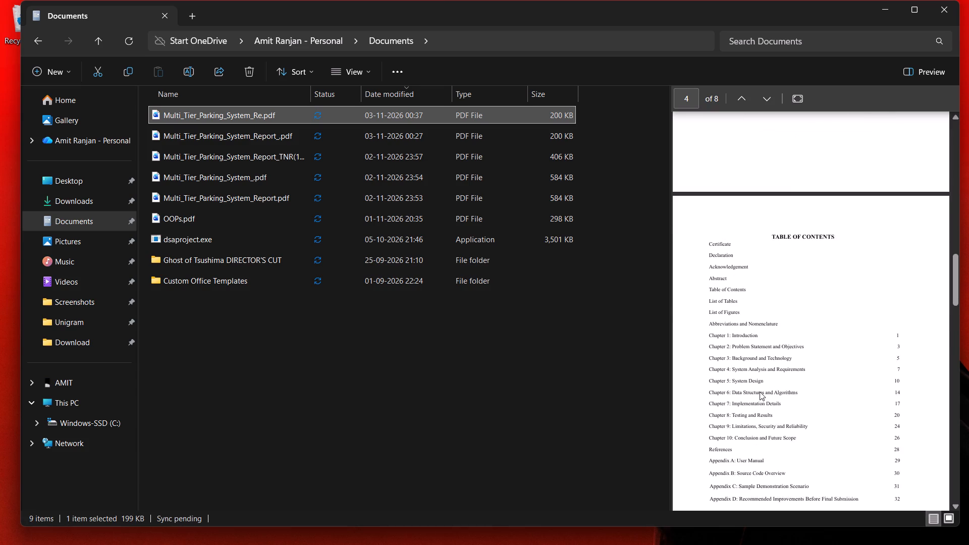
scroll(760, 392, down, 4)
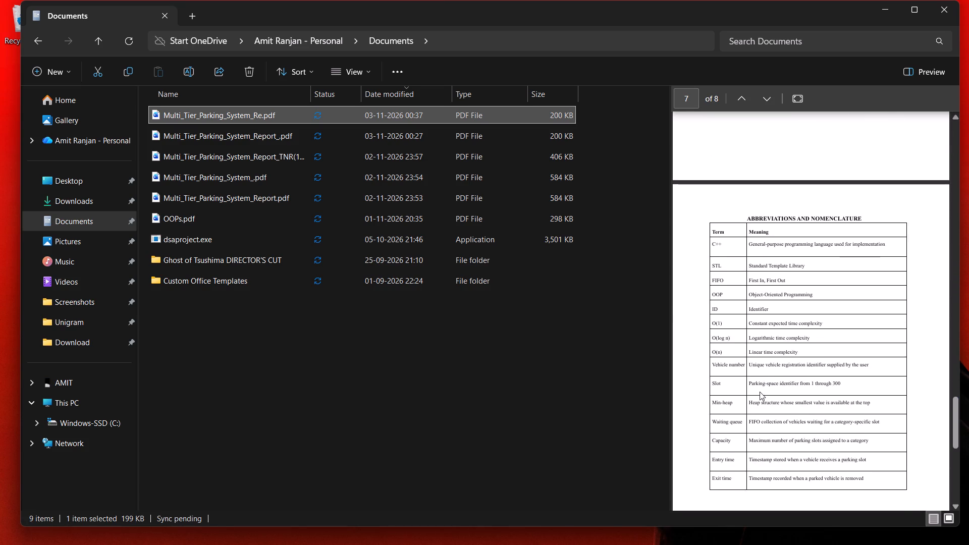
scroll(760, 392, down, 6)
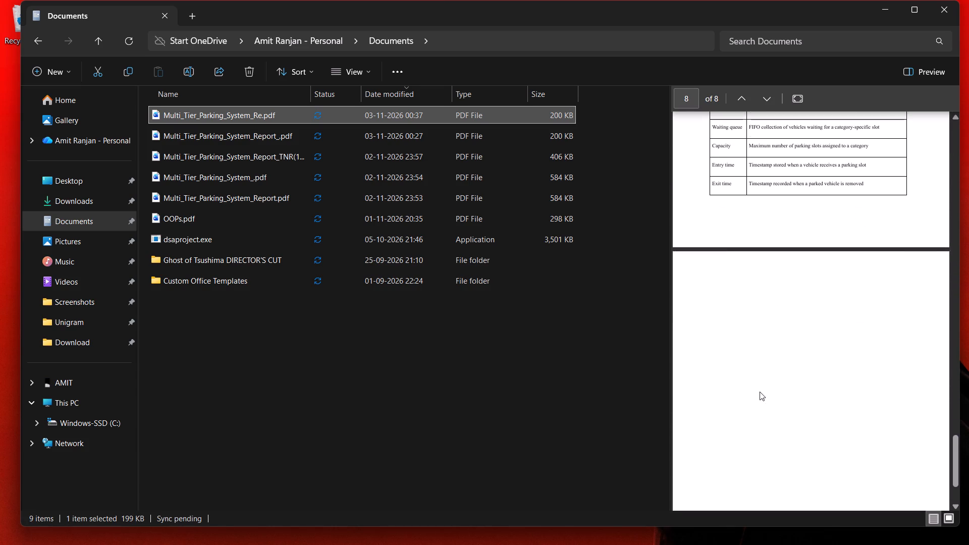
scroll(760, 392, down, 2)
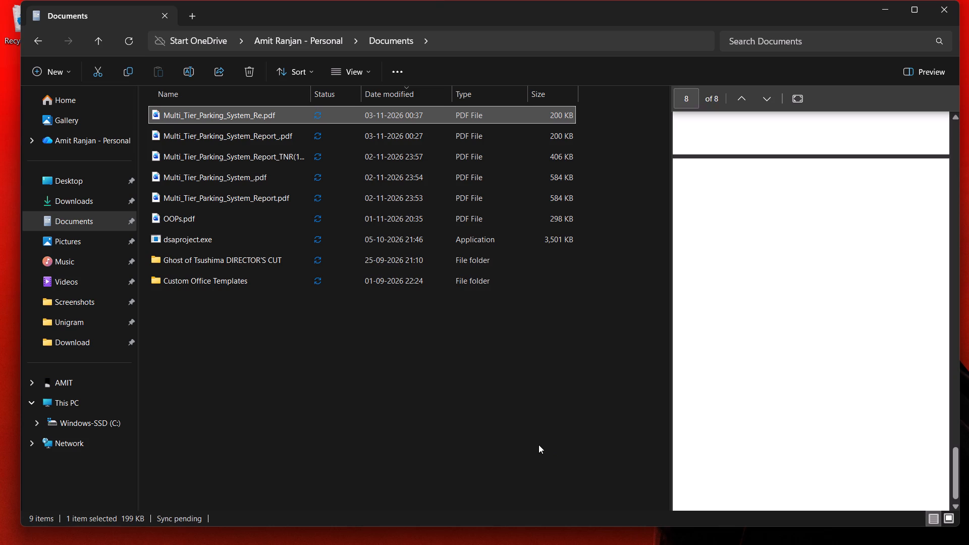
View the Downloads folder, and close the File Explorer window.
click(83, 206)
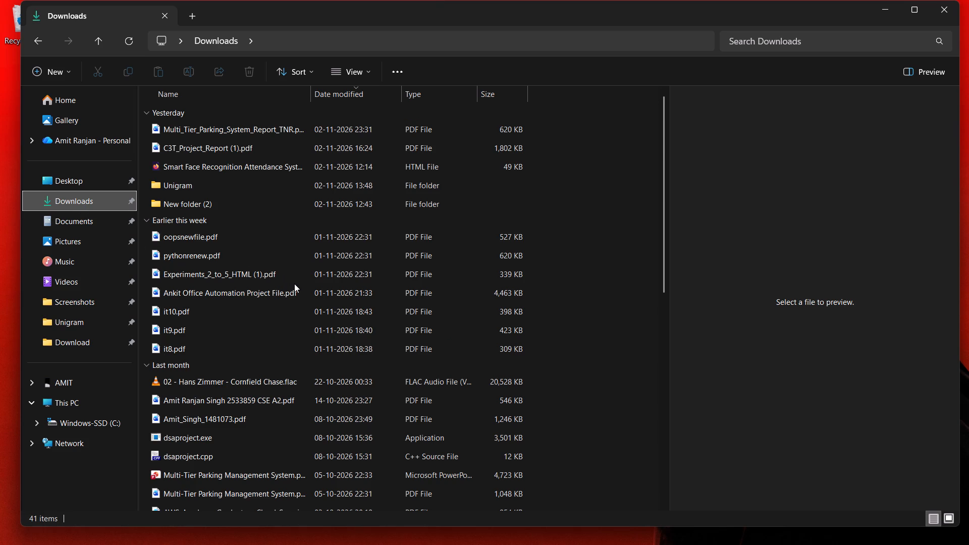
click(937, 18)
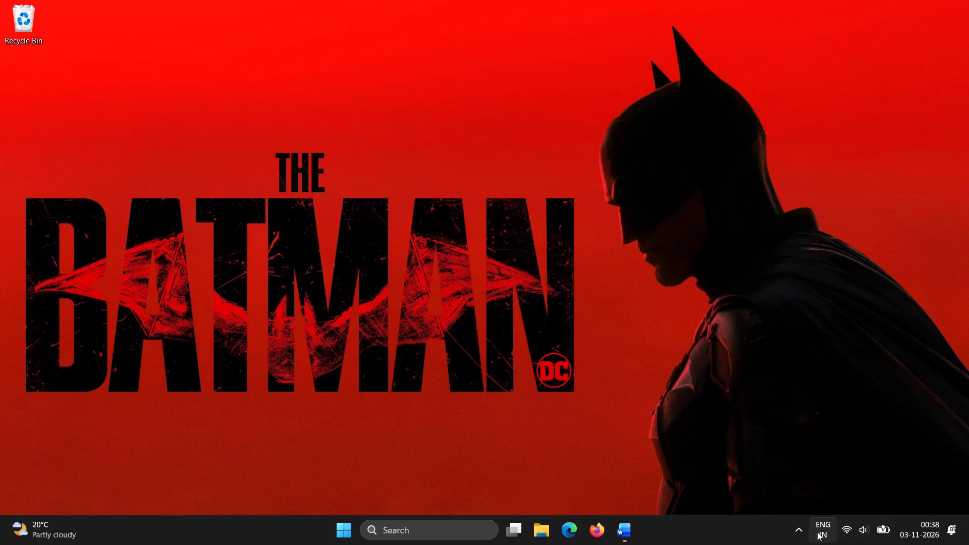
Show the hidden system tray icons.
click(806, 530)
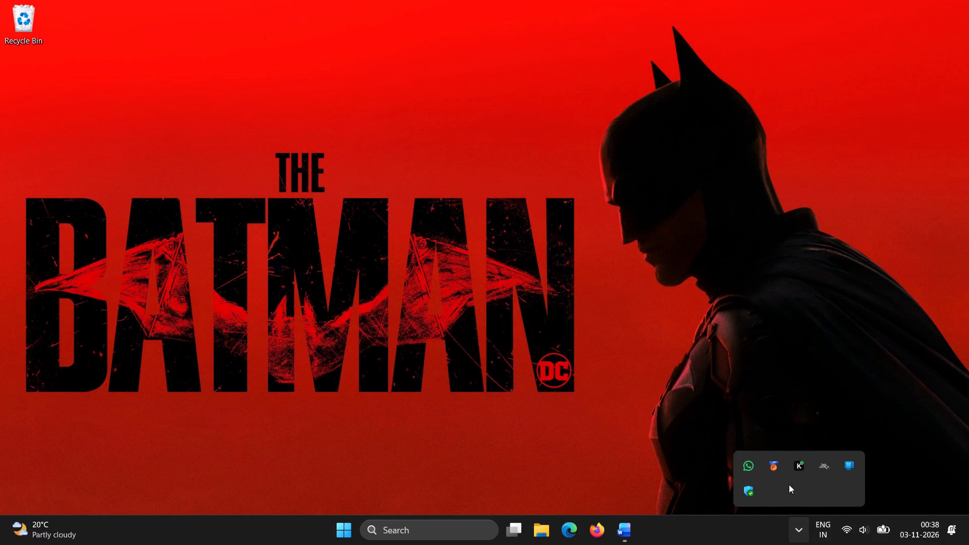